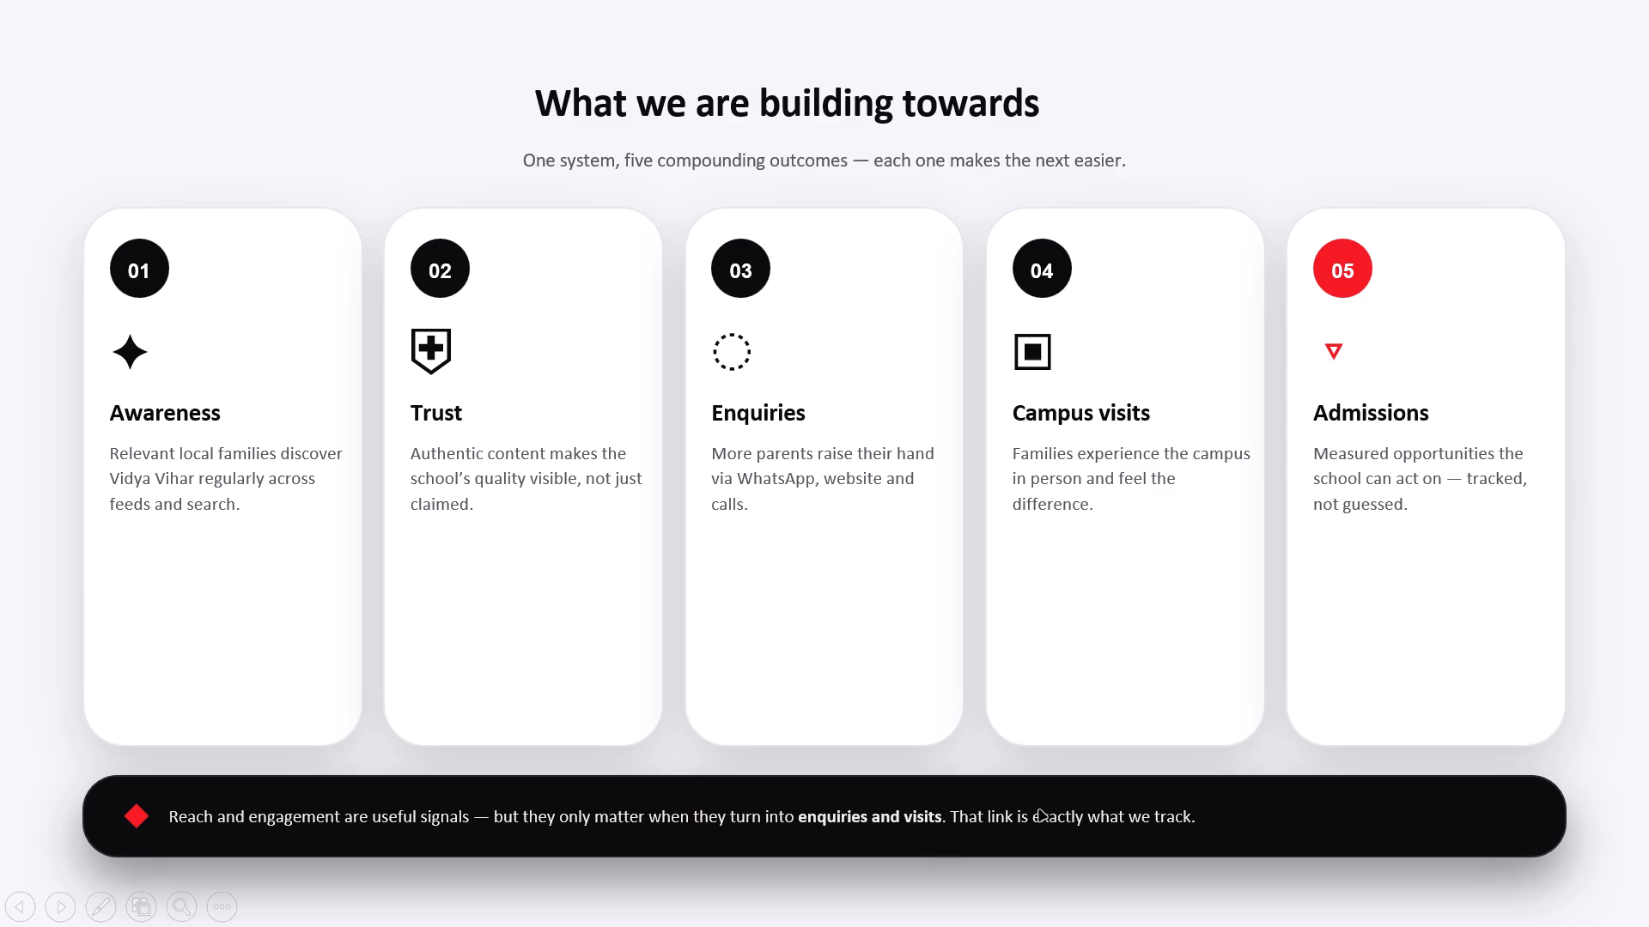
# Present the slides on the family journey, integrated growth system and content pillars, advancing to "Six ideas we can film on your campuses".
pyautogui.press('Down')
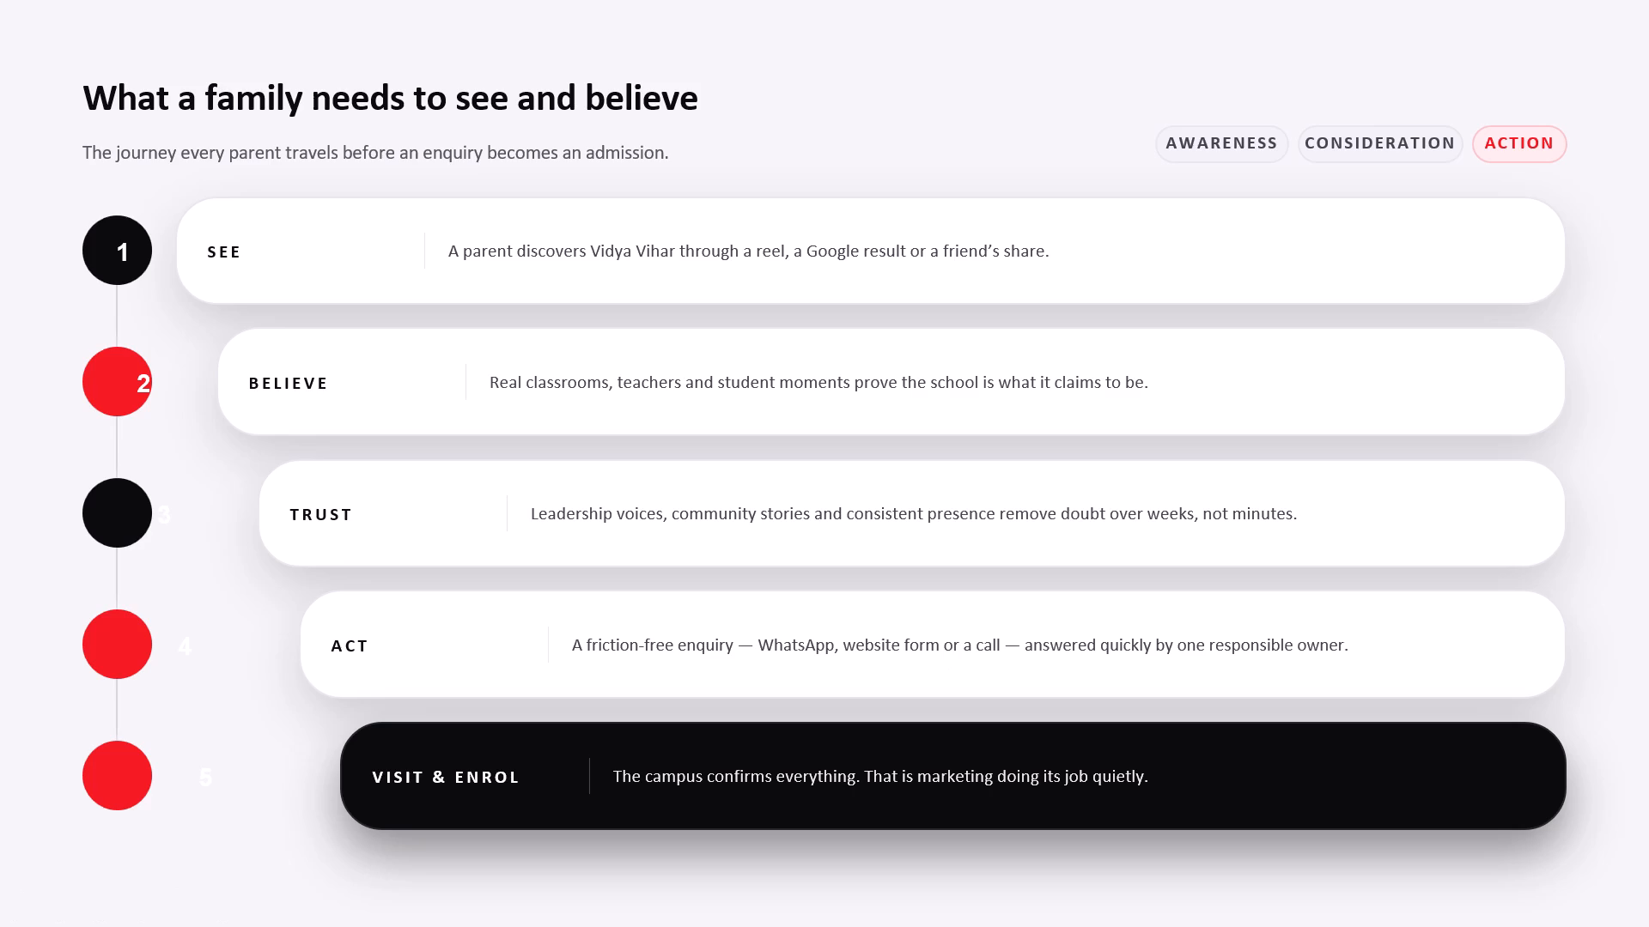
pyautogui.press('Down')
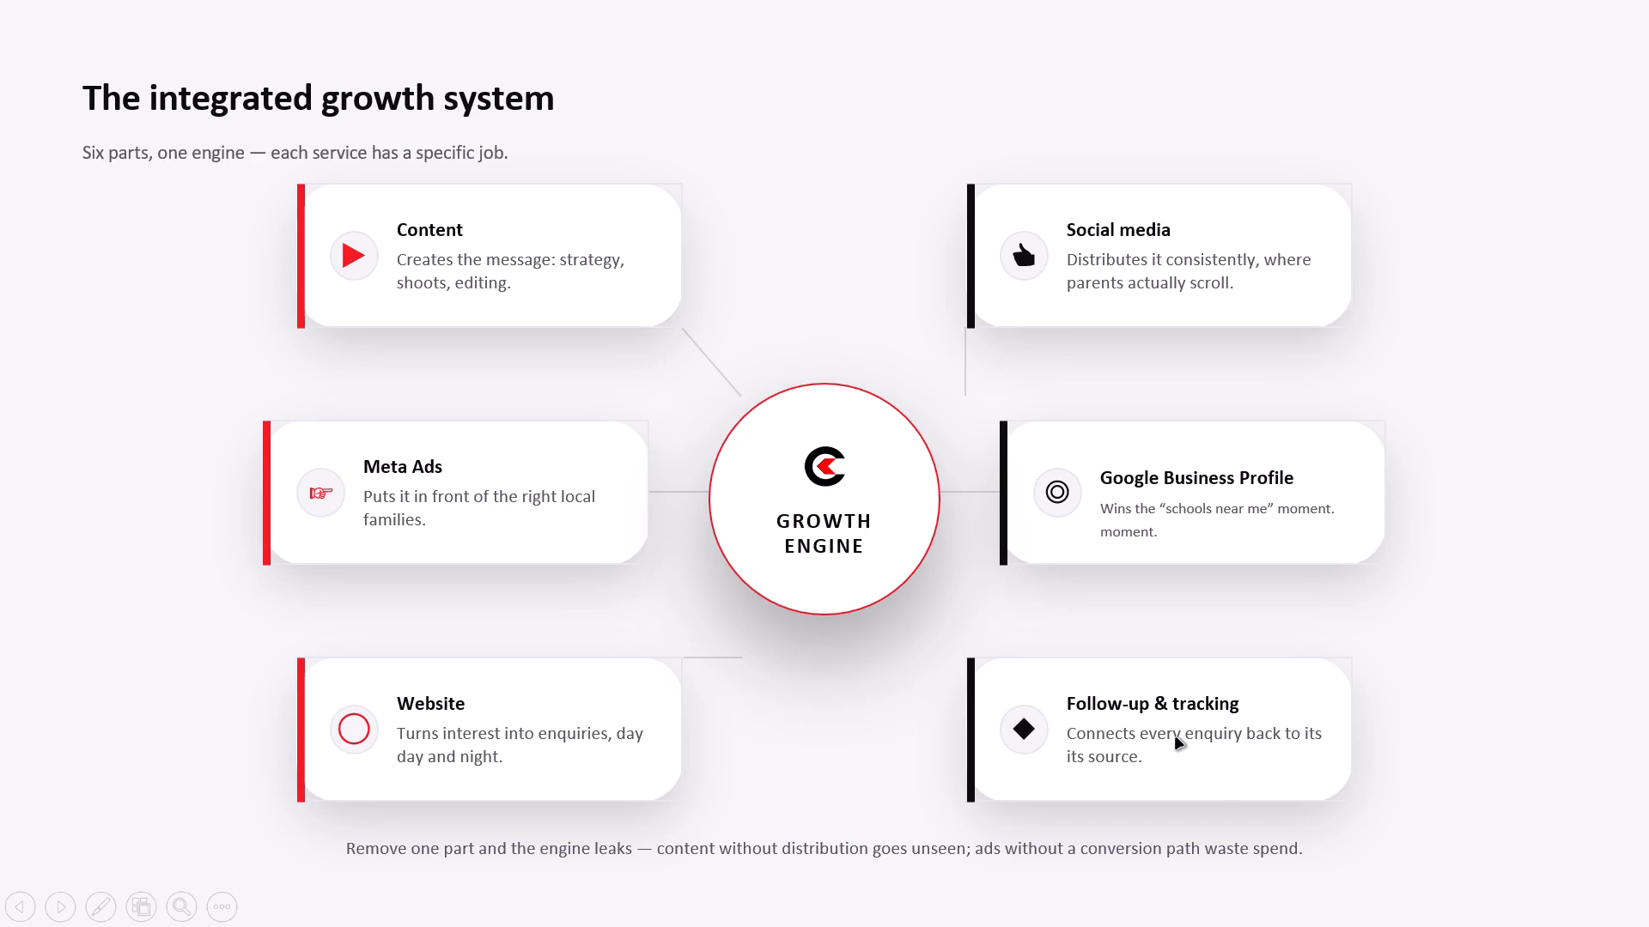
pyautogui.press('Down')
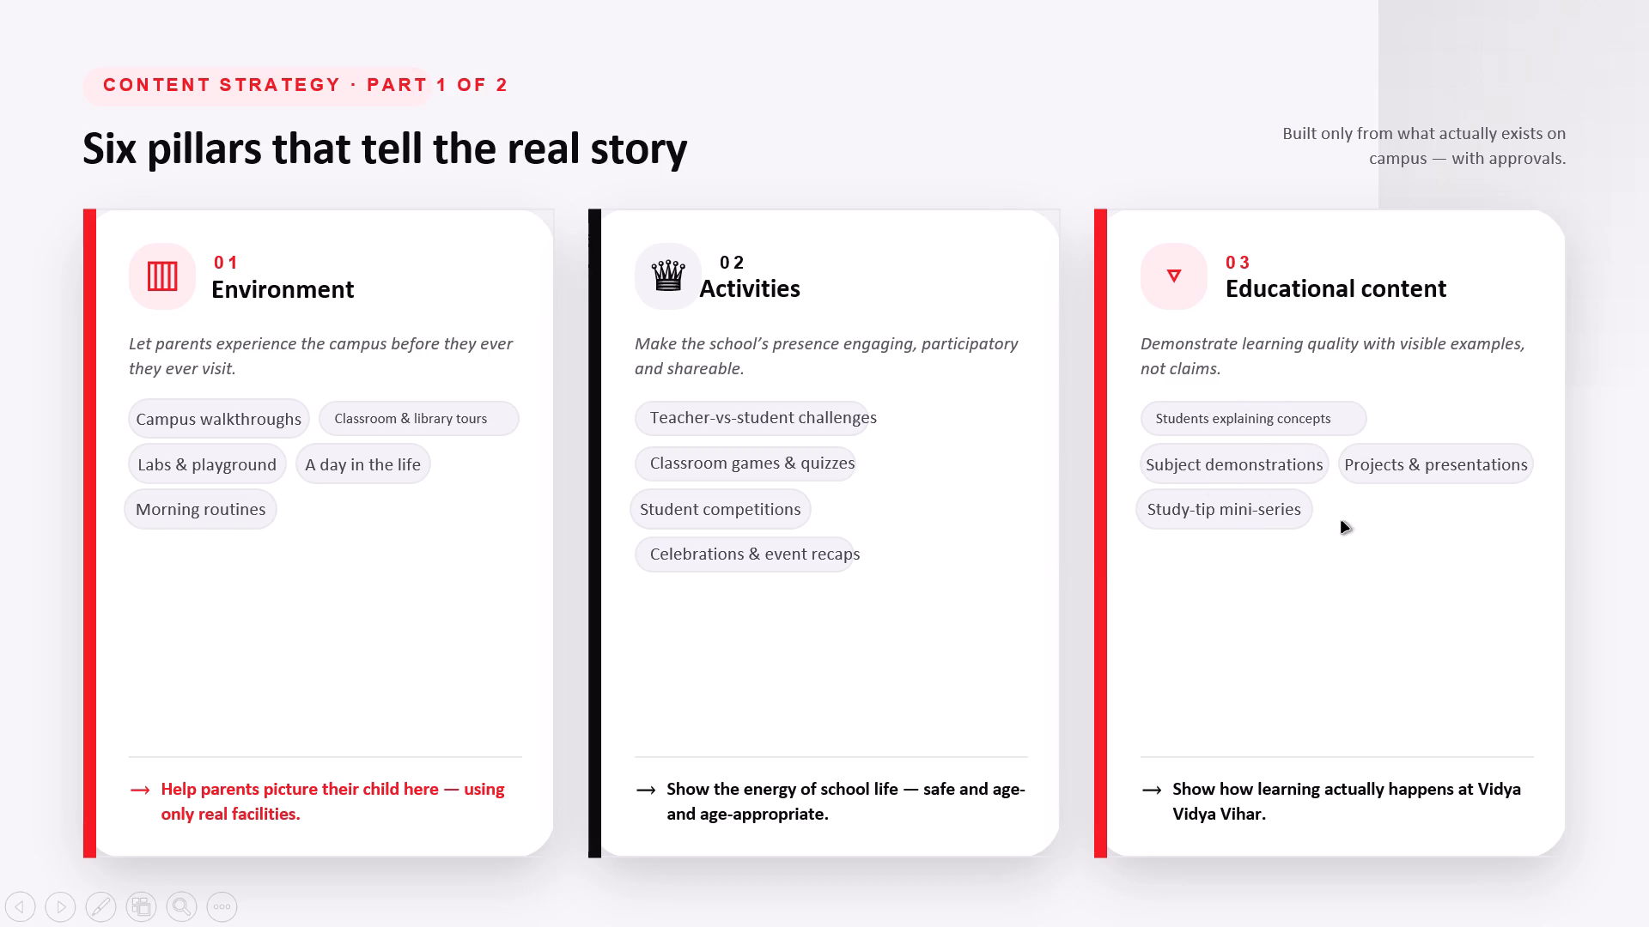
pyautogui.press('Down')
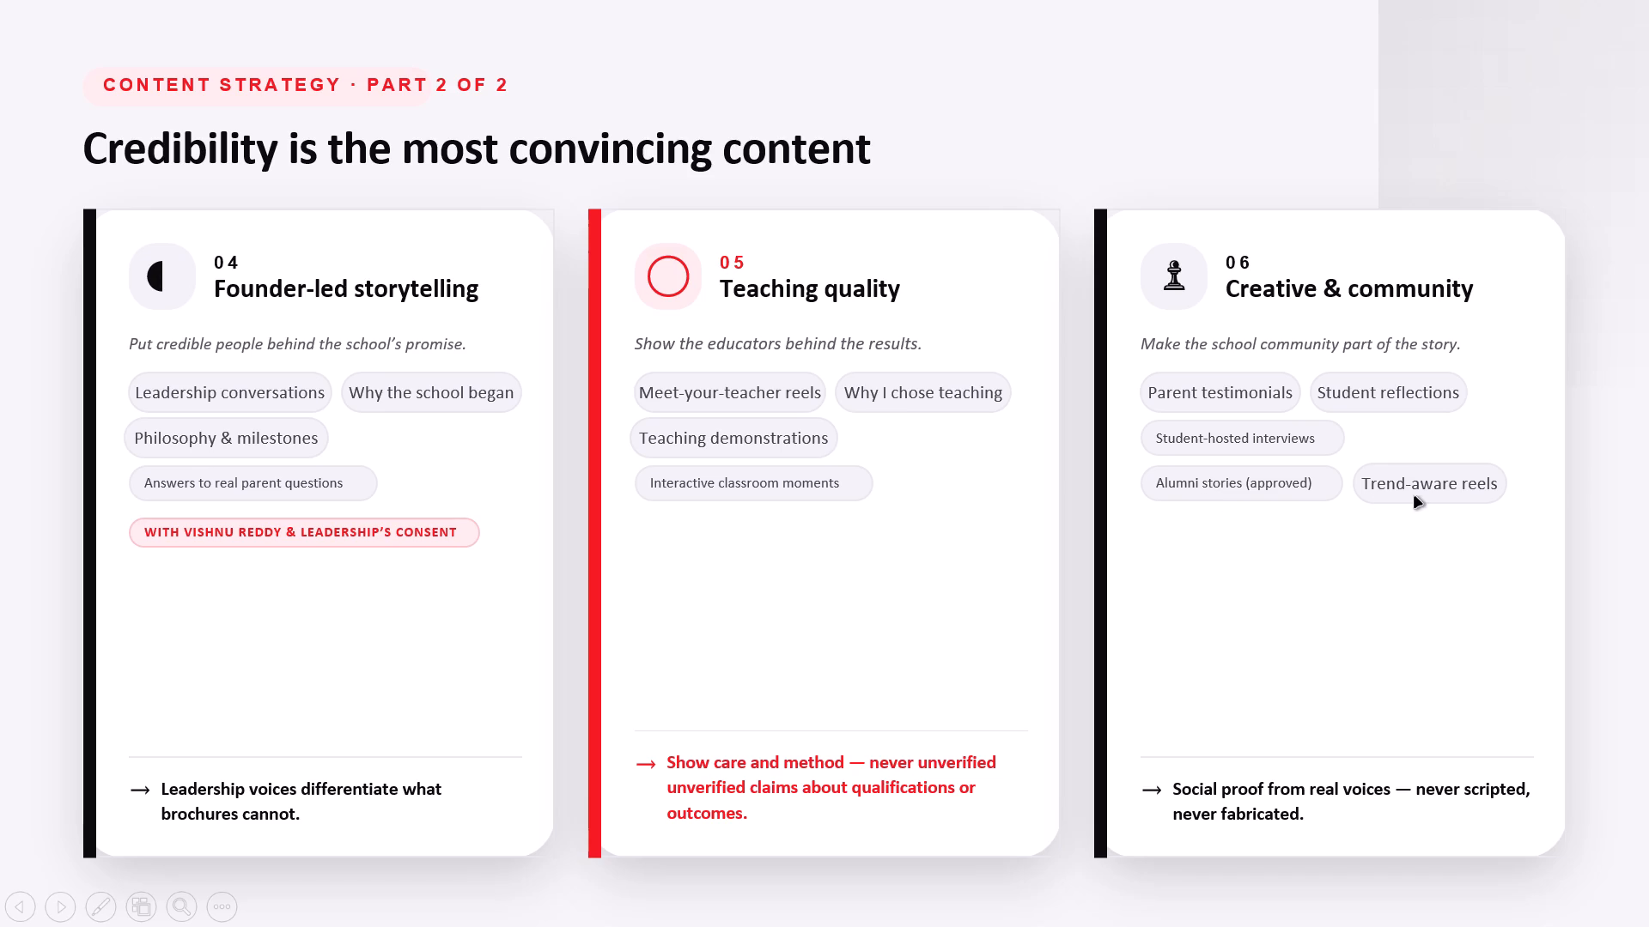
pyautogui.press('Down')
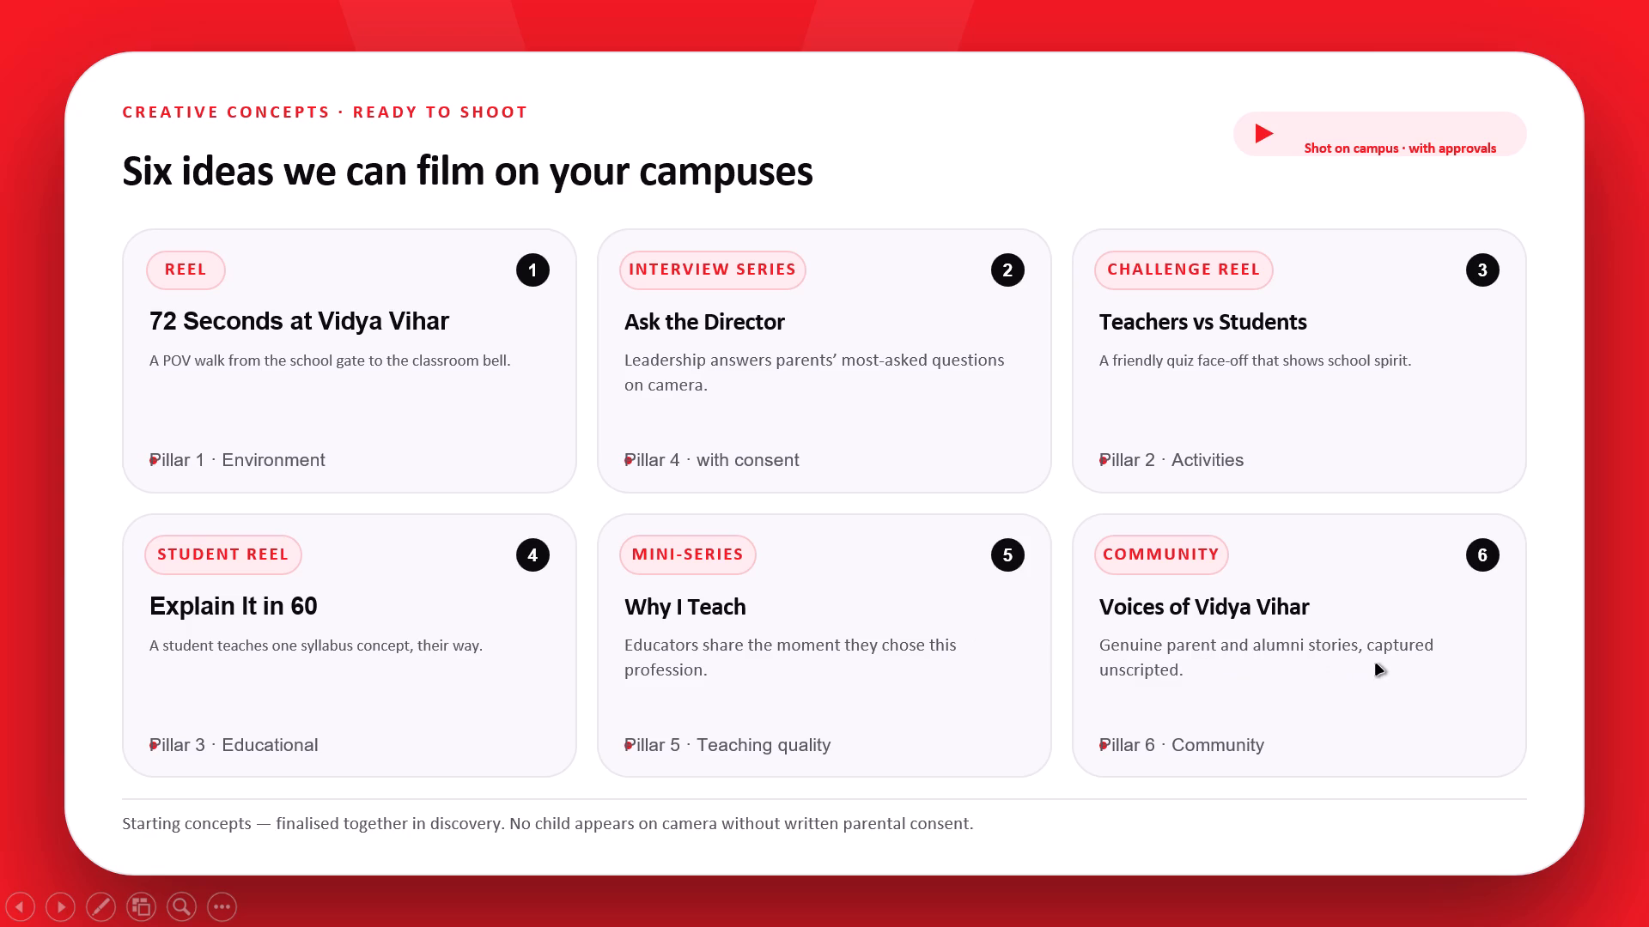
# Switch back and forth between the Meta Ads slide and the six film ideas slide, returning to the film ideas.
pyautogui.press('Down')
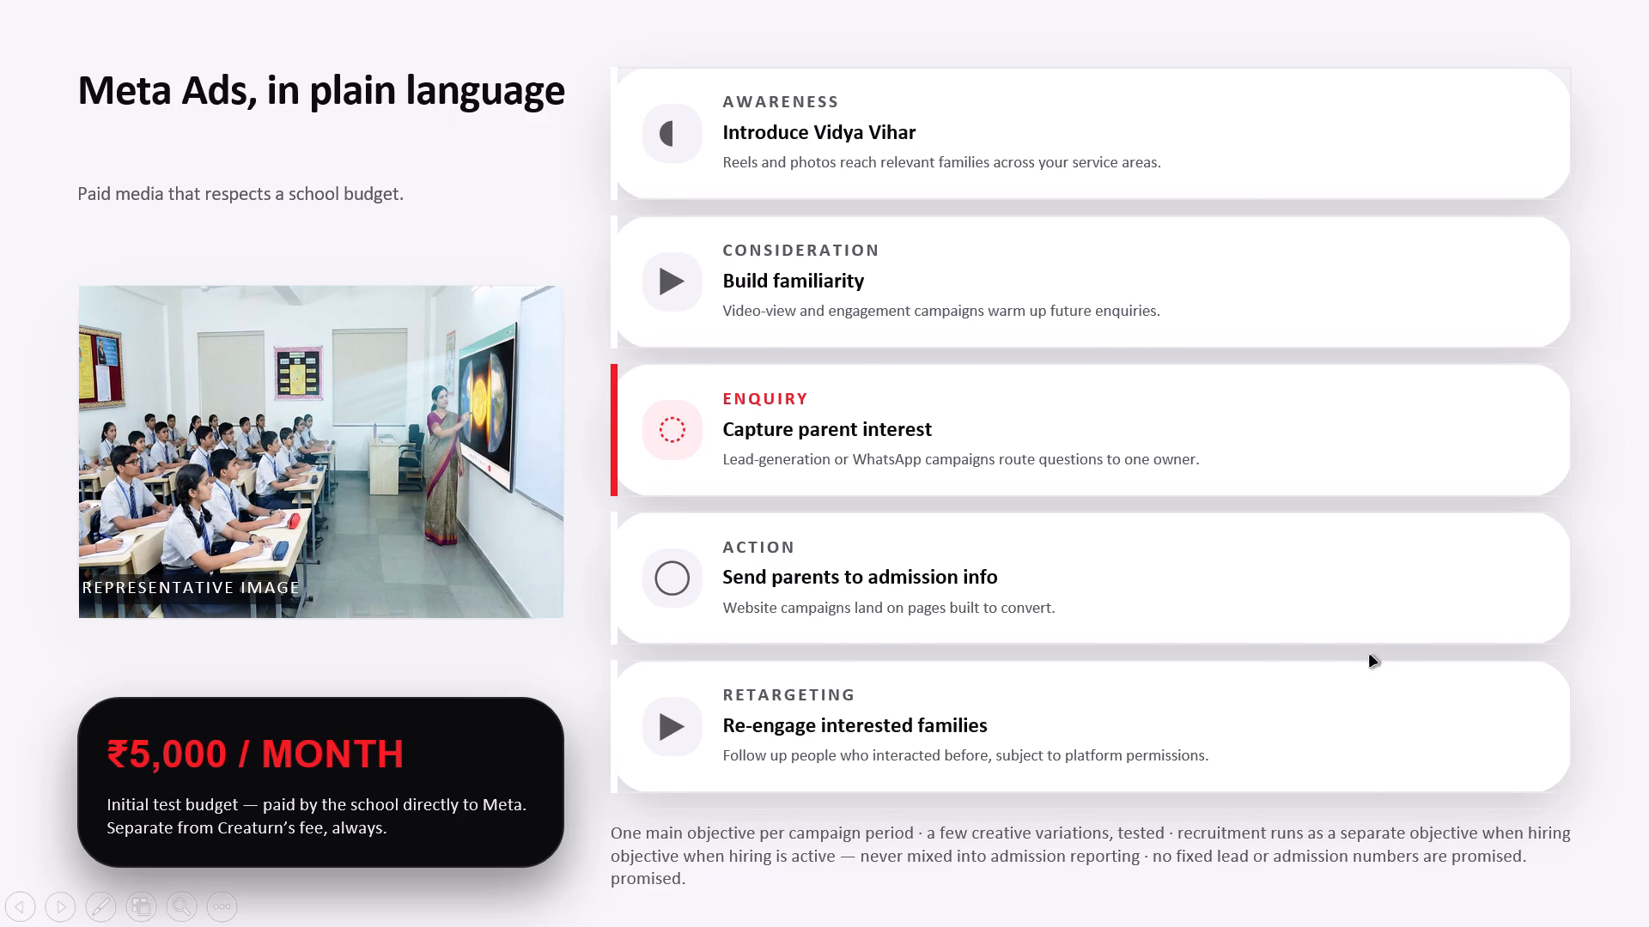
pyautogui.press('Up')
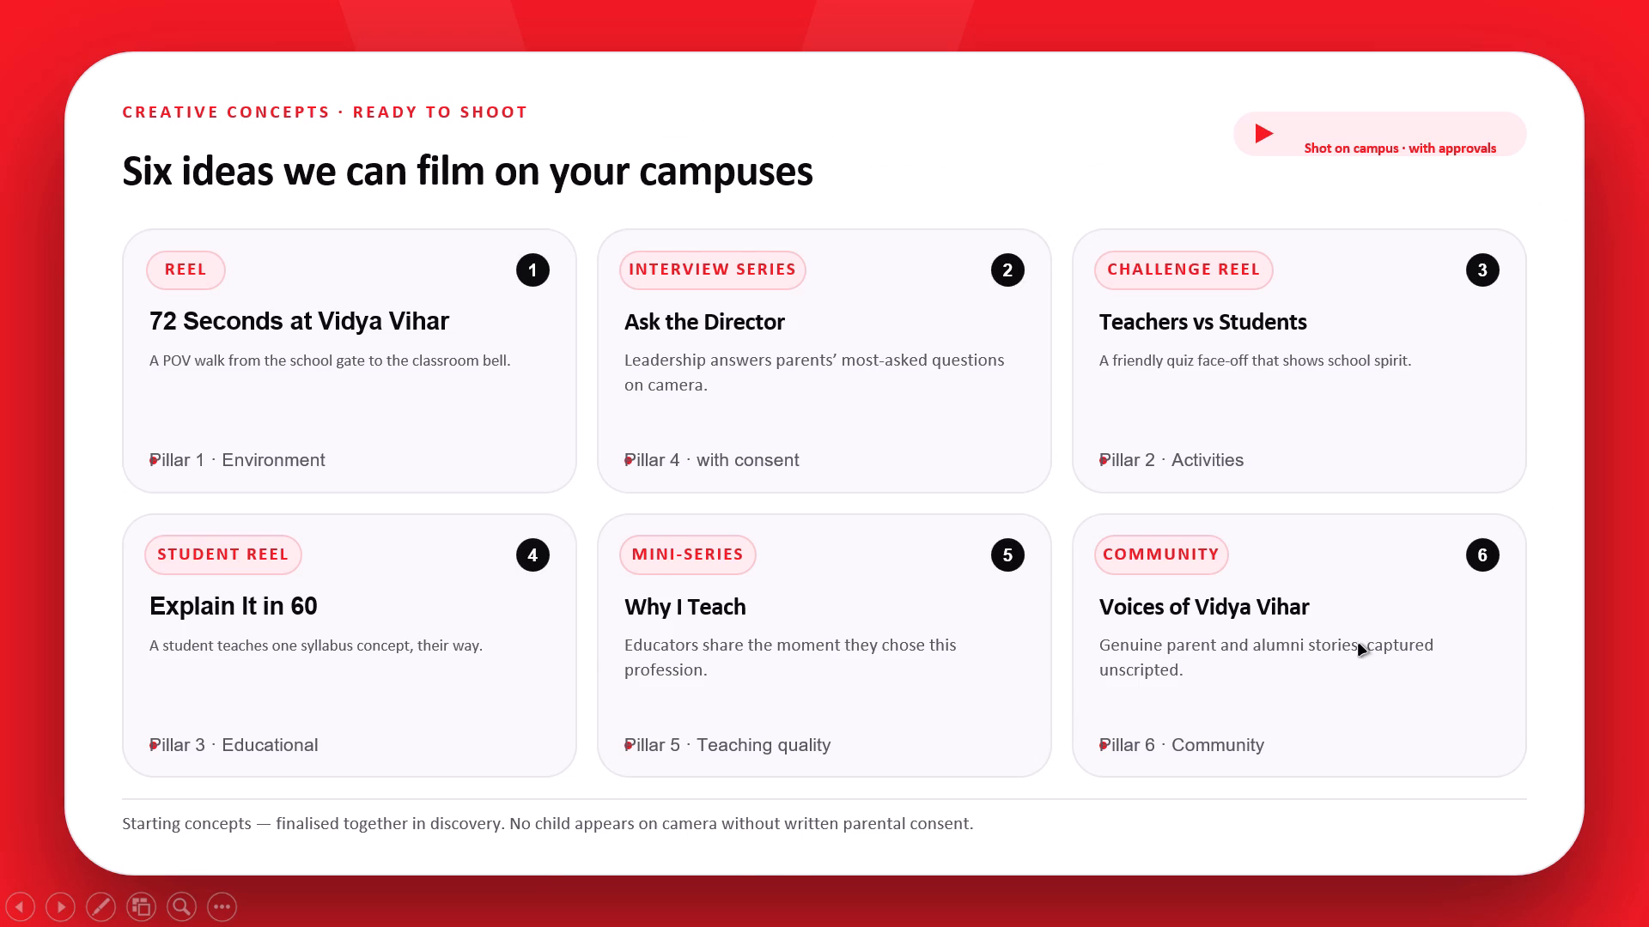
pyautogui.press('Down')
pyautogui.press('Up')
pyautogui.press('Down')
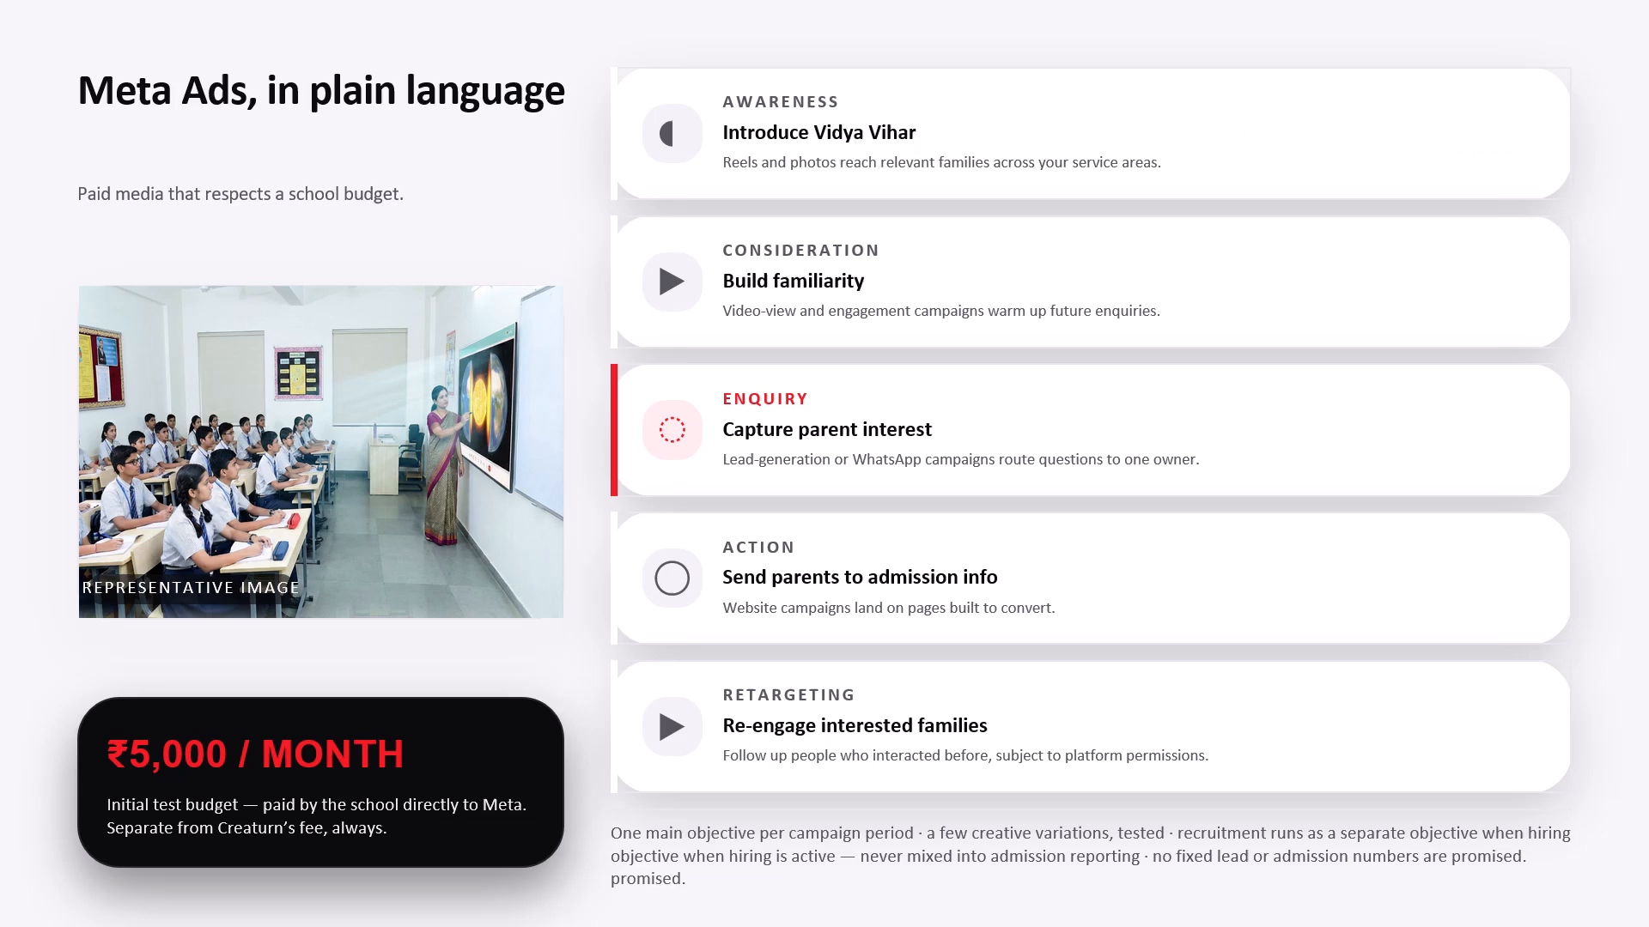
pyautogui.press('Up')
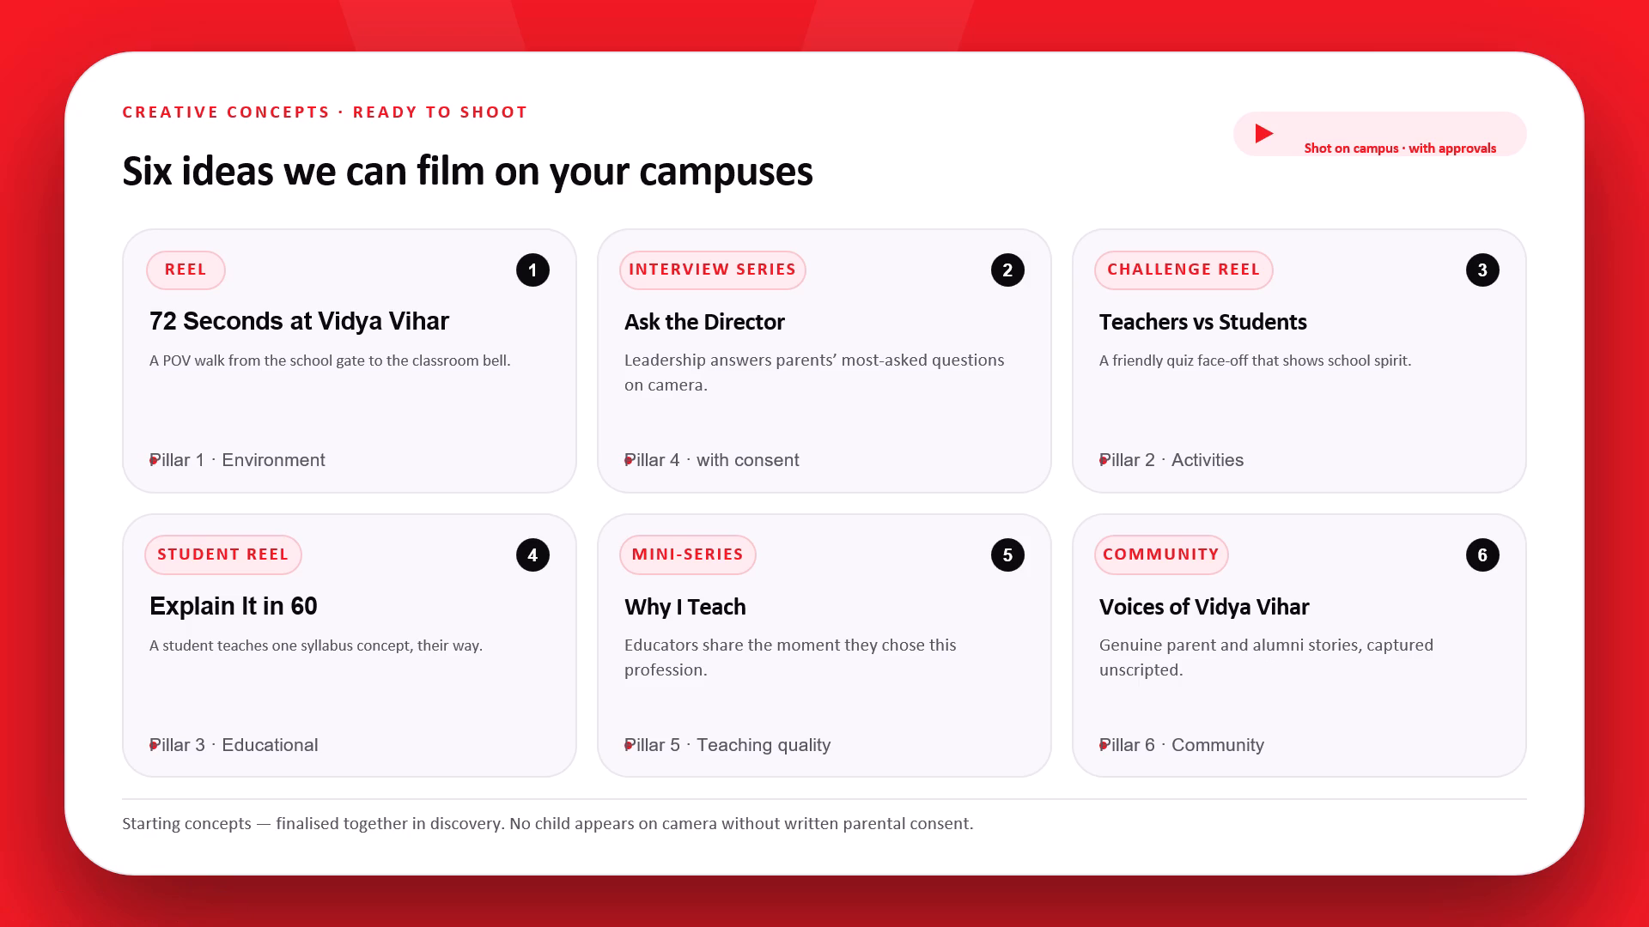
# Continue the presentation past the Meta Ads slide to the Google Business Profile slide.
pyautogui.press('Down')
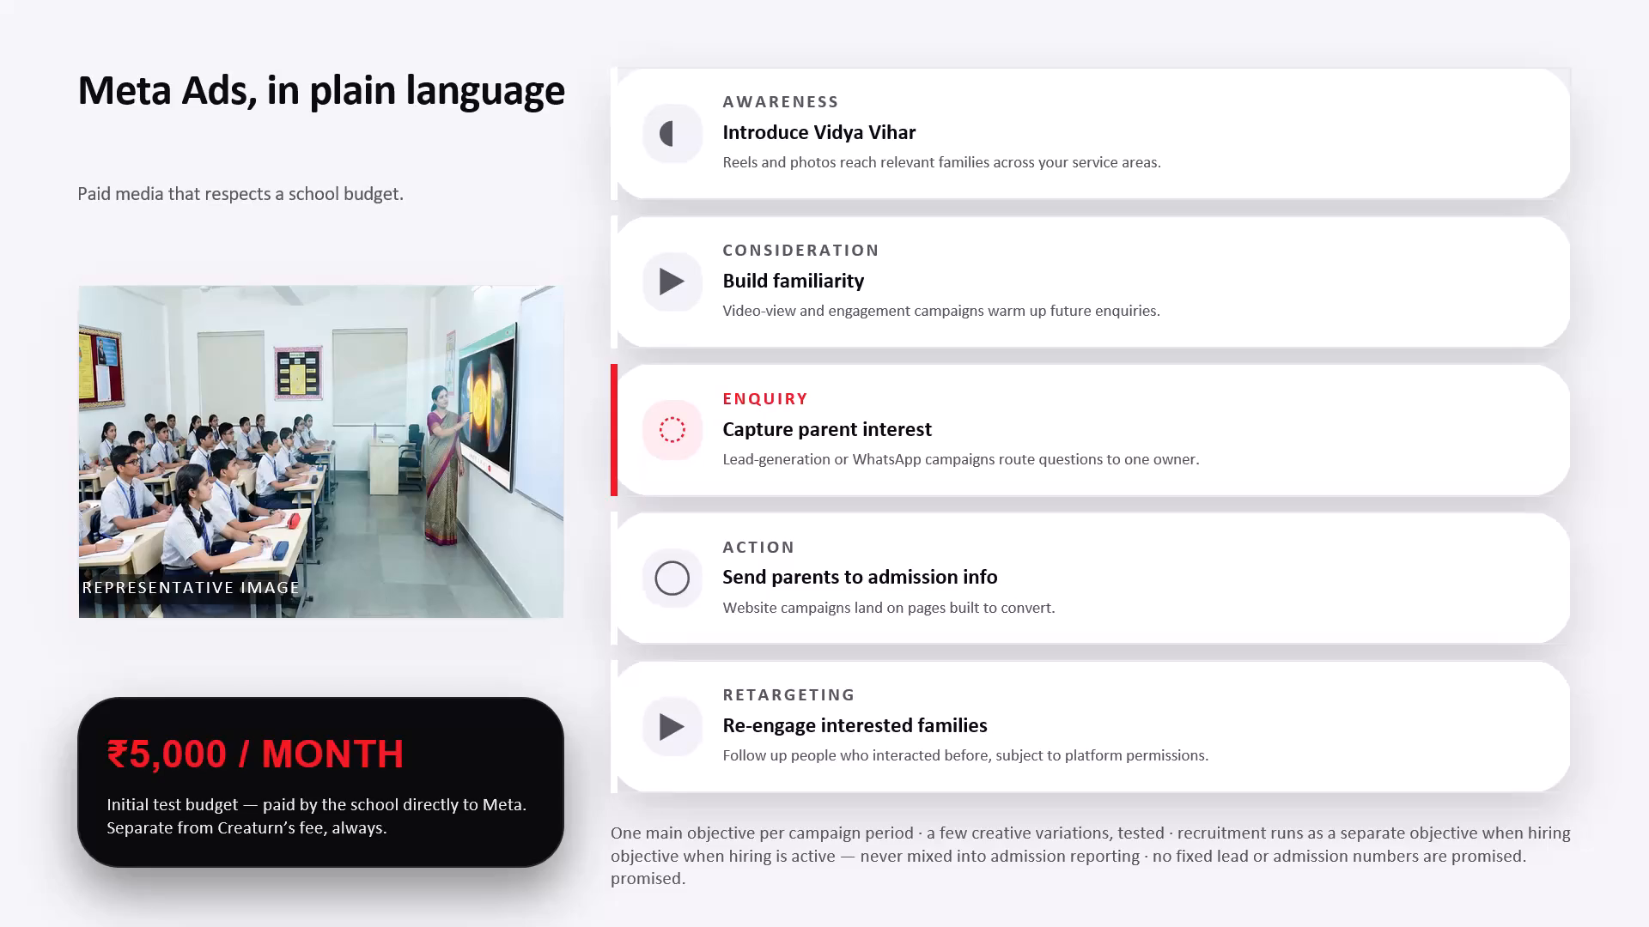
pyautogui.press('Down')
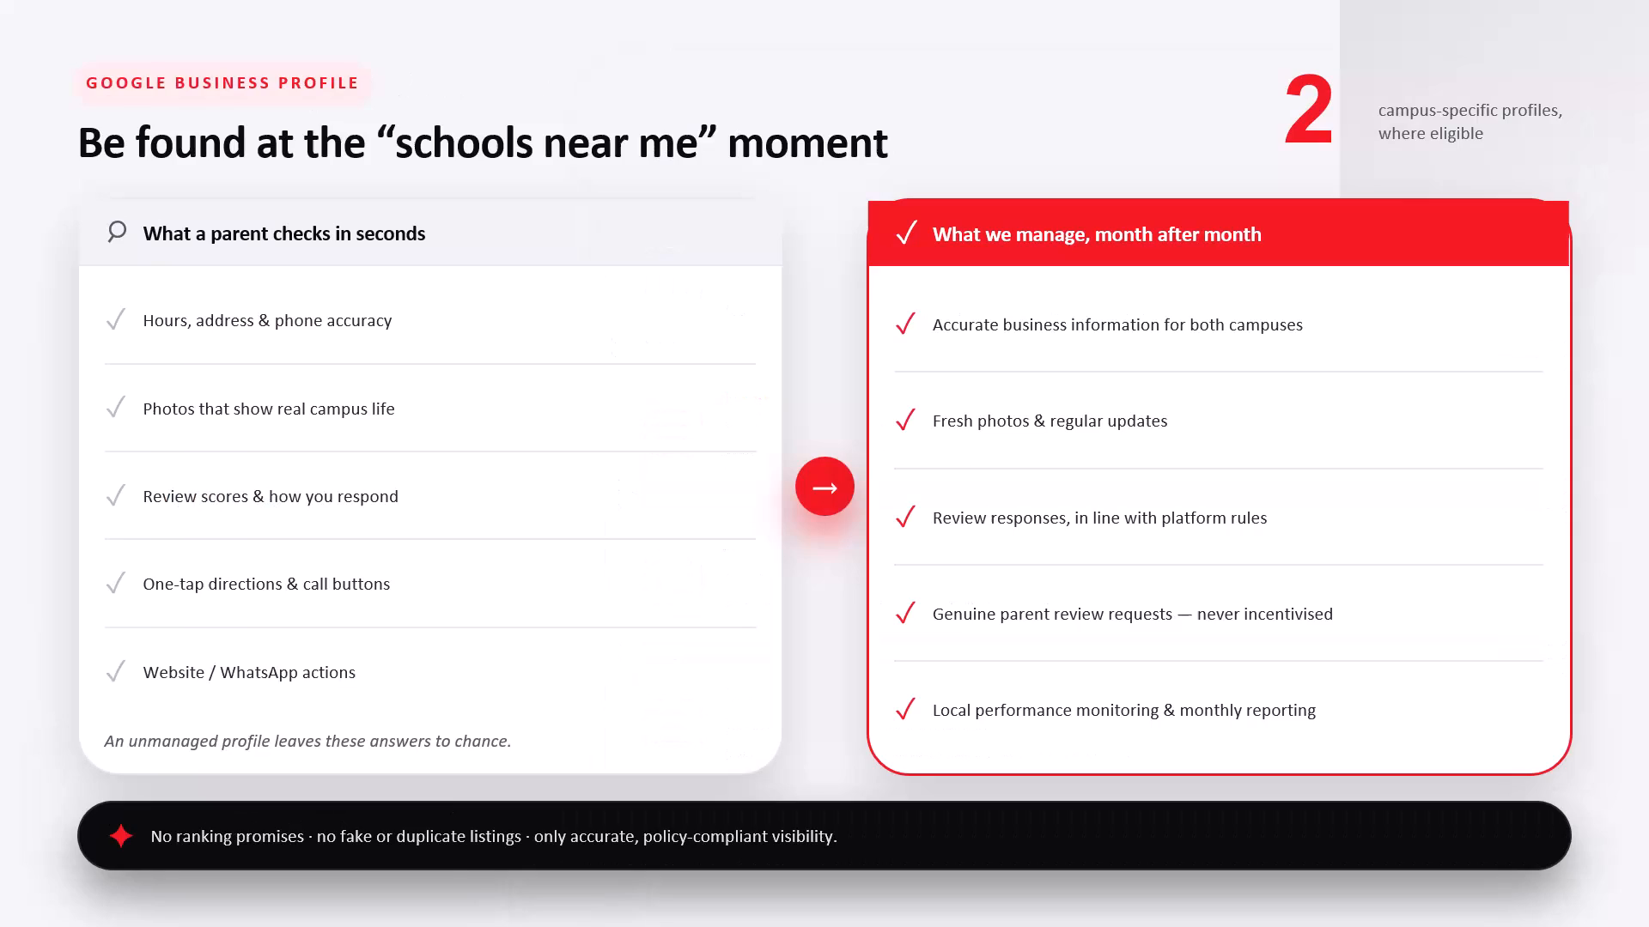
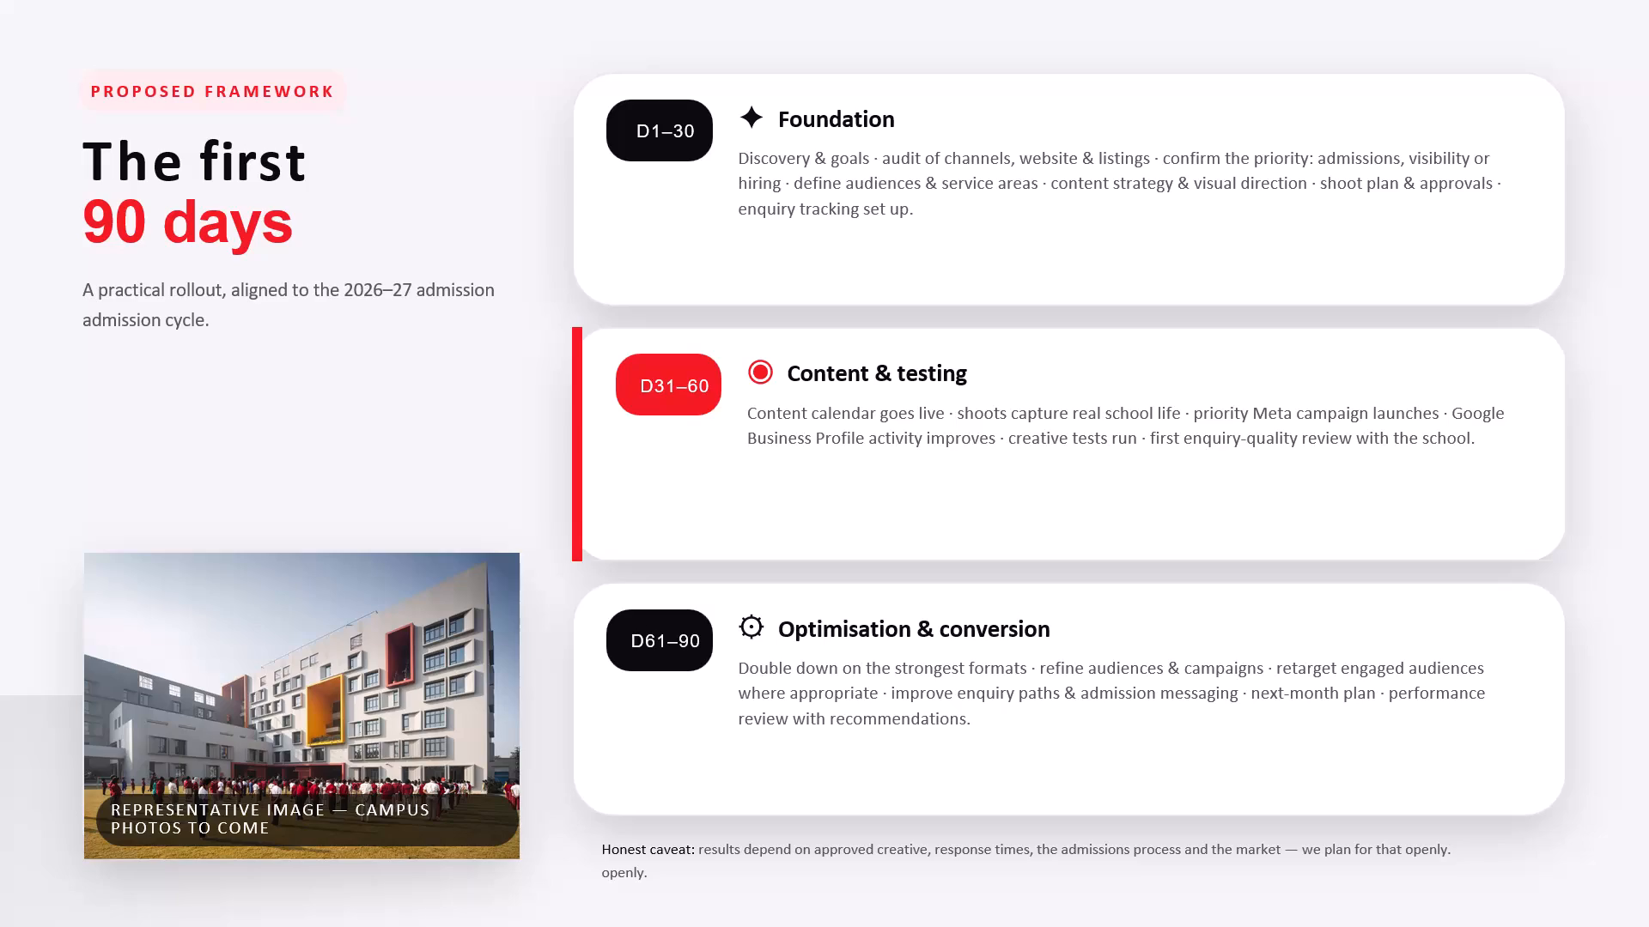
# Go back one slide in the presentation and return to the "The first 90 days" slide.
pyautogui.press('Up')
pyautogui.press('Down')
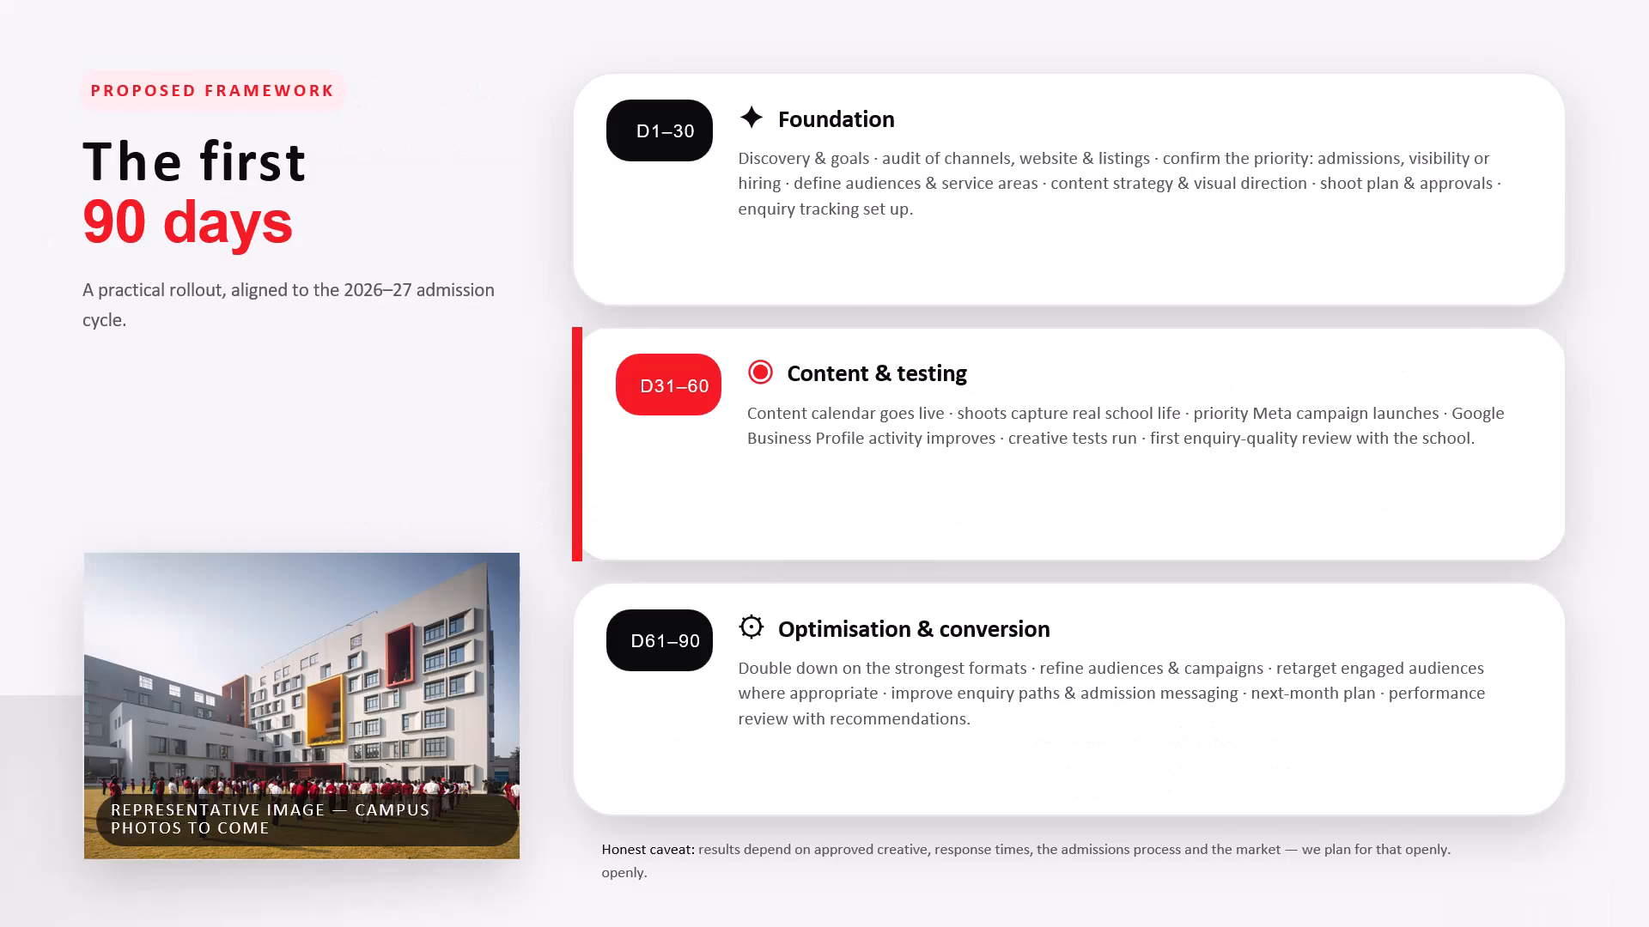
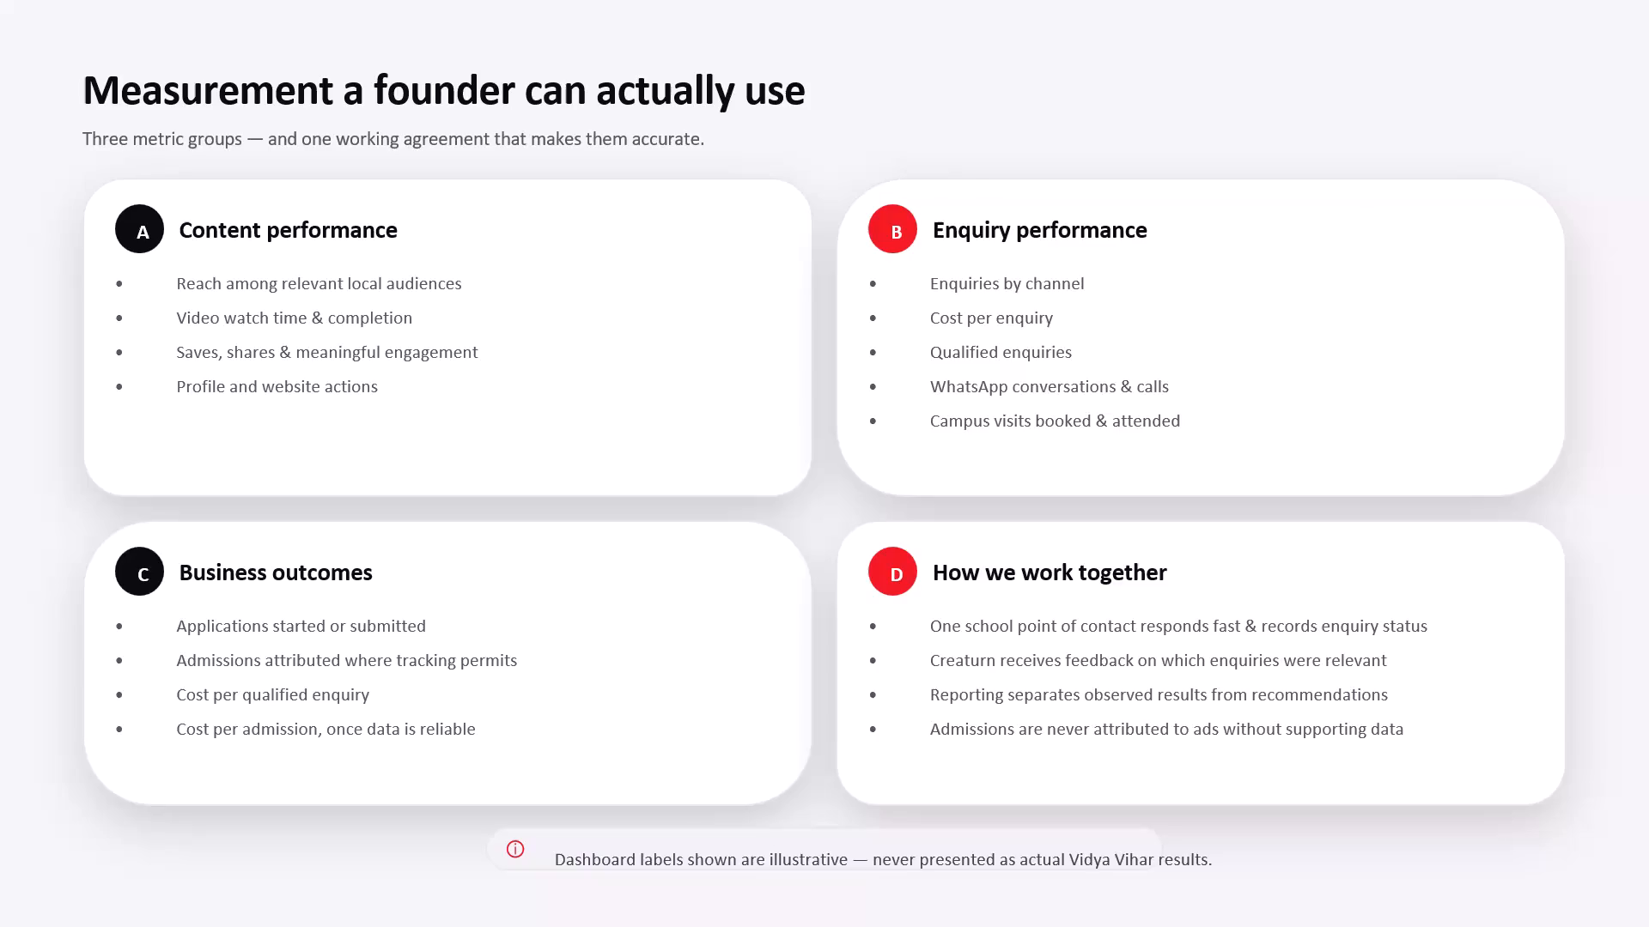
# Move between "The first 90 days" and "Measurement a founder can actually use" slides, finishing on the "Investment & scope" slide.
pyautogui.press('Up')
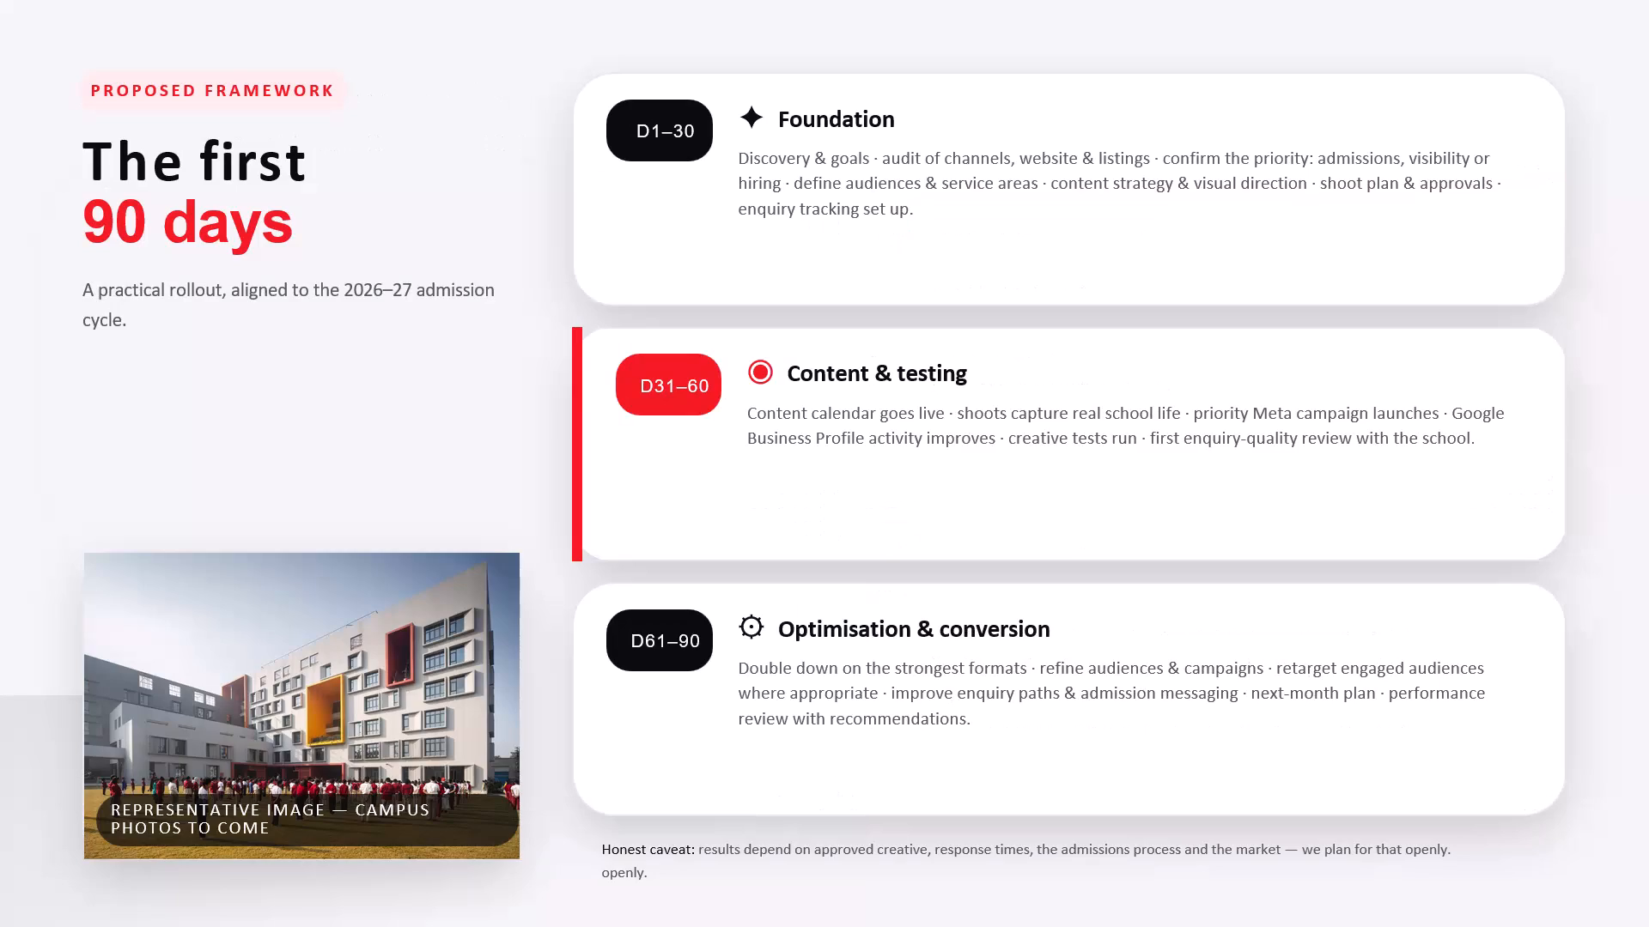
pyautogui.press('Down')
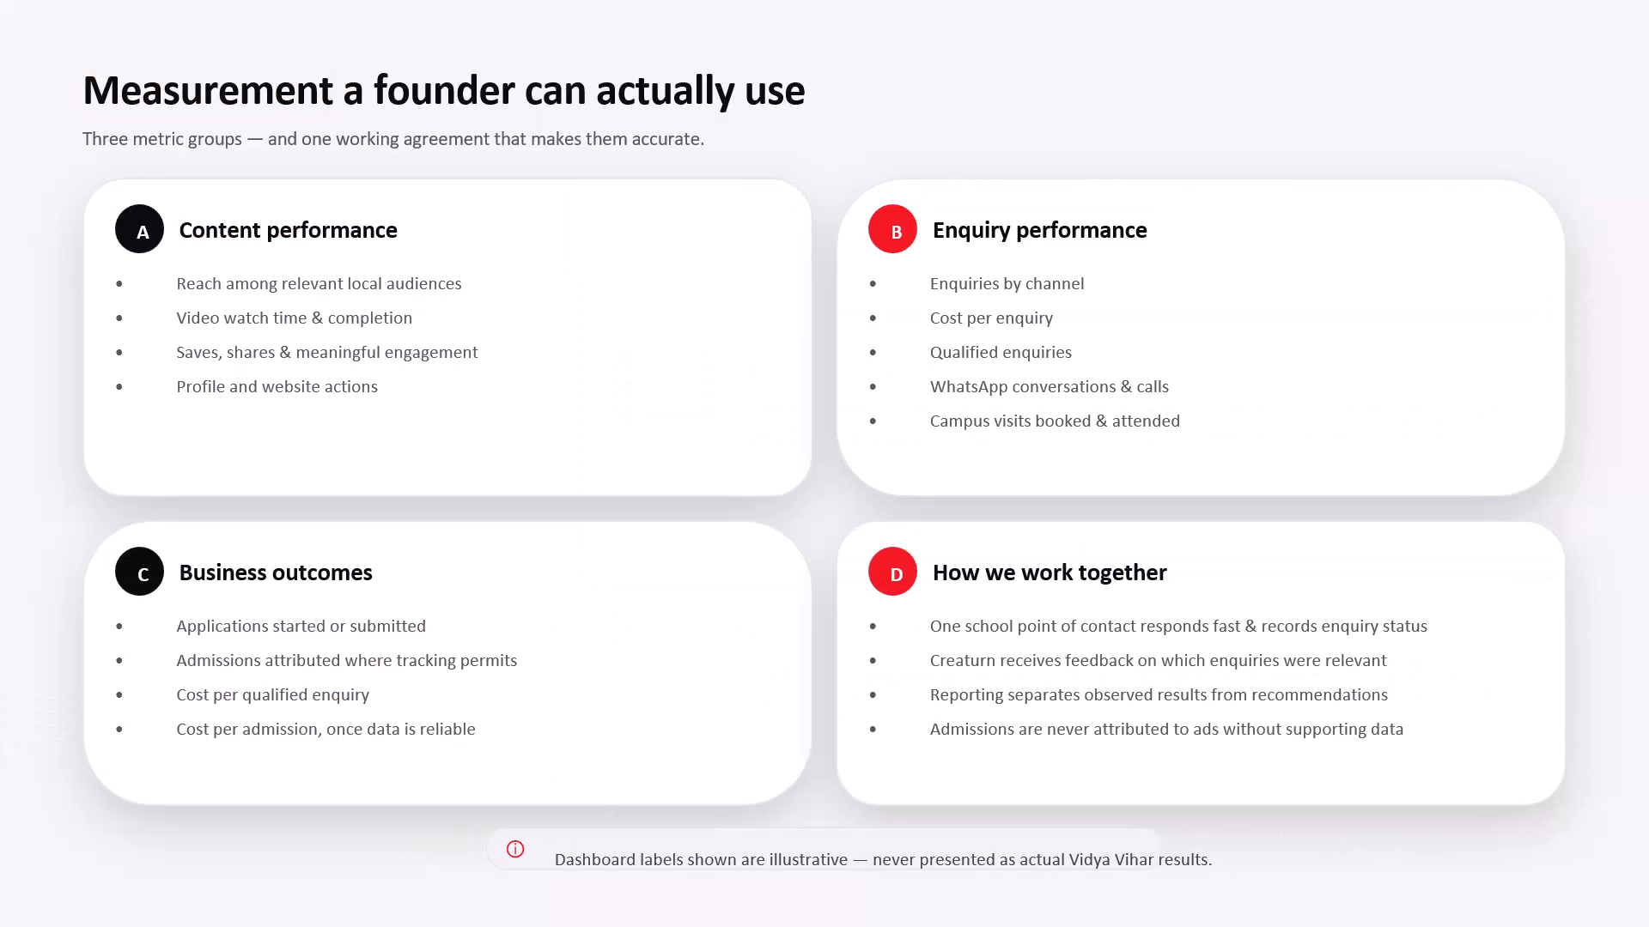
pyautogui.press('Down')
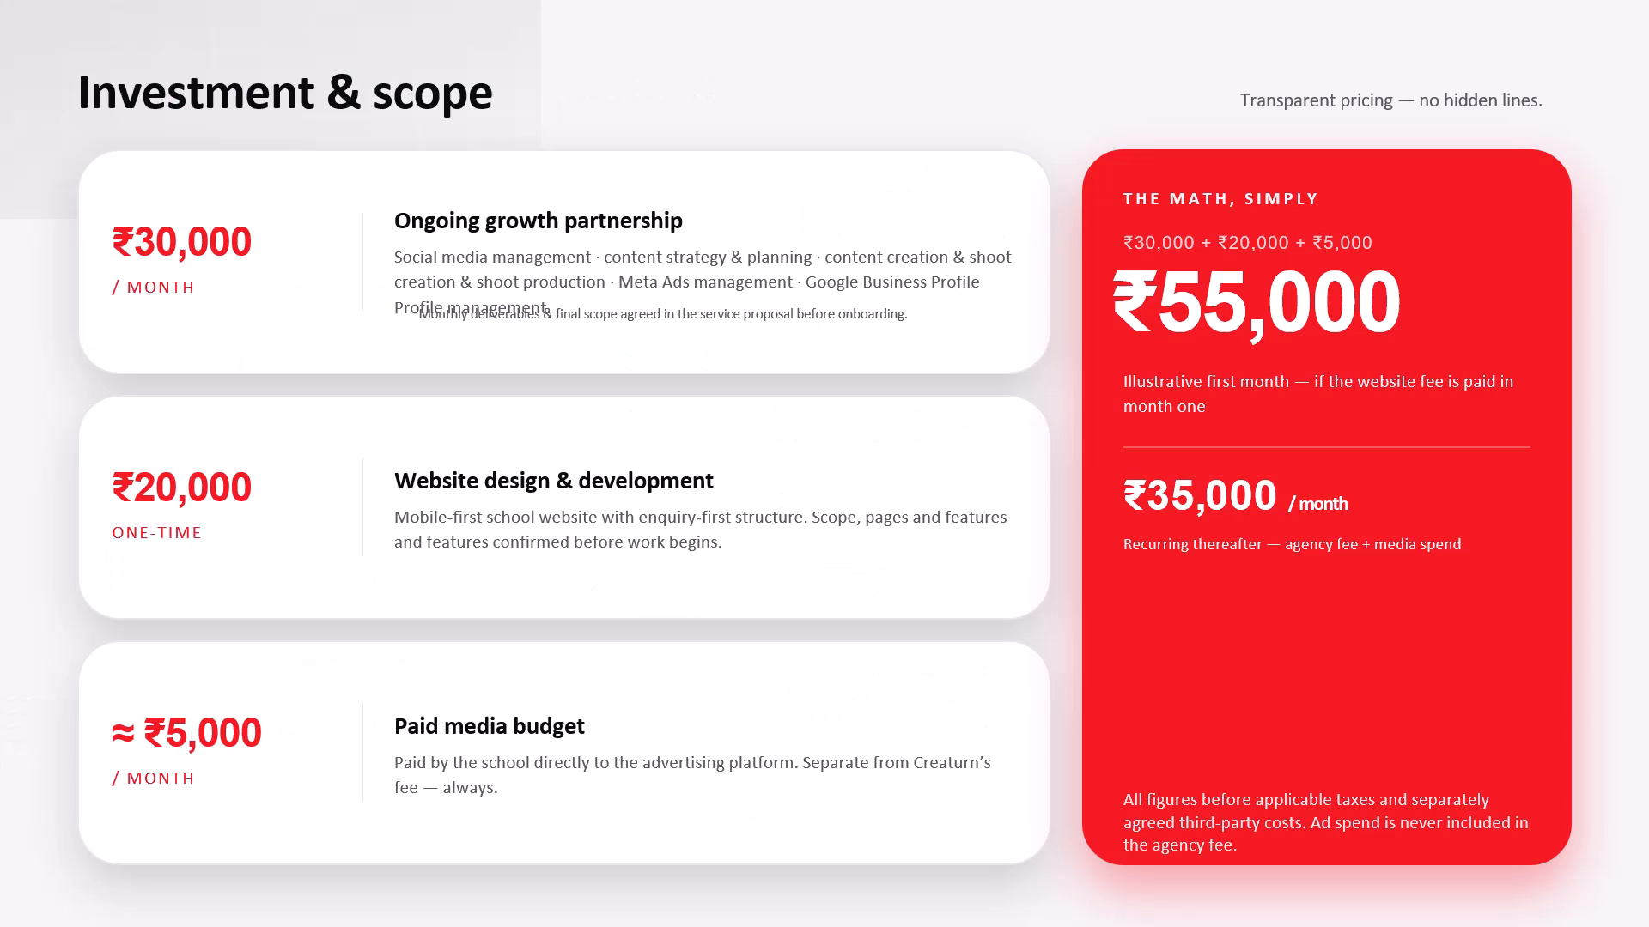
pyautogui.press('Up')
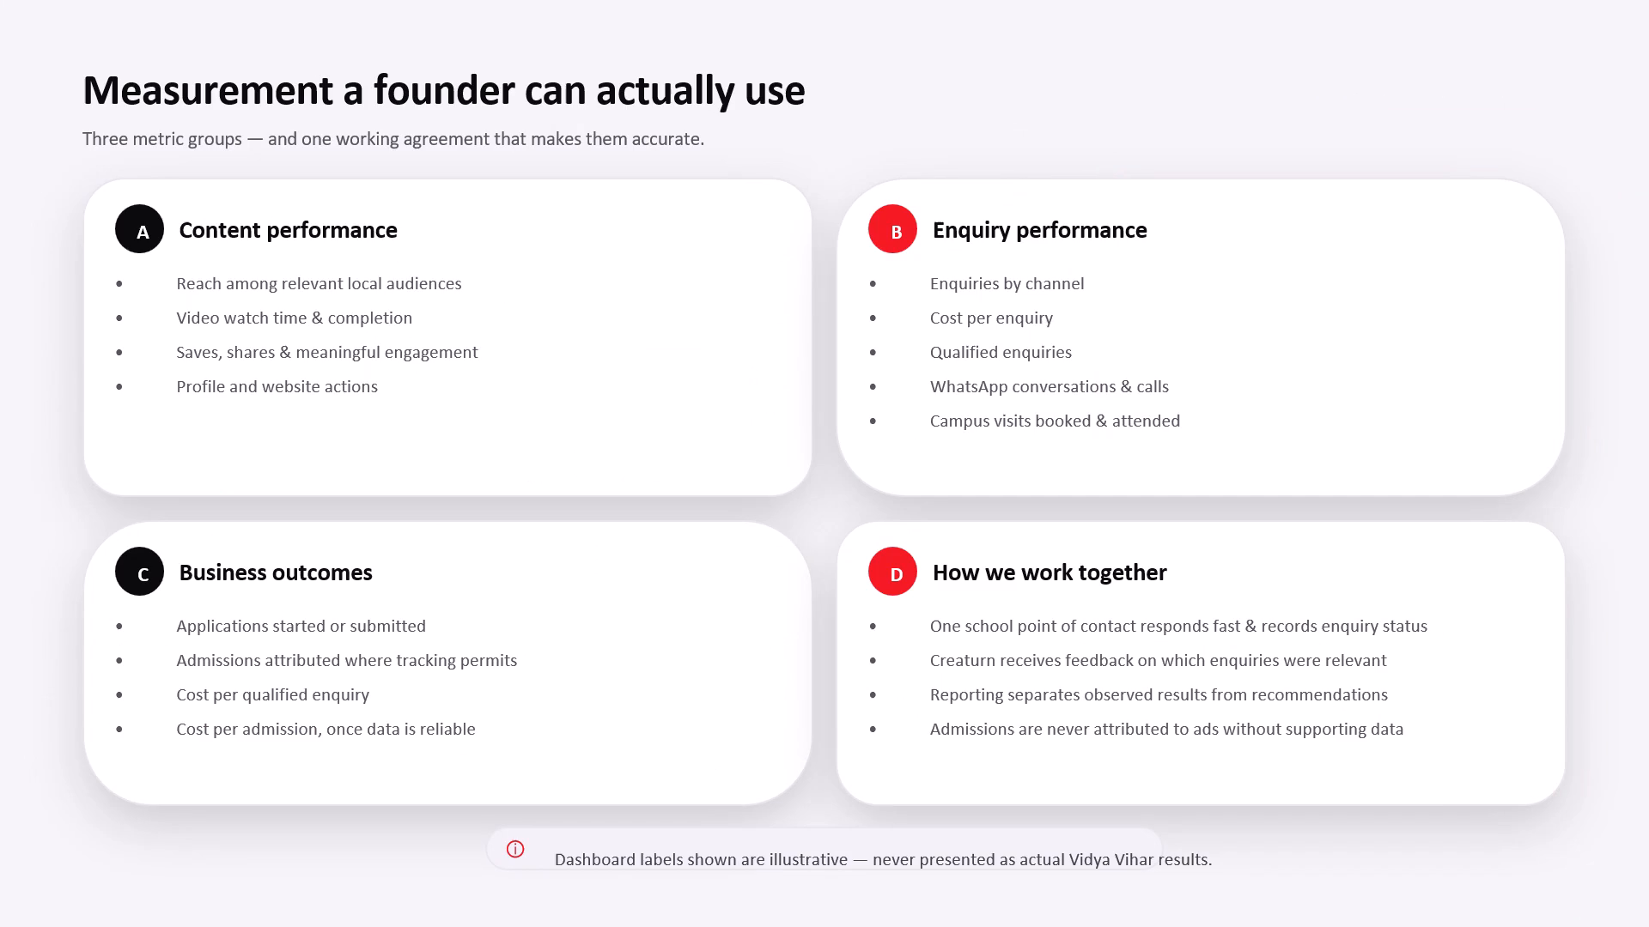
pyautogui.press('Down')
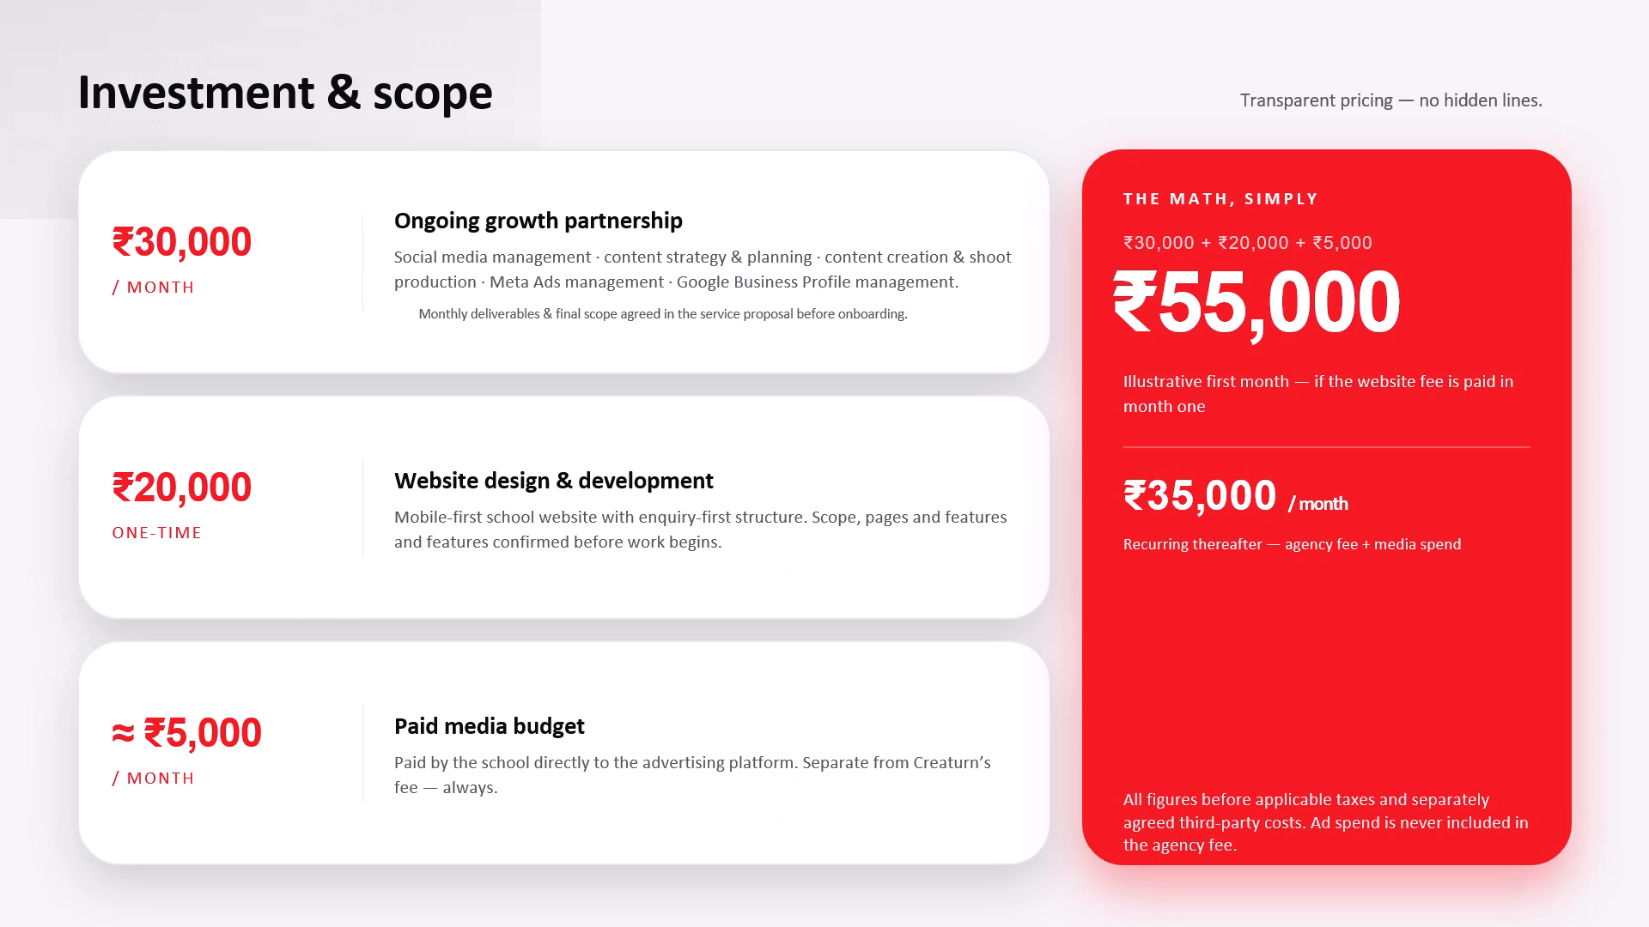
# Go back two slides to "The first 90 days" and return to the "Investment & scope" slide.
pyautogui.press('Up')
pyautogui.press('Up')
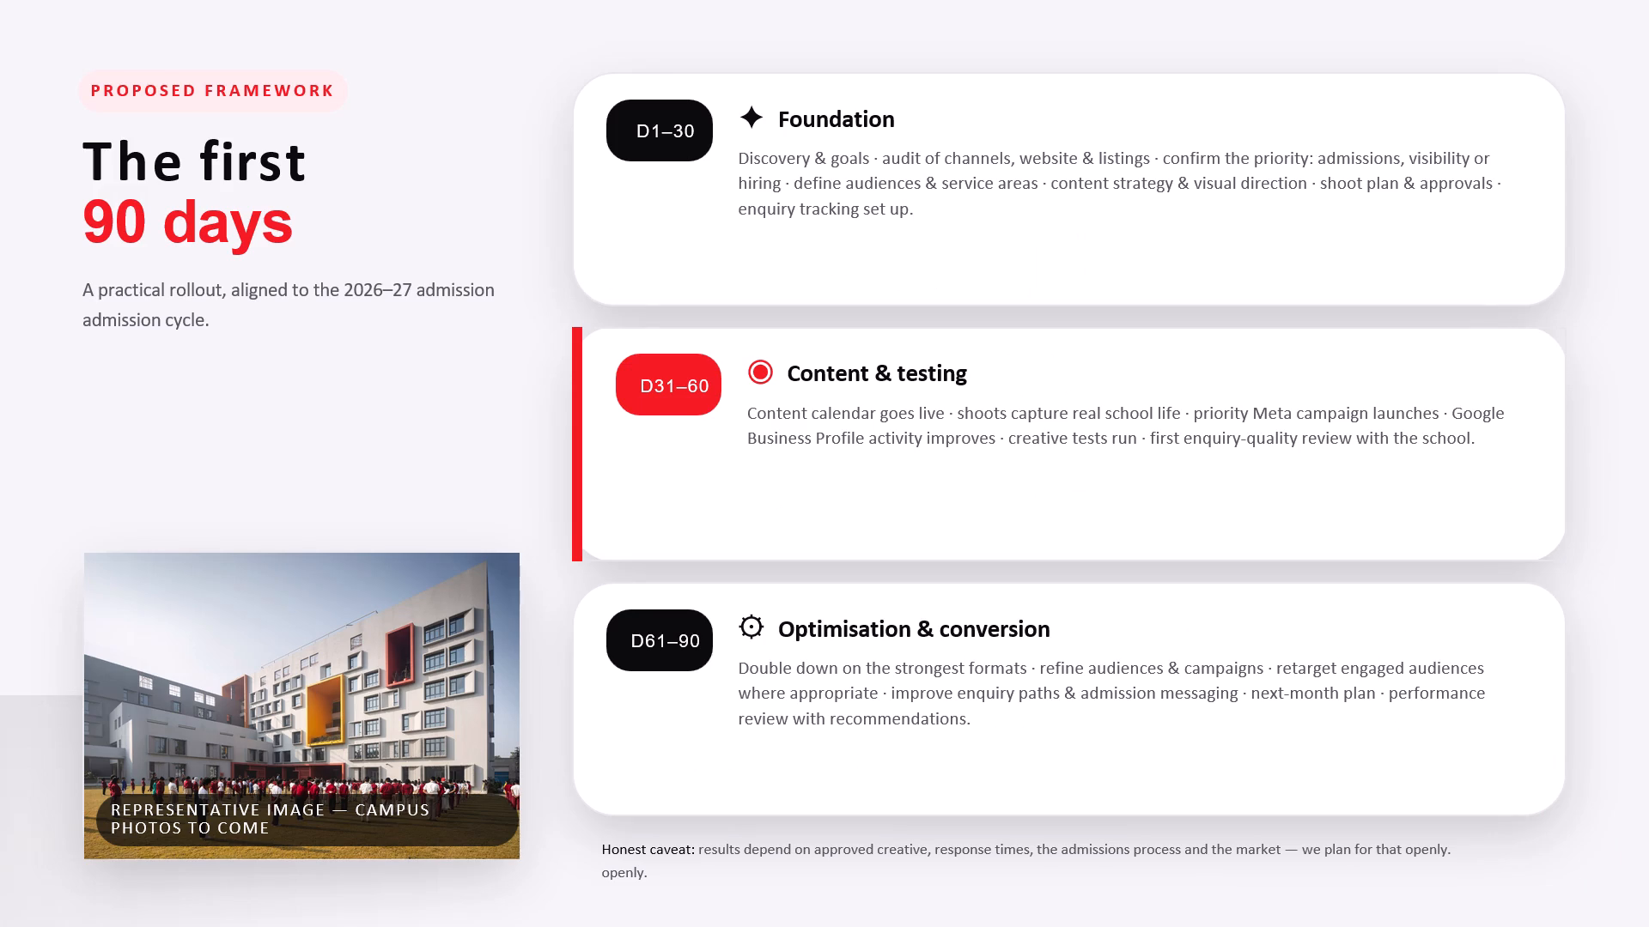
pyautogui.press('Down')
pyautogui.press('Down')
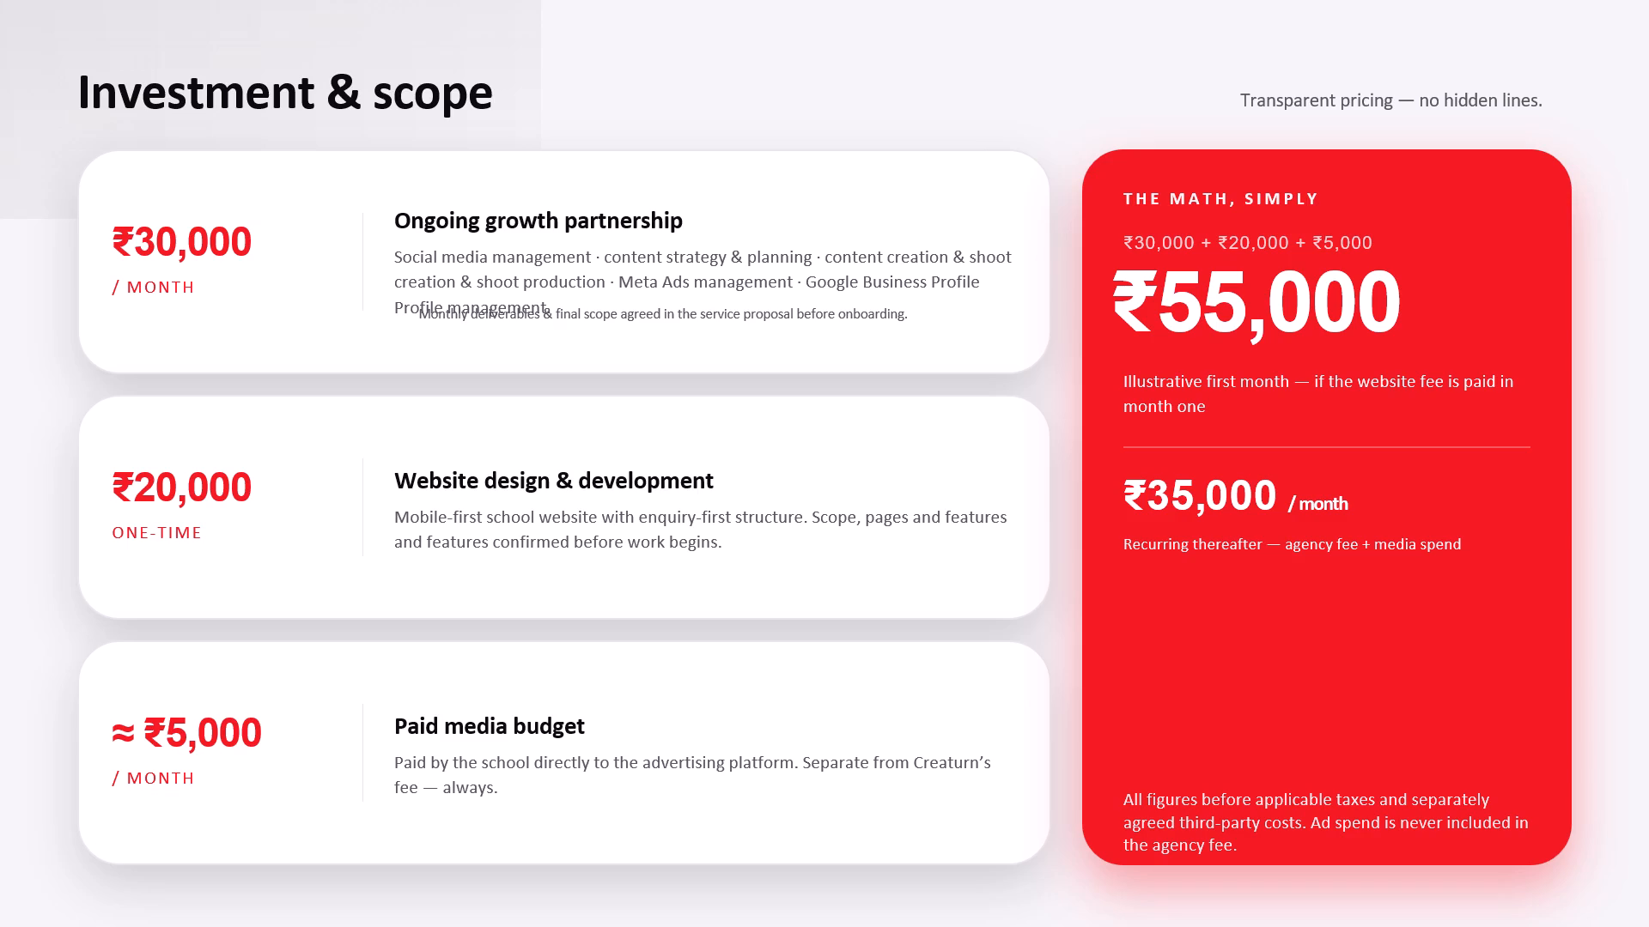
# Show the closing "Ready when you are." slide, switching between it and "Investment & scope" and finishing on the pricing slide.
pyautogui.press('Down')
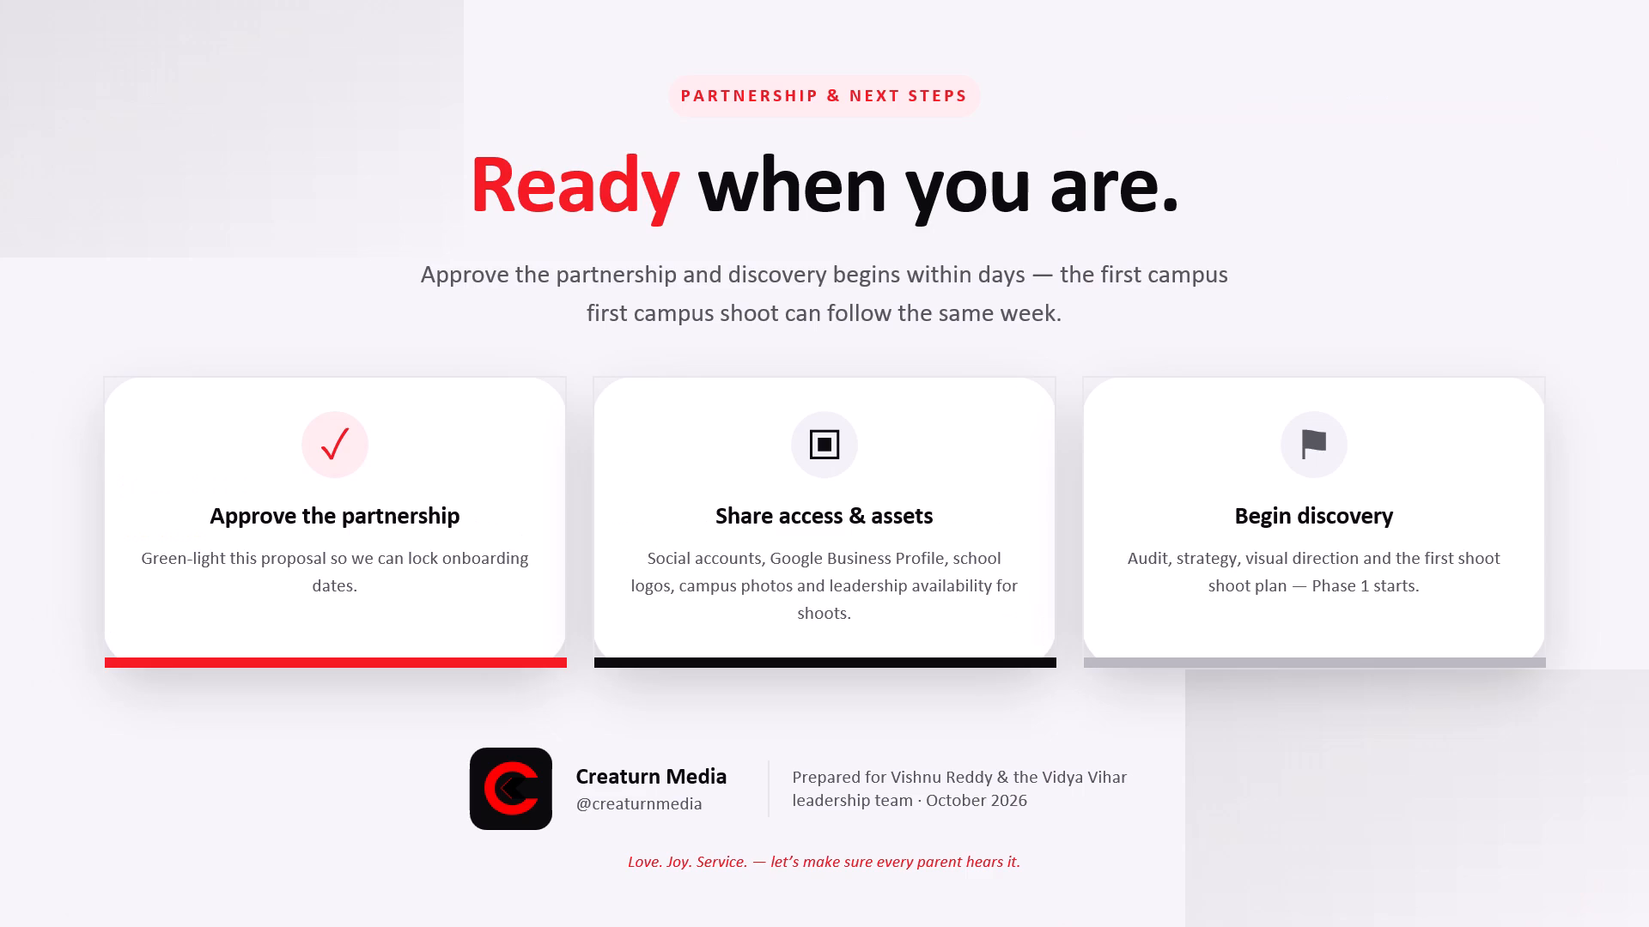
pyautogui.press('Left')
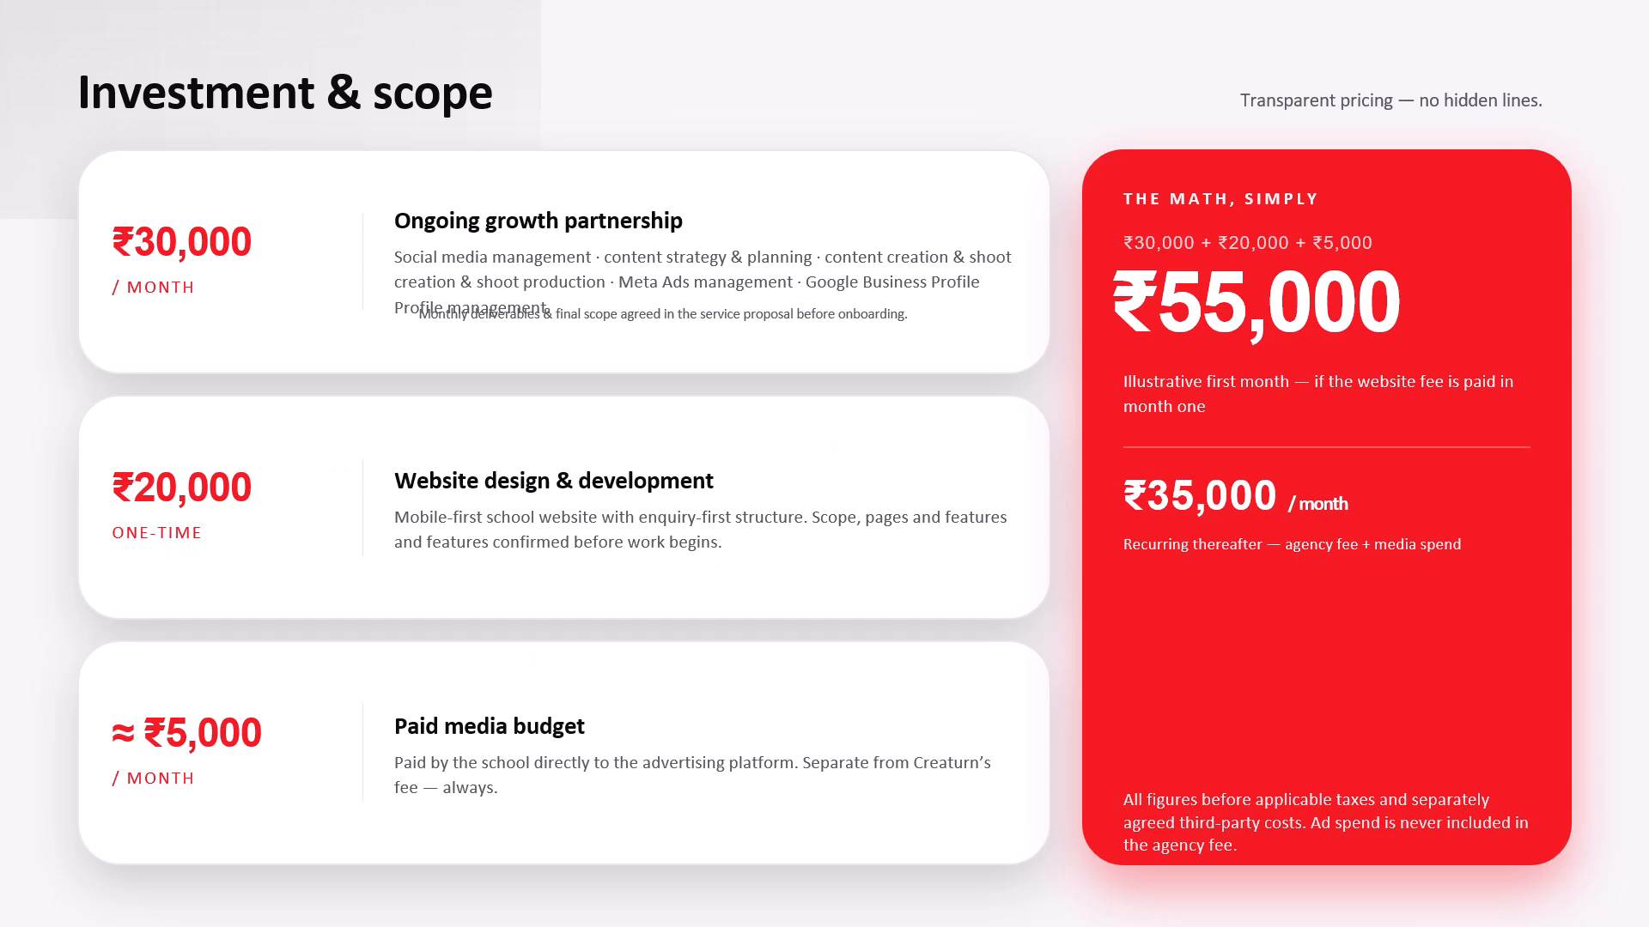
pyautogui.press('Down')
pyautogui.press('Left')
pyautogui.press('Up')
pyautogui.press('Down')
pyautogui.press('Down')
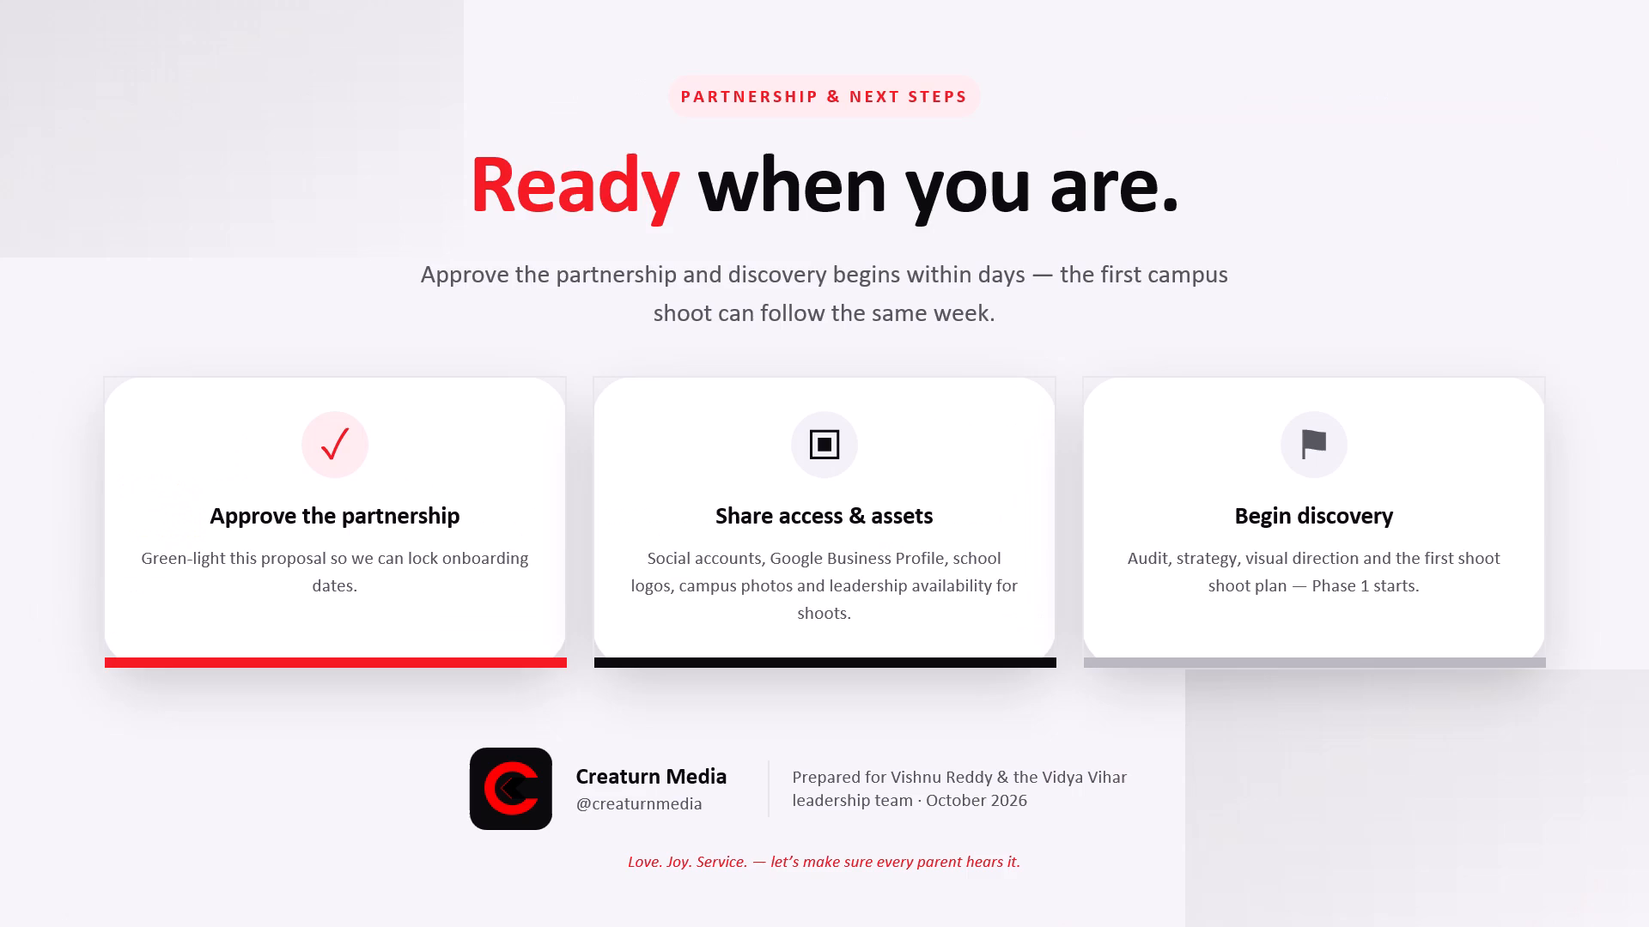
pyautogui.hotkey('shift', 'Up')
pyautogui.press('Up')
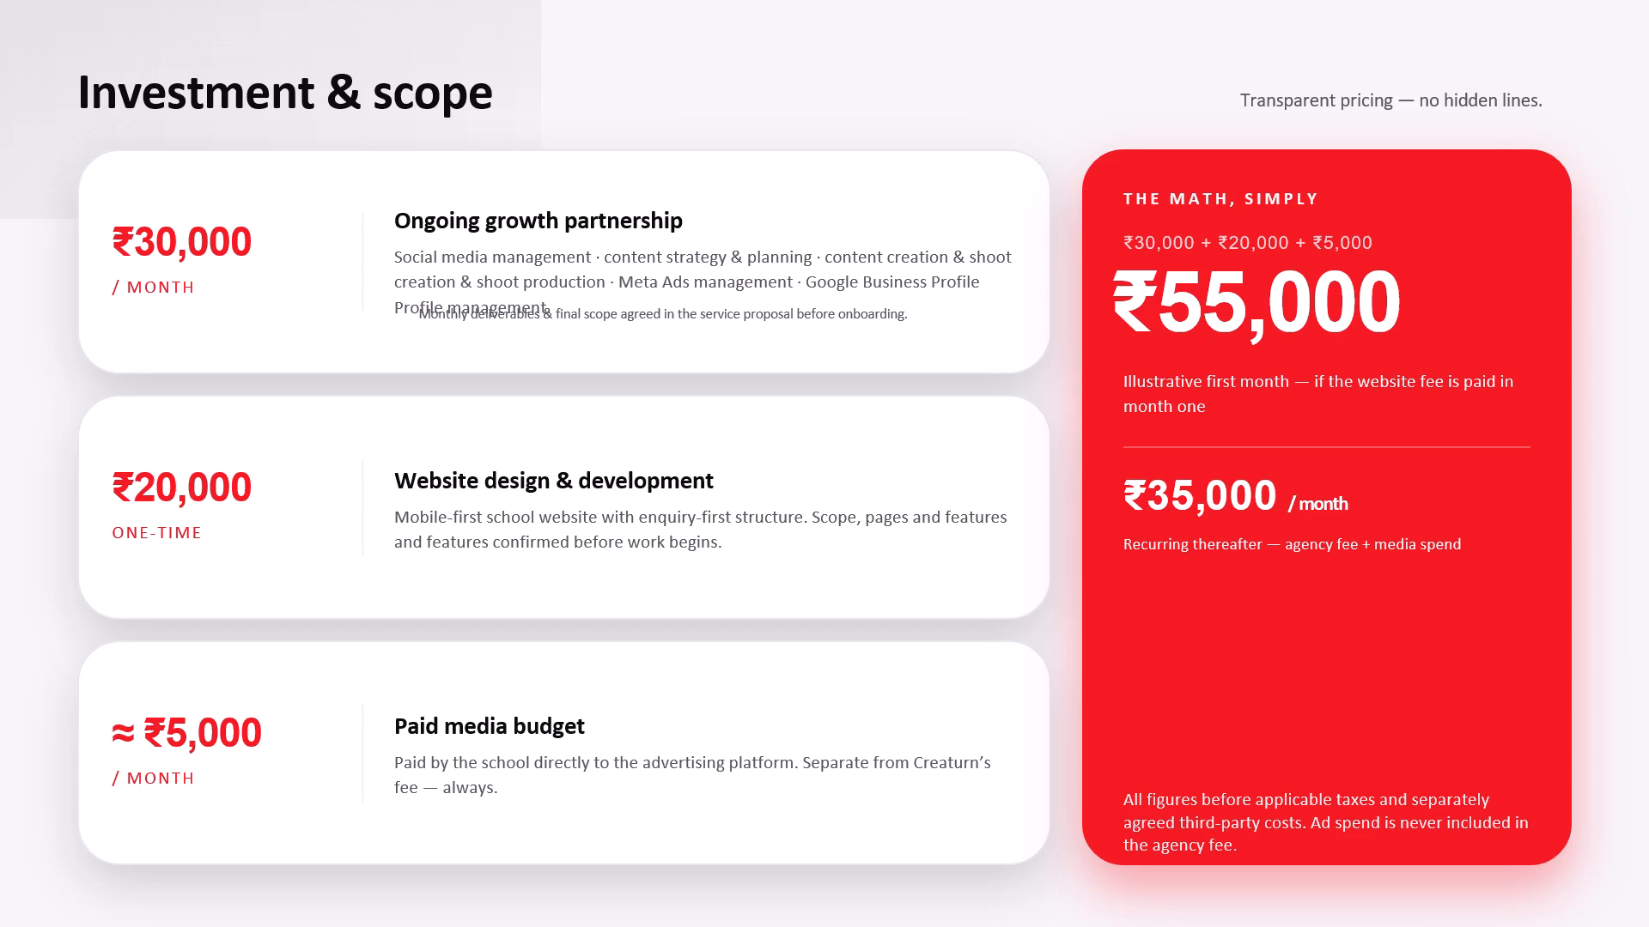
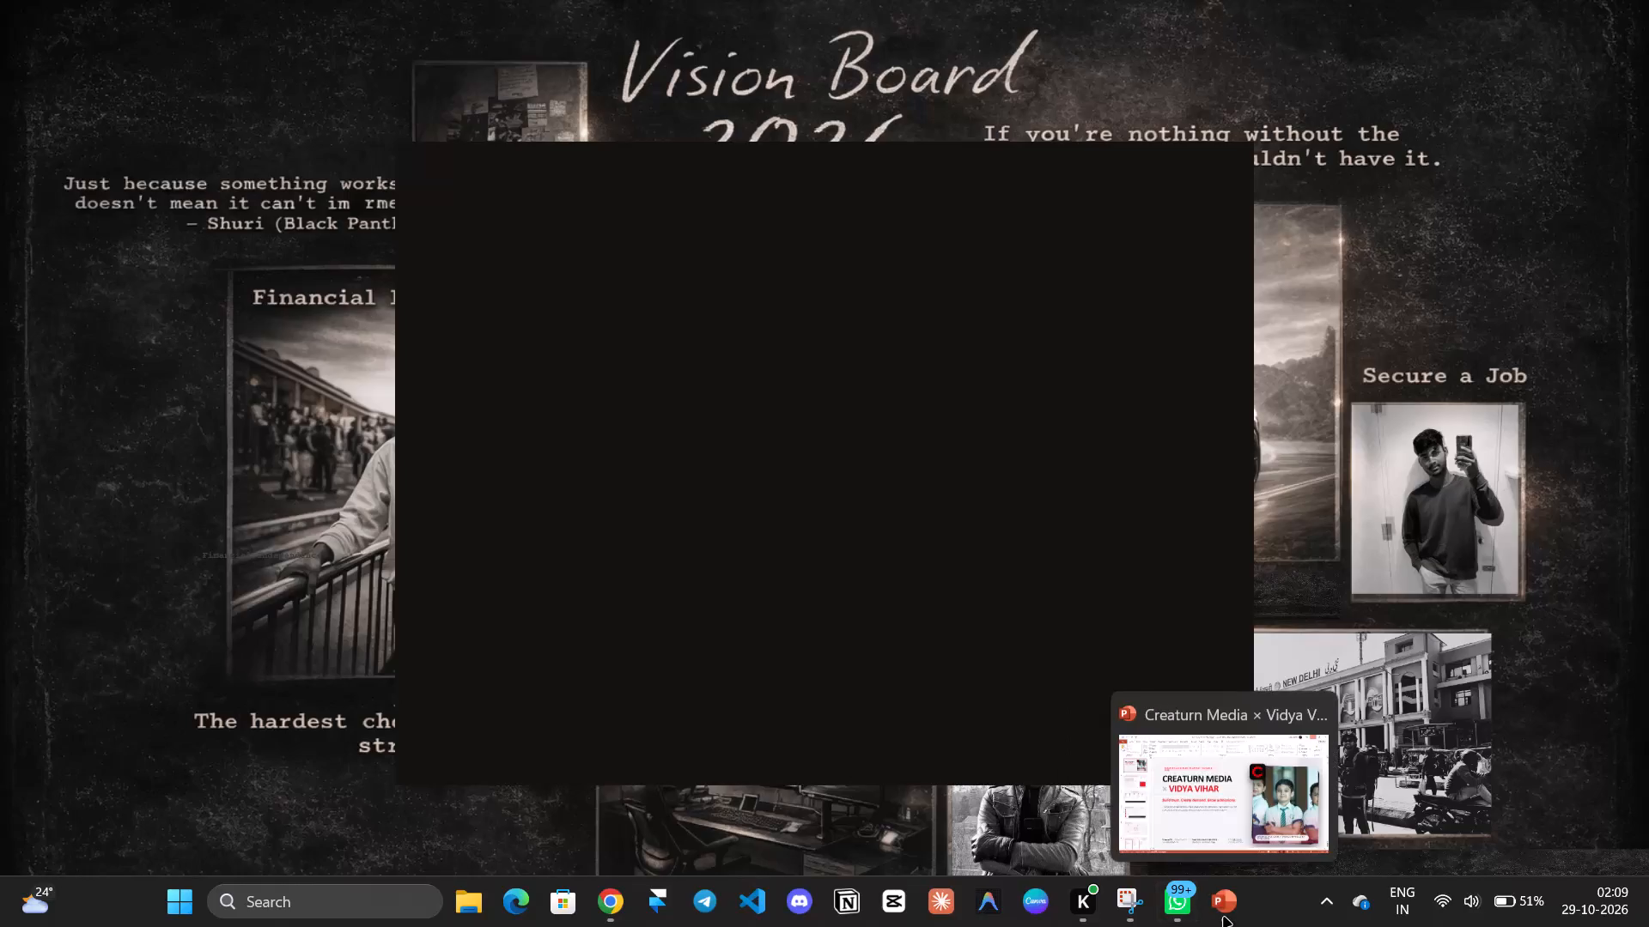
# Go through the PowerPoint proposal to slide 14, "Investment & scope", and open the slide's editing options.
pyautogui.scroll(-2, 1050, 537)
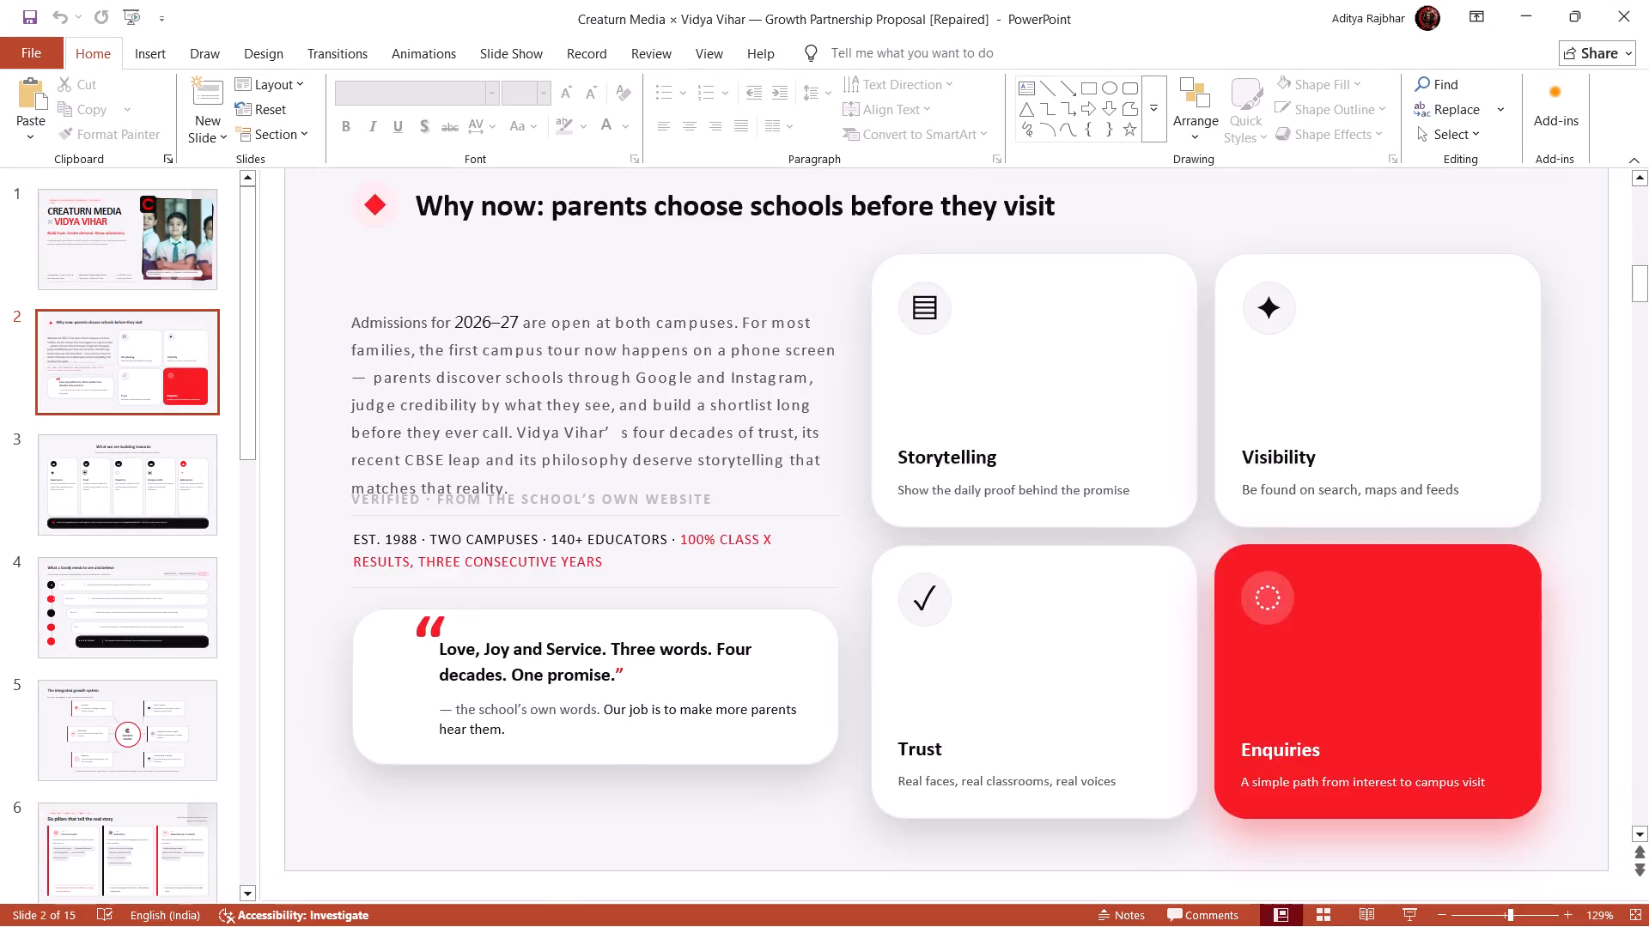
pyautogui.scroll(-11, 1050, 537)
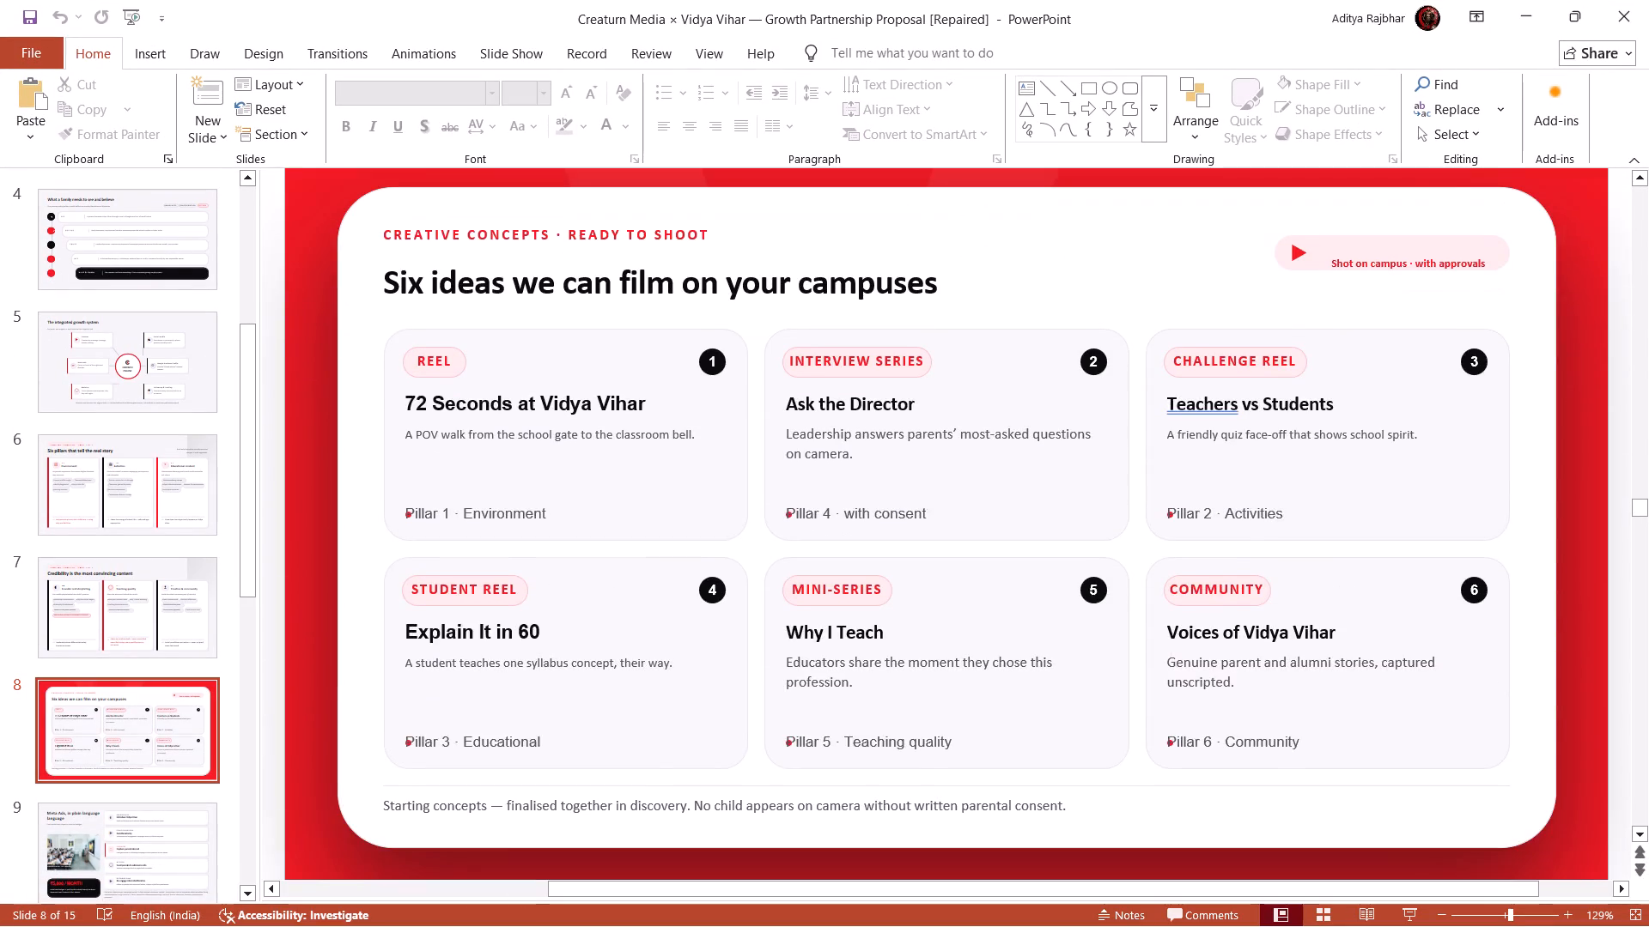
pyautogui.scroll(-15, 1050, 537)
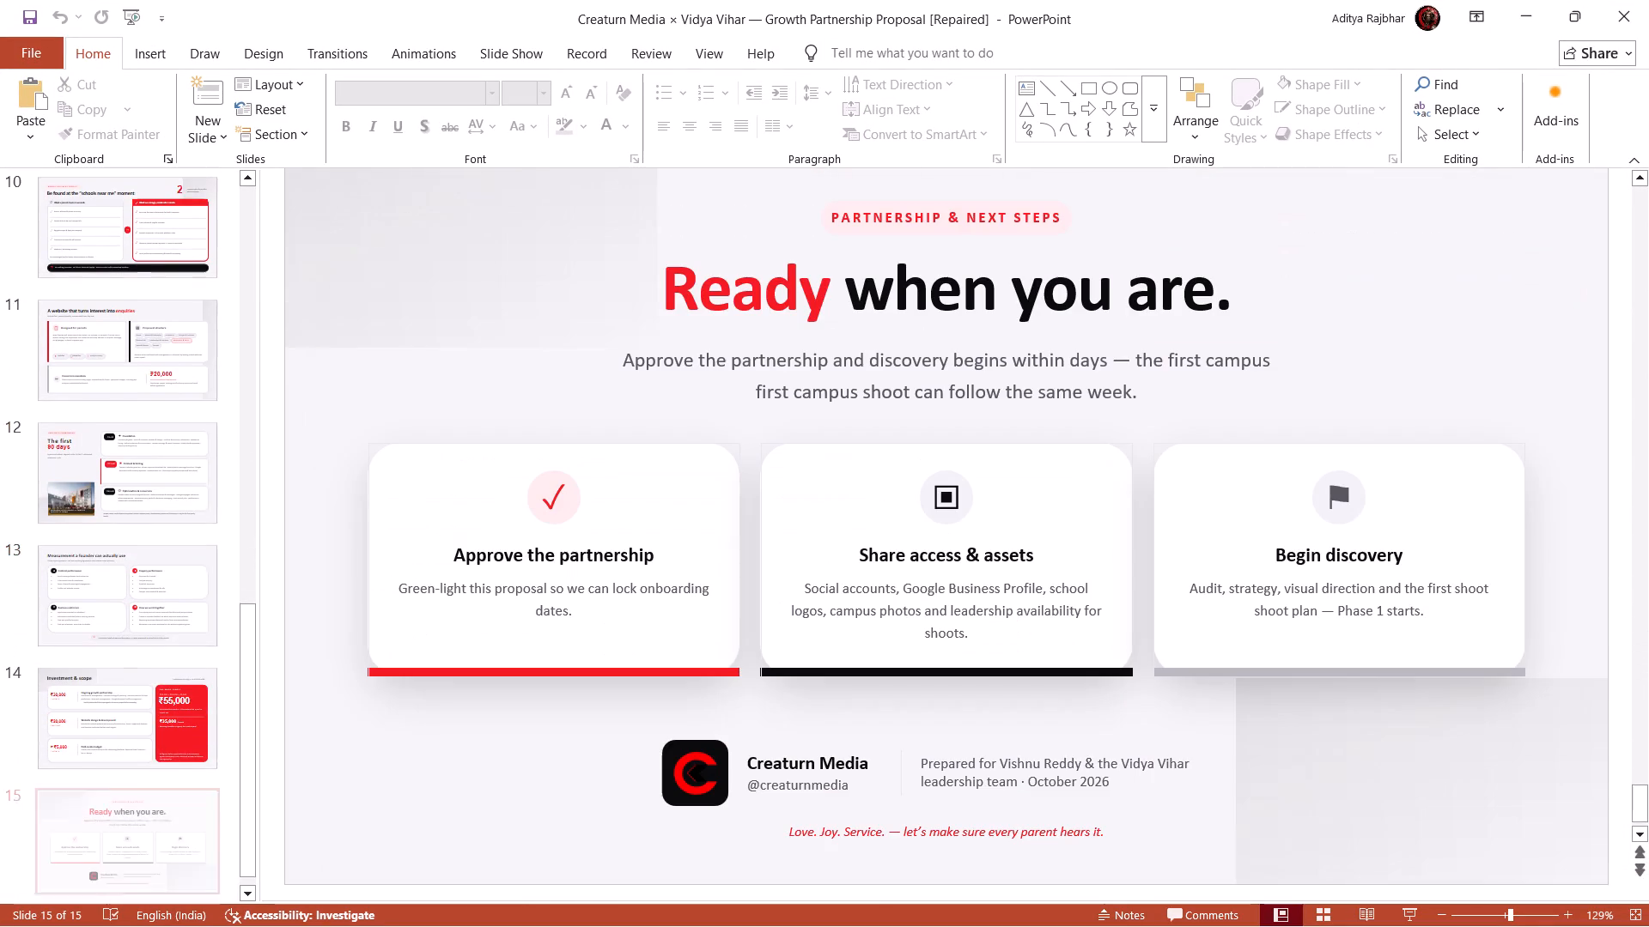
pyautogui.scroll(-4, 1050, 537)
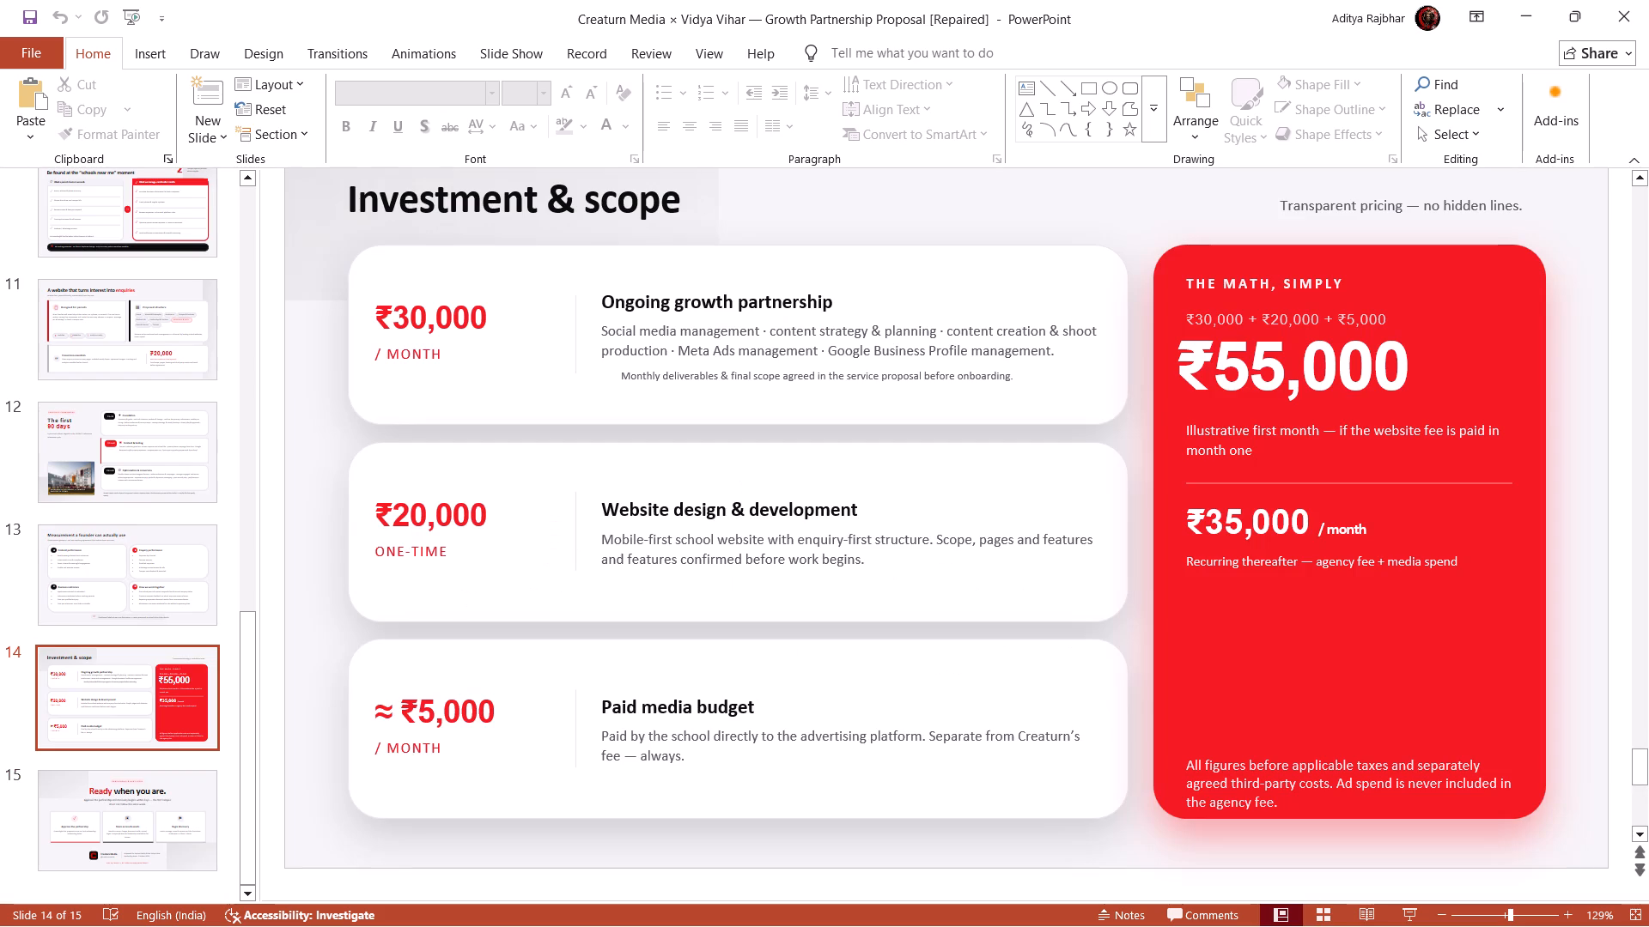
pyautogui.rightClick(110, 698)
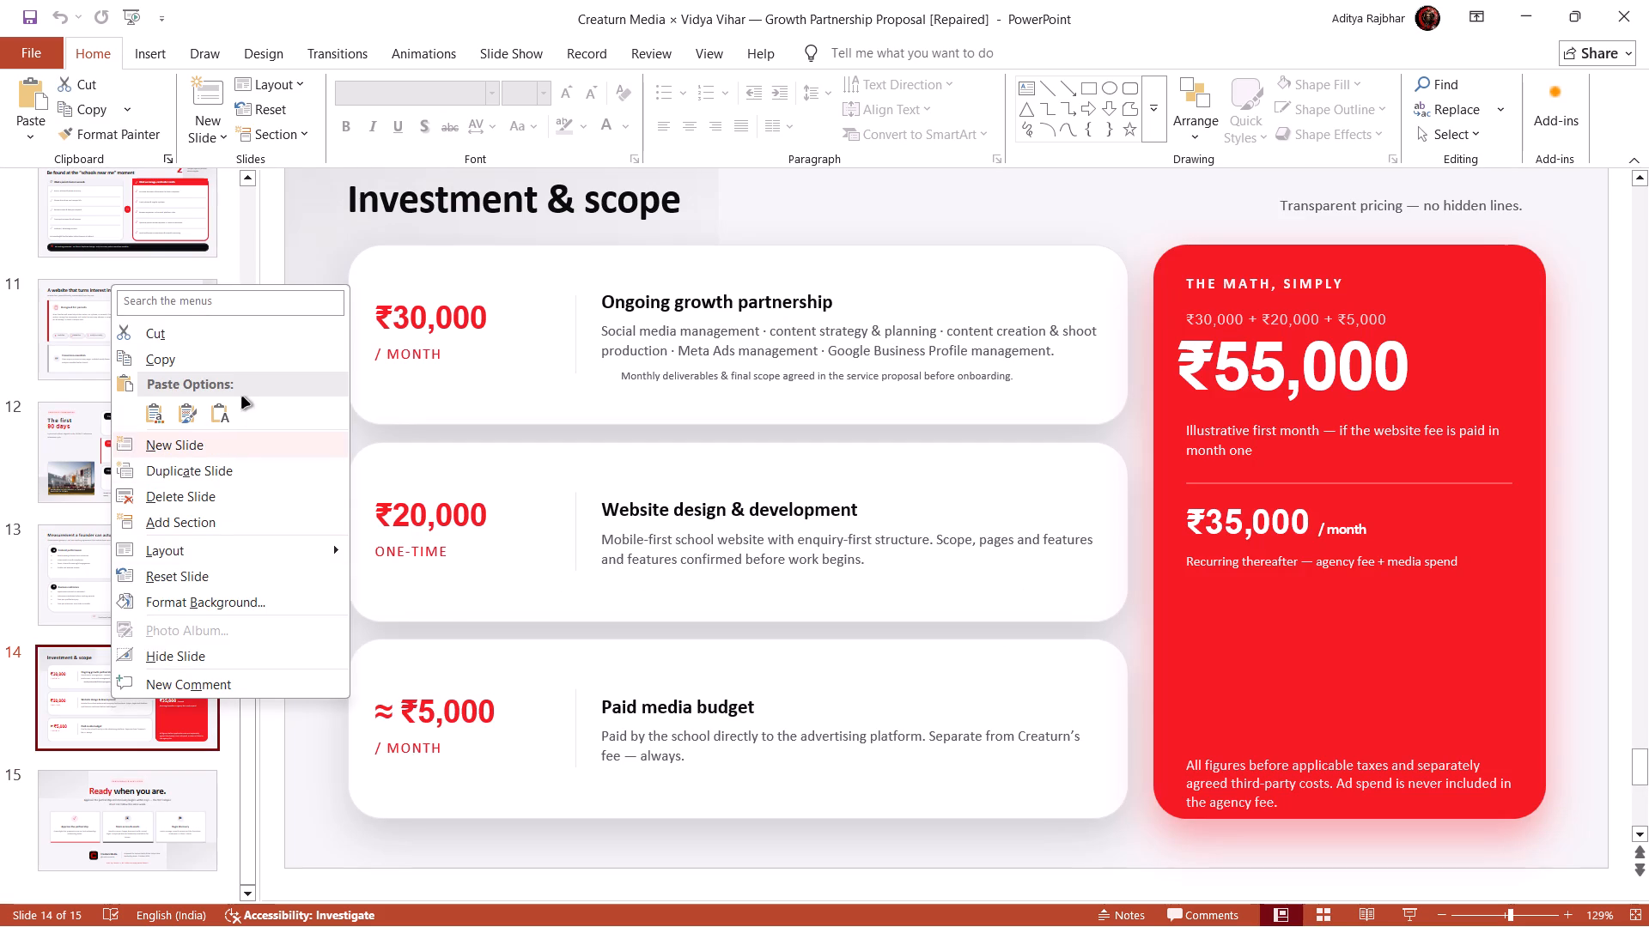
# Duplicate slide 14, "Investment & scope".
pyautogui.click(246, 468)
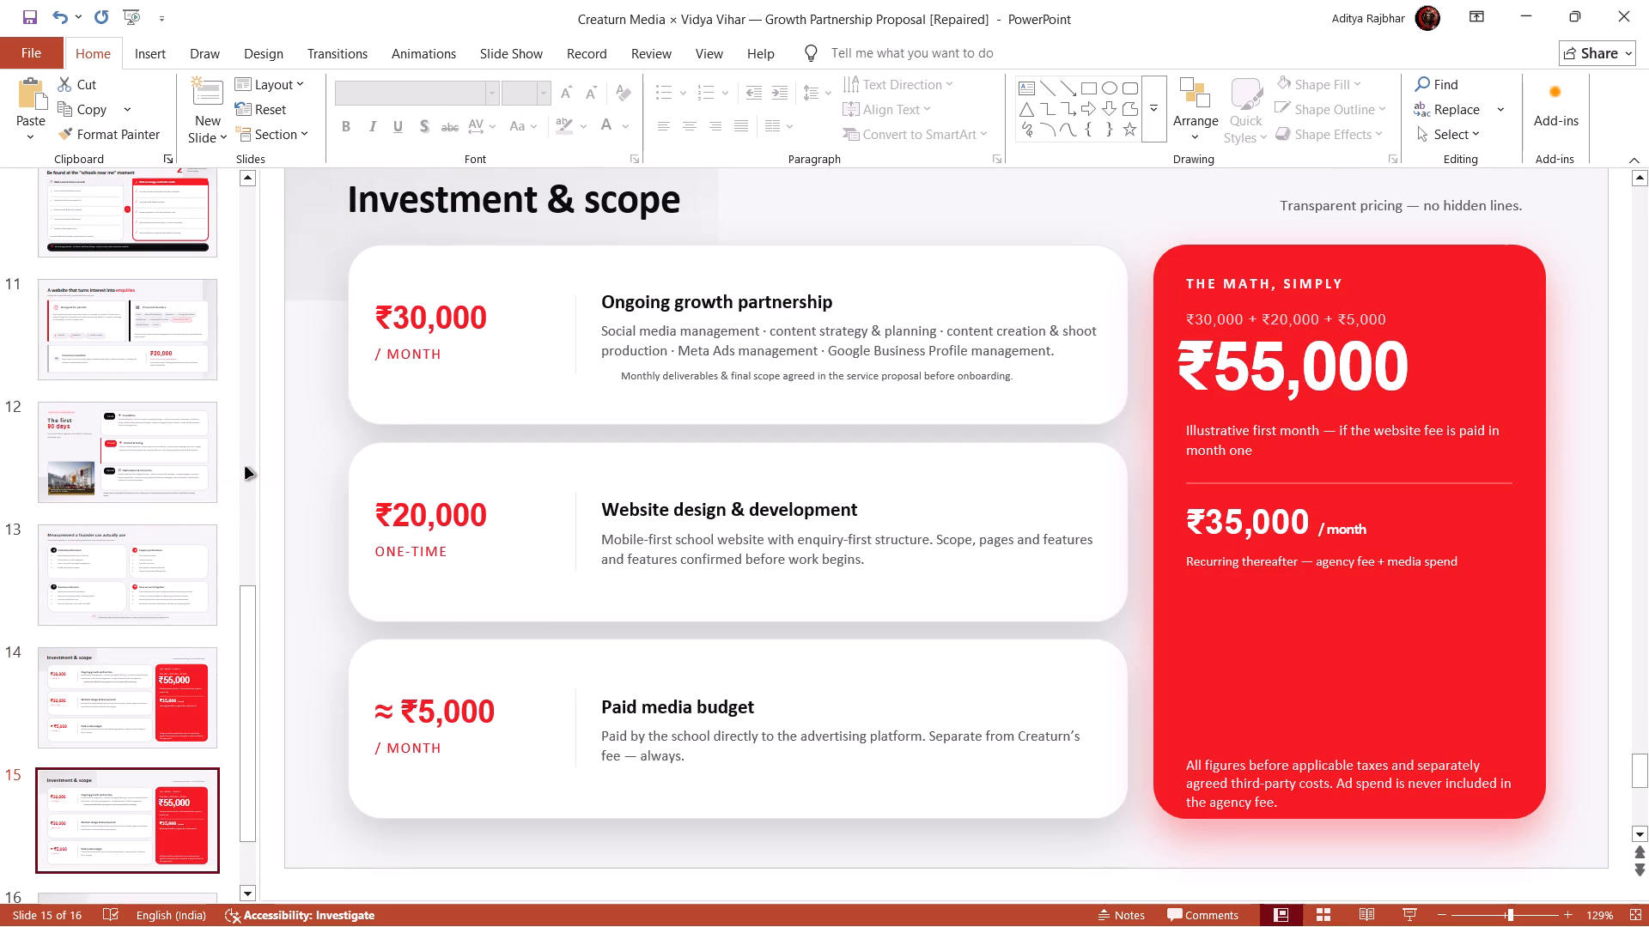
# On the duplicated slide 15, delete the three white pricing cards together with their price, heading and description texts.
pyautogui.scroll(-1, 567, 428)
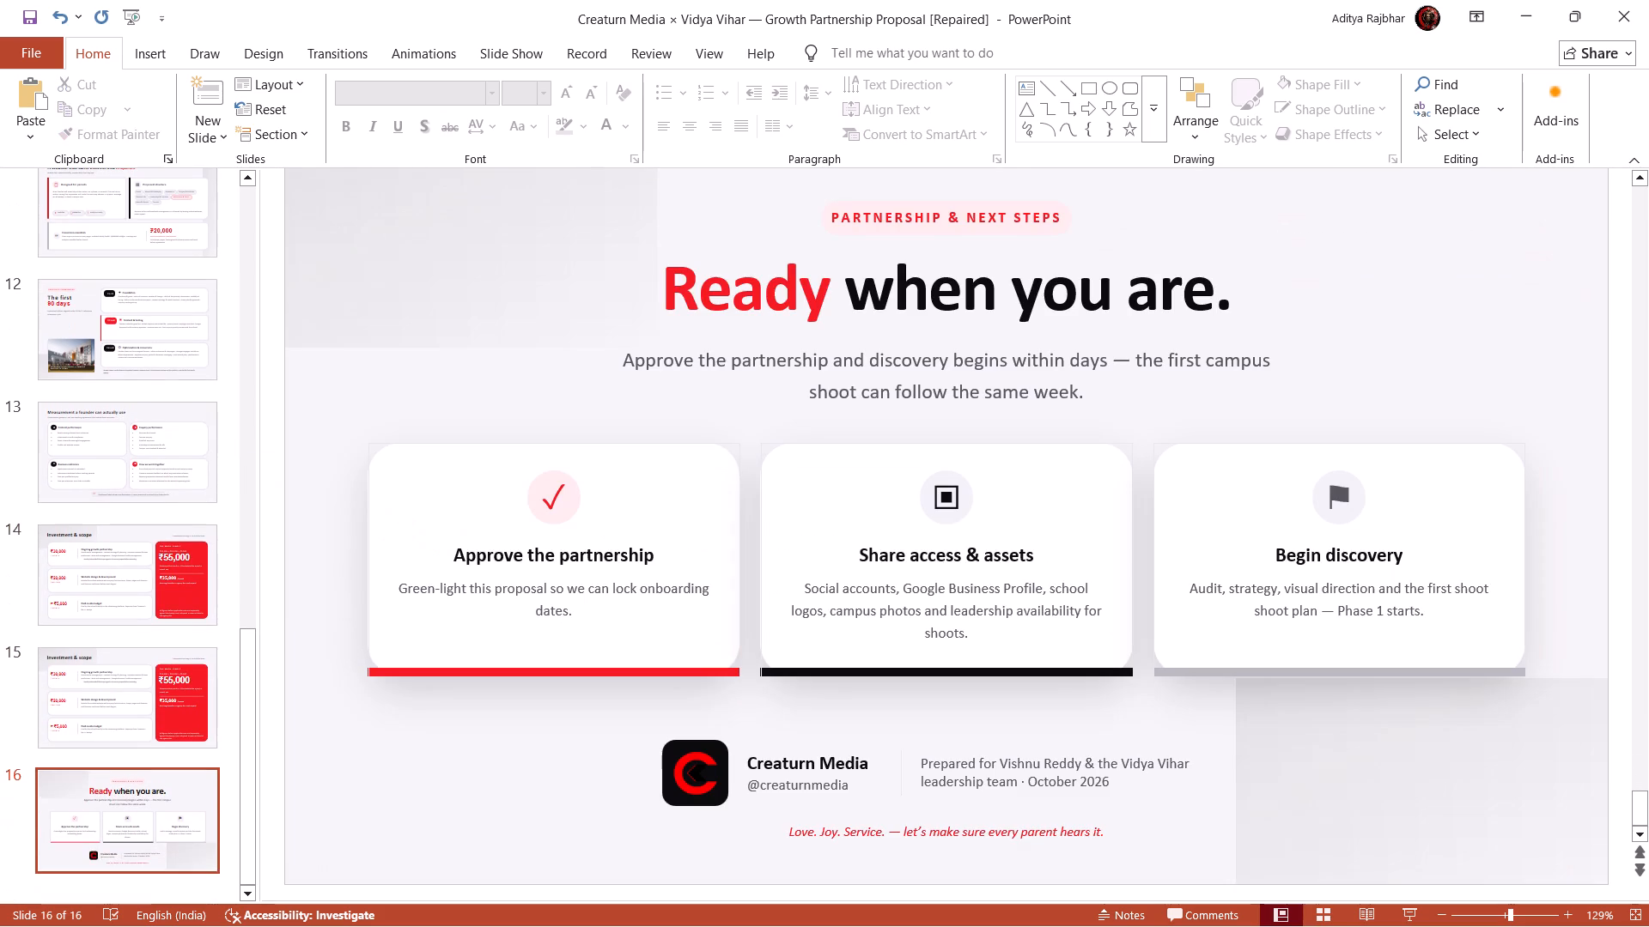
pyautogui.scroll(-1, 567, 428)
pyautogui.click(163, 682)
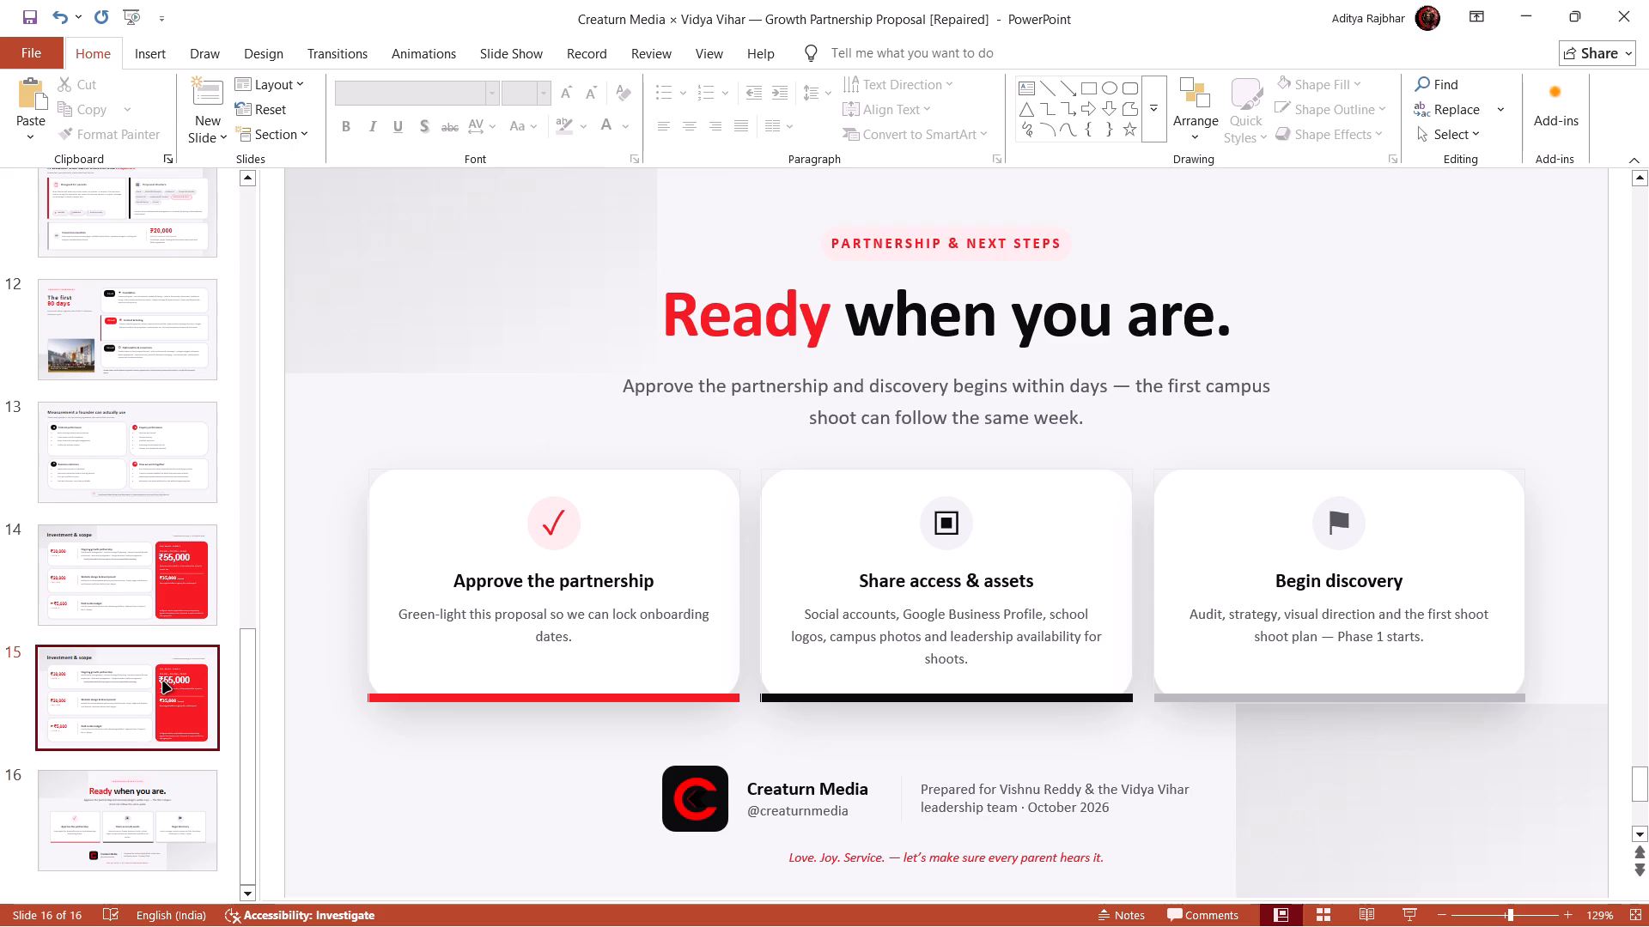
pyautogui.tripleClick(461, 356)
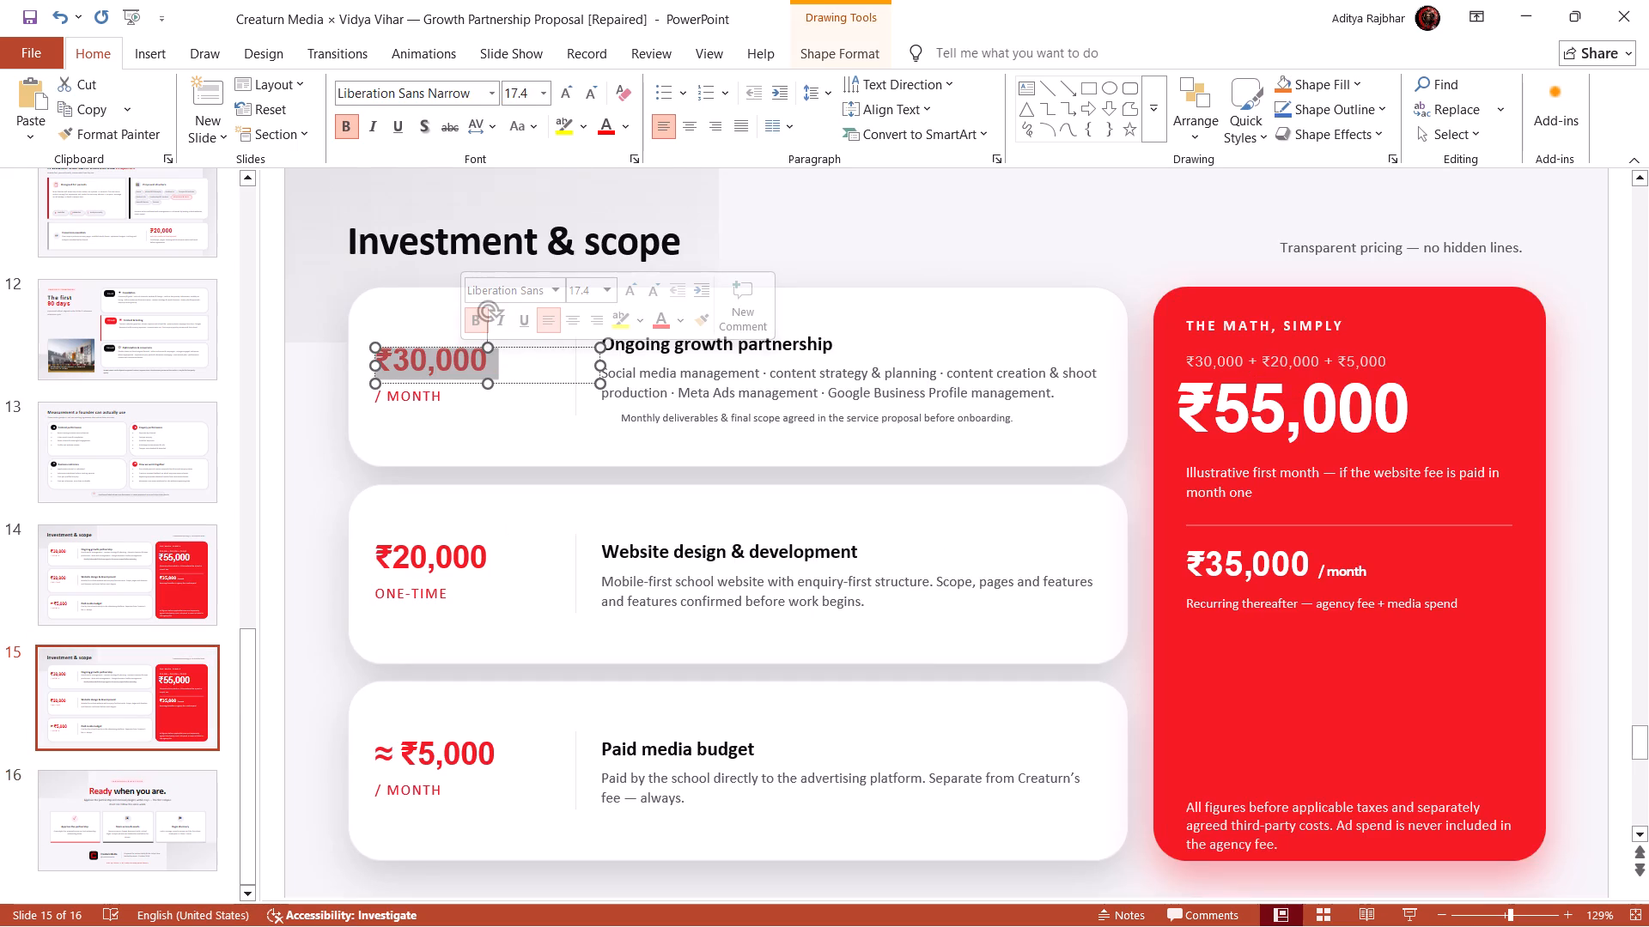
pyautogui.click(387, 303)
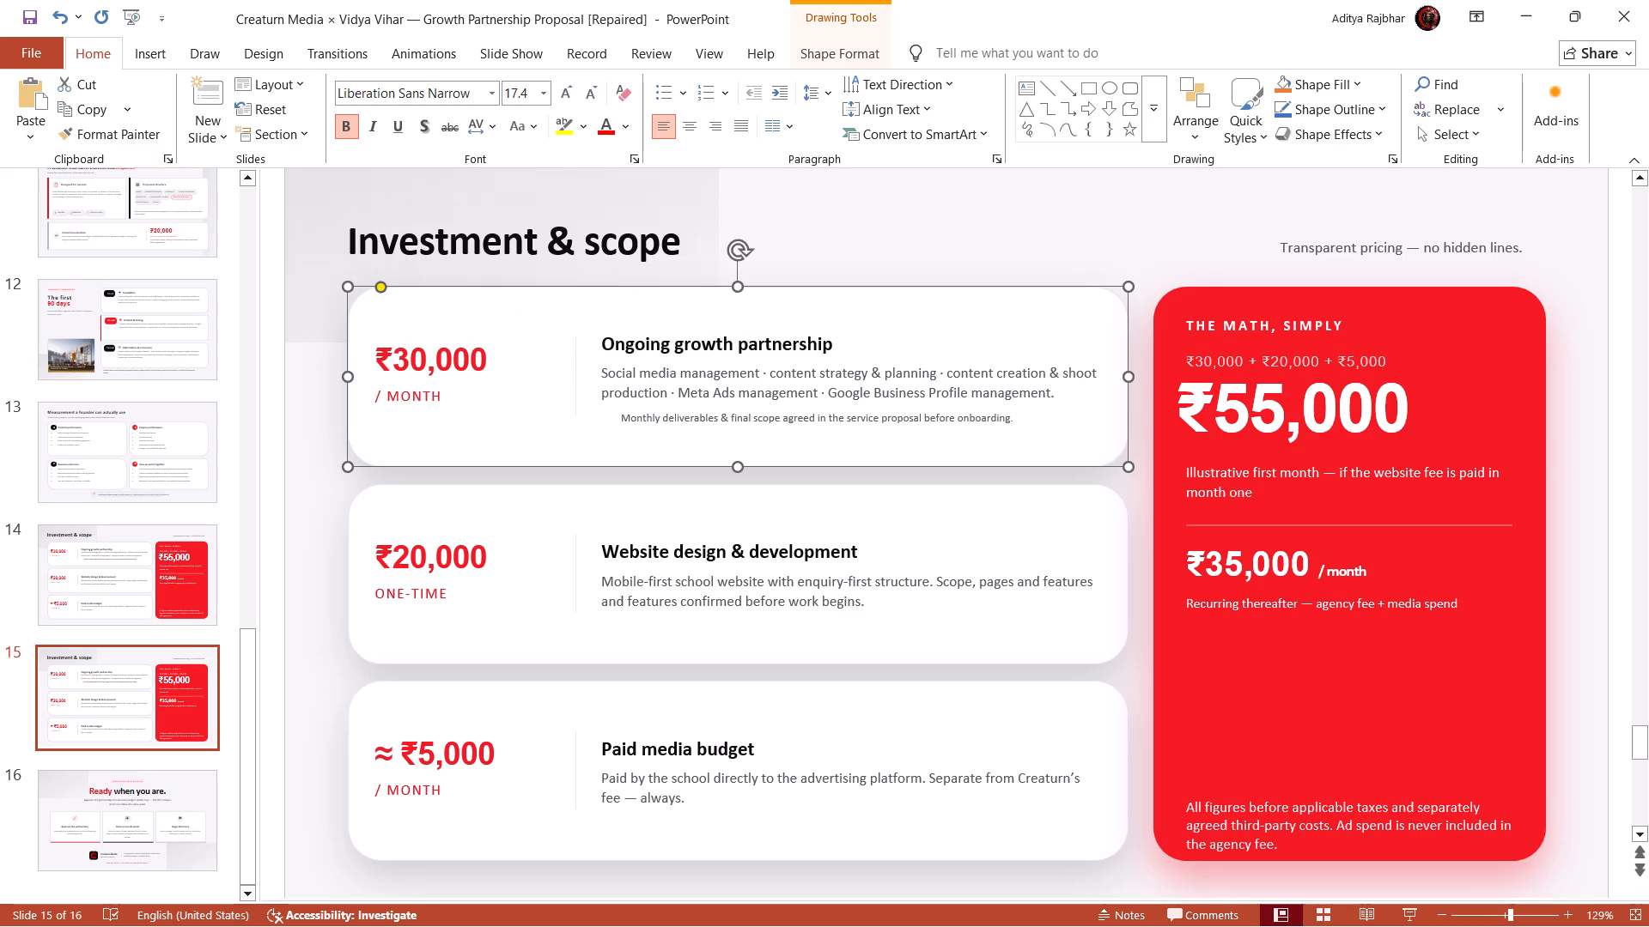
pyautogui.keyDown('shift'); pyautogui.click(426, 355); pyautogui.keyUp('shift')
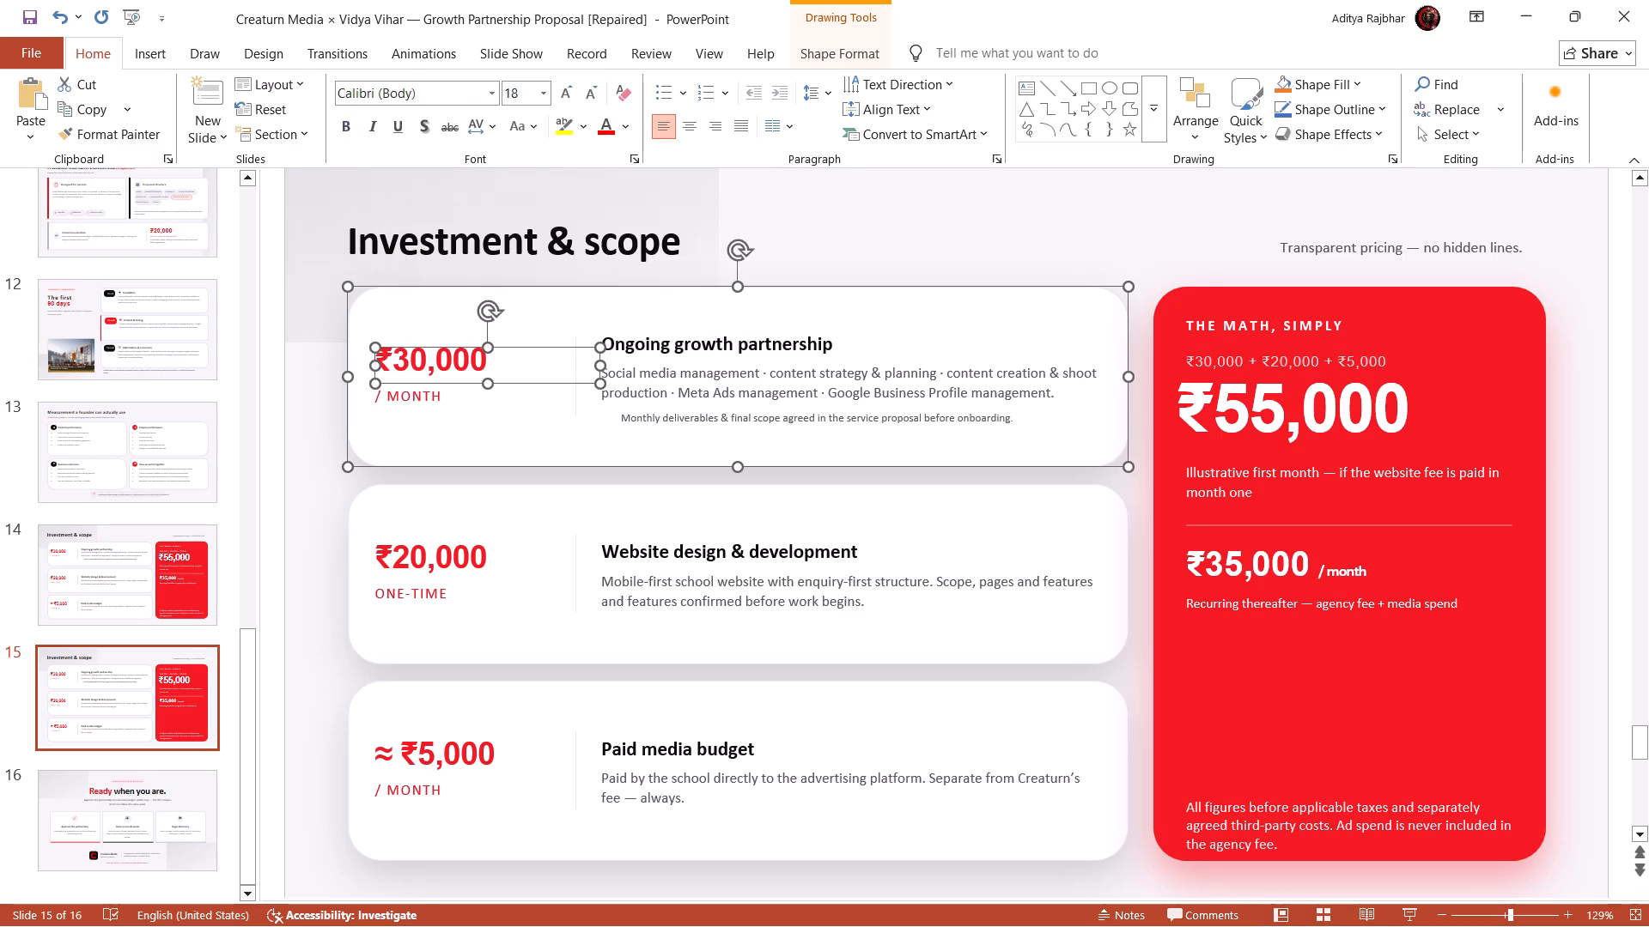
pyautogui.keyDown('shift'); pyautogui.click(426, 394); pyautogui.keyUp('shift')
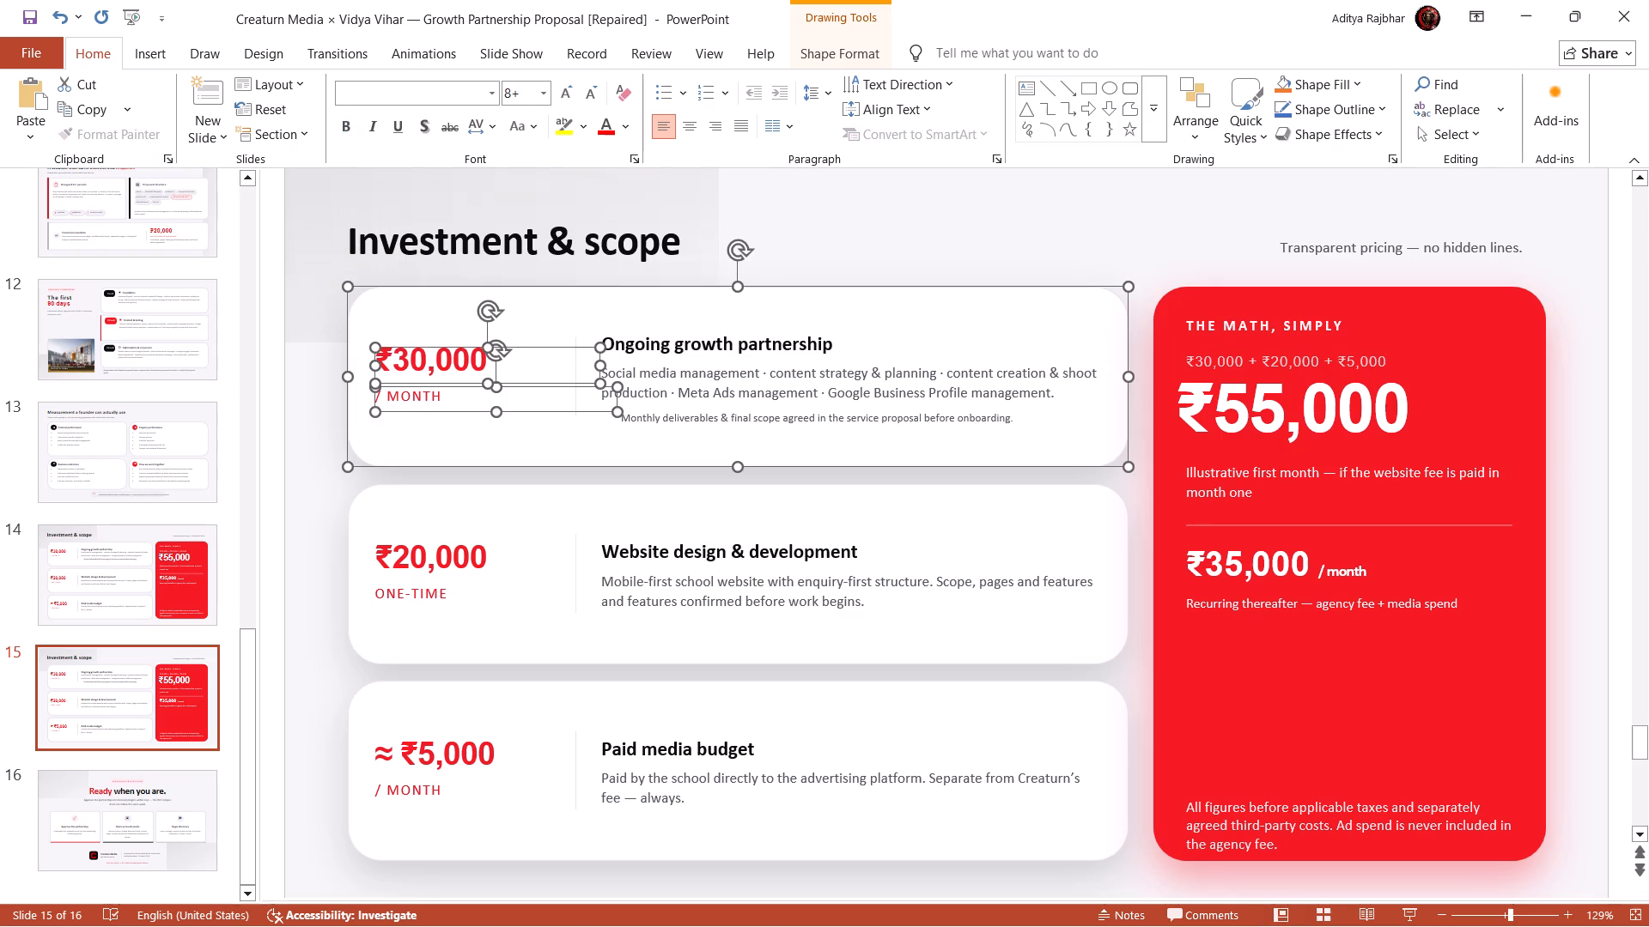
pyautogui.keyDown('shift'); pyautogui.click(636, 345); pyautogui.keyUp('shift')
pyautogui.keyDown('shift'); pyautogui.click(672, 378); pyautogui.keyUp('shift')
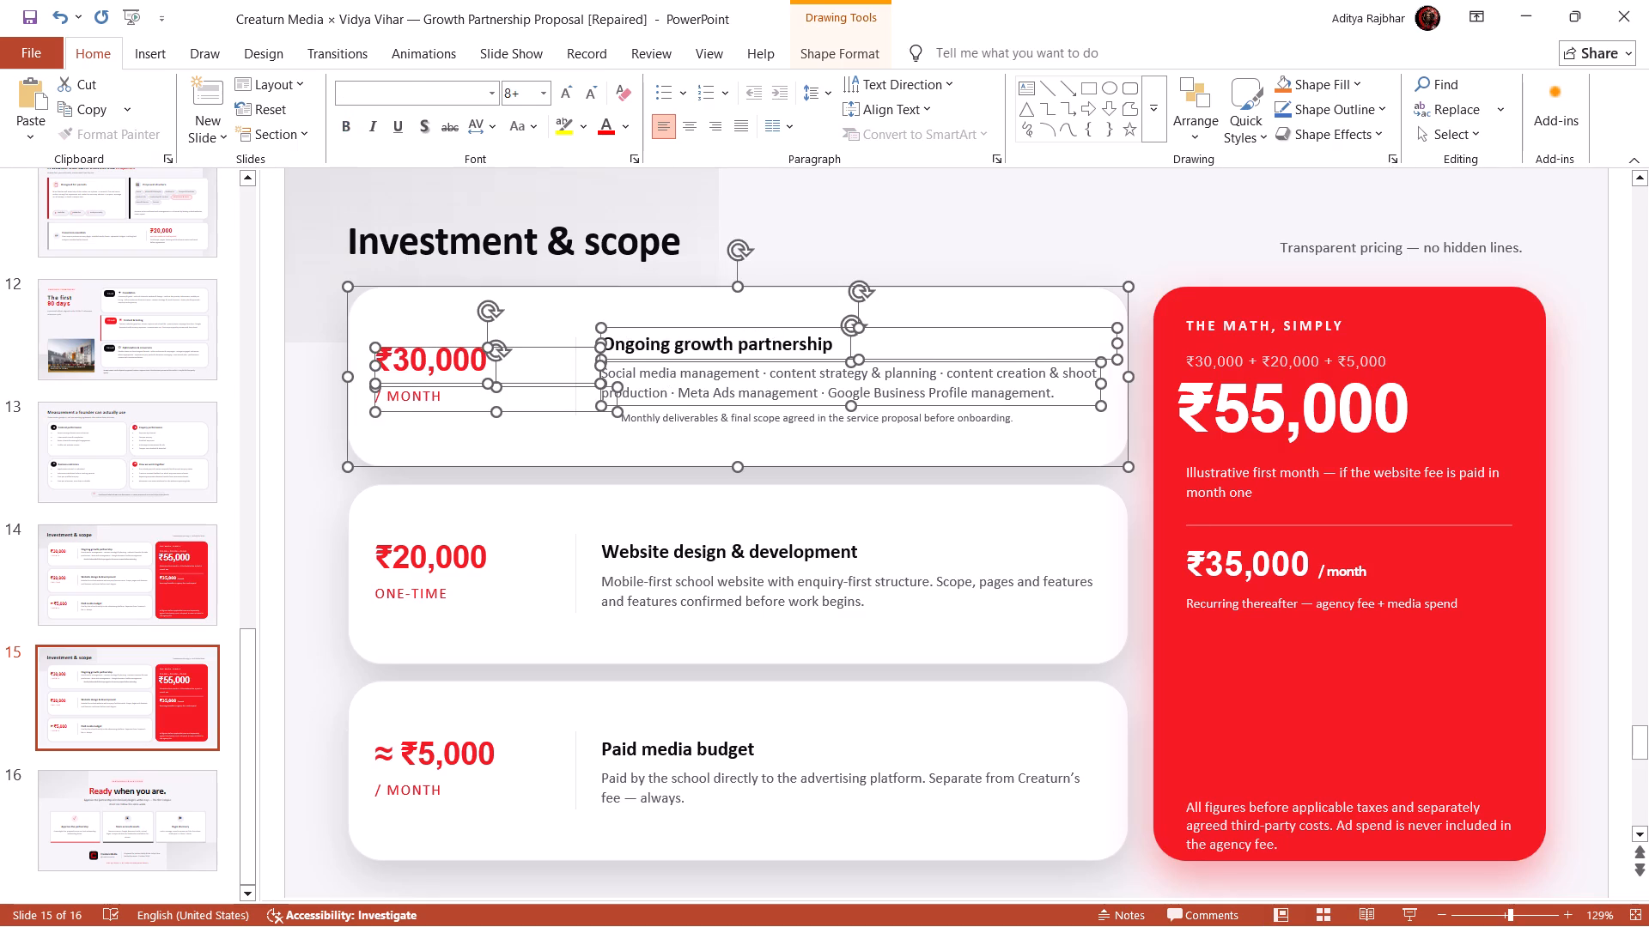
pyautogui.keyDown('shift'); pyautogui.click(696, 418); pyautogui.keyUp('shift')
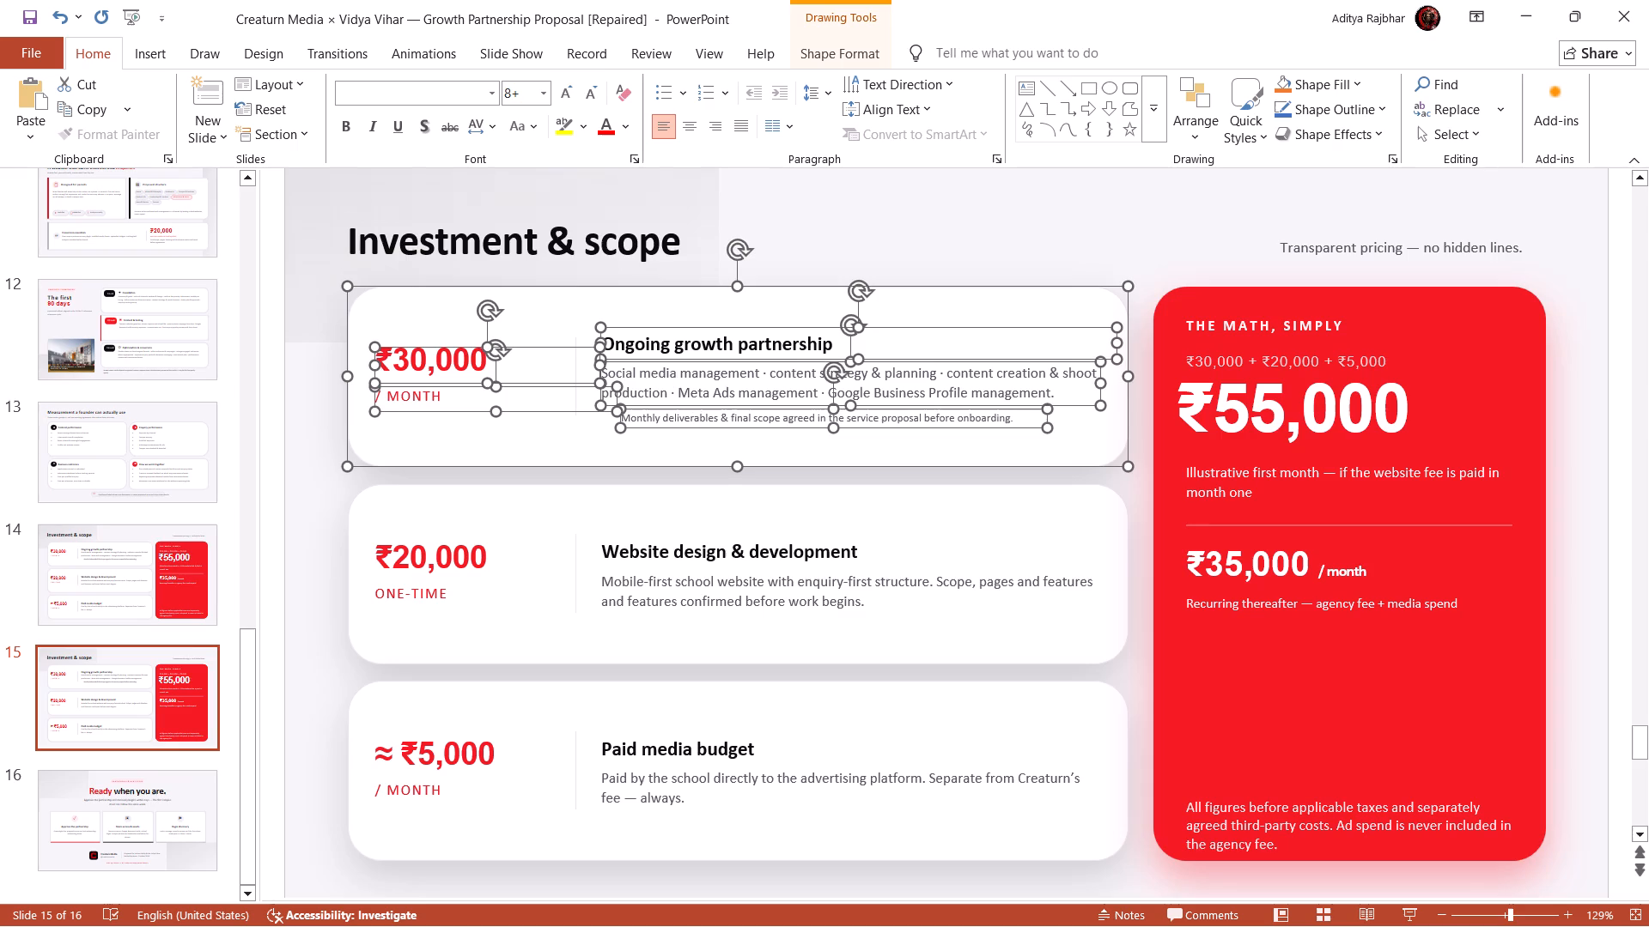
pyautogui.keyDown('shift'); pyautogui.click(709, 499); pyautogui.keyUp('shift')
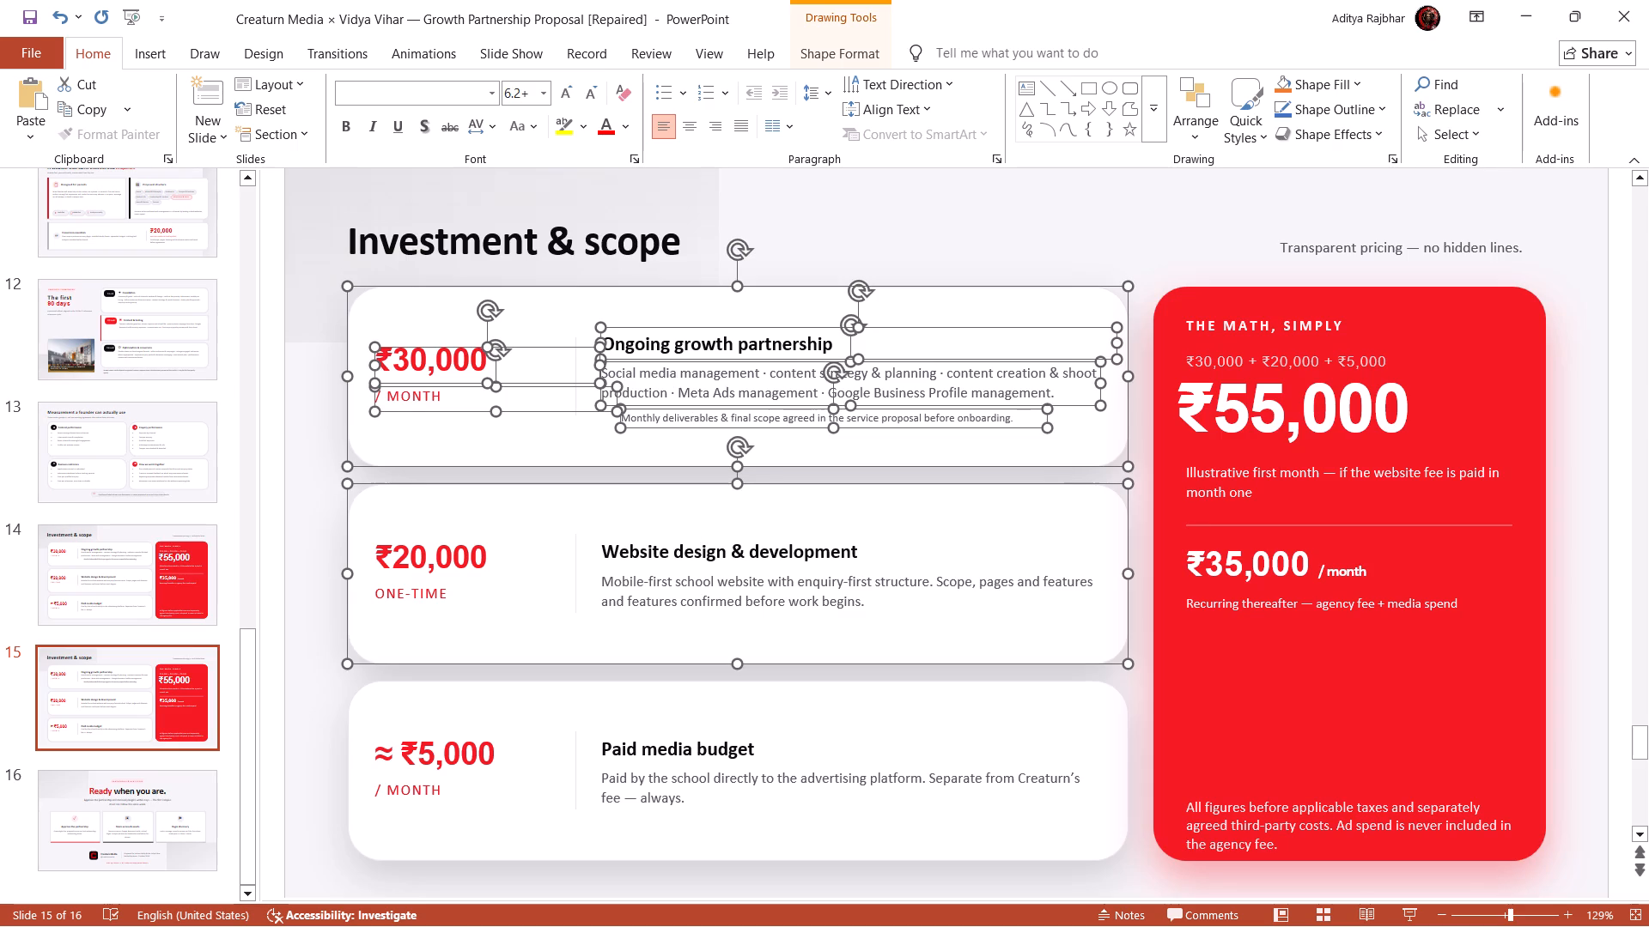
pyautogui.keyDown('shift'); pyautogui.click(701, 549); pyautogui.keyUp('shift')
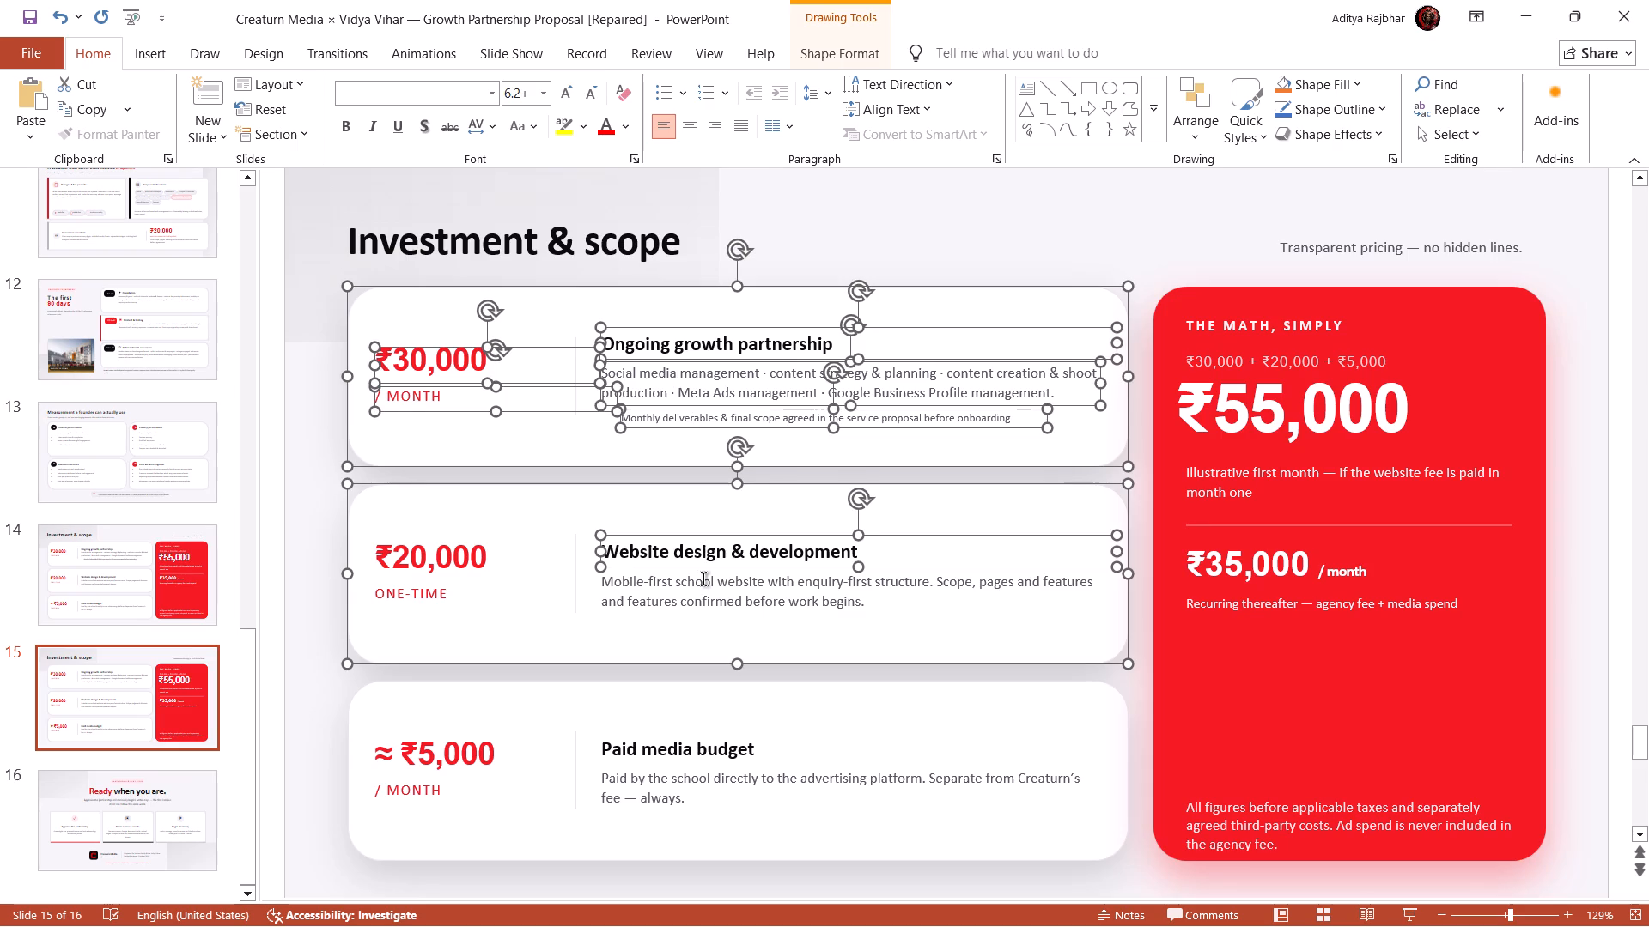
pyautogui.keyDown('shift'); pyautogui.click(703, 579); pyautogui.keyUp('shift')
pyautogui.keyDown('shift'); pyautogui.click(458, 557); pyautogui.keyUp('shift')
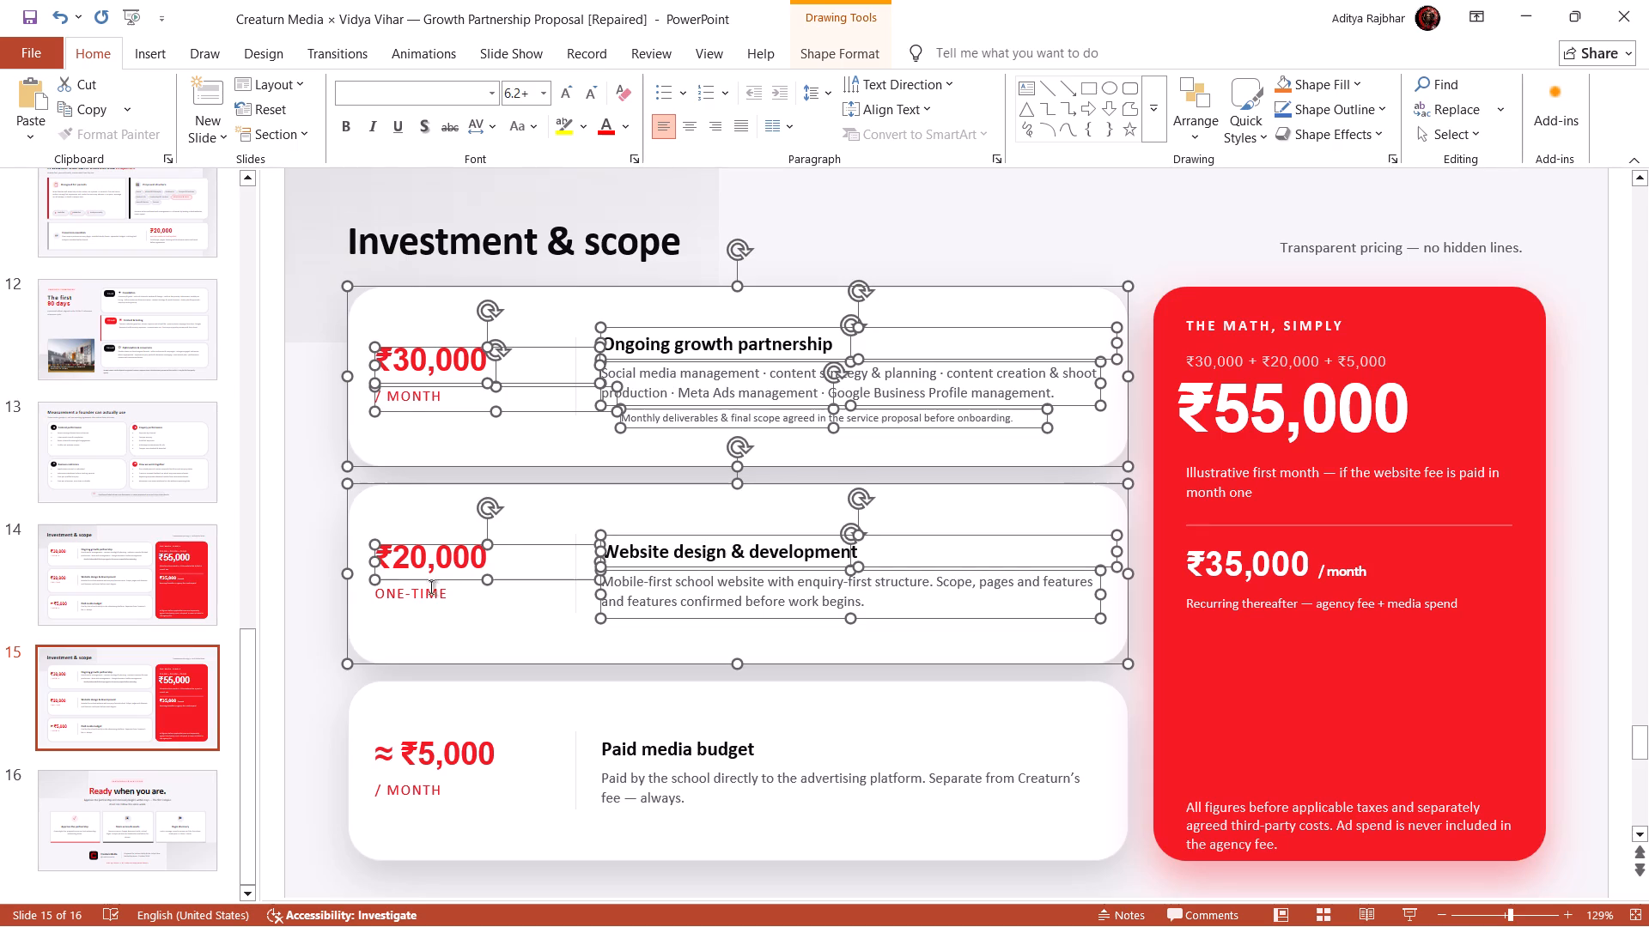
pyautogui.keyDown('shift'); pyautogui.click(428, 593); pyautogui.keyUp('shift')
pyautogui.keyDown('shift'); pyautogui.click(444, 773); pyautogui.keyUp('shift')
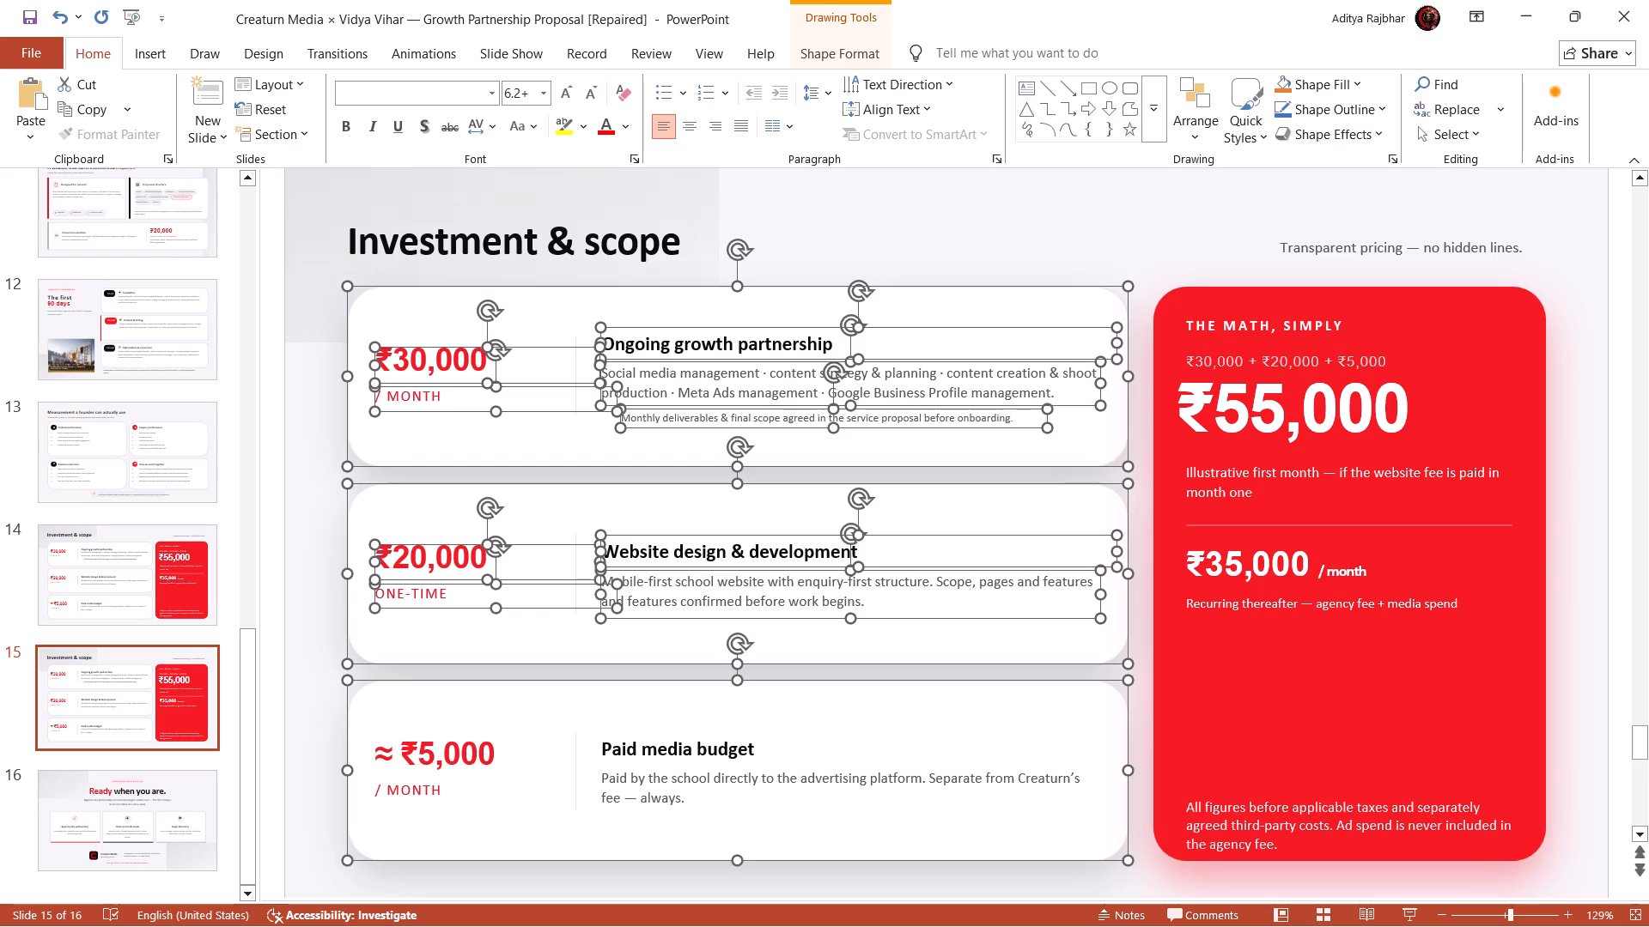
pyautogui.keyDown('shift'); pyautogui.click(447, 762); pyautogui.keyUp('shift')
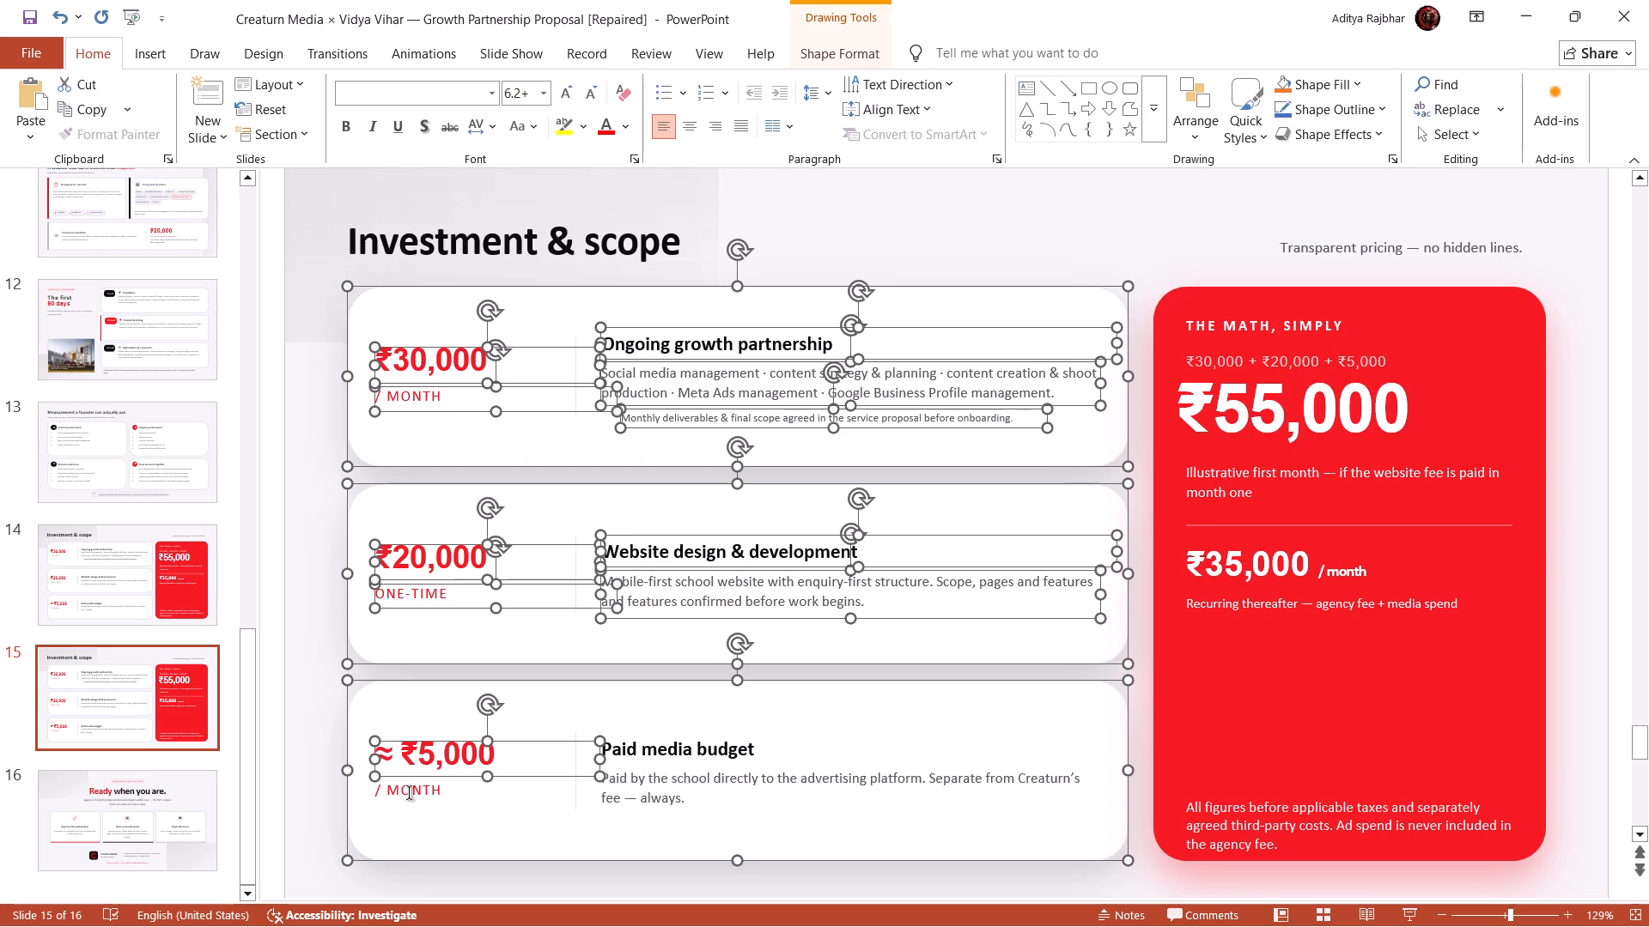
pyautogui.keyDown('shift'); pyautogui.click(407, 794); pyautogui.keyUp('shift')
pyautogui.keyDown('shift'); pyautogui.click(666, 749); pyautogui.keyUp('shift')
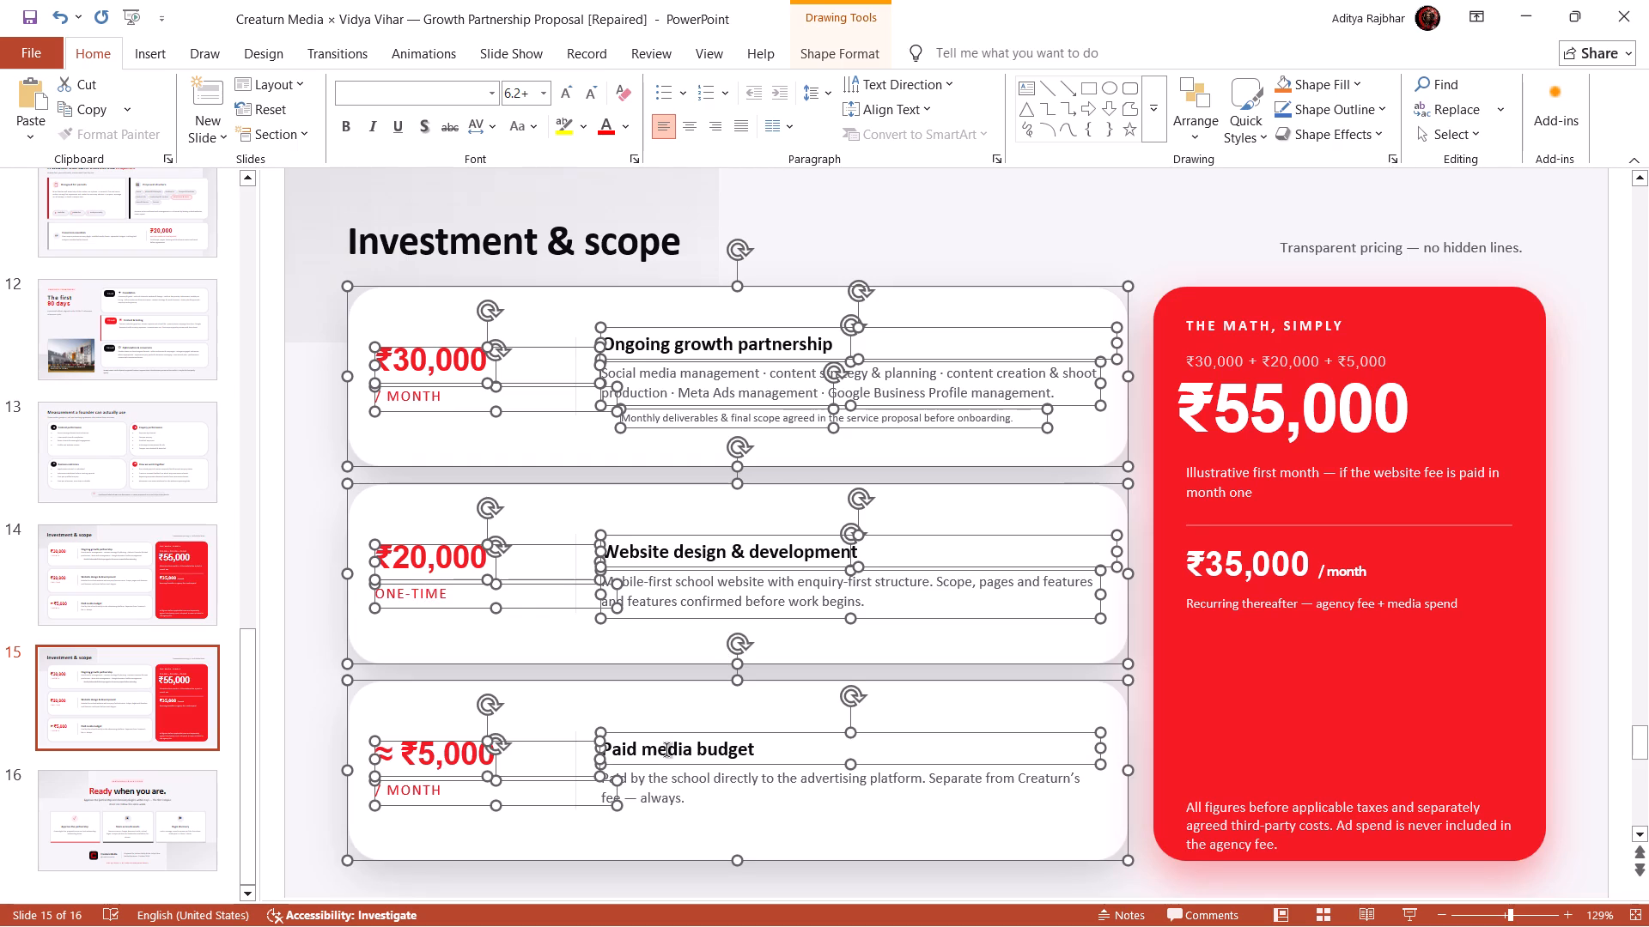
pyautogui.keyDown('shift'); pyautogui.click(668, 782); pyautogui.keyUp('shift')
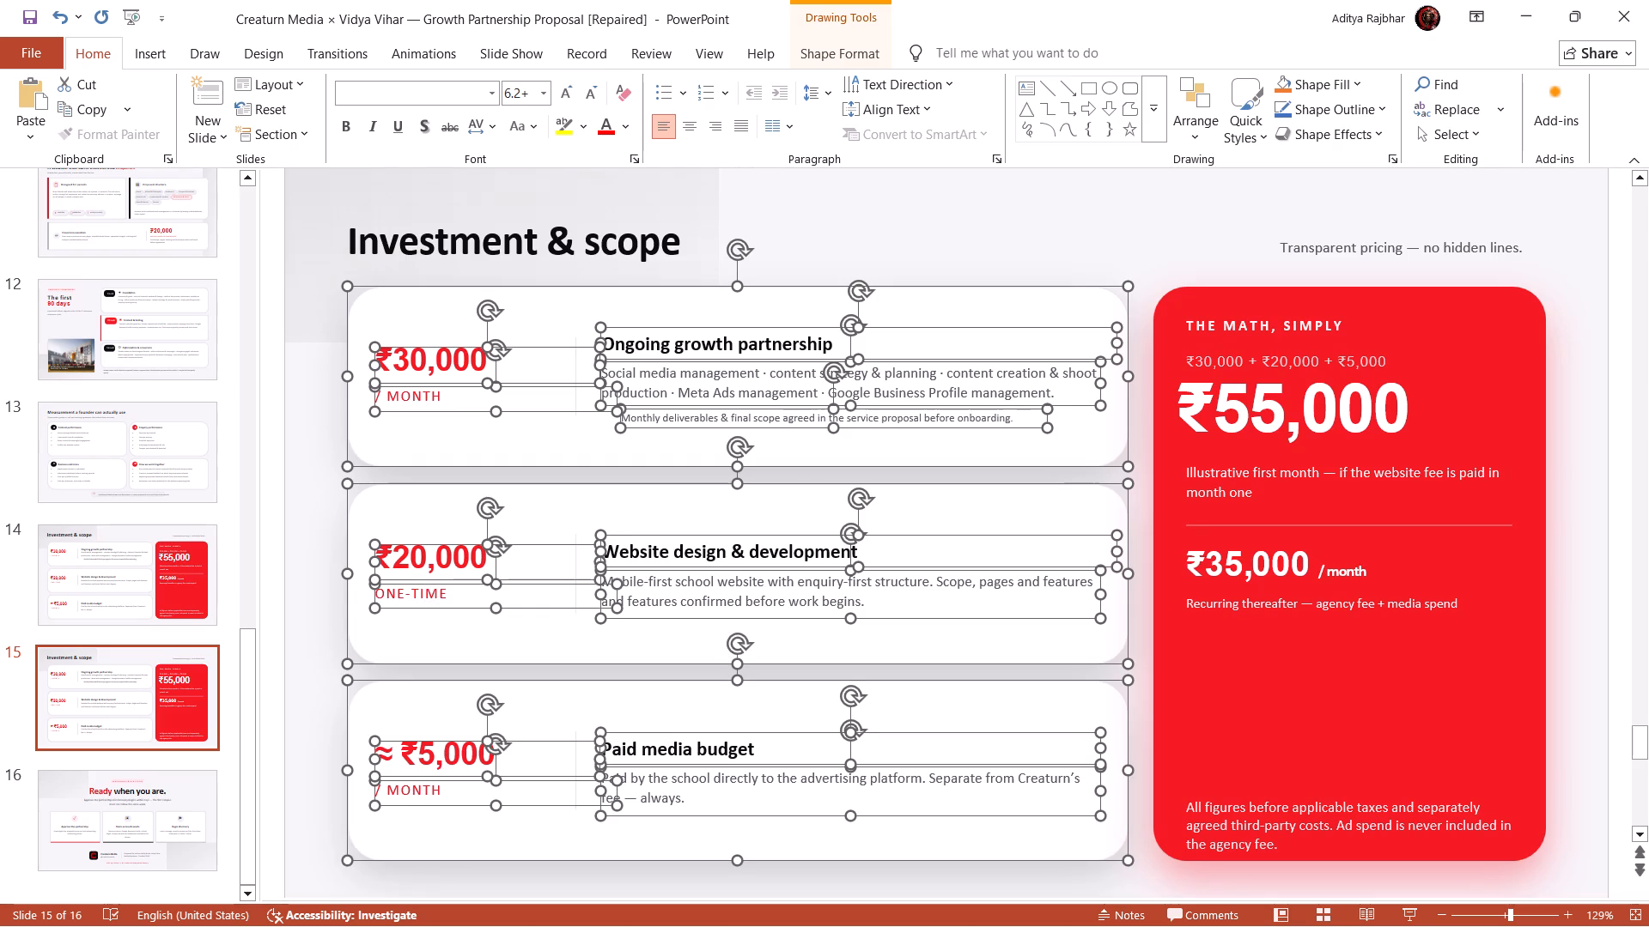
pyautogui.press('Delete')
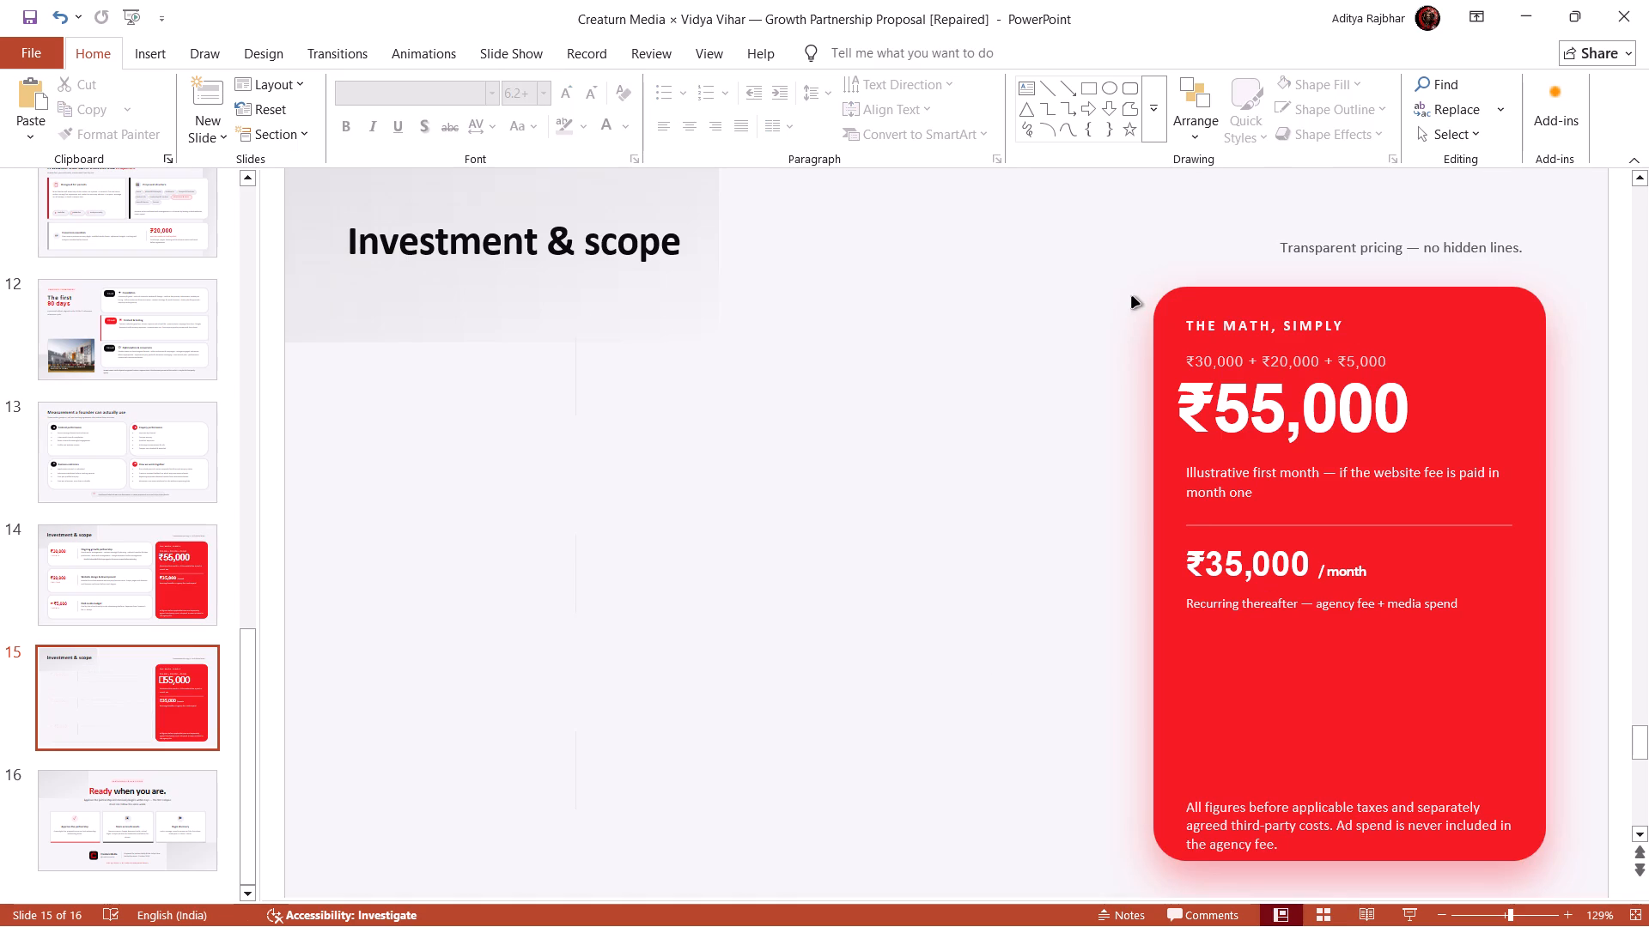
# Move the whole red "The math, simply" card with all its texts across the slide to line up under the "Investment & scope" title.
pyautogui.moveTo(1129, 297); pyautogui.dragTo(1524, 772)
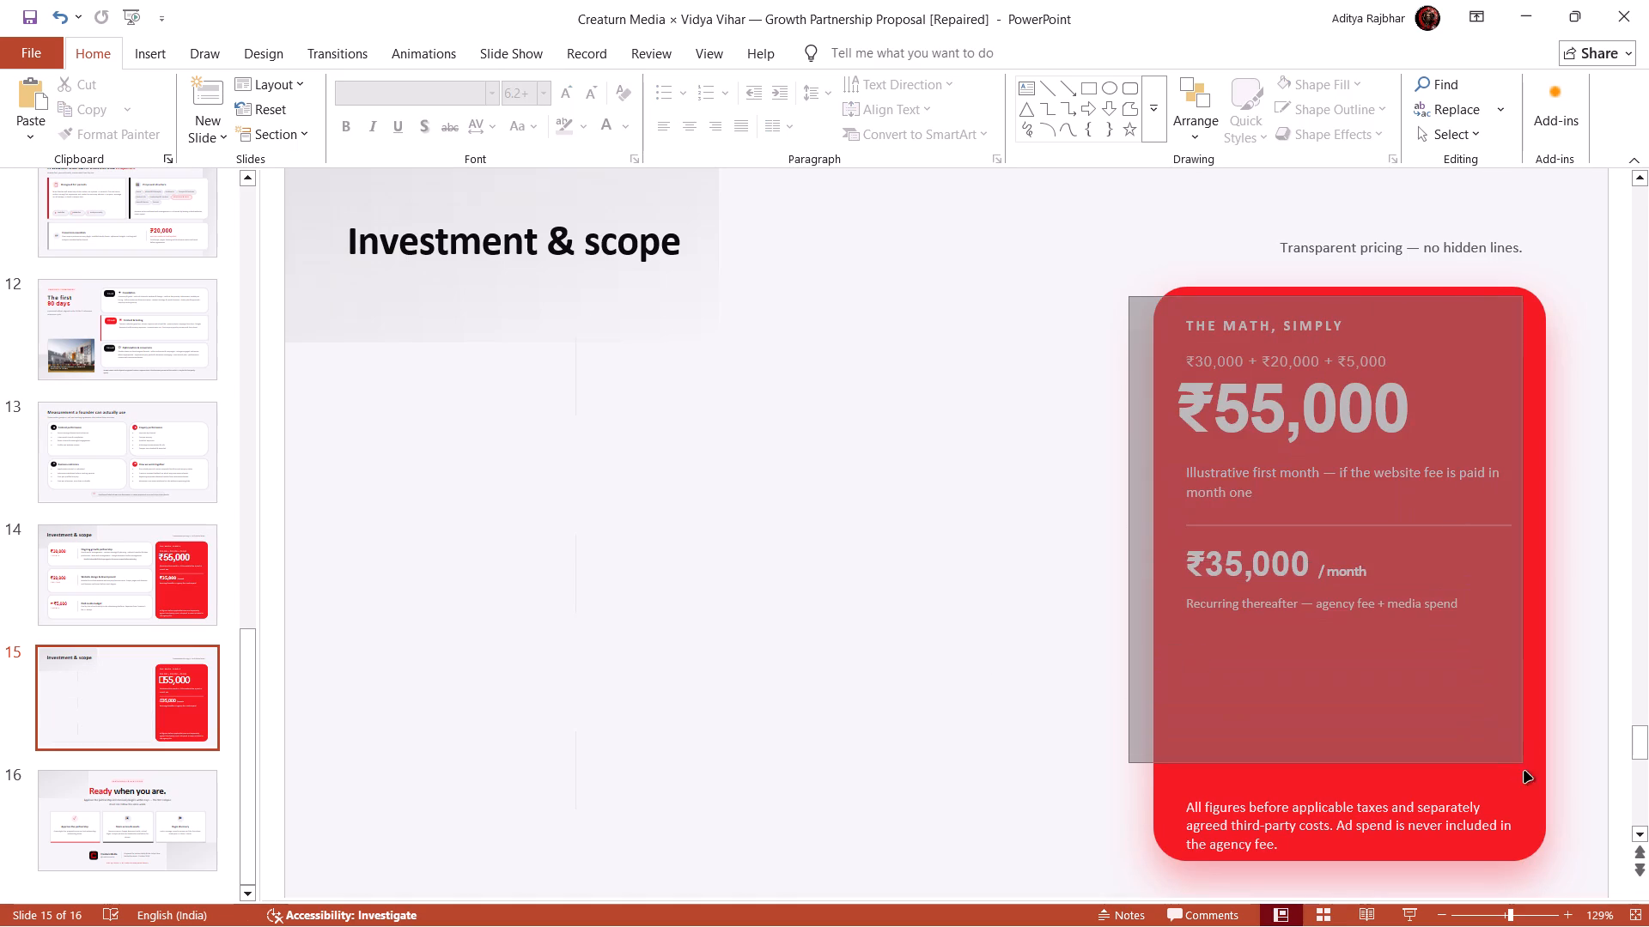
pyautogui.moveTo(1524, 772); pyautogui.dragTo(1612, 896)
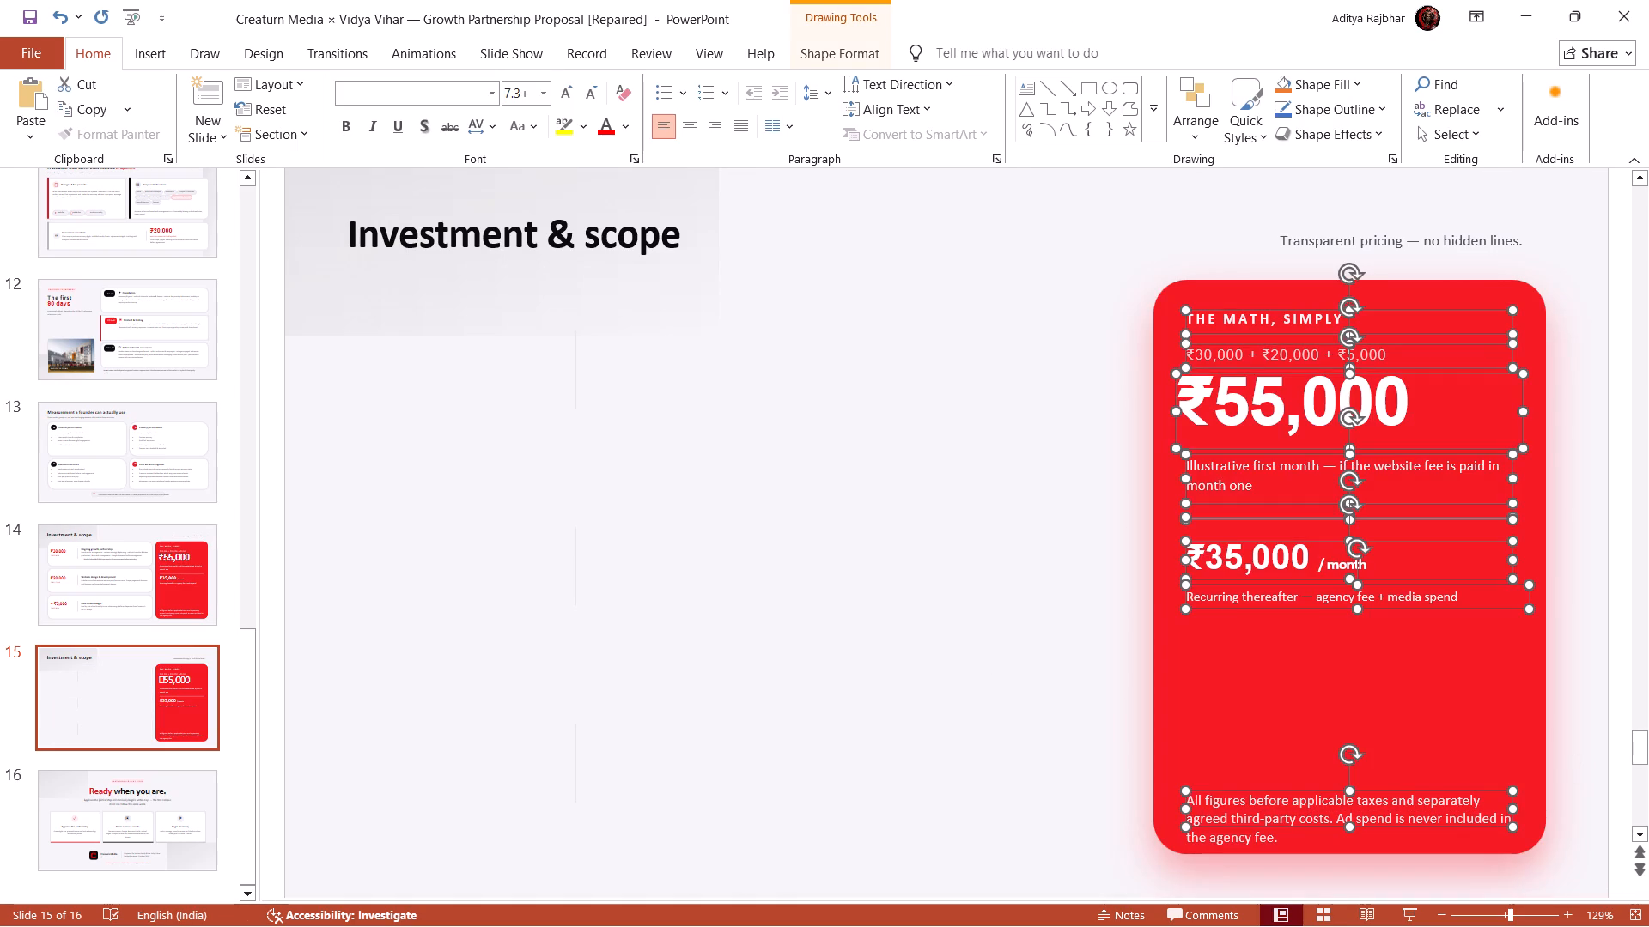
pyautogui.keyDown('shift'); pyautogui.click(1512, 701); pyautogui.keyUp('shift')
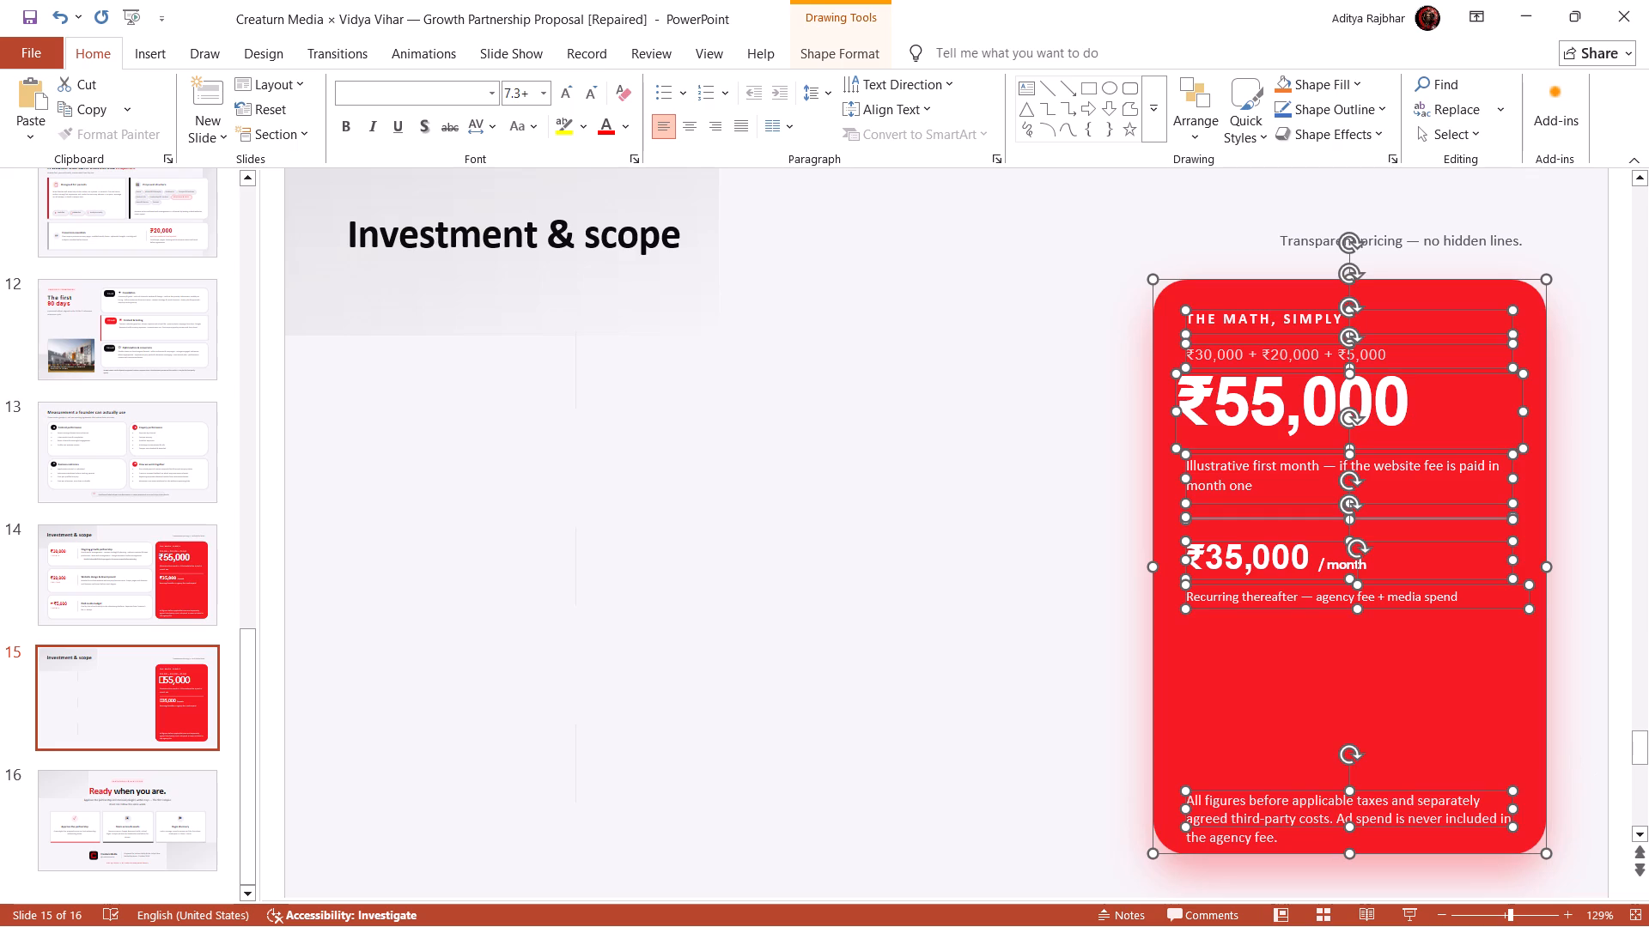
pyautogui.press('Left')
pyautogui.press('Left')
pyautogui.press('Left')
pyautogui.press('Left')
pyautogui.press('Left')
pyautogui.press('Left')
pyautogui.press('Left')
pyautogui.press('Left')
pyautogui.press('Left')
pyautogui.press('Left')
pyautogui.press('Left')
pyautogui.press('Left')
pyautogui.press('Left')
pyautogui.press('Left')
pyautogui.press('Left')
pyautogui.press('Left')
pyautogui.press('Left')
pyautogui.press('Left')
pyautogui.press('Left')
pyautogui.press('Left')
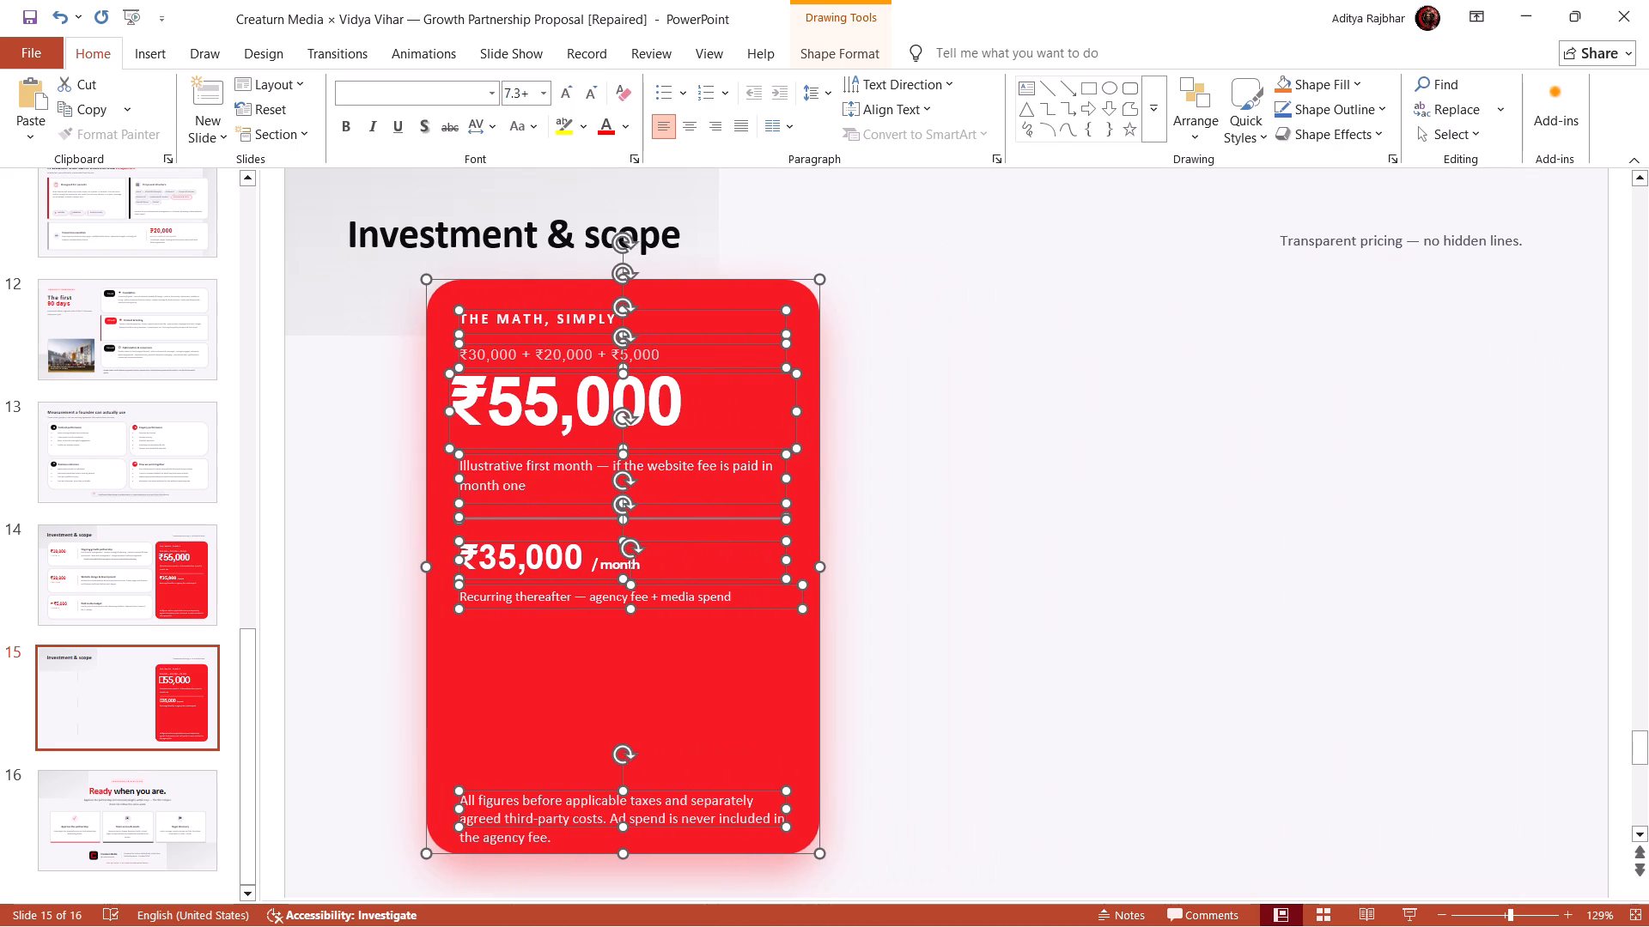
pyautogui.press('Left')
pyautogui.press('Left')
pyautogui.press('Left')
pyautogui.press('Left')
pyautogui.press('Left')
pyautogui.press('Left')
pyautogui.press('Left')
pyautogui.press('Left')
pyautogui.press('Left')
pyautogui.press('Left')
pyautogui.press('Left')
pyautogui.press('Left')
pyautogui.press('Left')
pyautogui.press('Left')
pyautogui.press('Left')
pyautogui.press('Left')
pyautogui.press('Left')
pyautogui.press('Left')
pyautogui.press('Left')
pyautogui.press('Left')
pyautogui.press('Left')
pyautogui.press('Left')
pyautogui.press('Left')
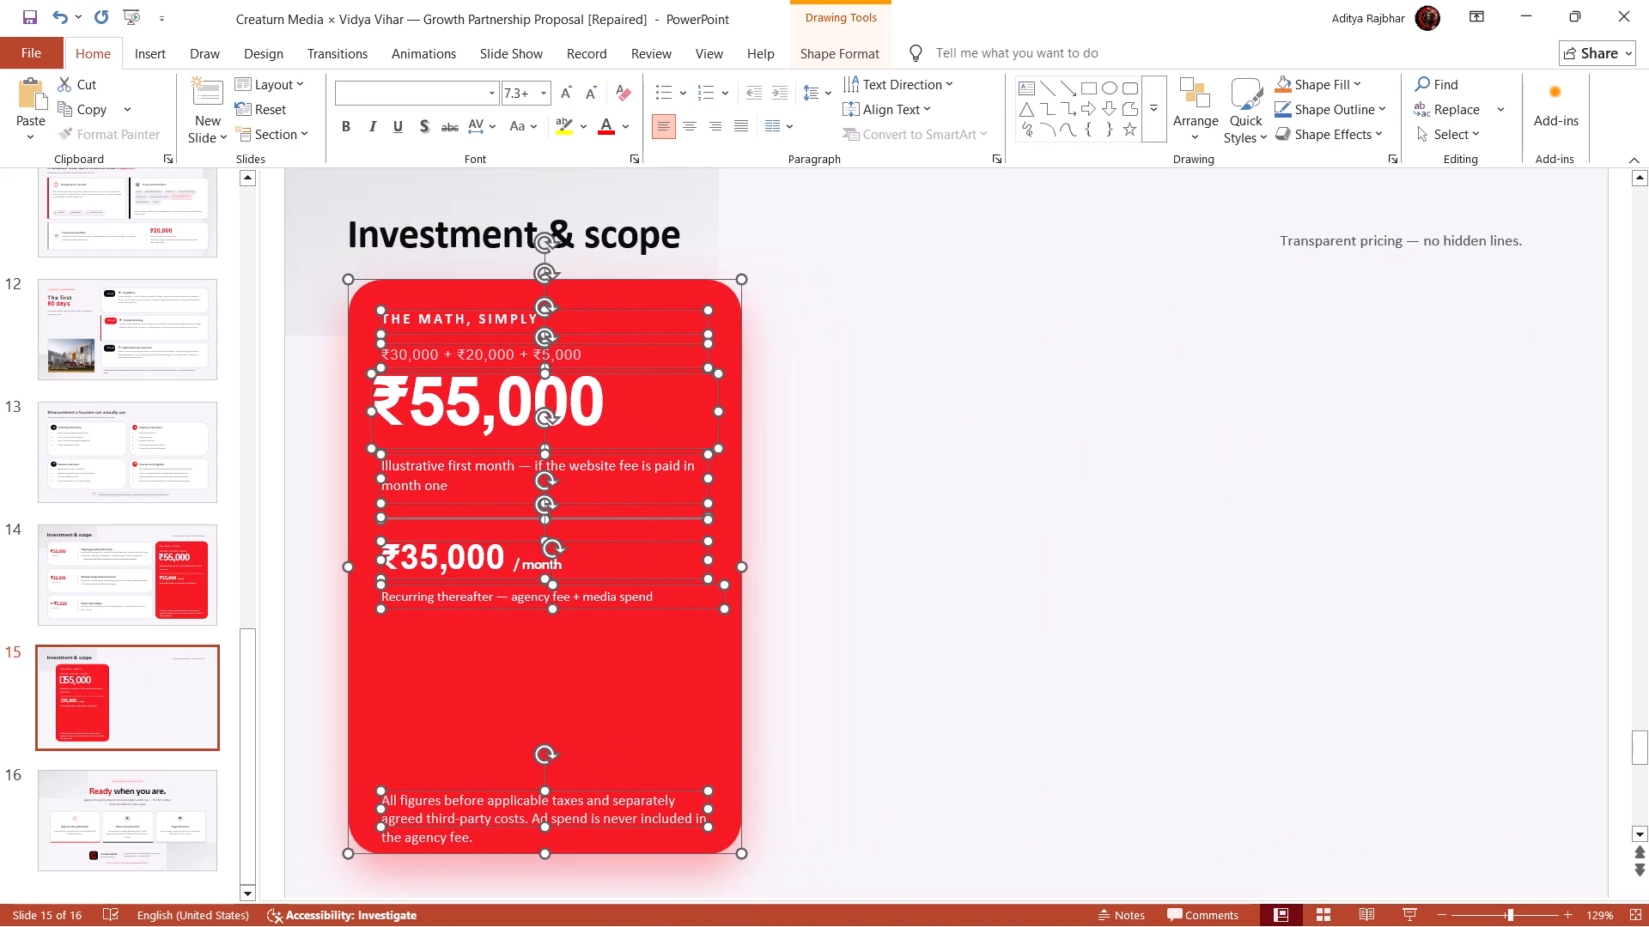
pyautogui.press('Right')
pyautogui.press('Right')
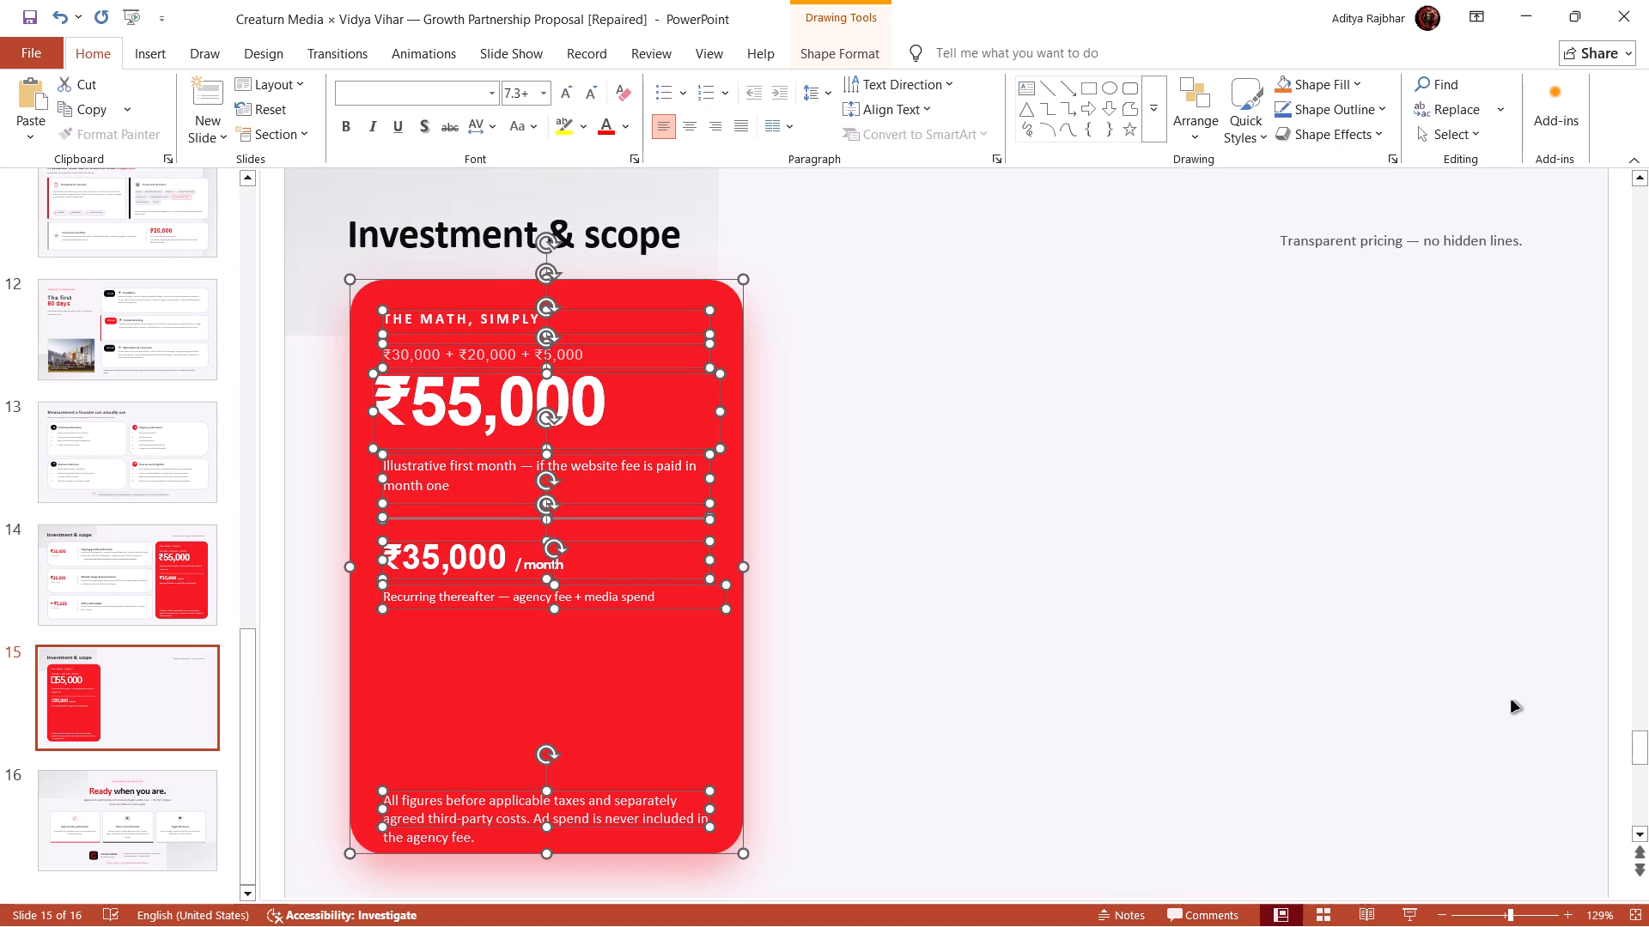
# Duplicate the red pricing card twice, placing the copies level and evenly spaced to form a row of three cards.
pyautogui.hotkey('ctrl', 'd')
pyautogui.moveTo(672, 668); pyautogui.dragTo(711, 663)
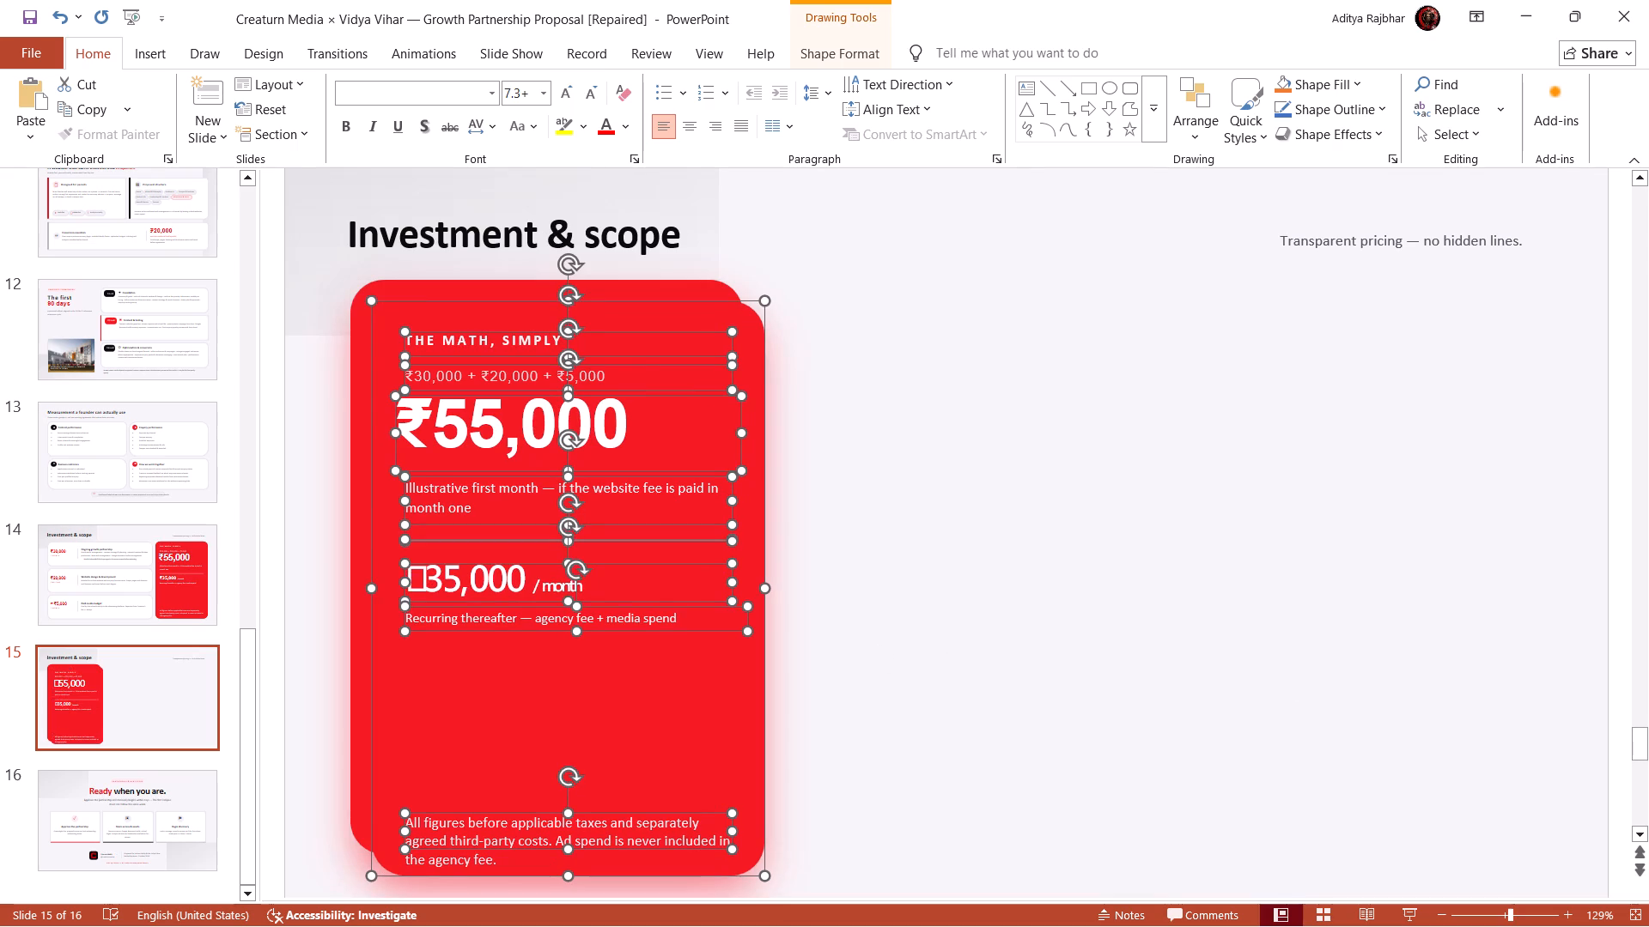
pyautogui.moveTo(711, 663); pyautogui.dragTo(1081, 648)
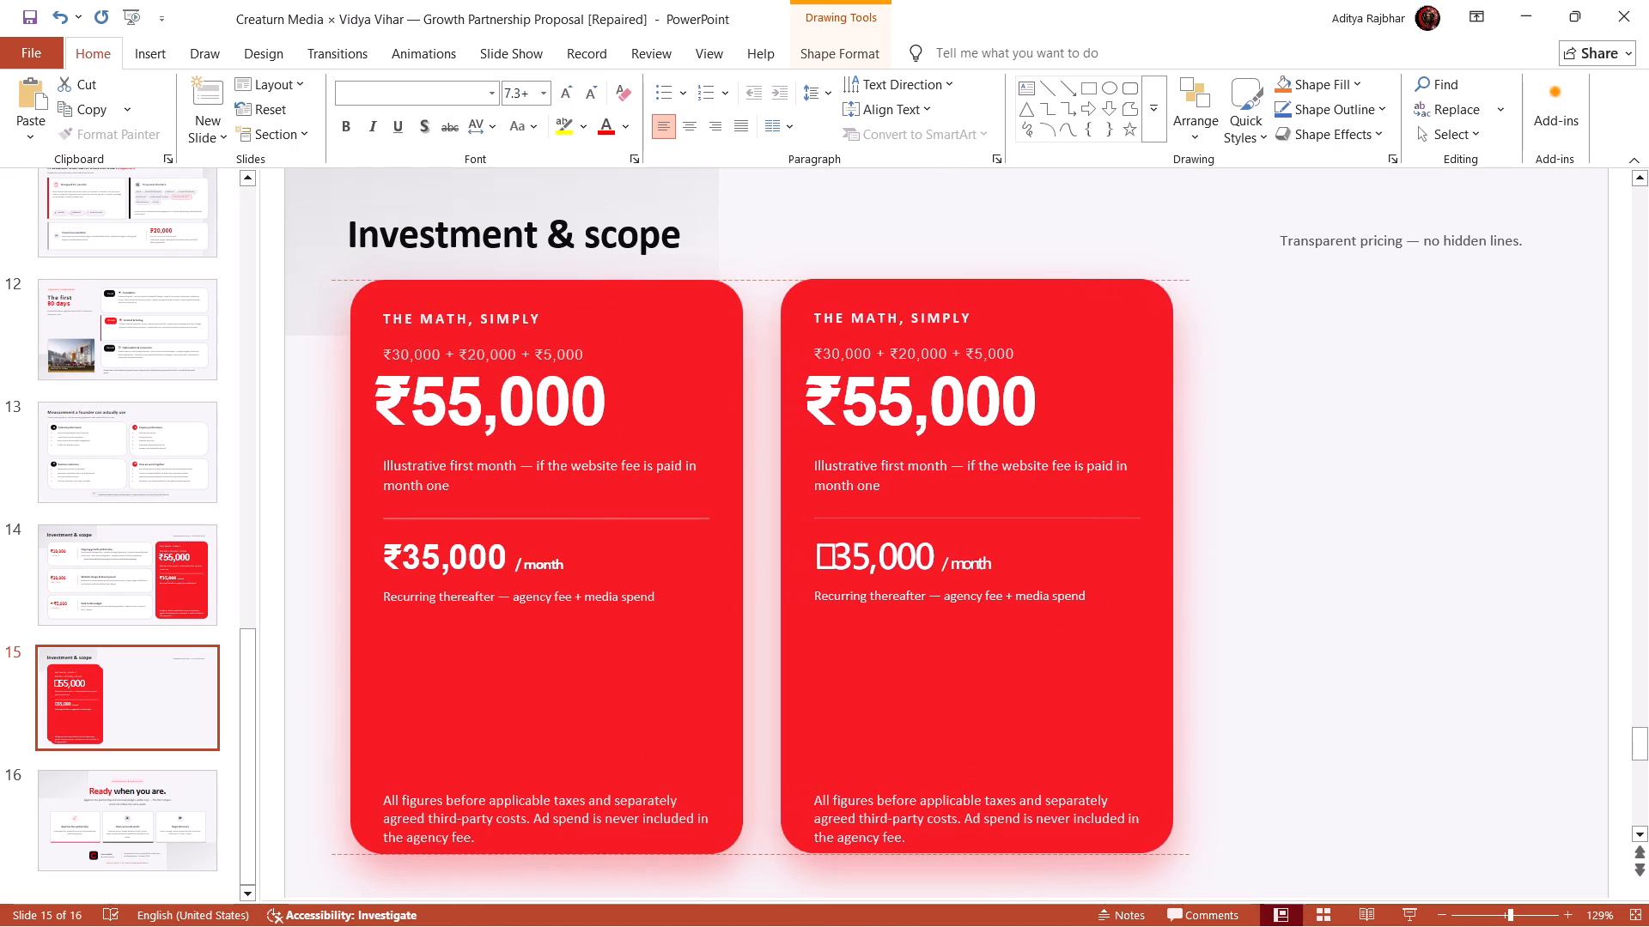
pyautogui.moveTo(1081, 648); pyautogui.dragTo(1093, 648)
pyautogui.hotkey('ctrl', 'd')
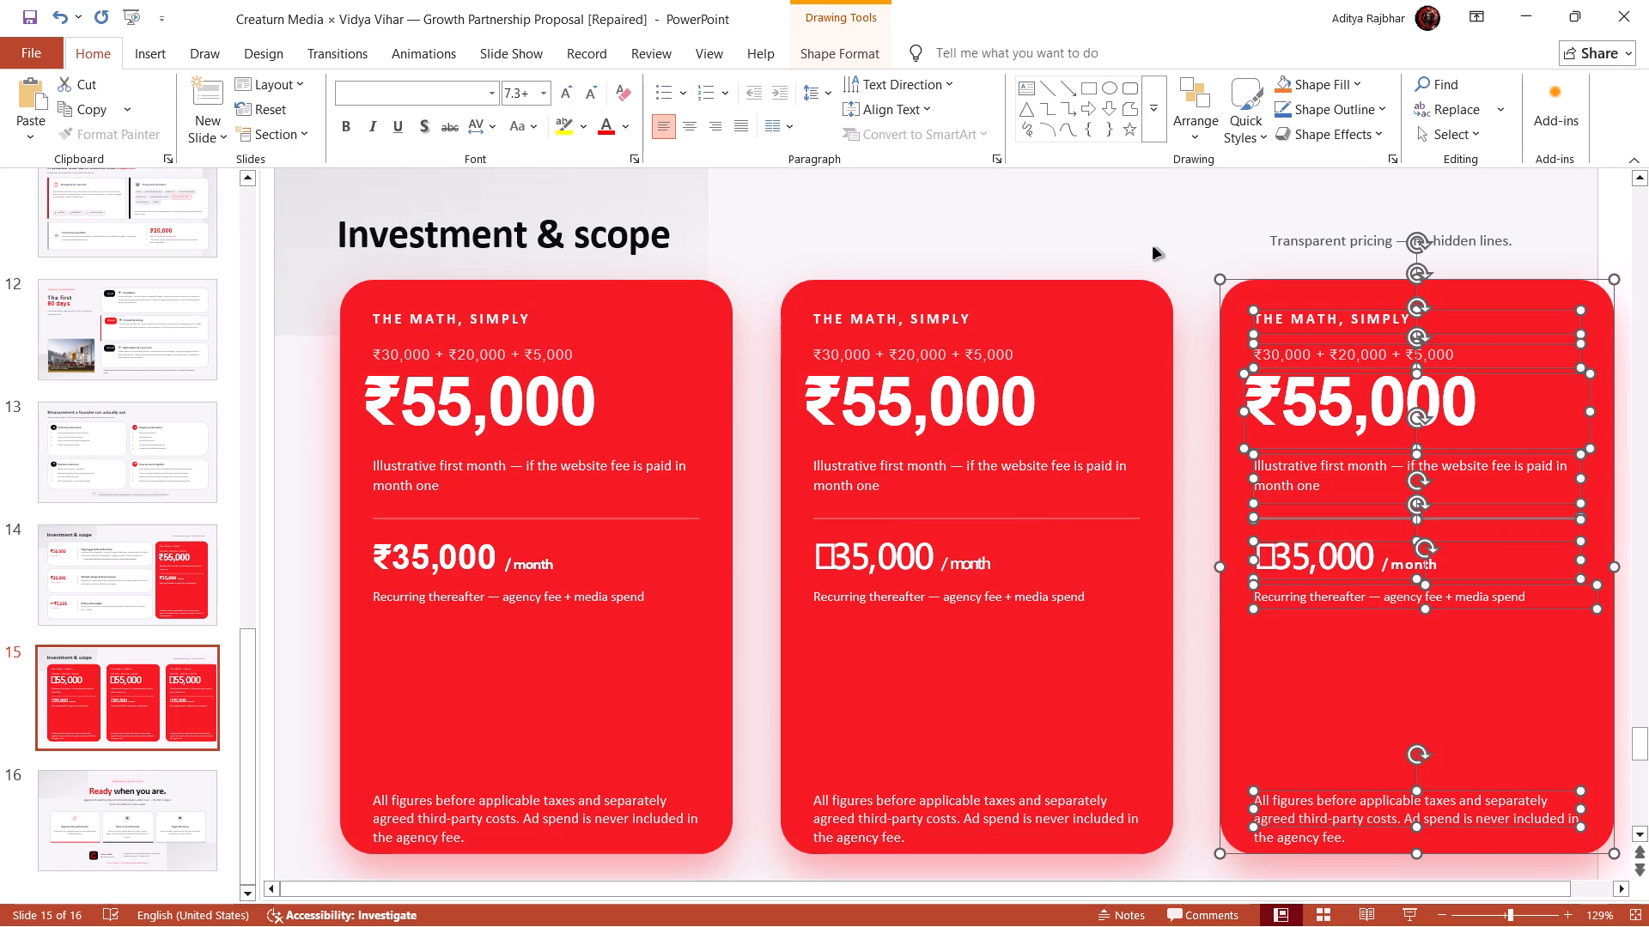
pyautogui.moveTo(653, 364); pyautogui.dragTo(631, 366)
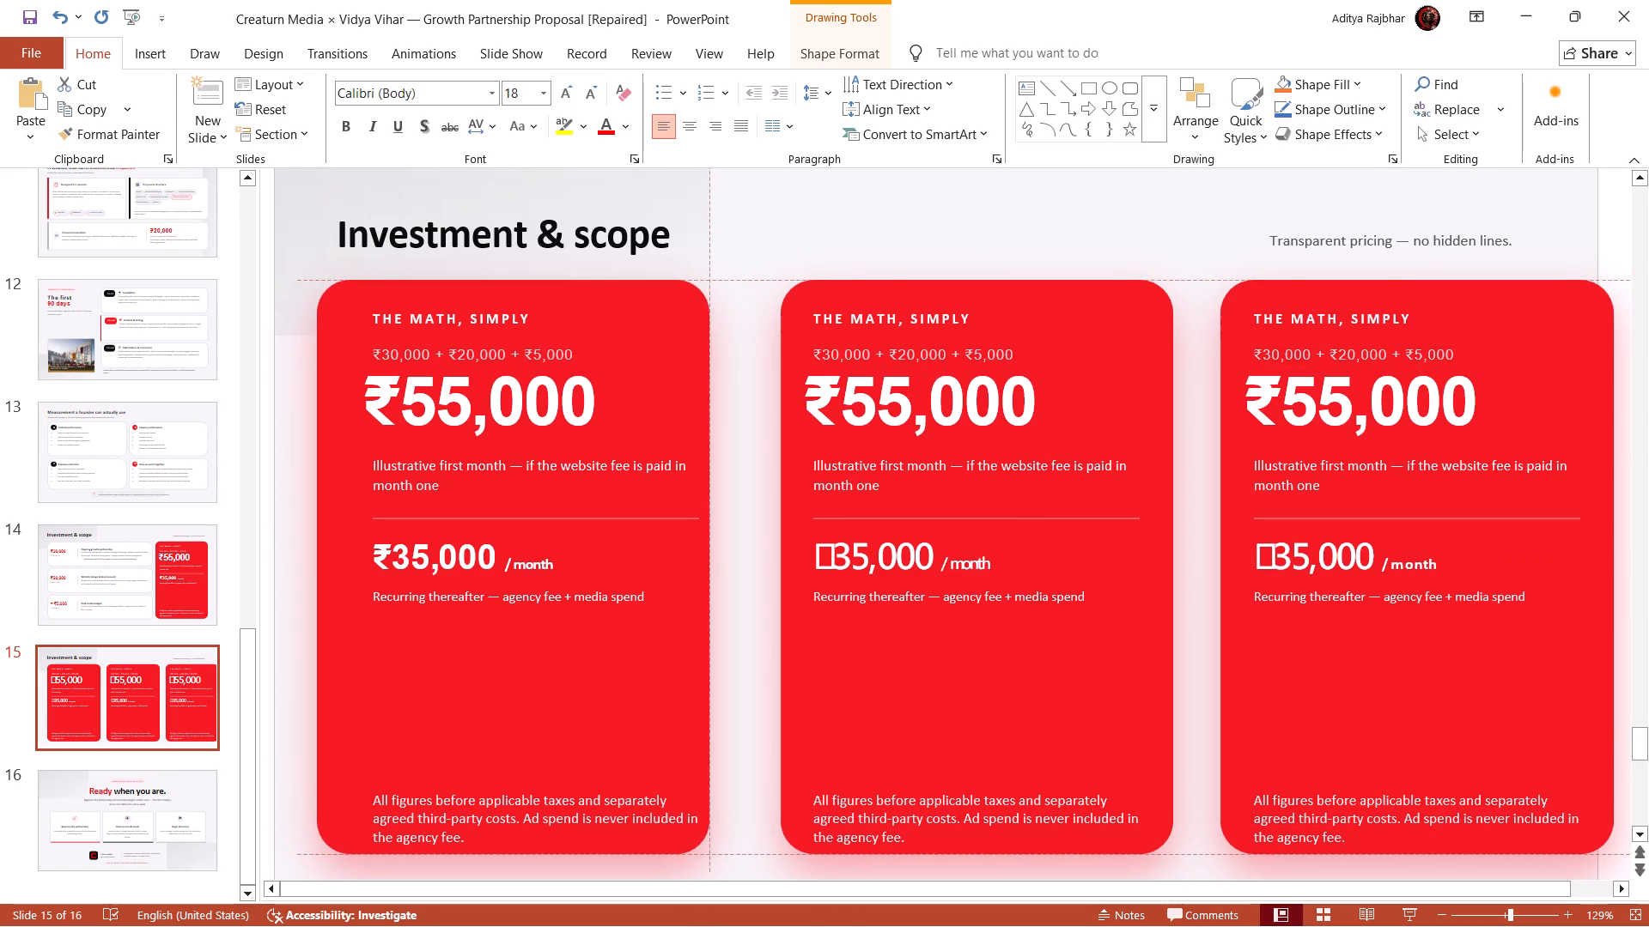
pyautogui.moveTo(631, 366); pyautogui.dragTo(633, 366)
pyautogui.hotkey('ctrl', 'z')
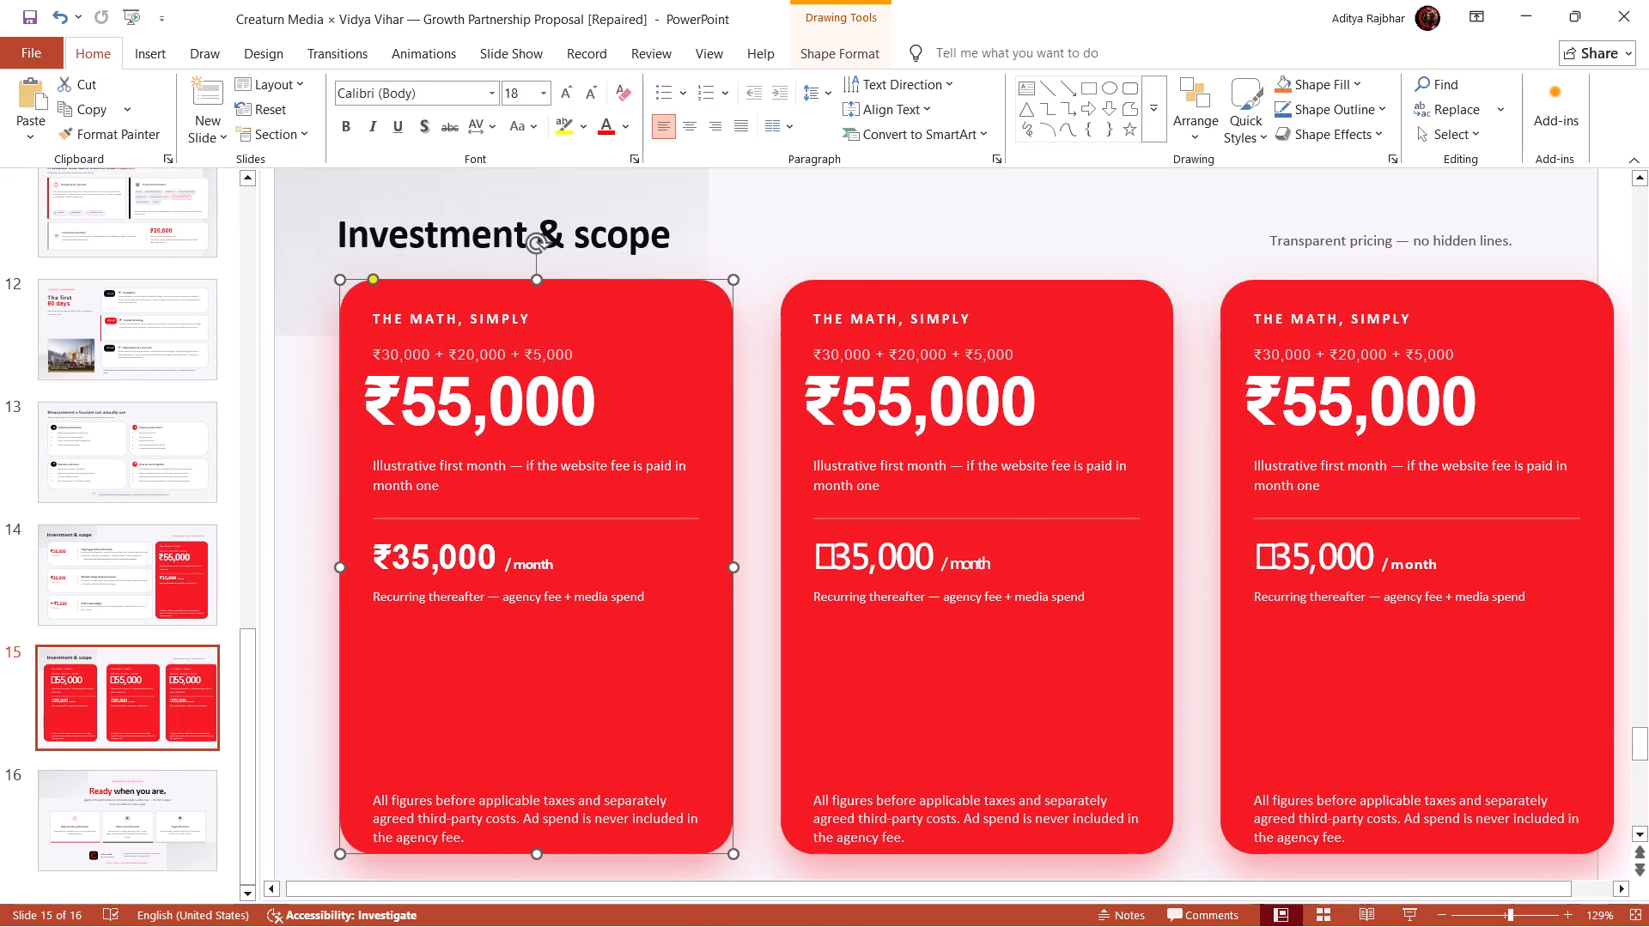
# Nudge the first red card with all its texts slightly left, just past the start of the "Investment & scope" title.
pyautogui.click(787, 241)
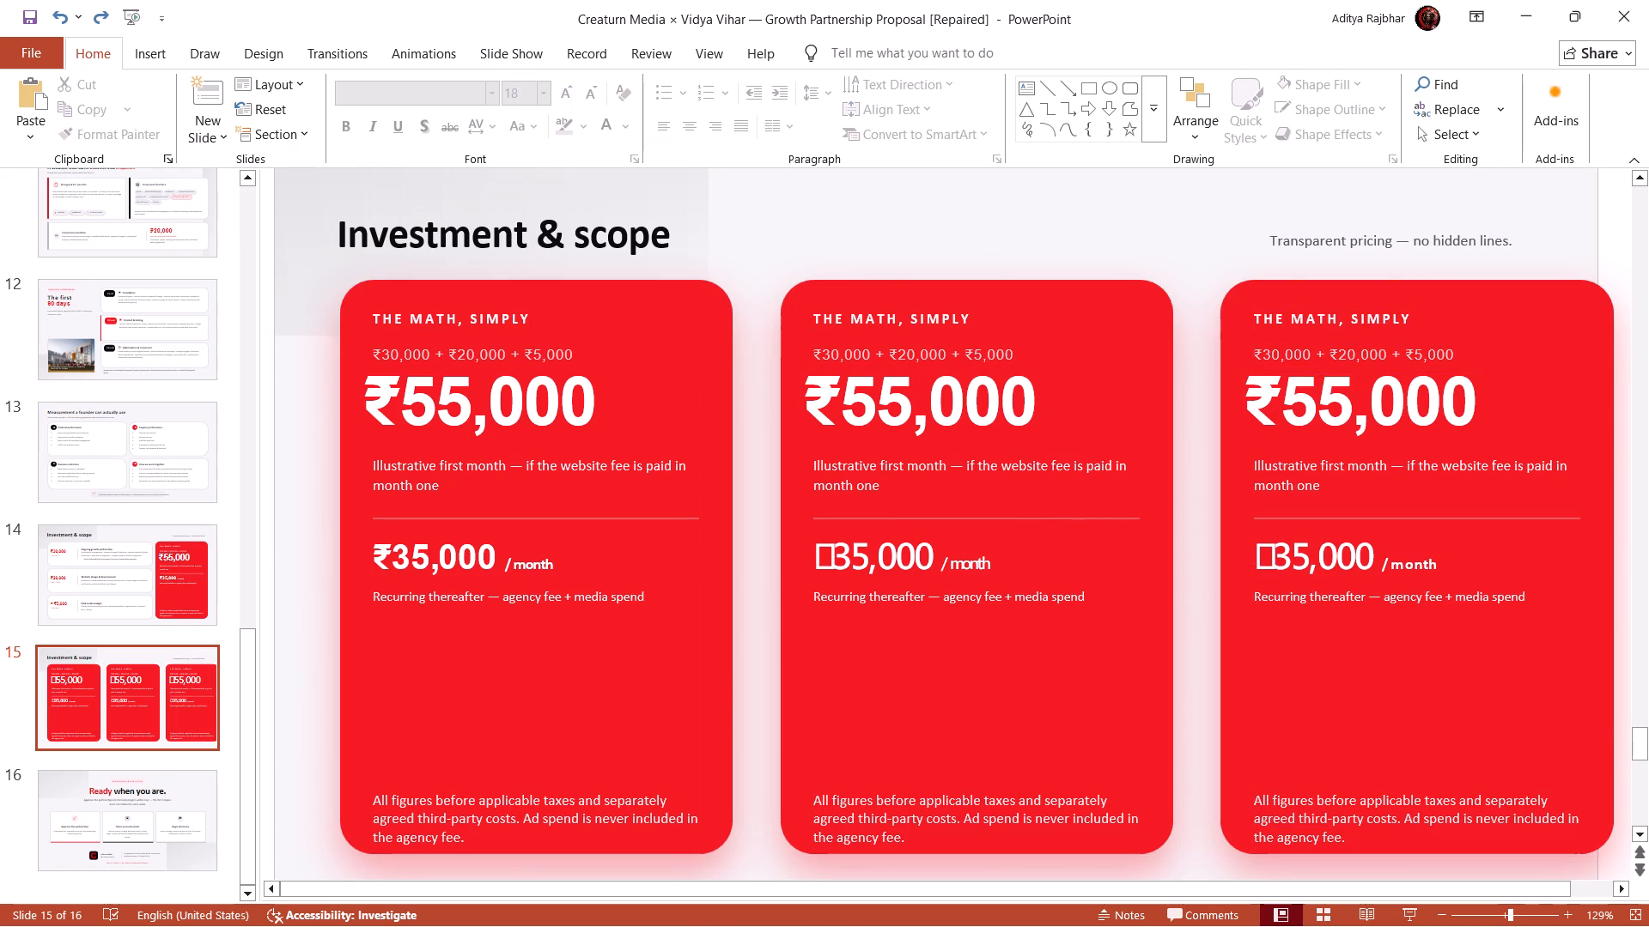
pyautogui.click(305, 294)
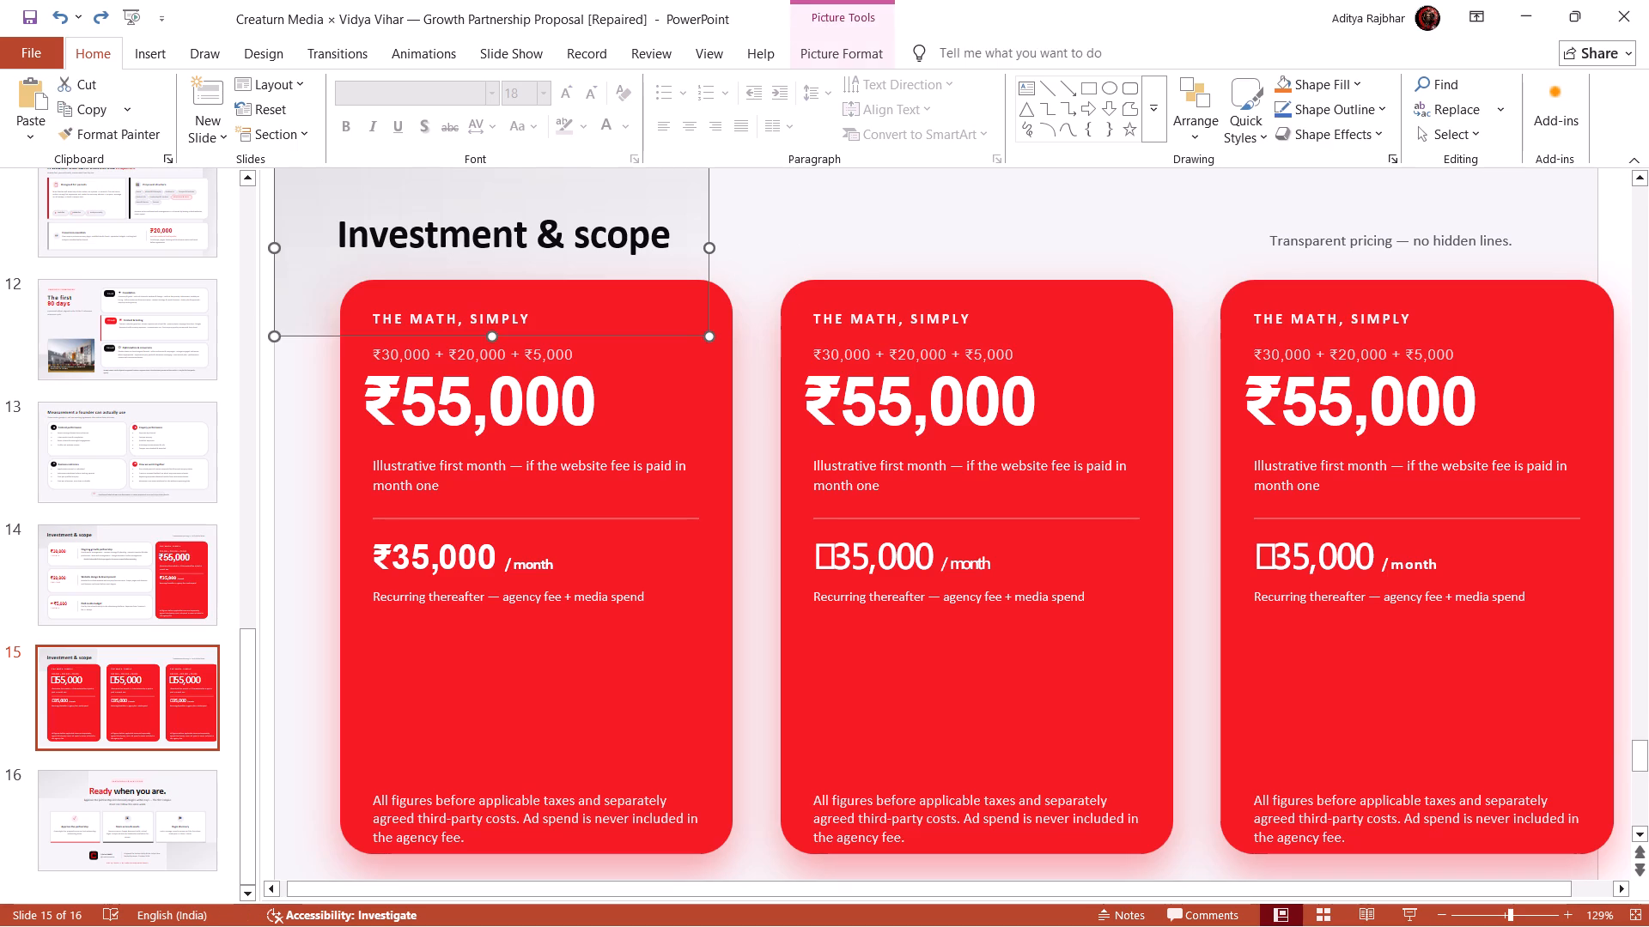
pyautogui.click(301, 345)
pyautogui.moveTo(301, 345); pyautogui.dragTo(348, 298)
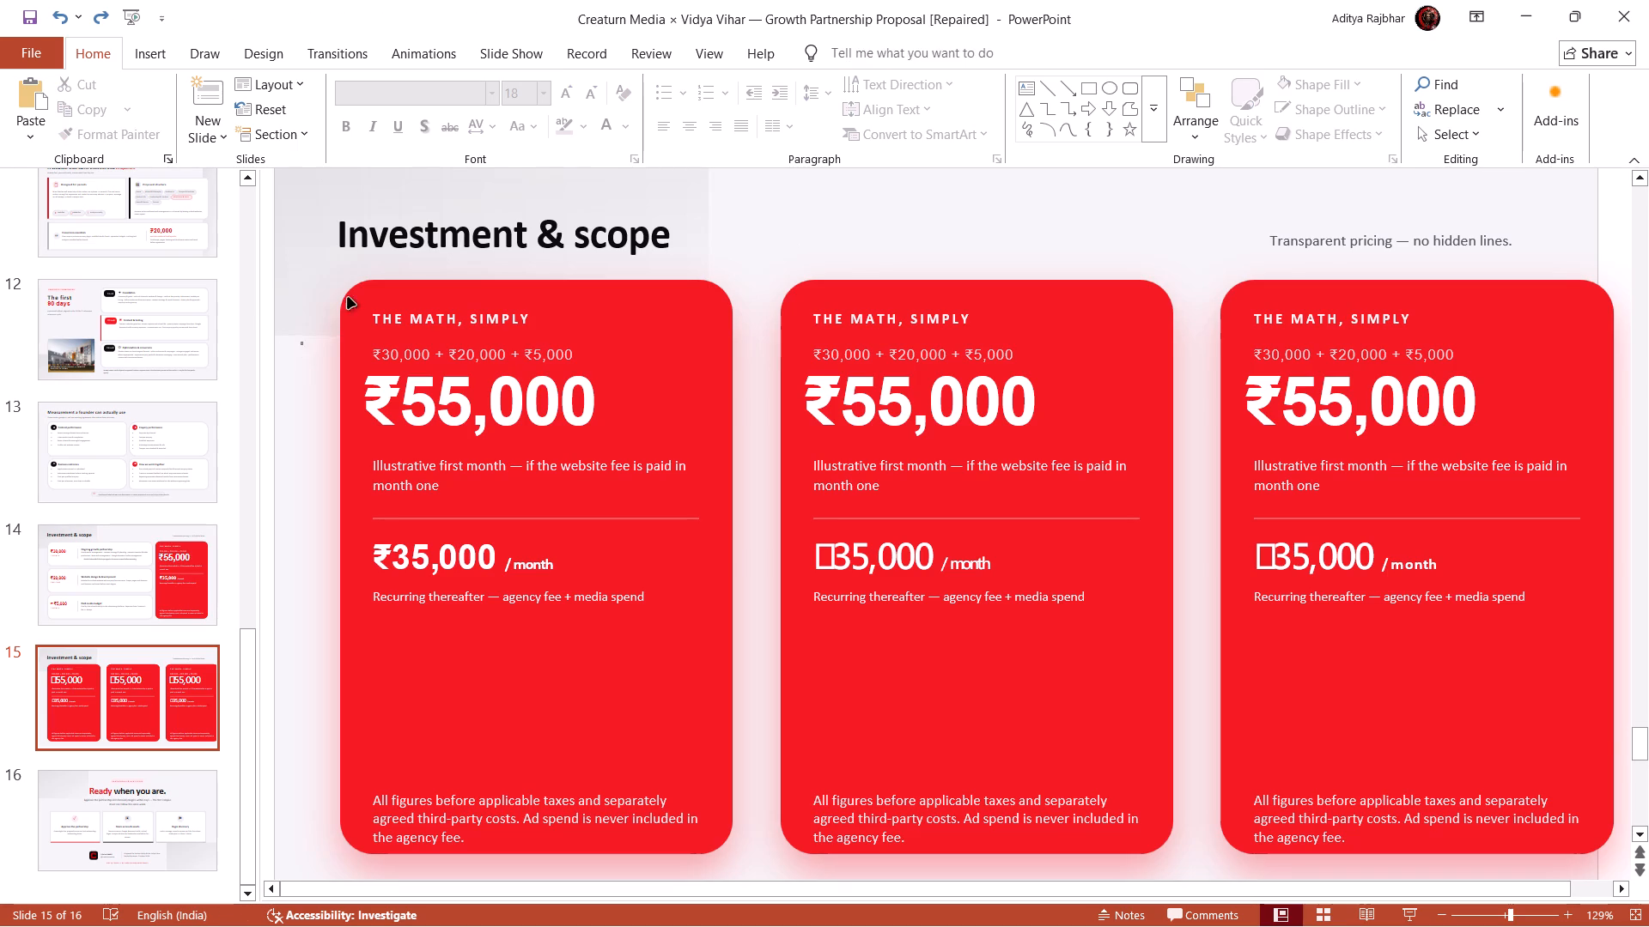
pyautogui.moveTo(348, 298); pyautogui.dragTo(539, 426)
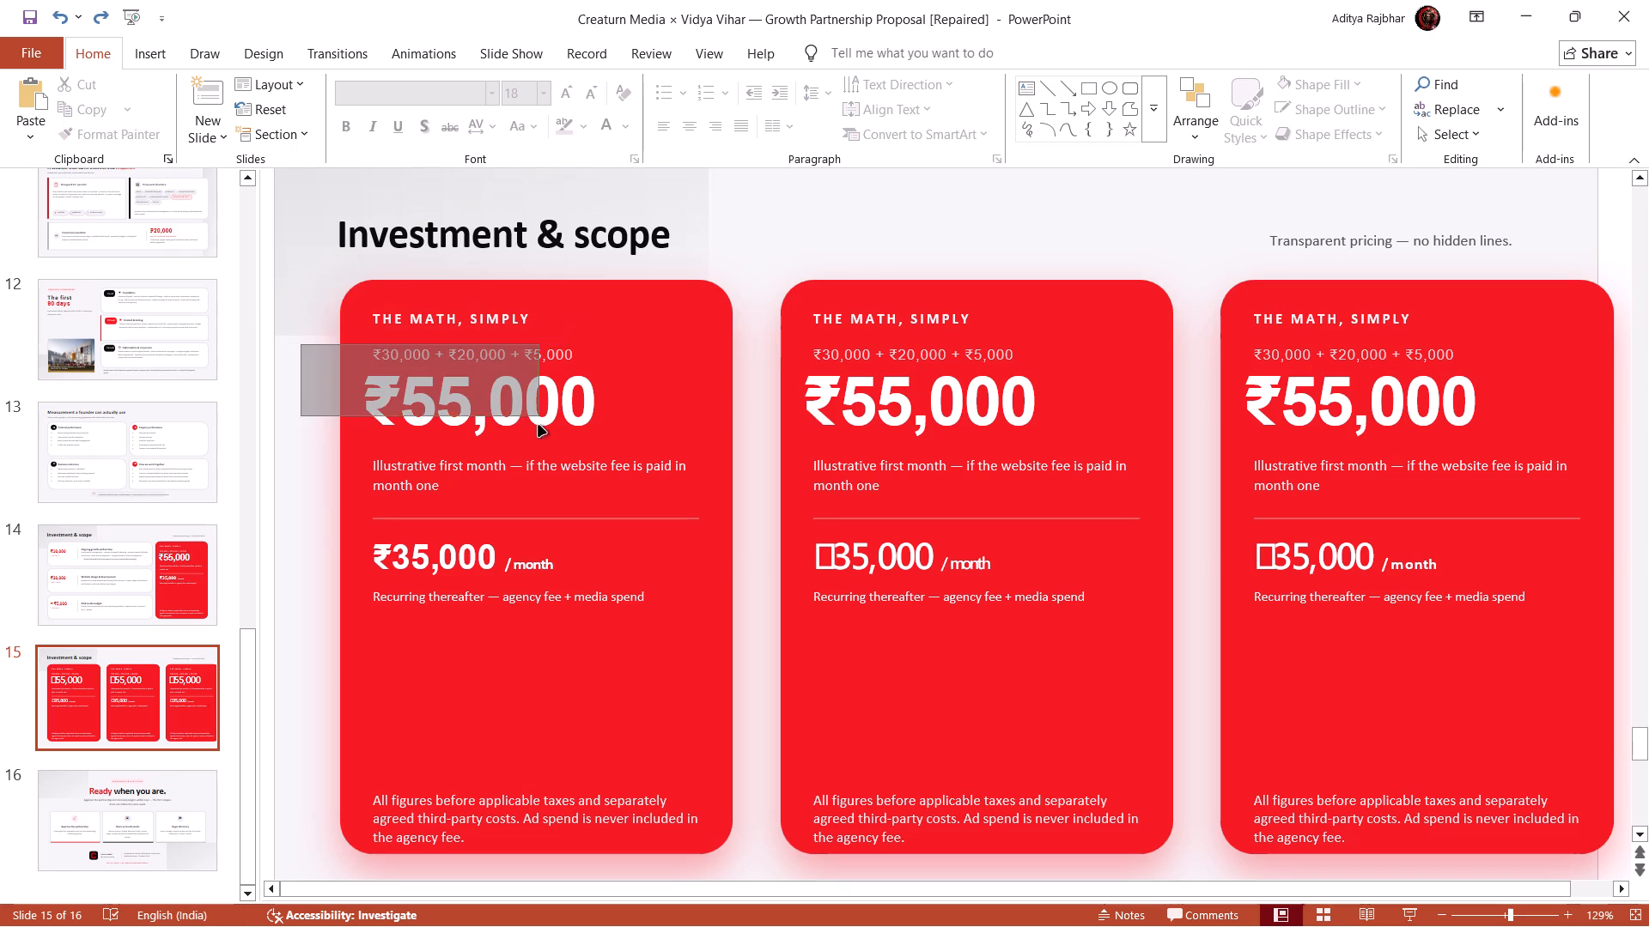
pyautogui.moveTo(539, 426); pyautogui.dragTo(789, 808)
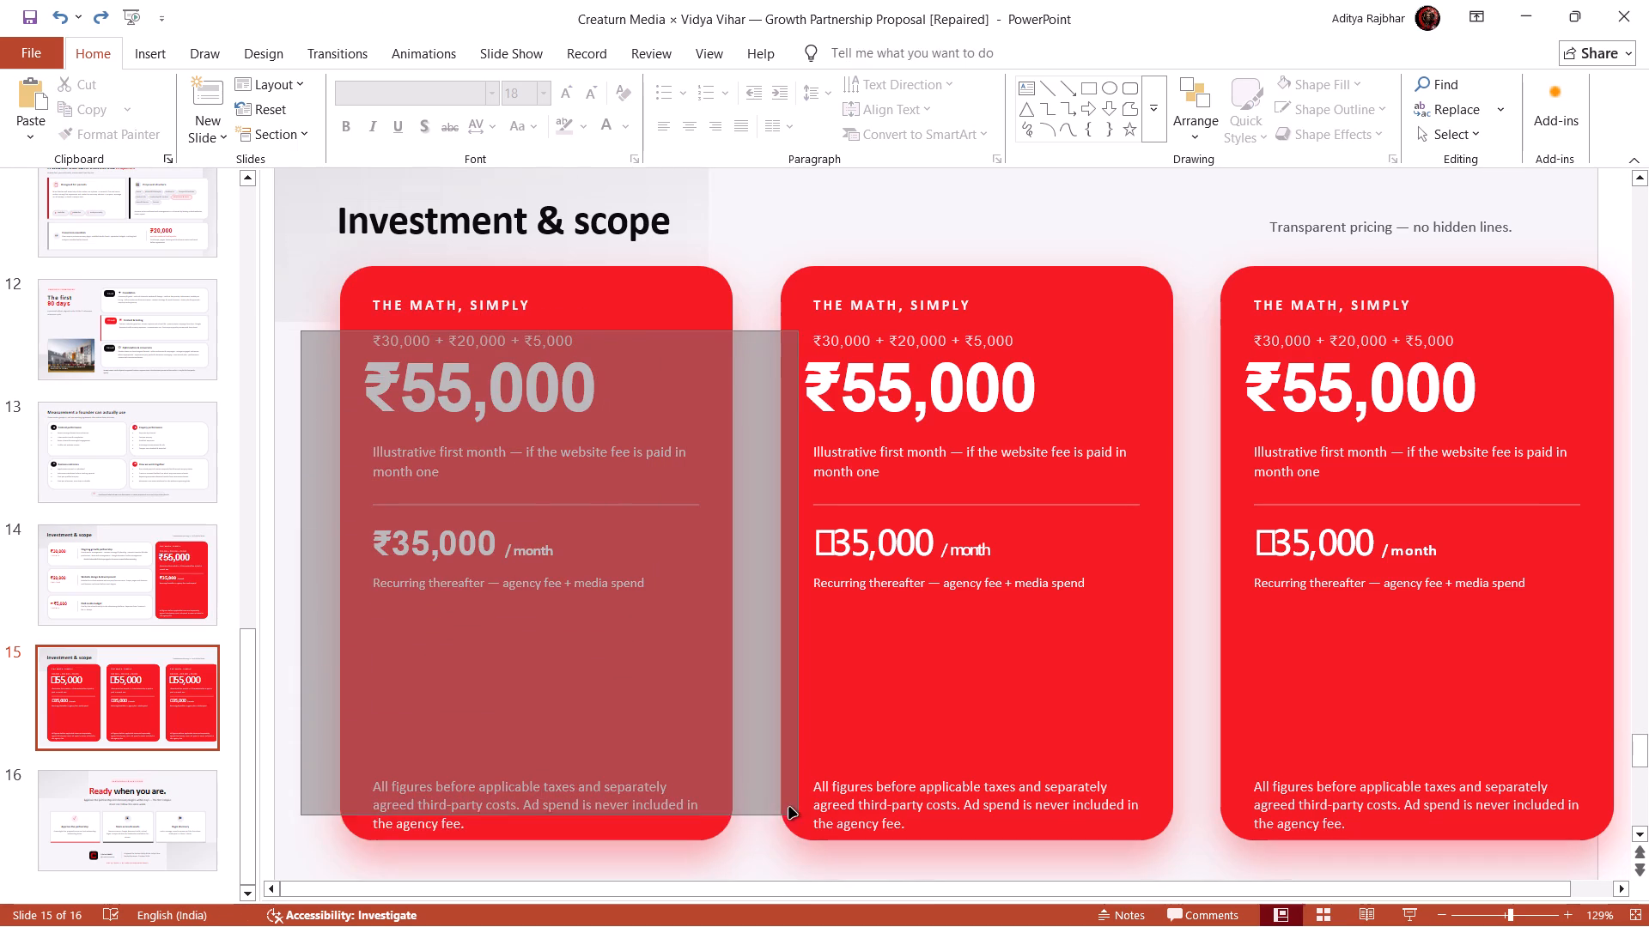
pyautogui.moveTo(789, 808); pyautogui.dragTo(756, 834)
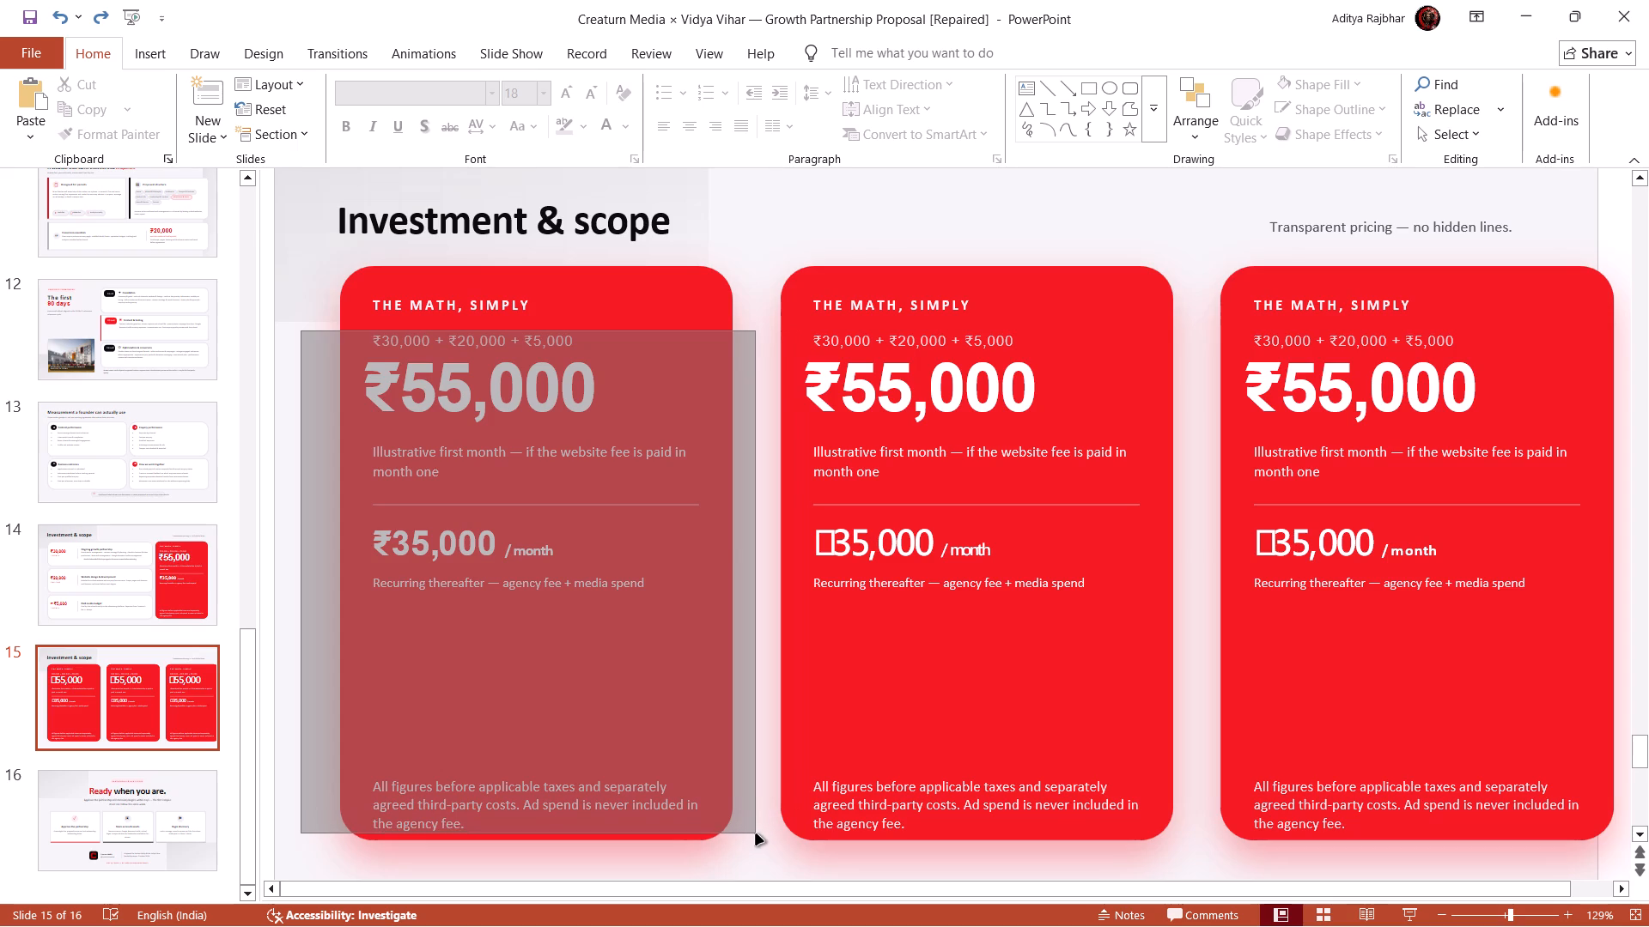
pyautogui.moveTo(756, 834); pyautogui.dragTo(761, 845)
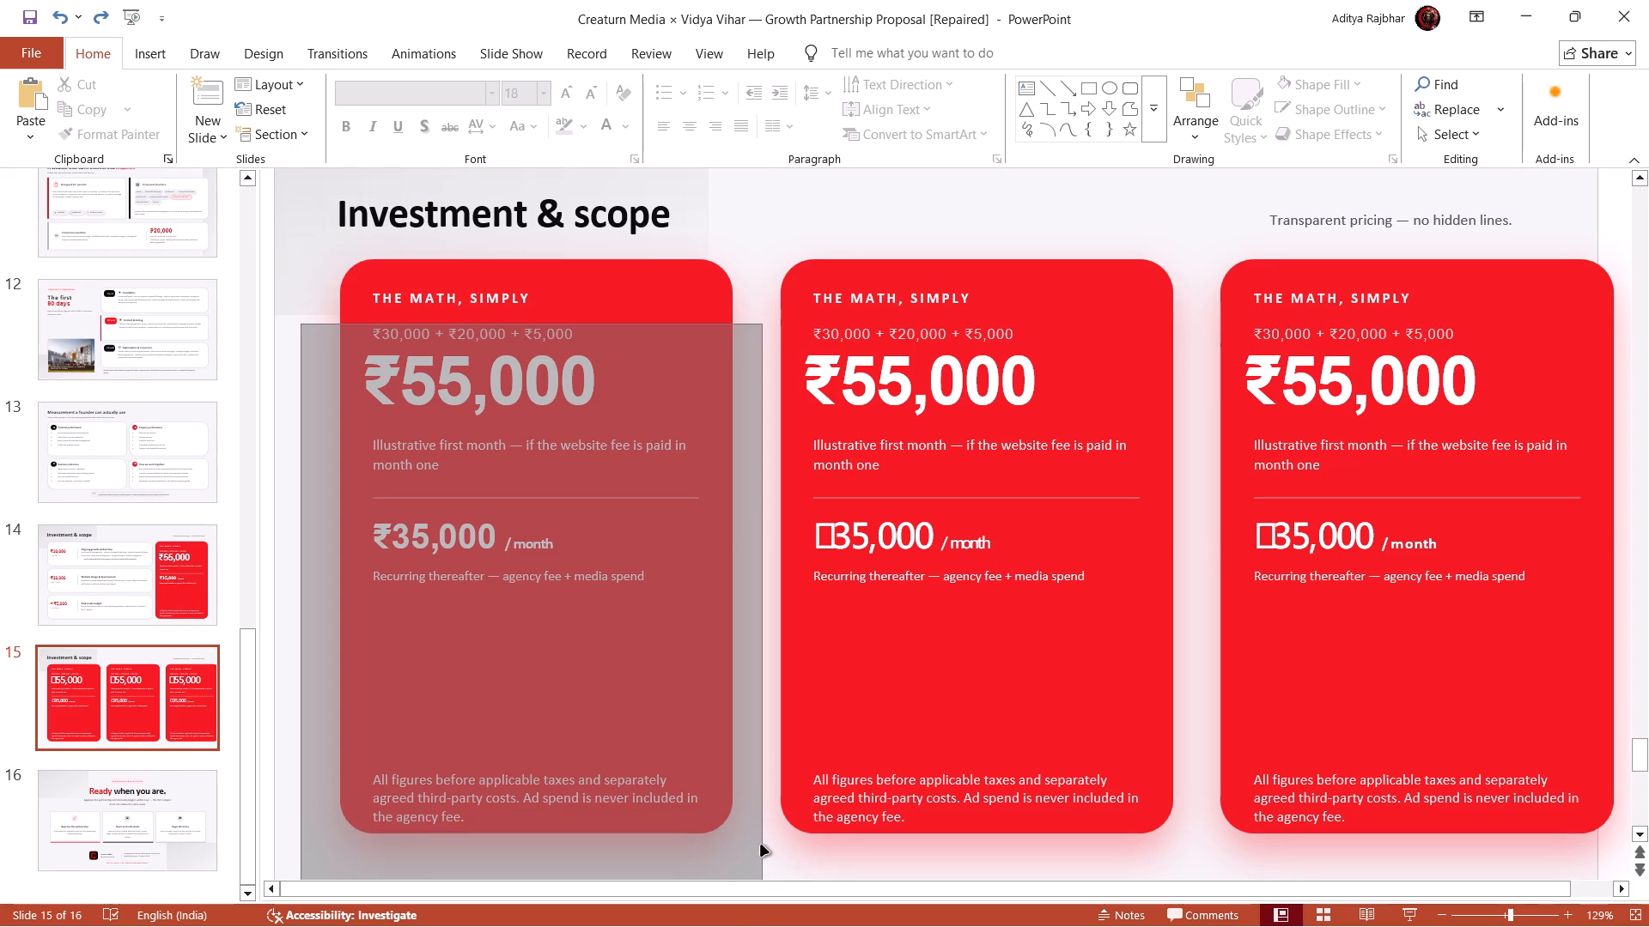
pyautogui.moveTo(761, 845); pyautogui.dragTo(757, 840)
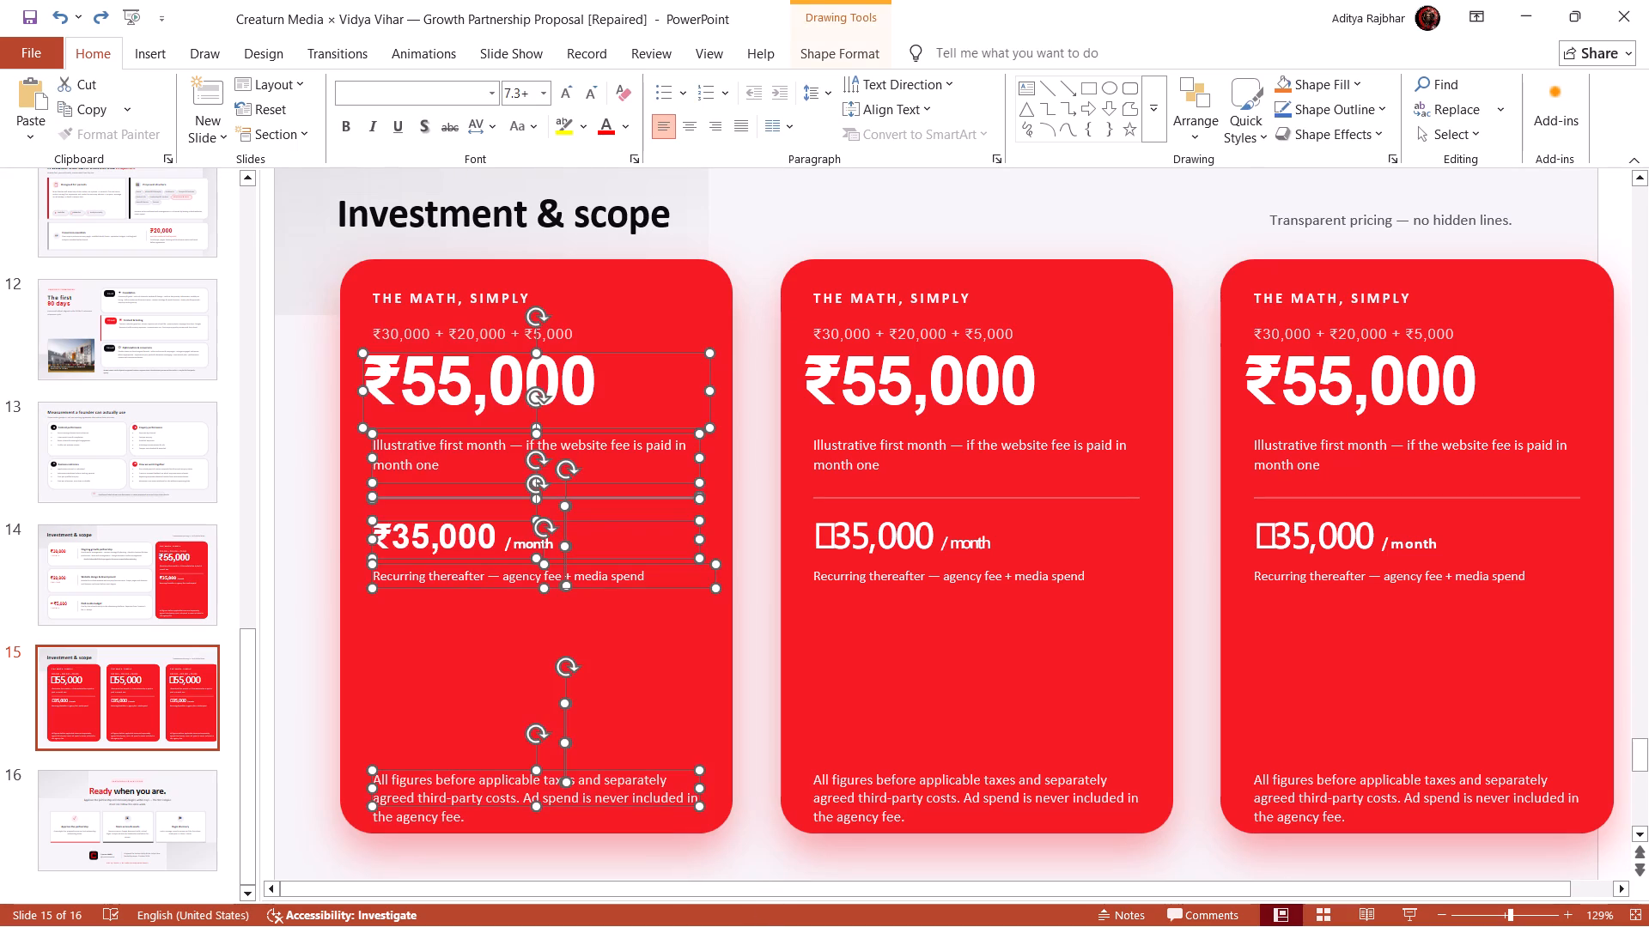
pyautogui.keyDown('shift'); pyautogui.click(699, 727); pyautogui.keyUp('shift')
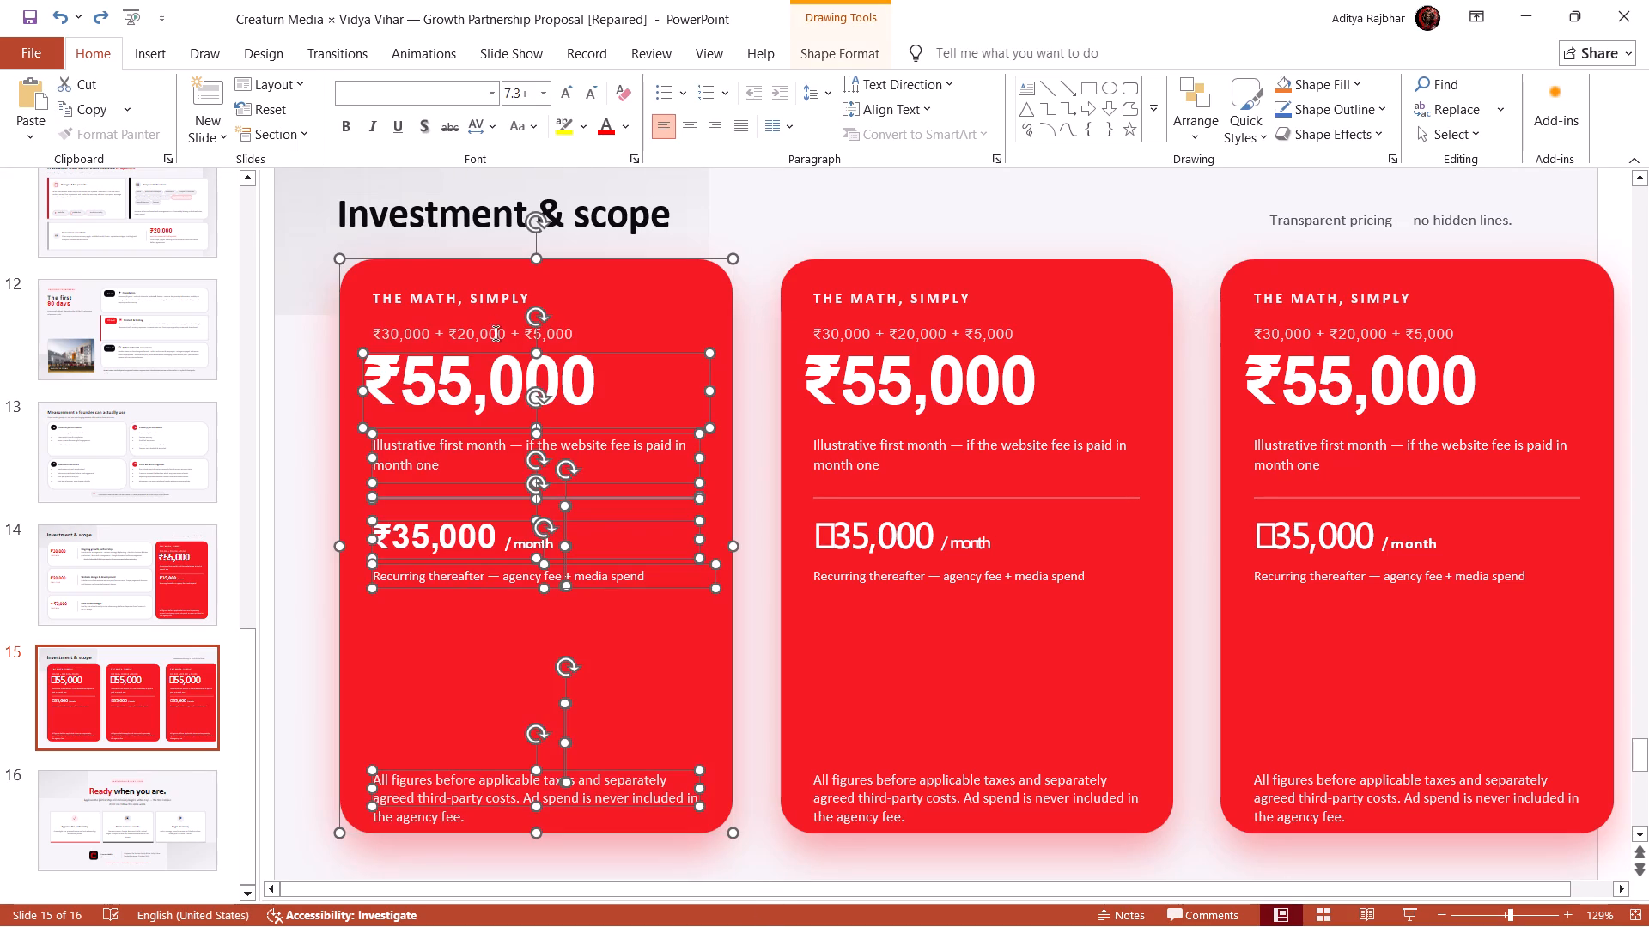
pyautogui.keyDown('shift'); pyautogui.click(496, 333); pyautogui.keyUp('shift')
pyautogui.keyDown('shift'); pyautogui.click(486, 295); pyautogui.keyUp('shift')
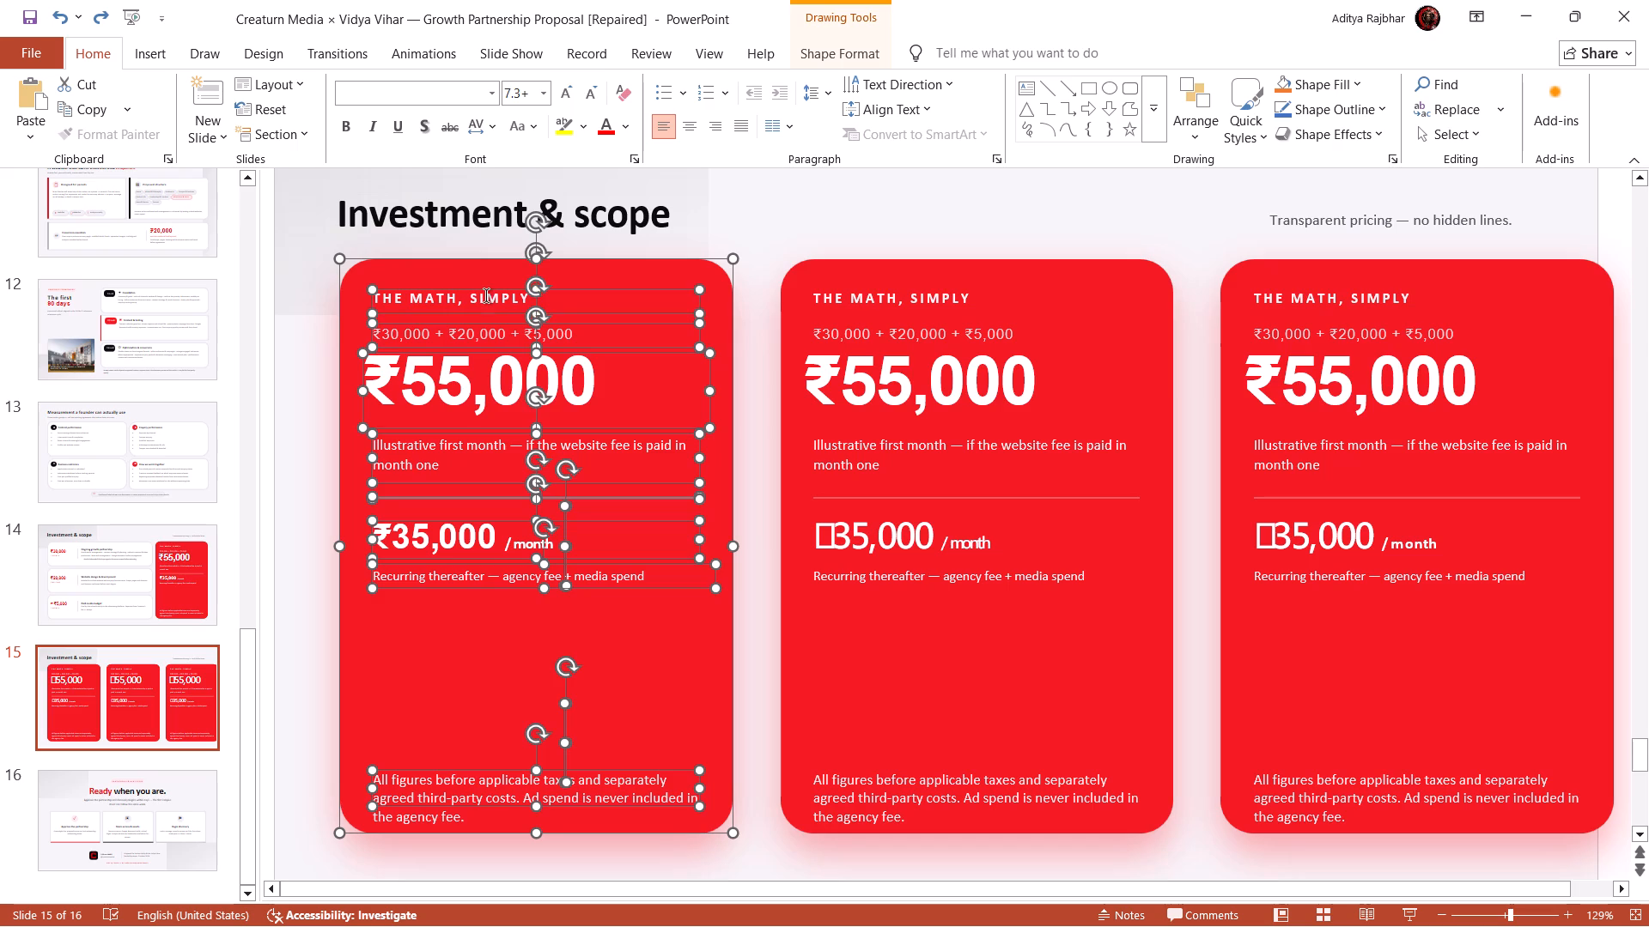
pyautogui.press('Left')
pyautogui.press('Left')
pyautogui.press('Left')
pyautogui.press('Left')
pyautogui.press('Left')
pyautogui.press('Left')
pyautogui.press('Left')
pyautogui.press('Left')
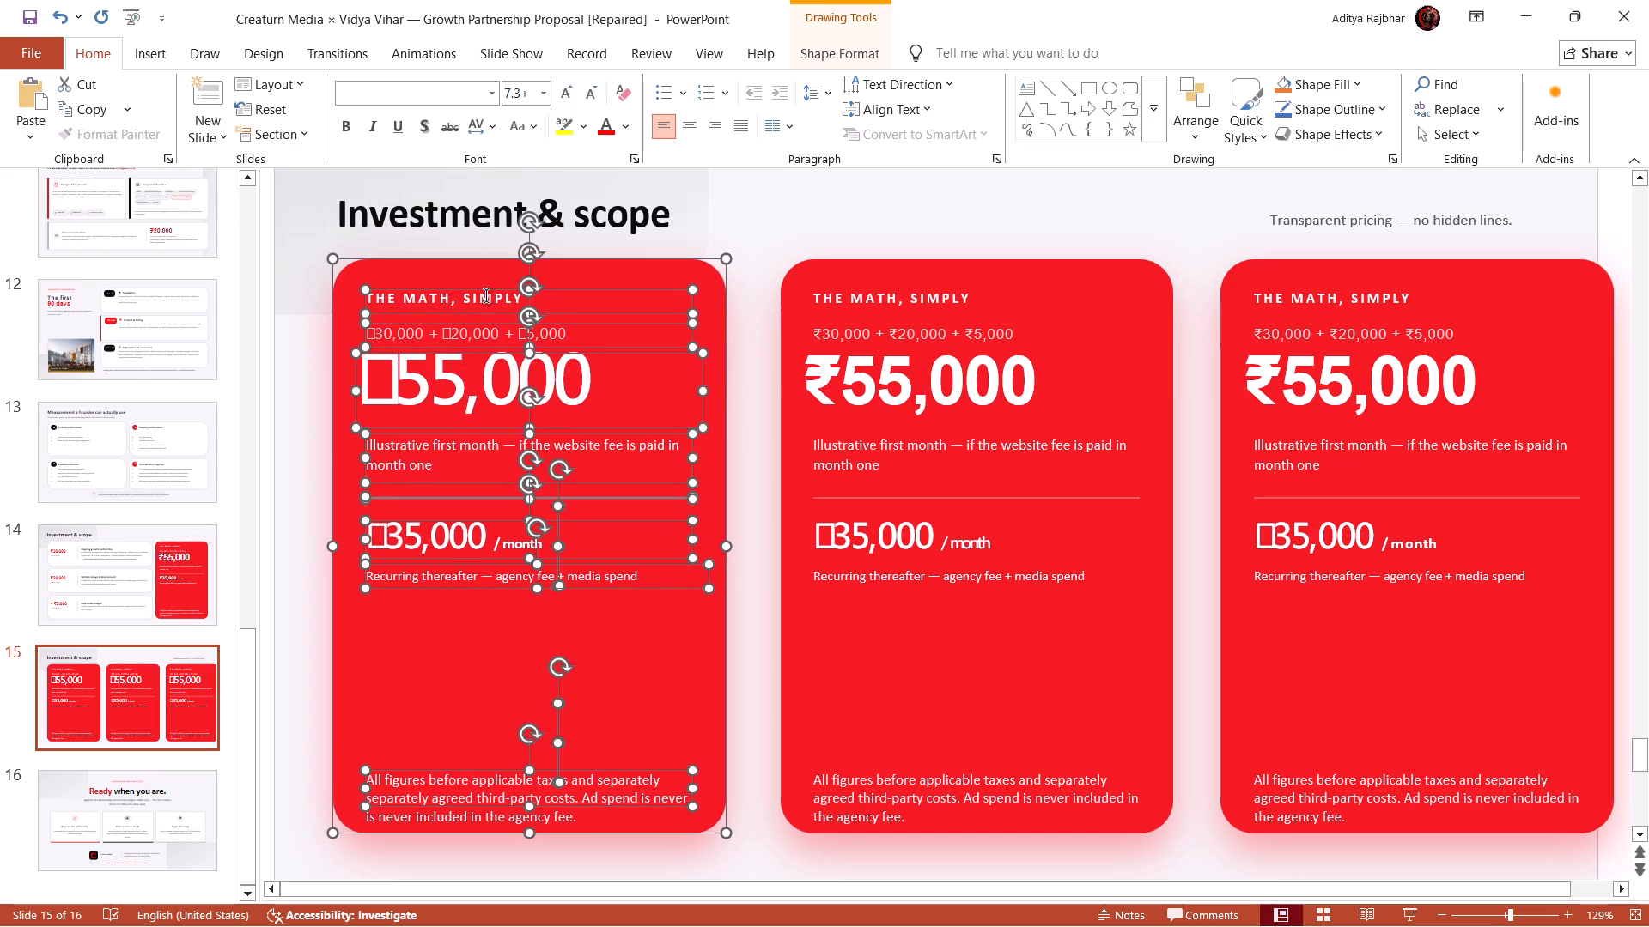
pyautogui.press('Left')
pyautogui.press('Left')
pyautogui.press('Left')
pyautogui.press('Left')
pyautogui.press('Left')
pyautogui.press('Left')
pyautogui.press('Left')
pyautogui.press('Left')
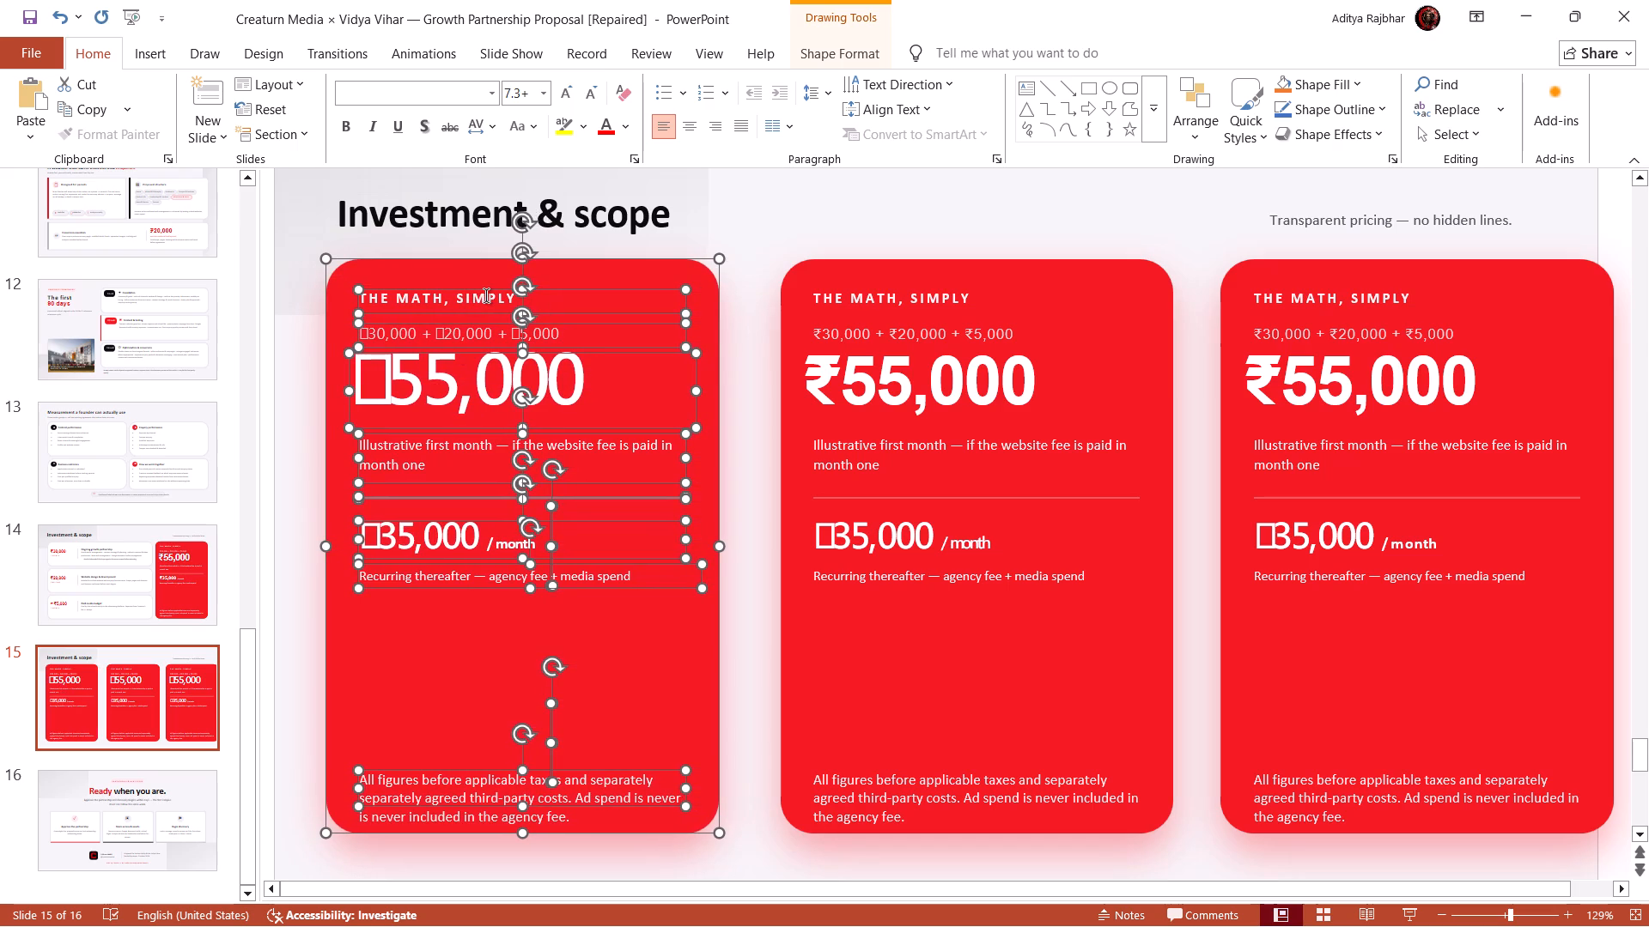
pyautogui.click(764, 424)
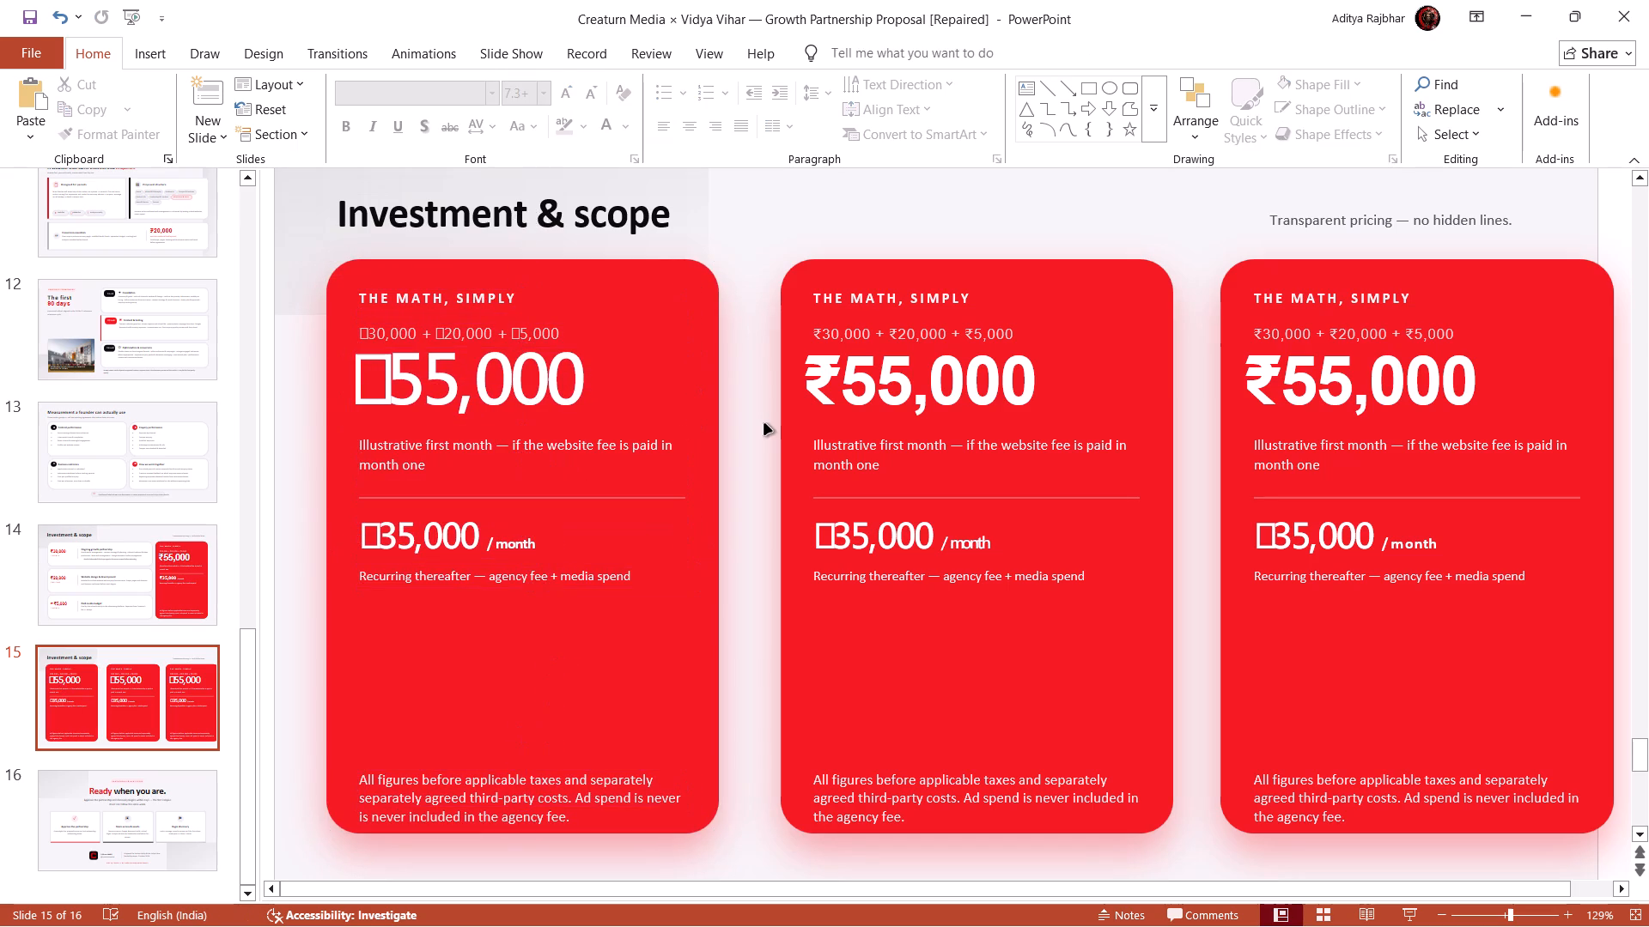
# Shift the middle red card with all its texts slightly left, closer to the first card and level with the row.
pyautogui.moveTo(776, 260); pyautogui.dragTo(1062, 539)
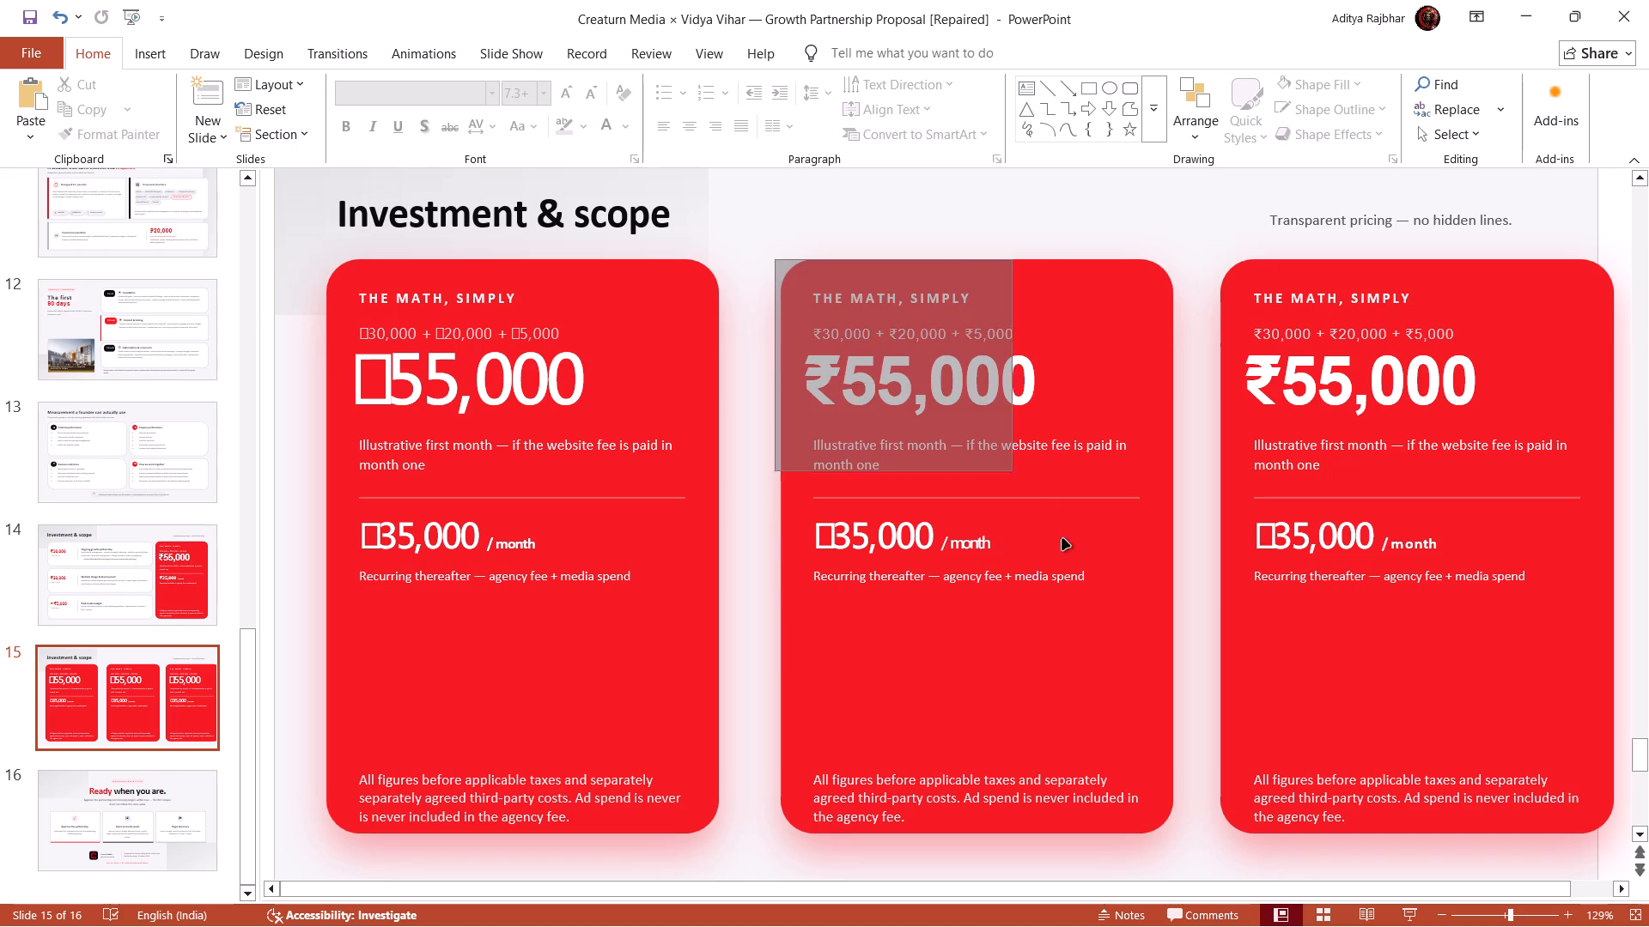
pyautogui.moveTo(1062, 539); pyautogui.dragTo(1150, 791)
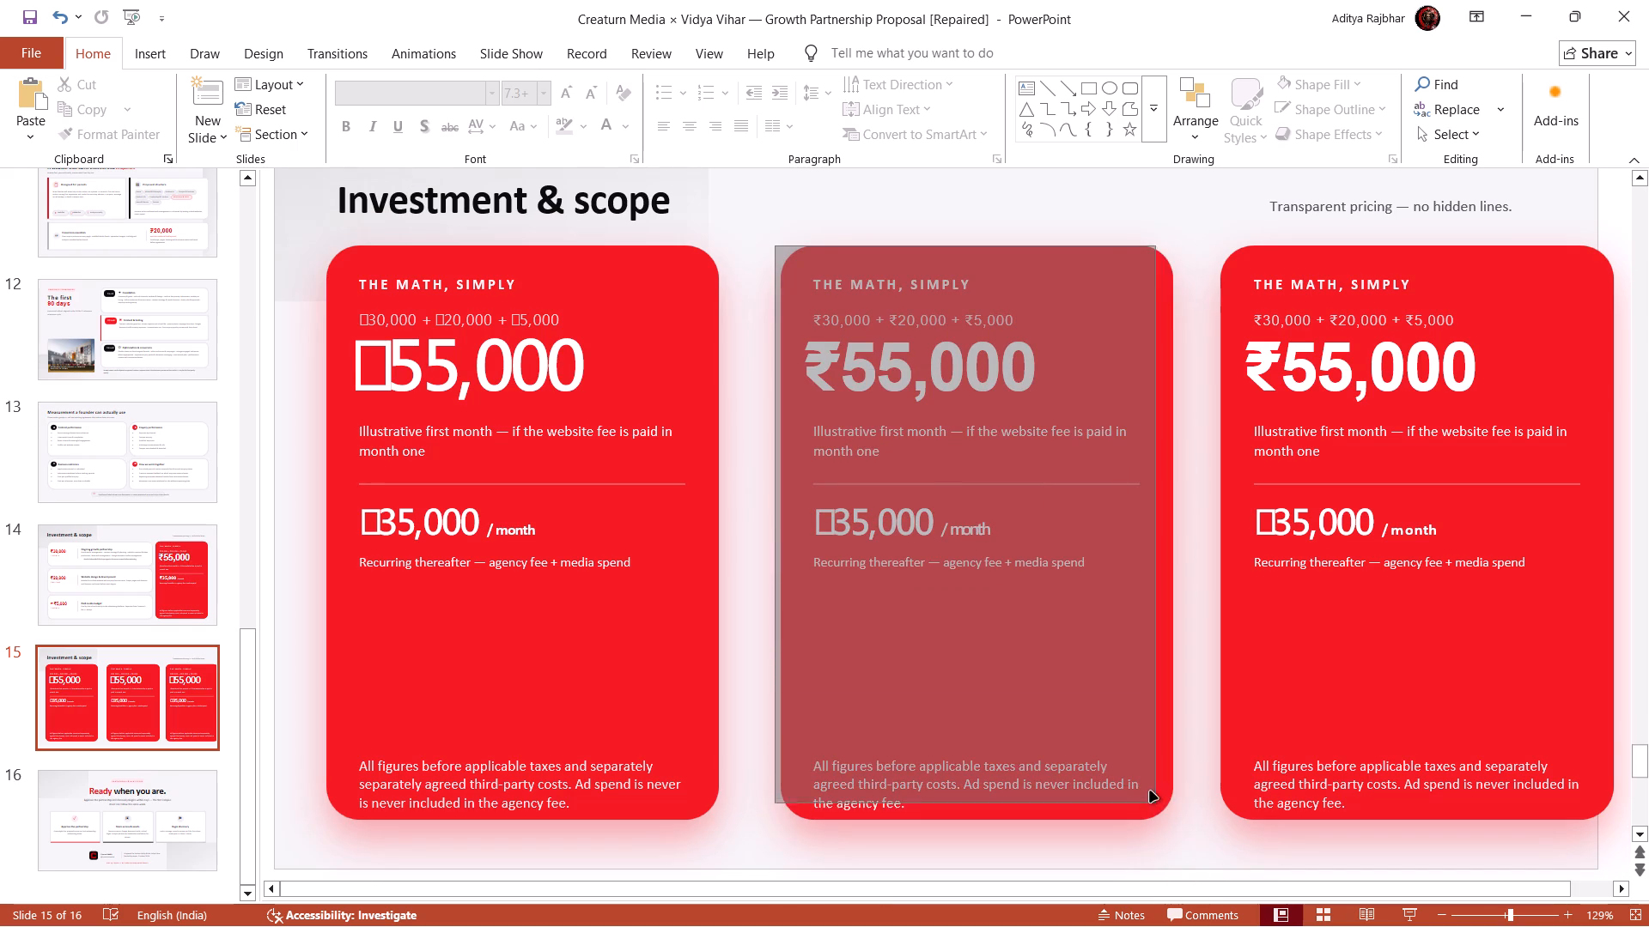
pyautogui.moveTo(1150, 791); pyautogui.dragTo(1184, 842)
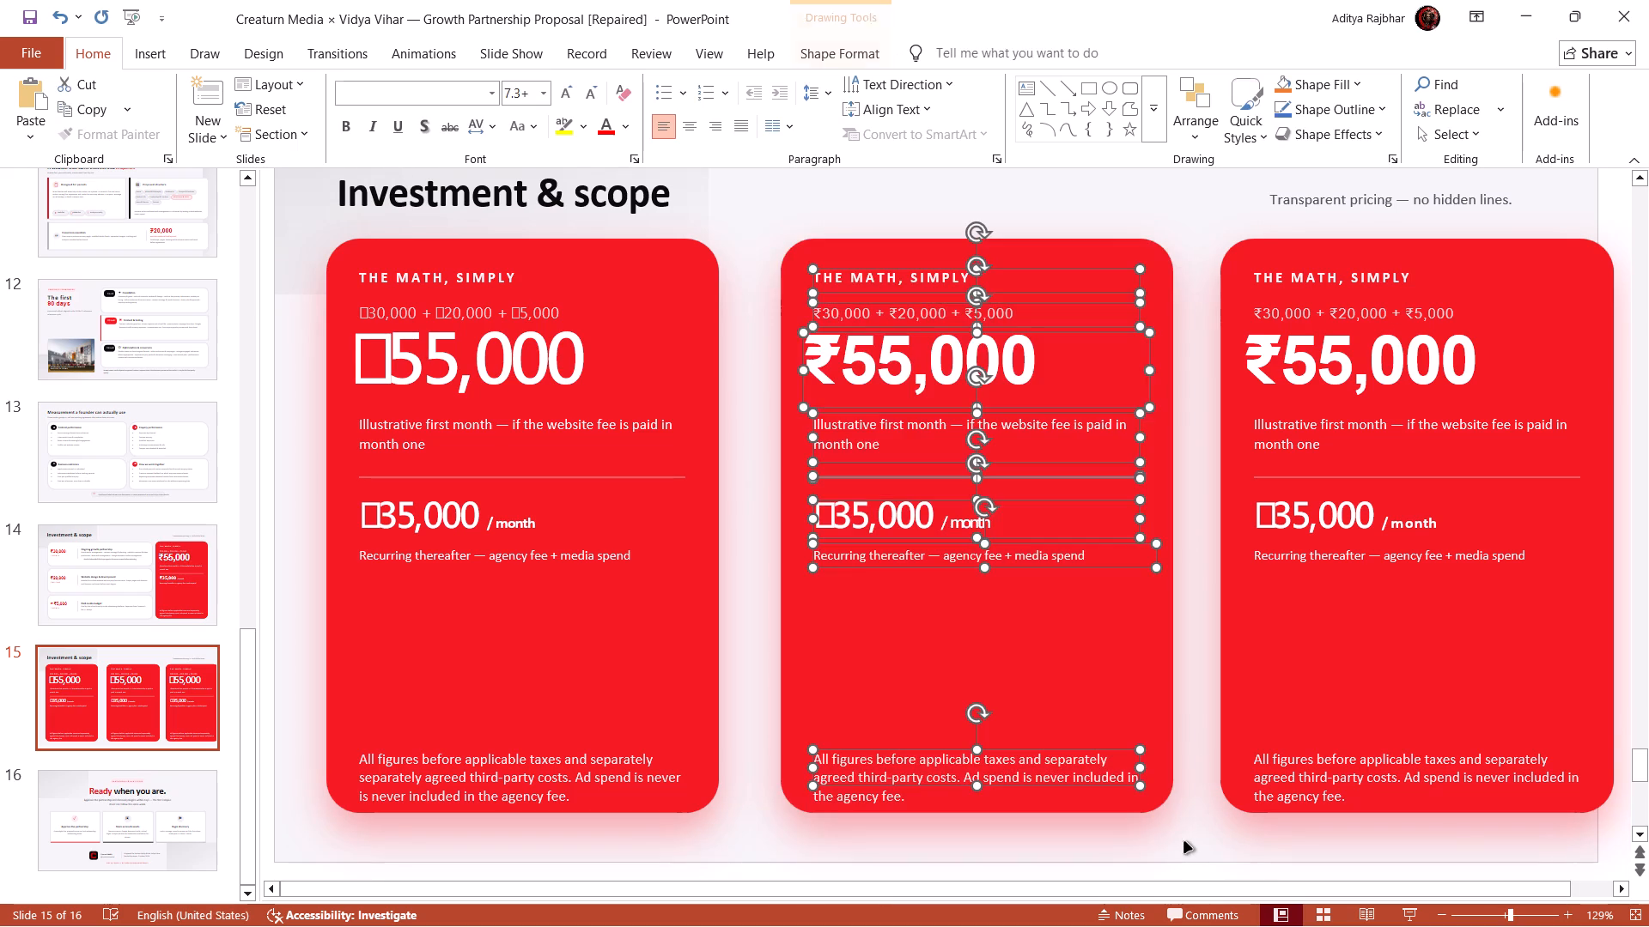
pyautogui.keyDown('shift'); pyautogui.click(1129, 669); pyautogui.keyUp('shift')
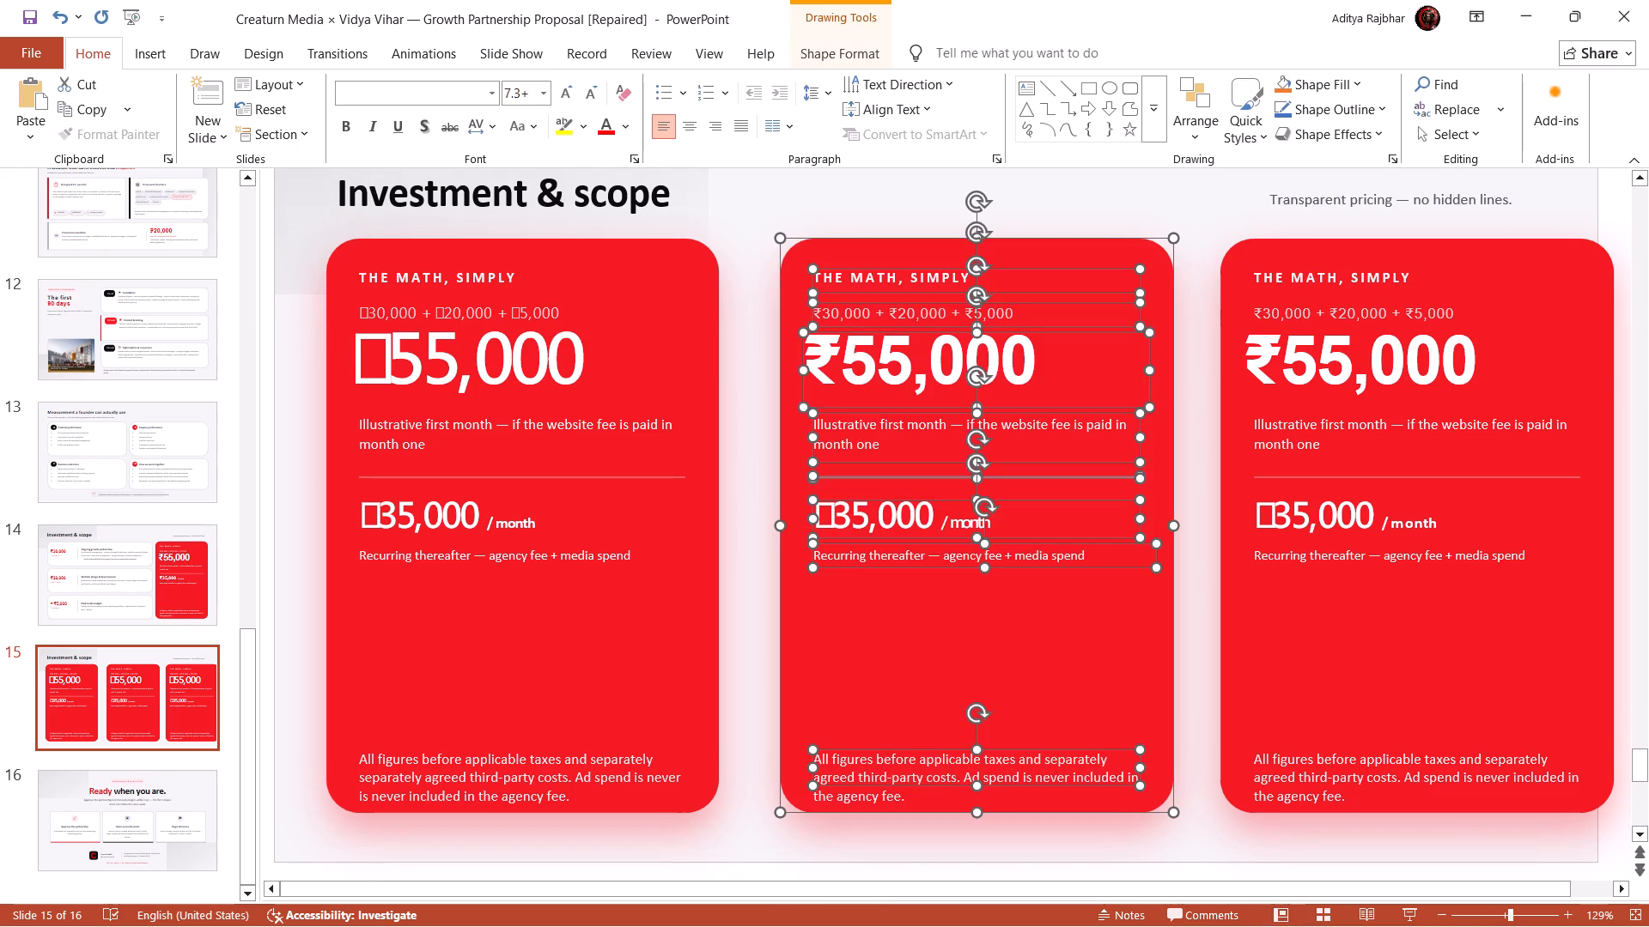
pyautogui.moveTo(1129, 669); pyautogui.dragTo(1112, 674)
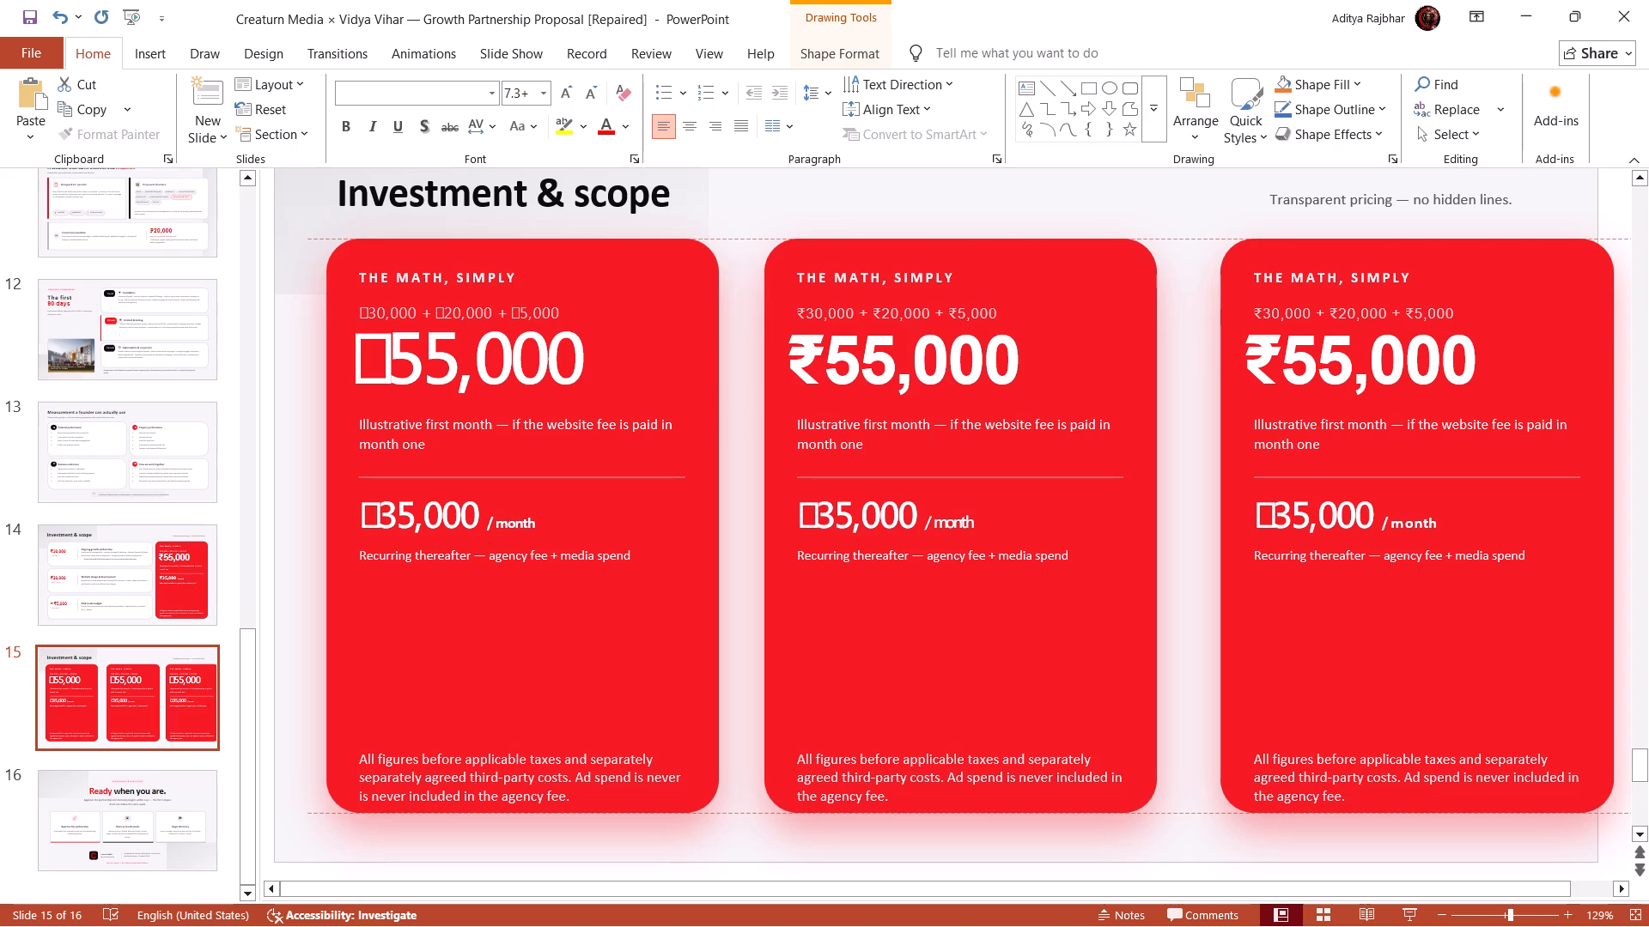
pyautogui.moveTo(1112, 674); pyautogui.dragTo(1116, 671)
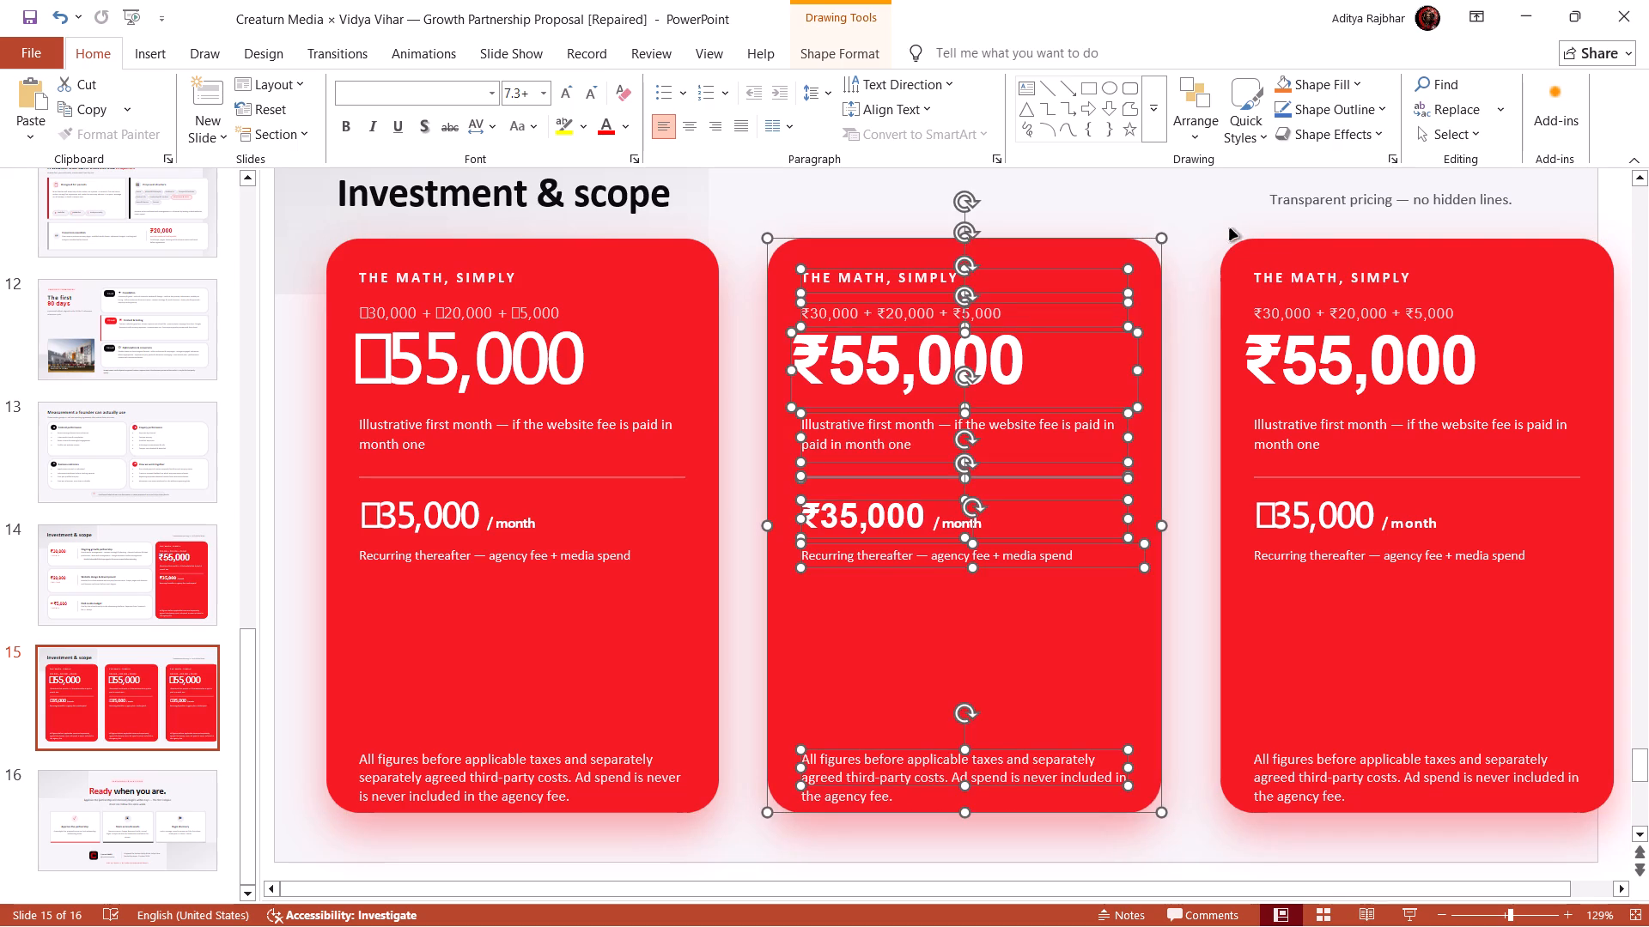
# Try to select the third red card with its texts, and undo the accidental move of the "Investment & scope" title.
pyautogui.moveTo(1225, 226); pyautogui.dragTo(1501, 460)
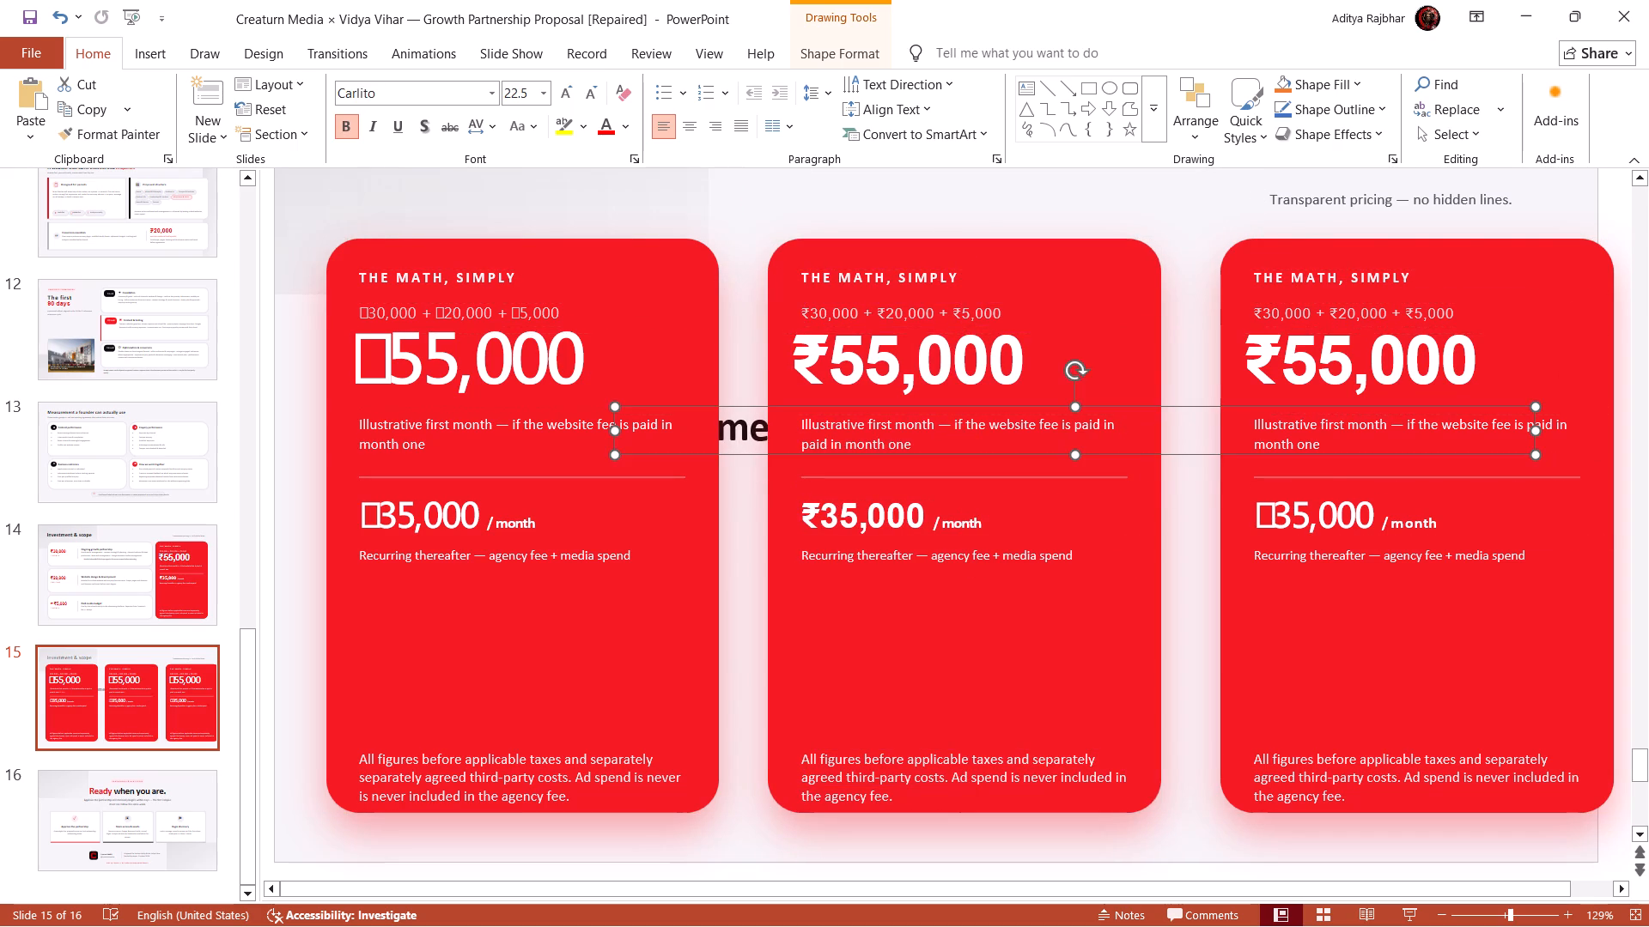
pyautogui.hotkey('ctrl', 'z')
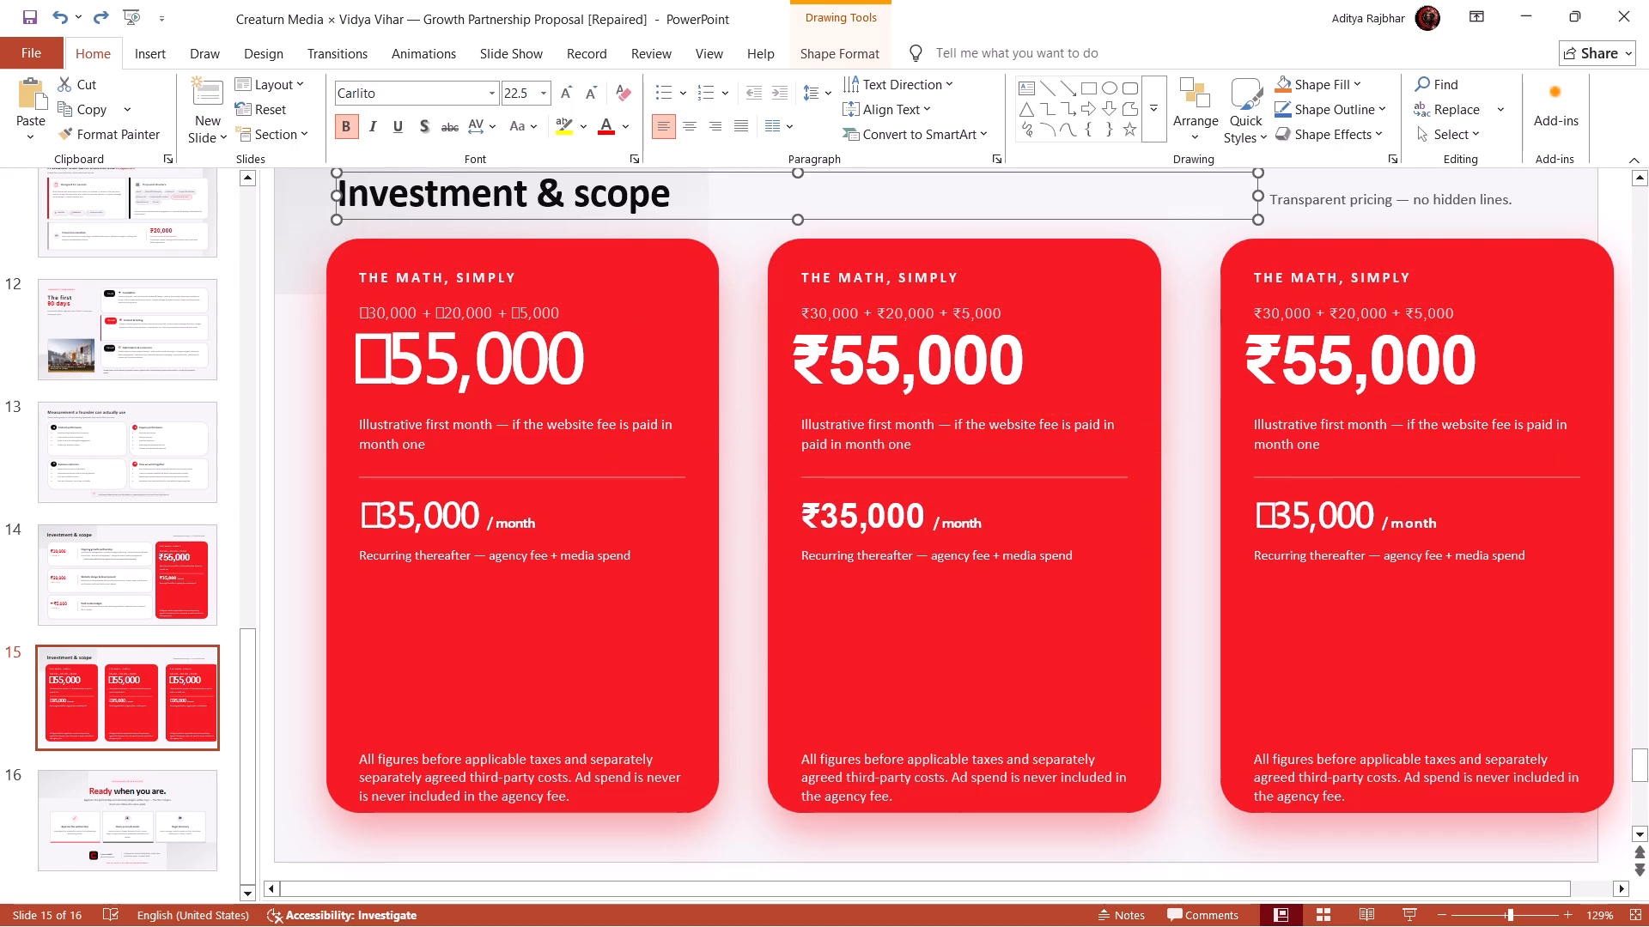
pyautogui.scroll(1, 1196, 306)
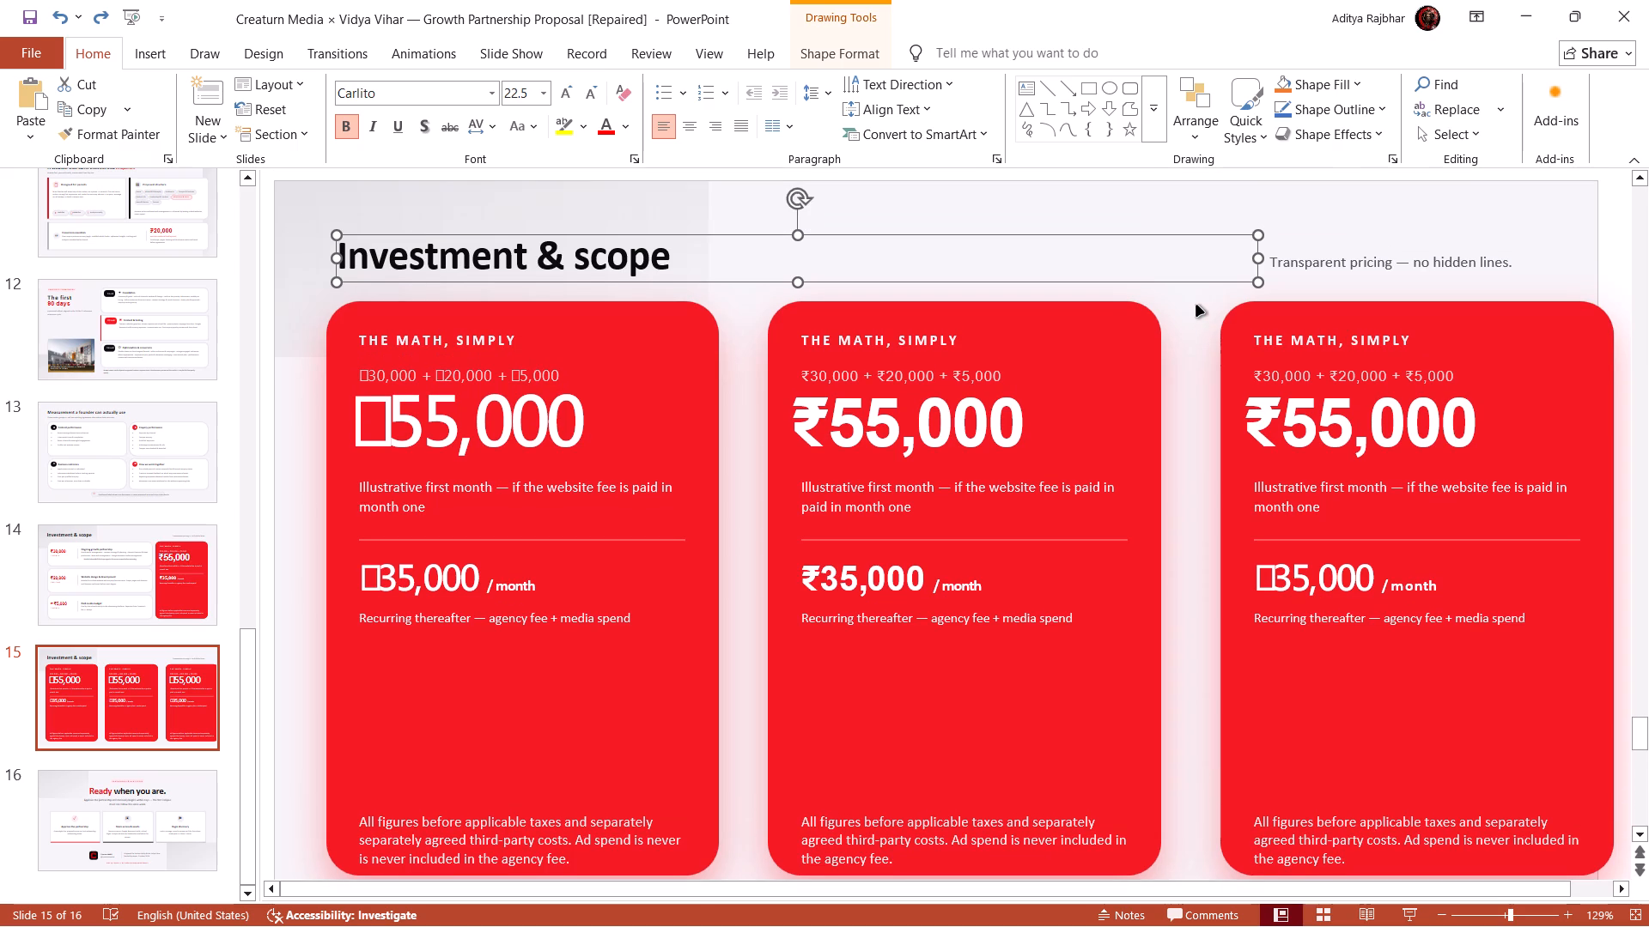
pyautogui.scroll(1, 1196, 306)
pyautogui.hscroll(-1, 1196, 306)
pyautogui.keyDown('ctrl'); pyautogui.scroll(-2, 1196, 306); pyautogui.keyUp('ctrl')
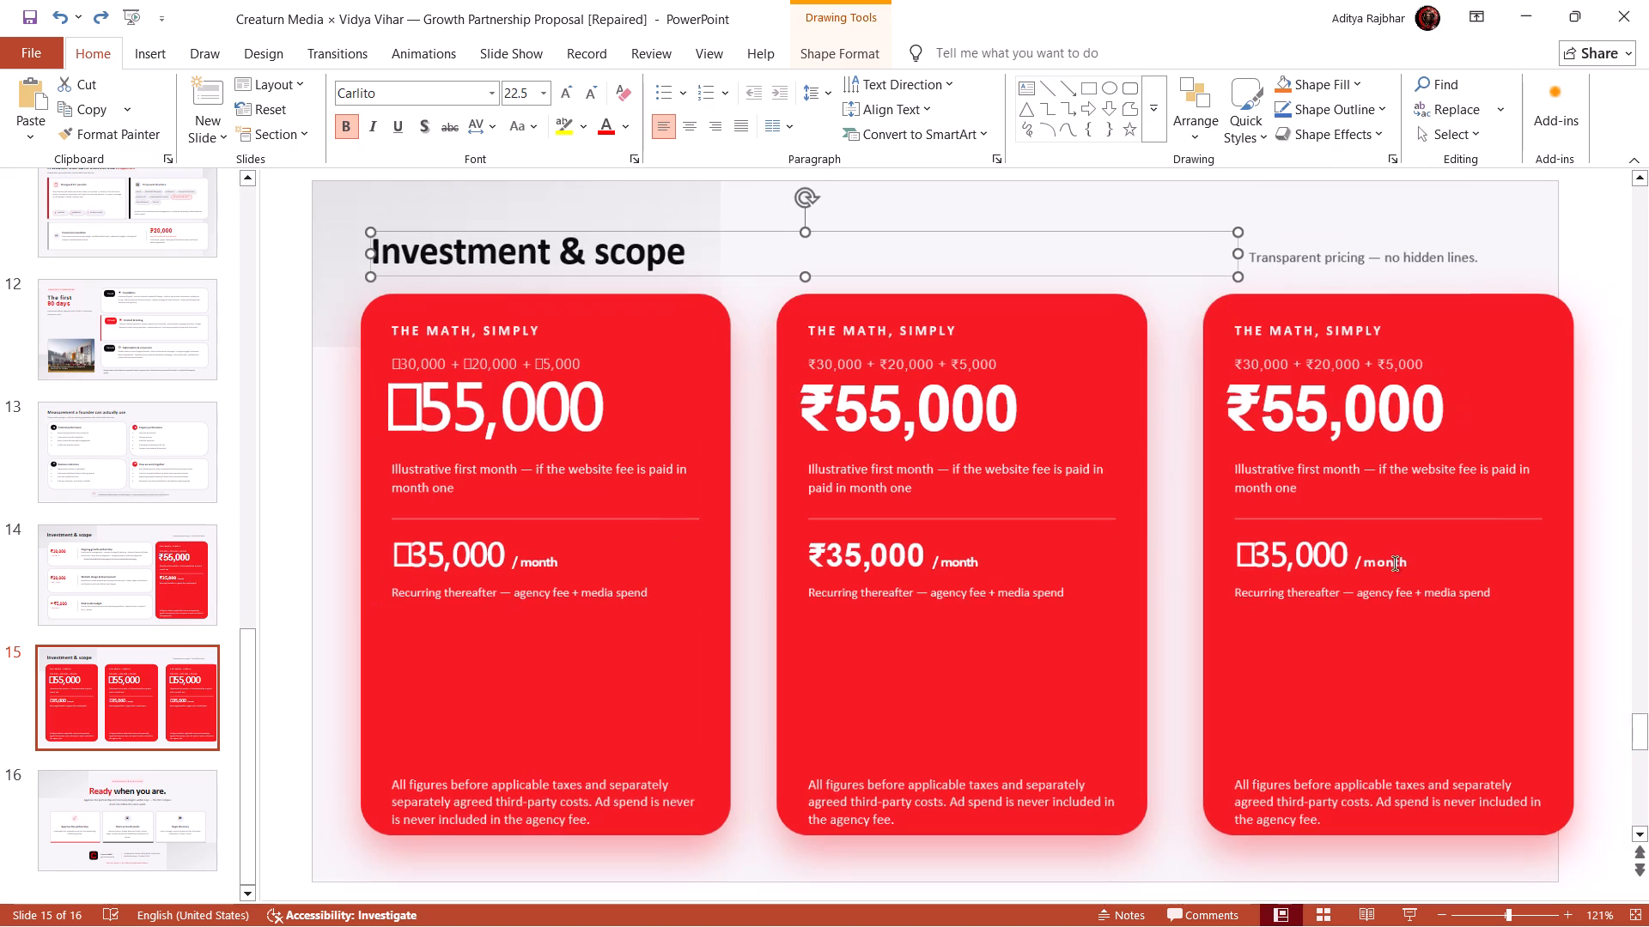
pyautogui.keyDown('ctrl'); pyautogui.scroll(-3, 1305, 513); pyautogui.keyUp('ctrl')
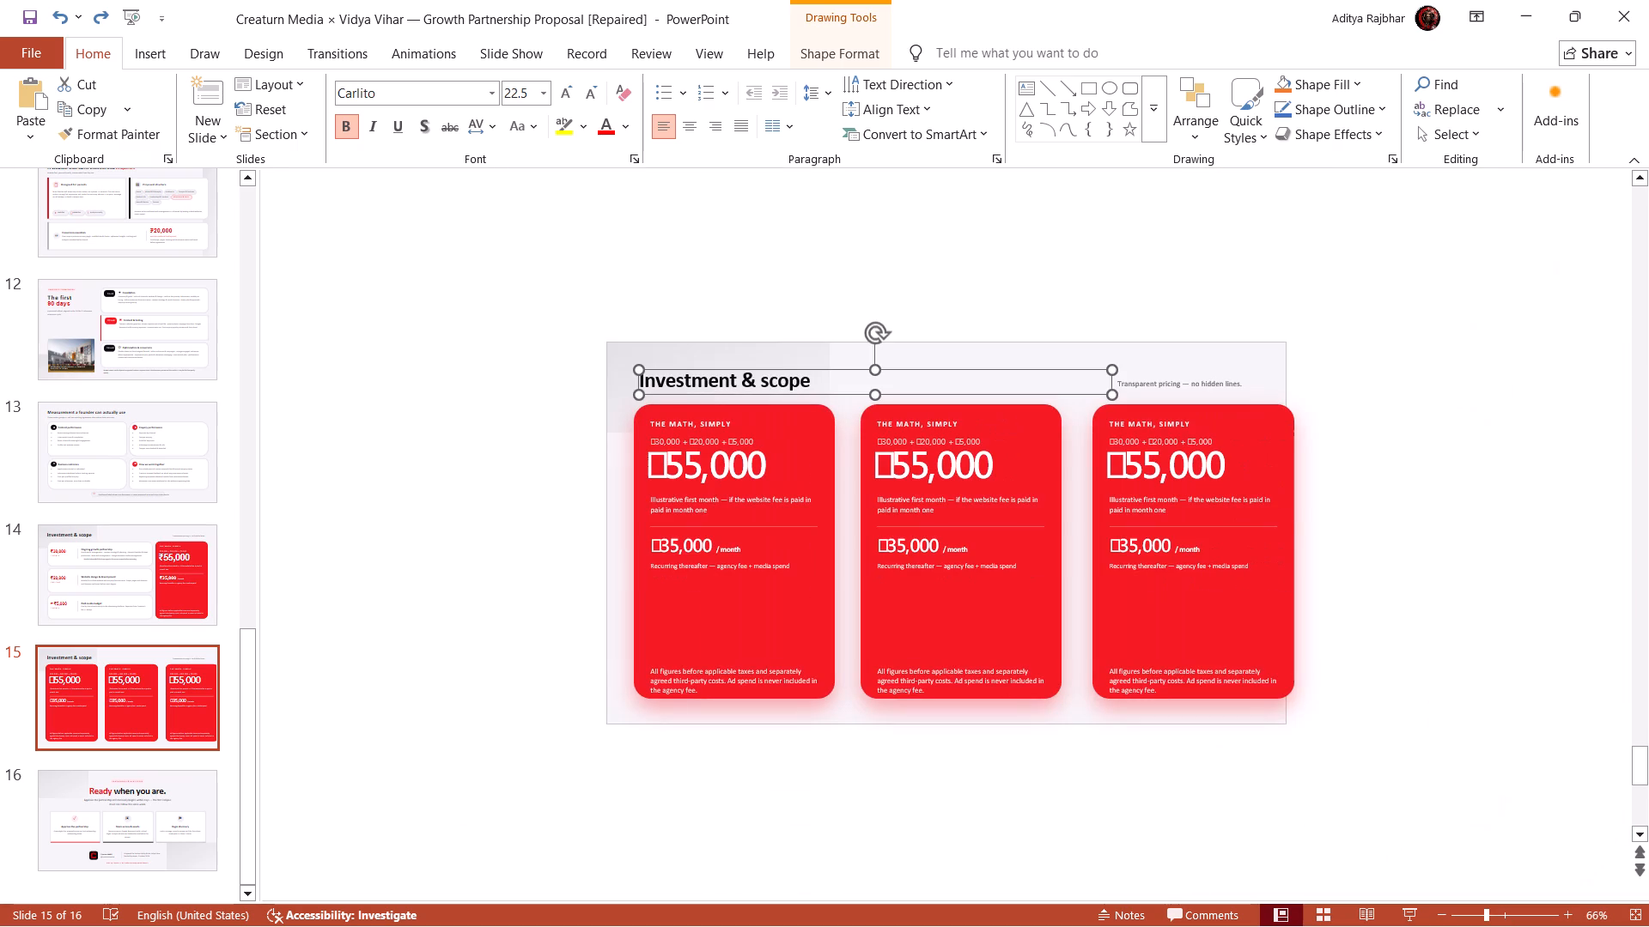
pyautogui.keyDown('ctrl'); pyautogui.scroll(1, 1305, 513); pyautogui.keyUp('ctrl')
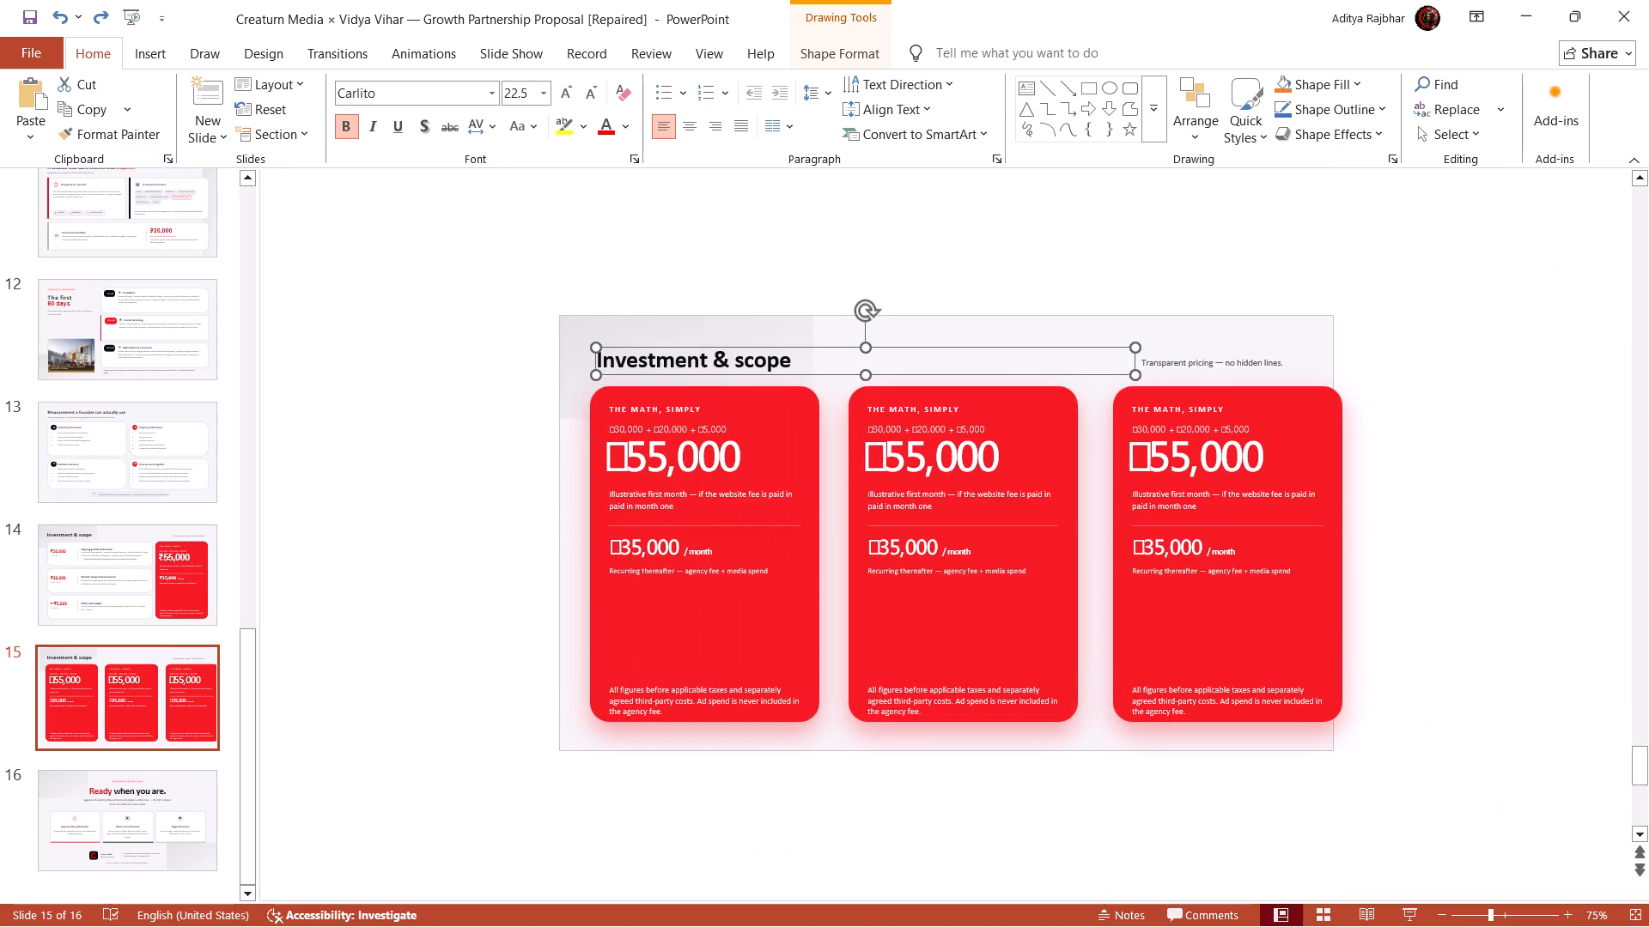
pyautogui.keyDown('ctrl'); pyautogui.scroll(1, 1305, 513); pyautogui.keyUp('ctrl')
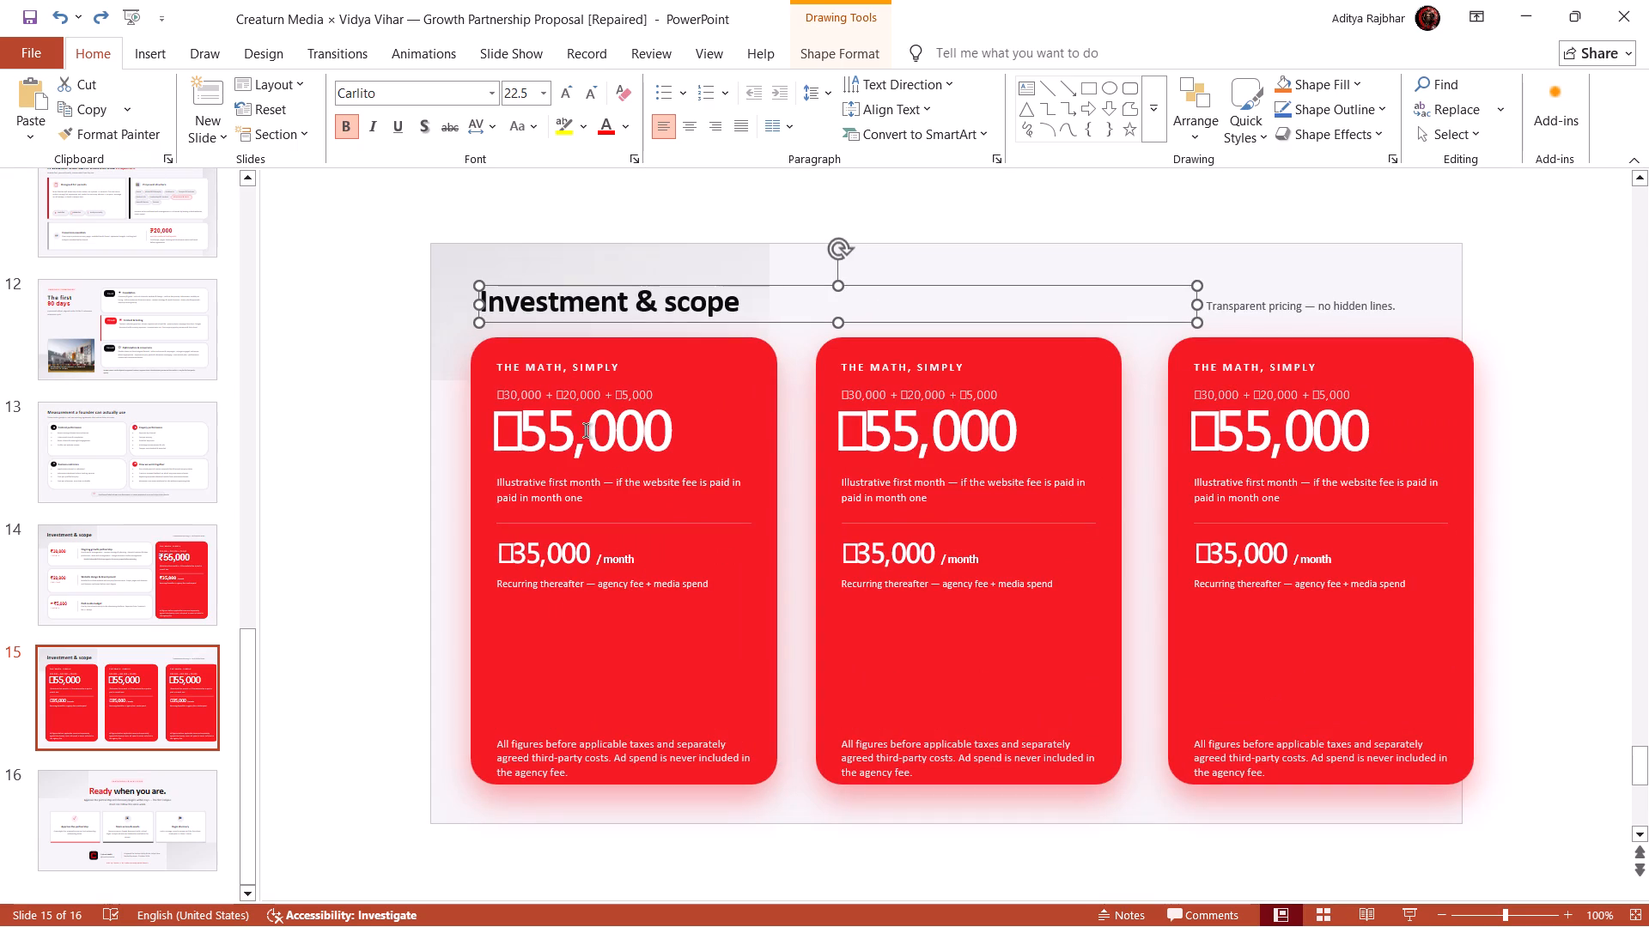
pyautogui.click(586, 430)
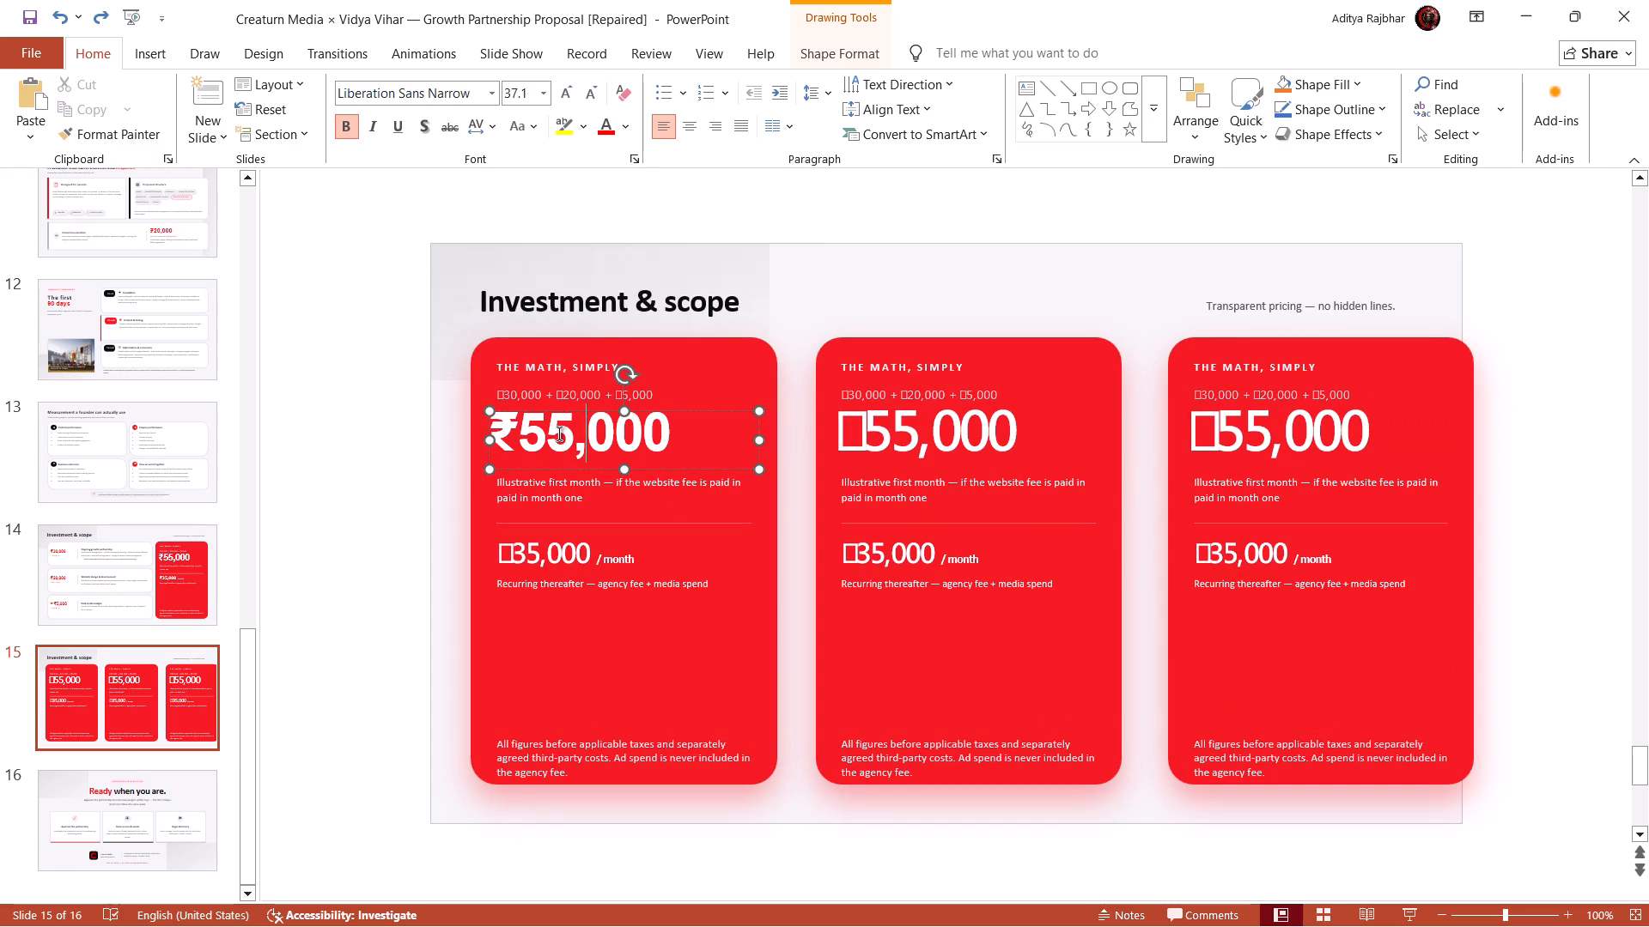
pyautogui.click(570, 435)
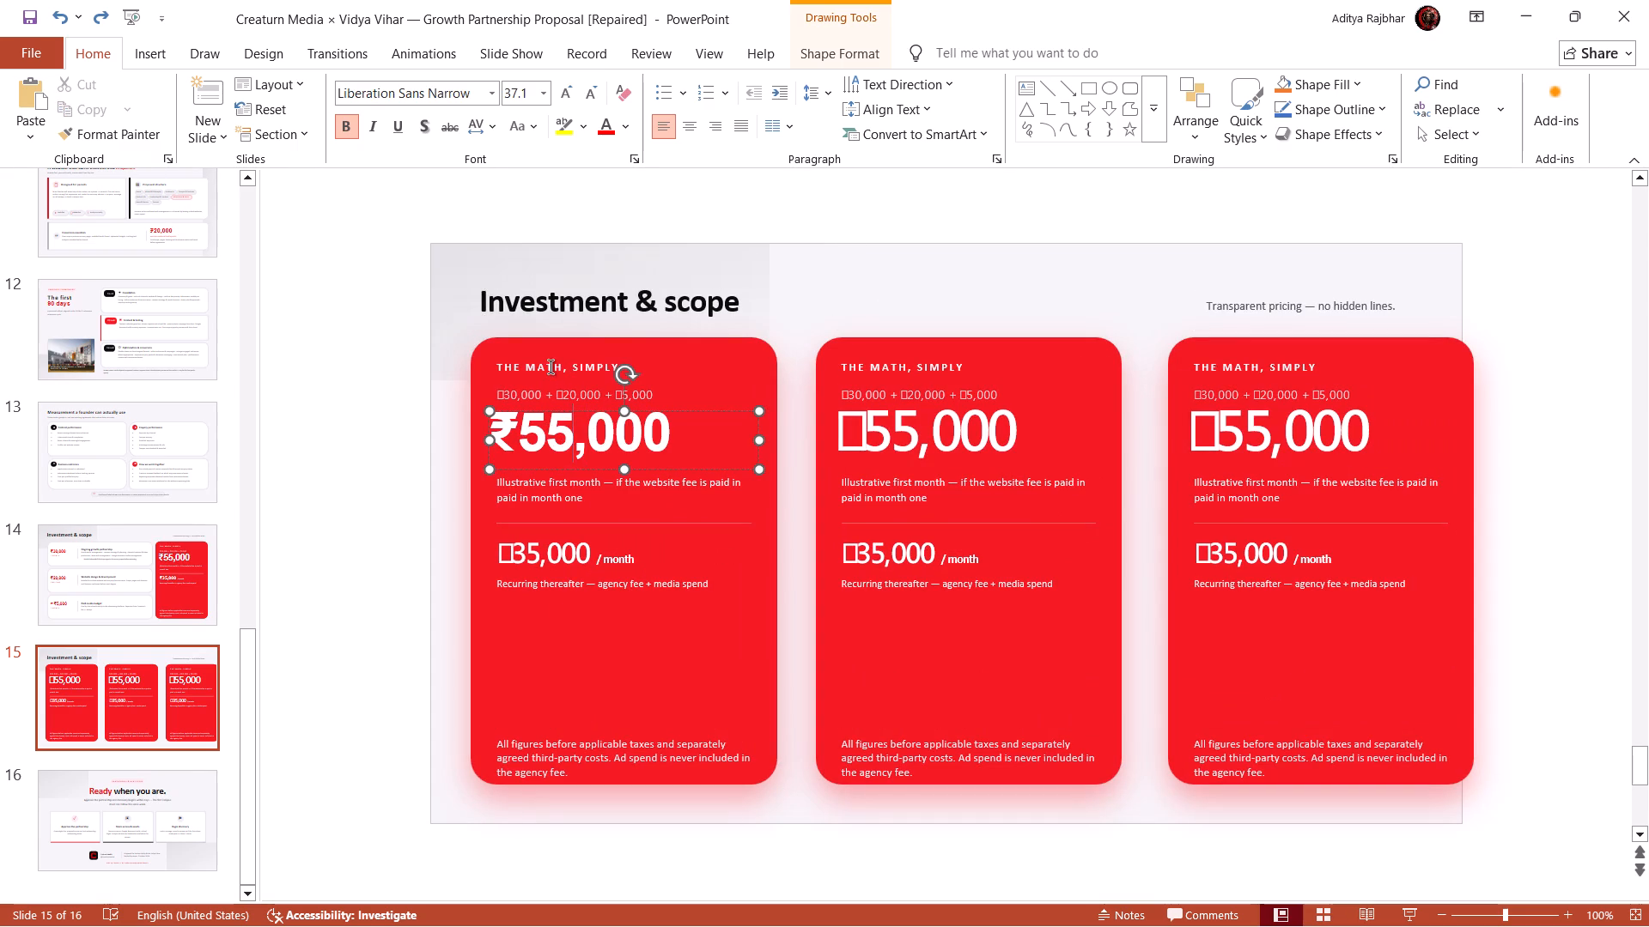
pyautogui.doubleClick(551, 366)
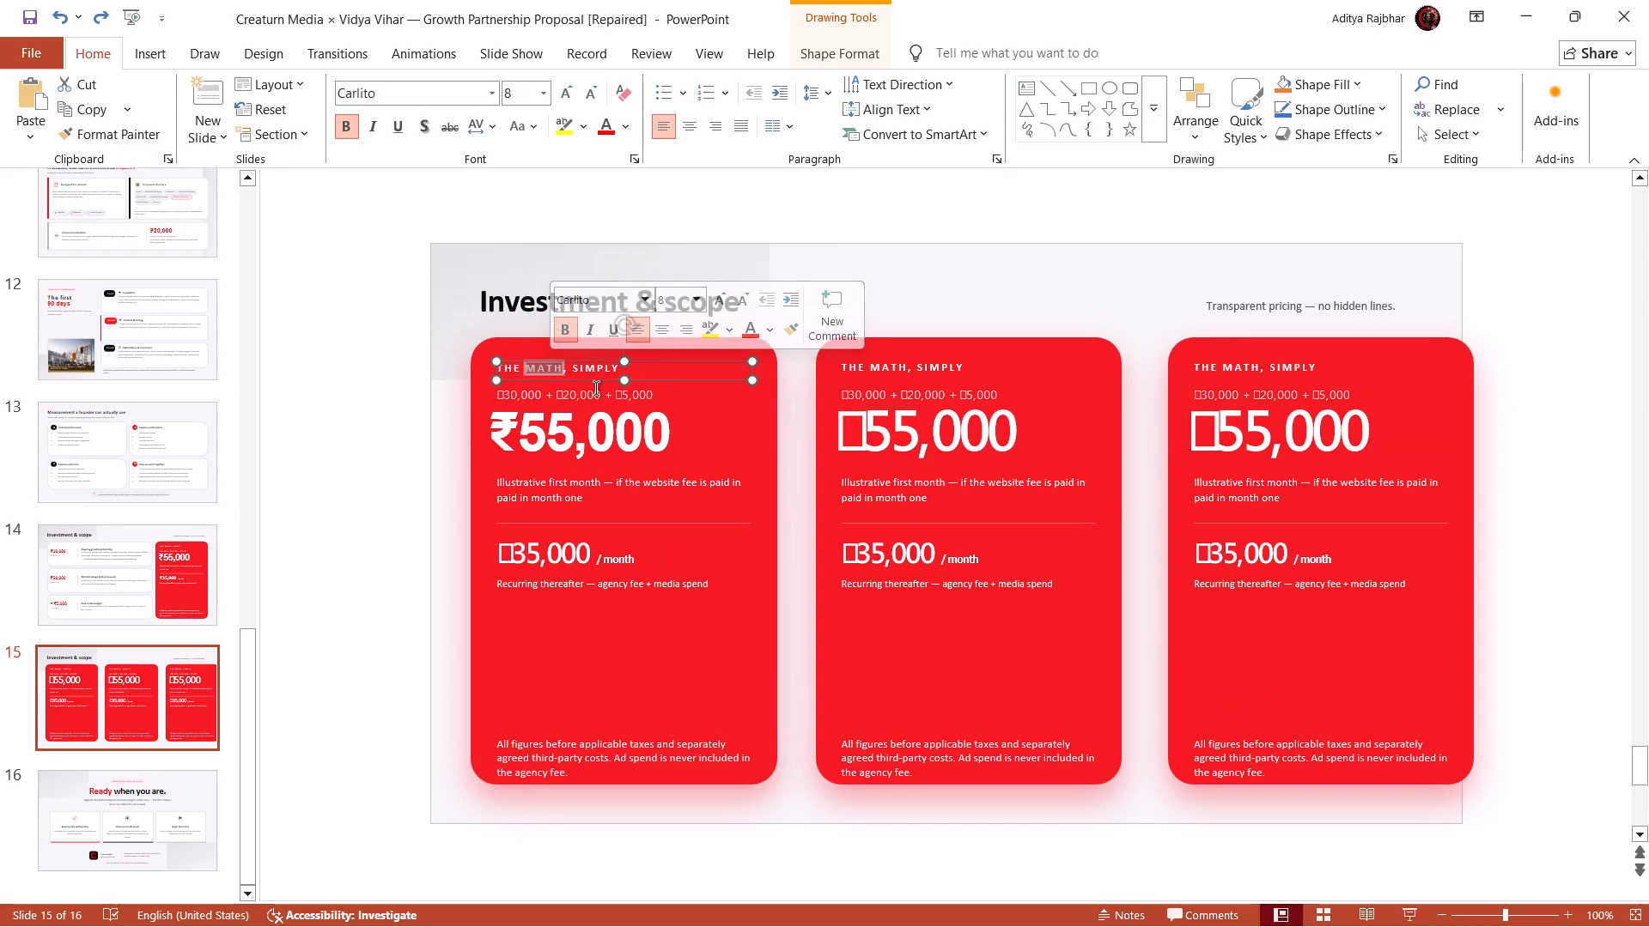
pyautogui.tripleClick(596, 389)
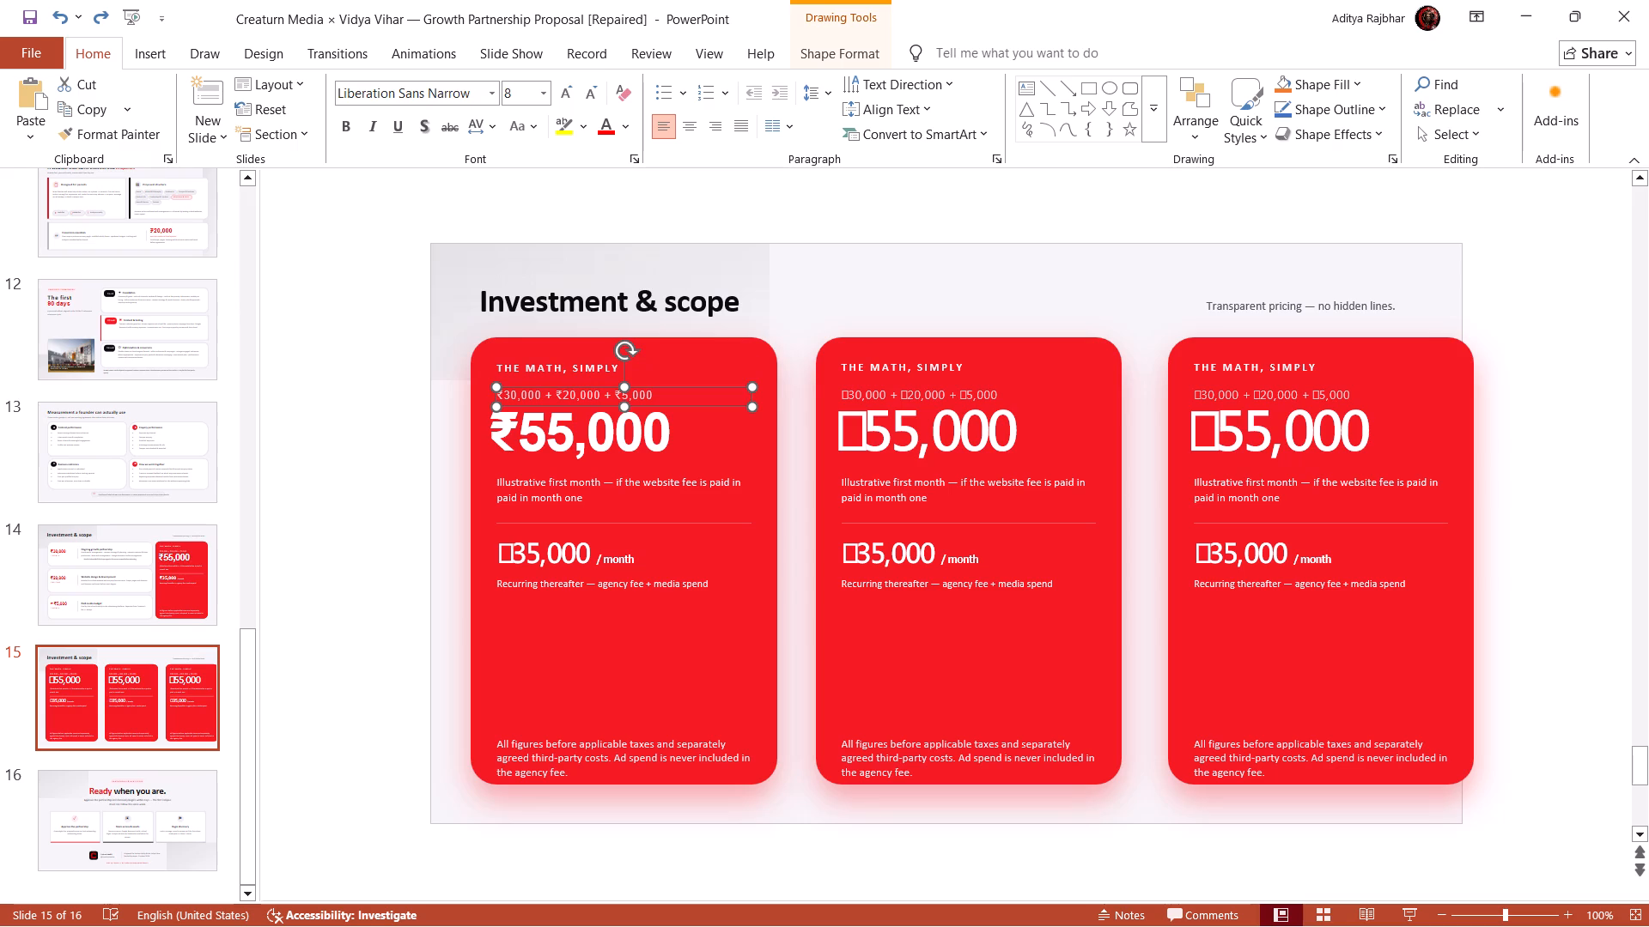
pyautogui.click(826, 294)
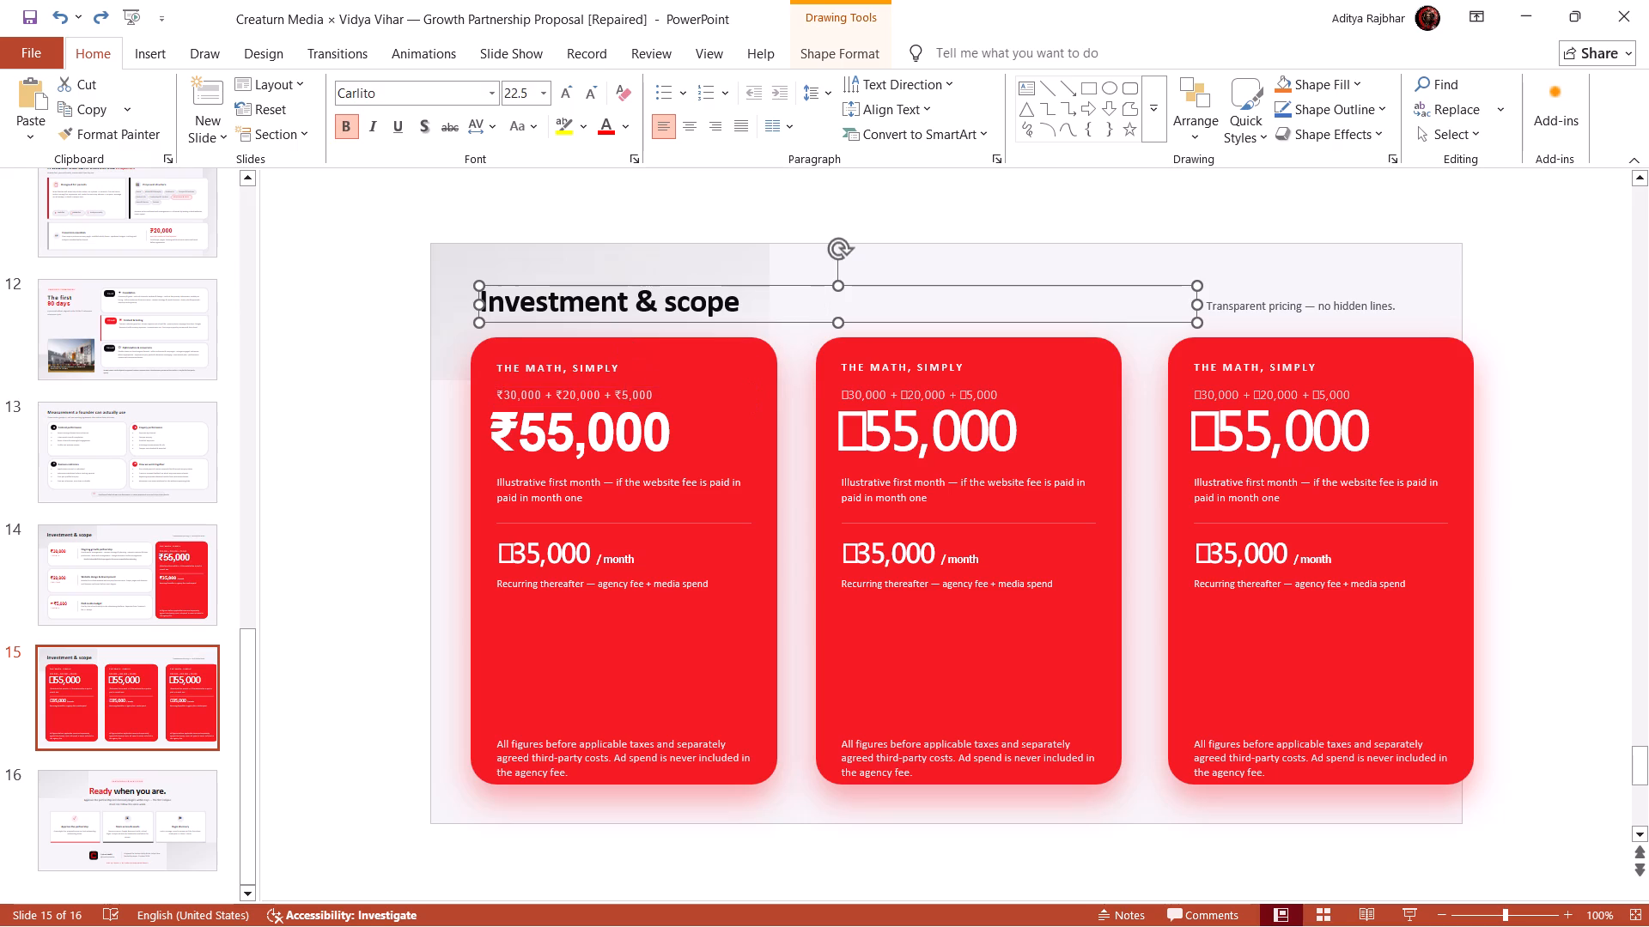
# Delete the "₹30,000 + ₹20,000 + ₹5,000" breakdown text box from the first red card.
pyautogui.click(654, 397)
pyautogui.press('Delete')
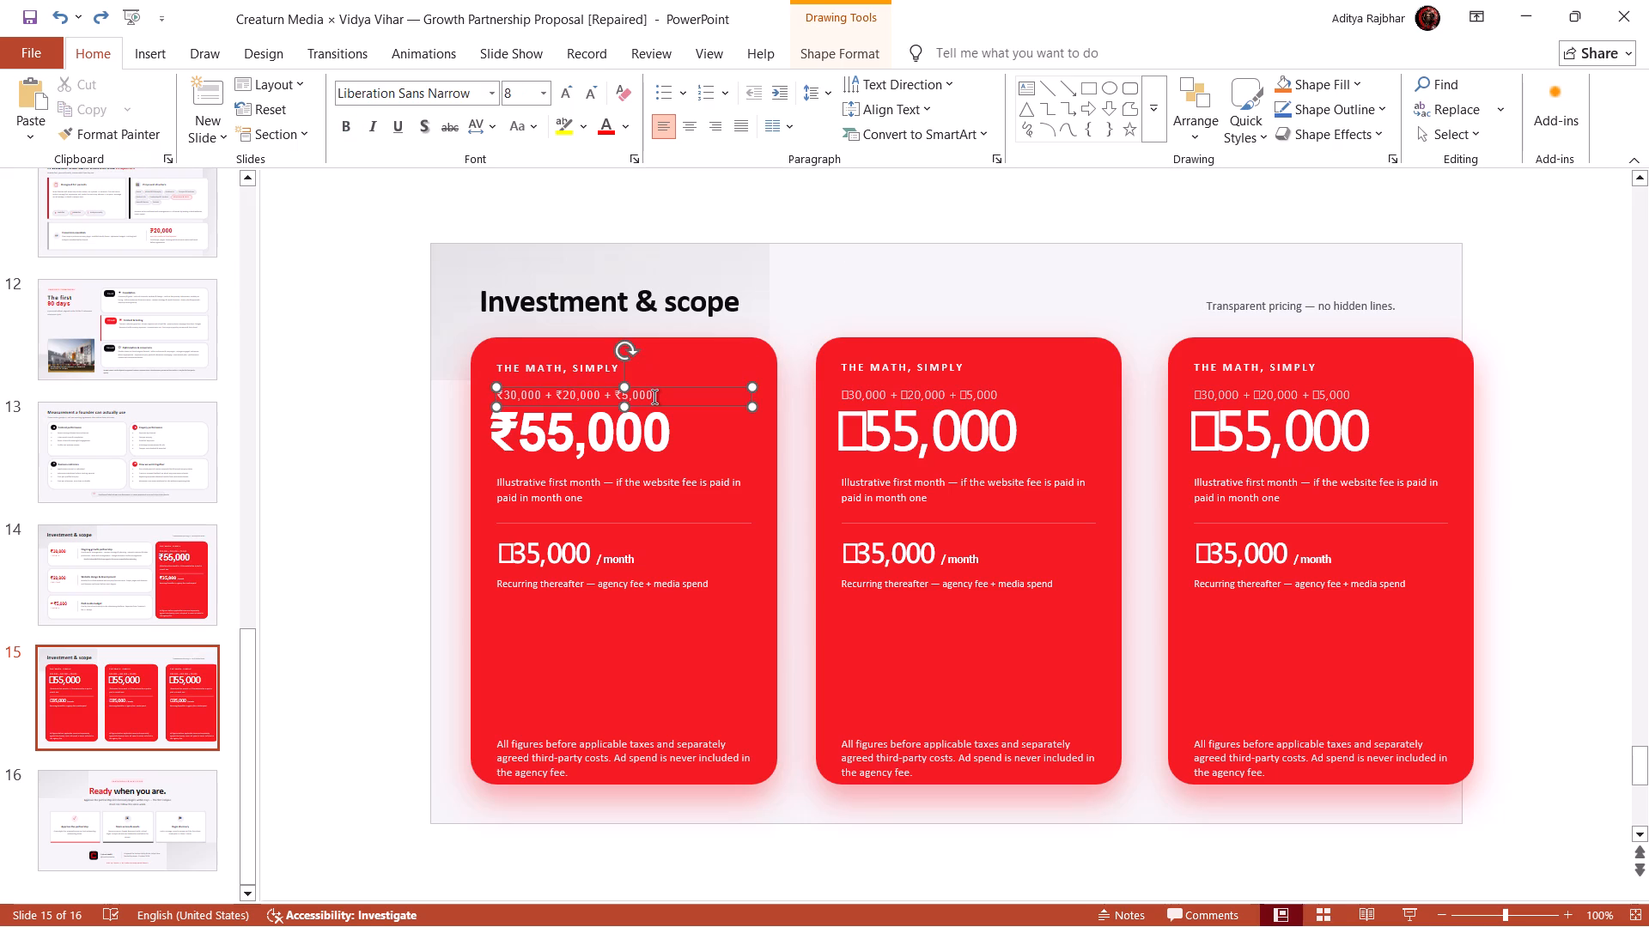
pyautogui.tripleClick(661, 391)
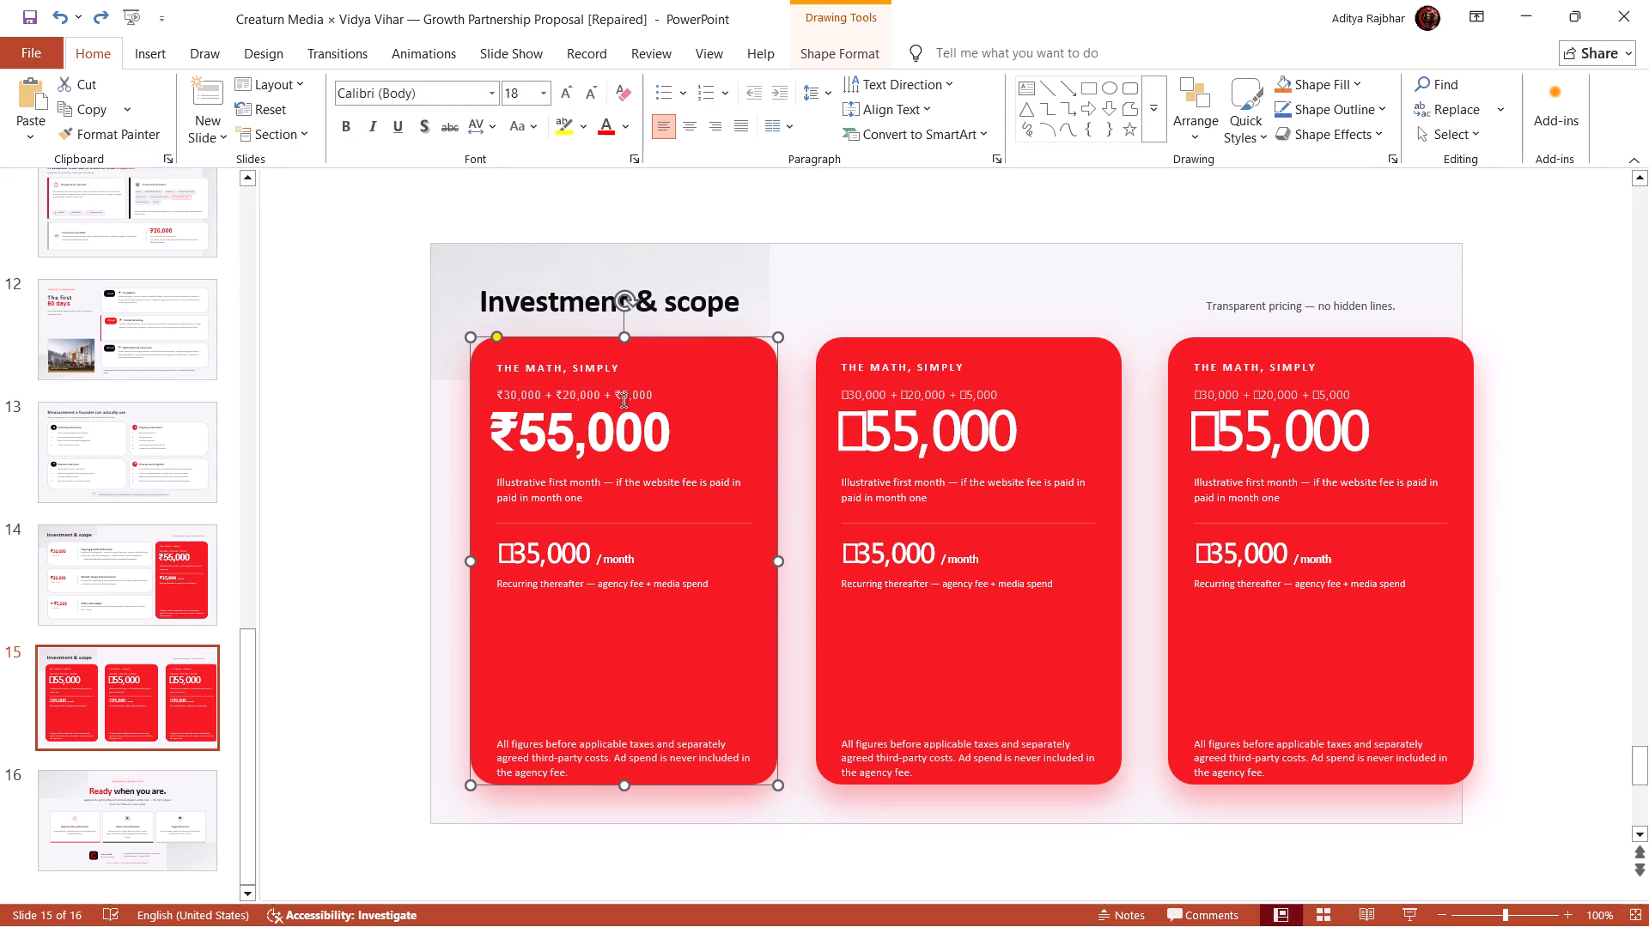
pyautogui.click(620, 400)
pyautogui.press('Delete')
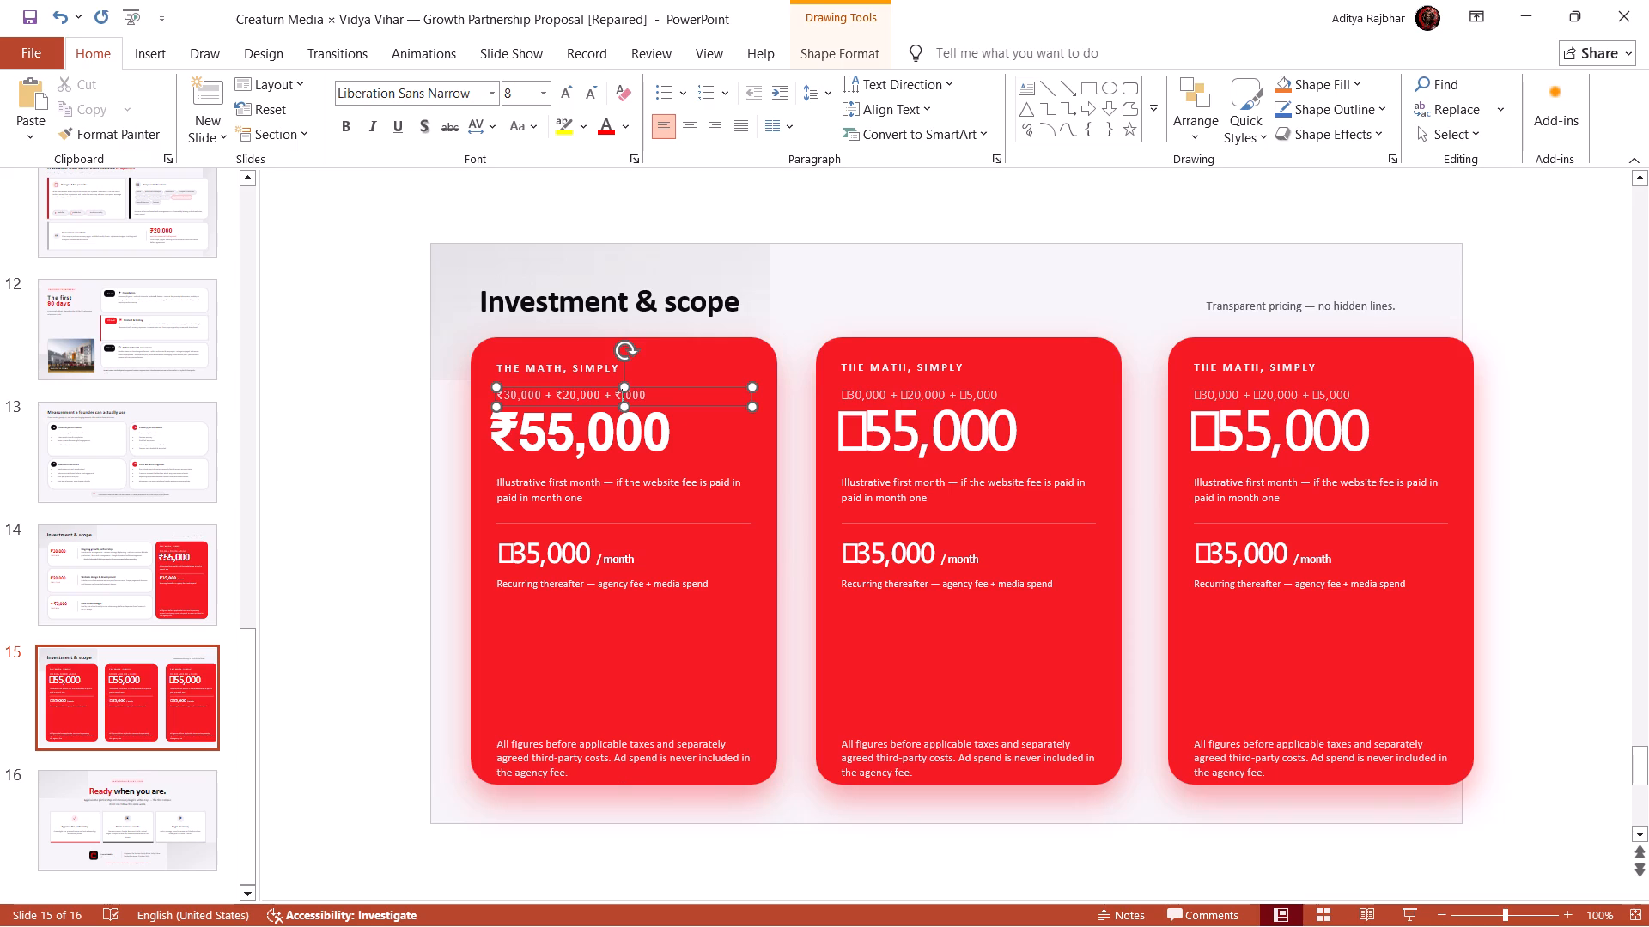
pyautogui.rightClick(655, 392)
pyautogui.click(599, 399)
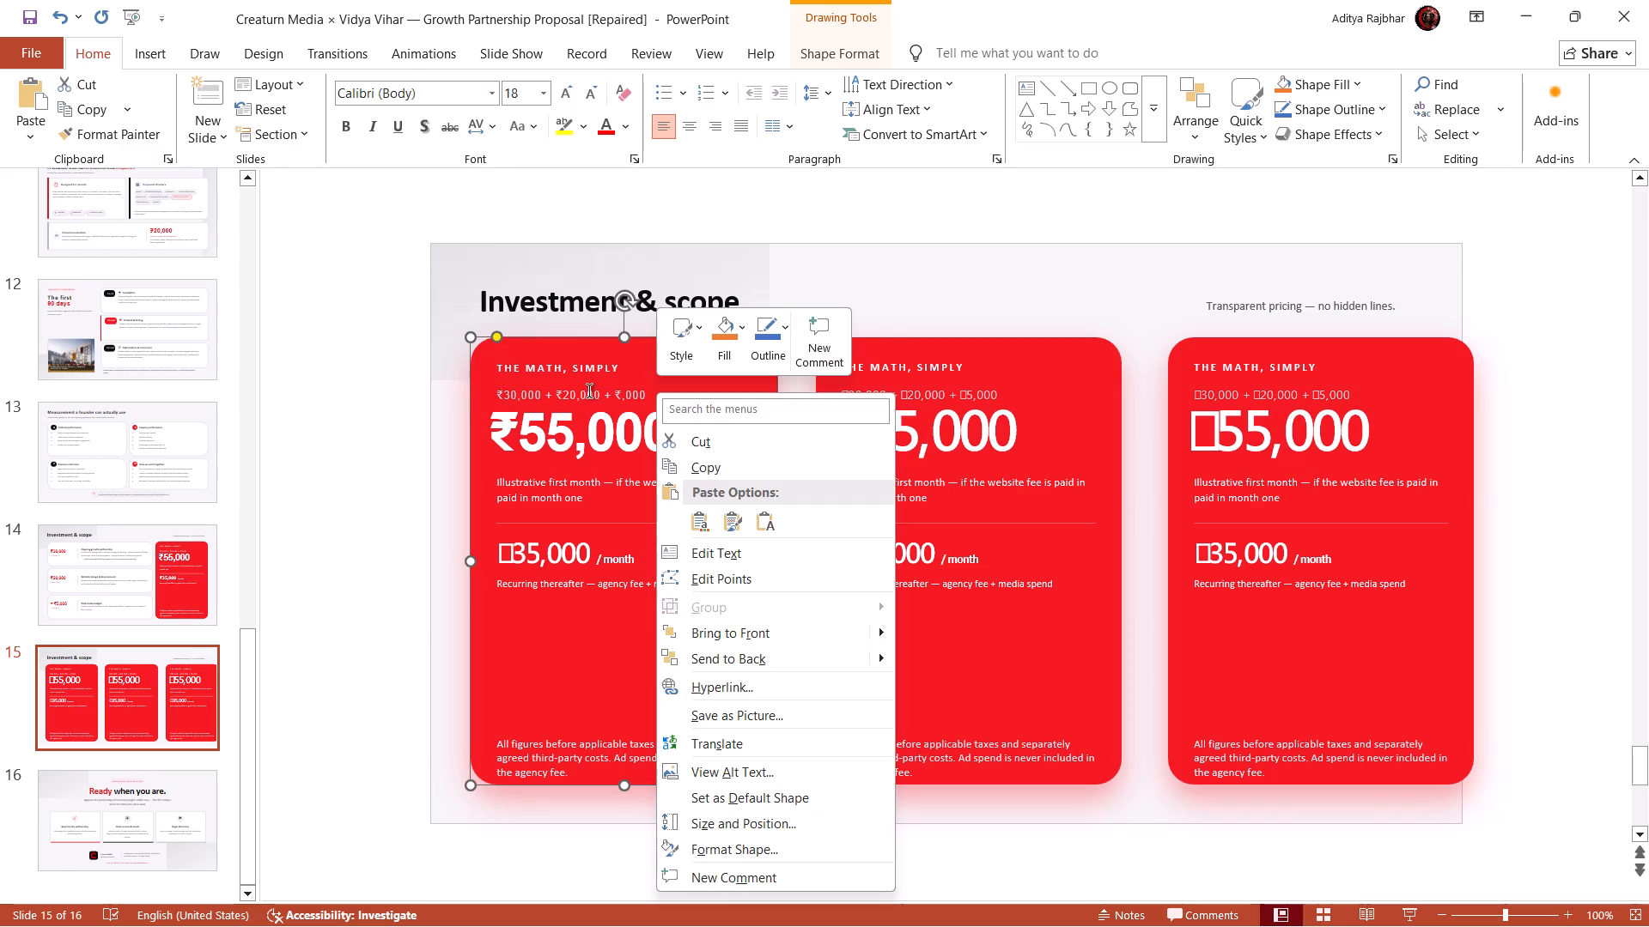
pyautogui.click(587, 389)
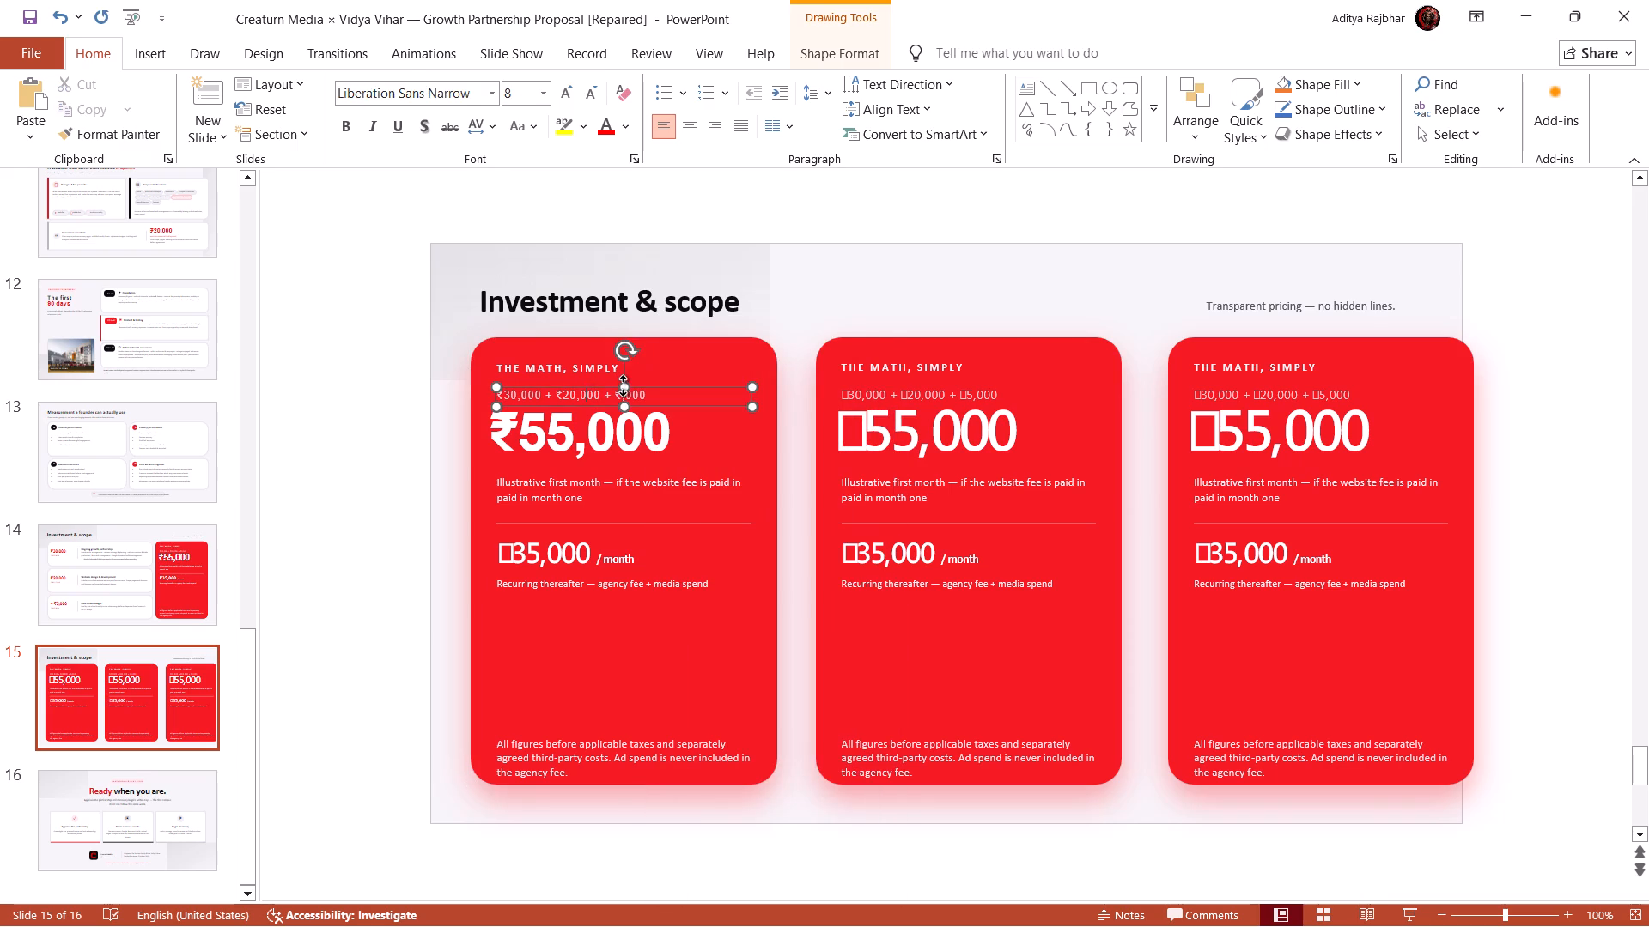
pyautogui.click(623, 385)
pyautogui.press('Delete')
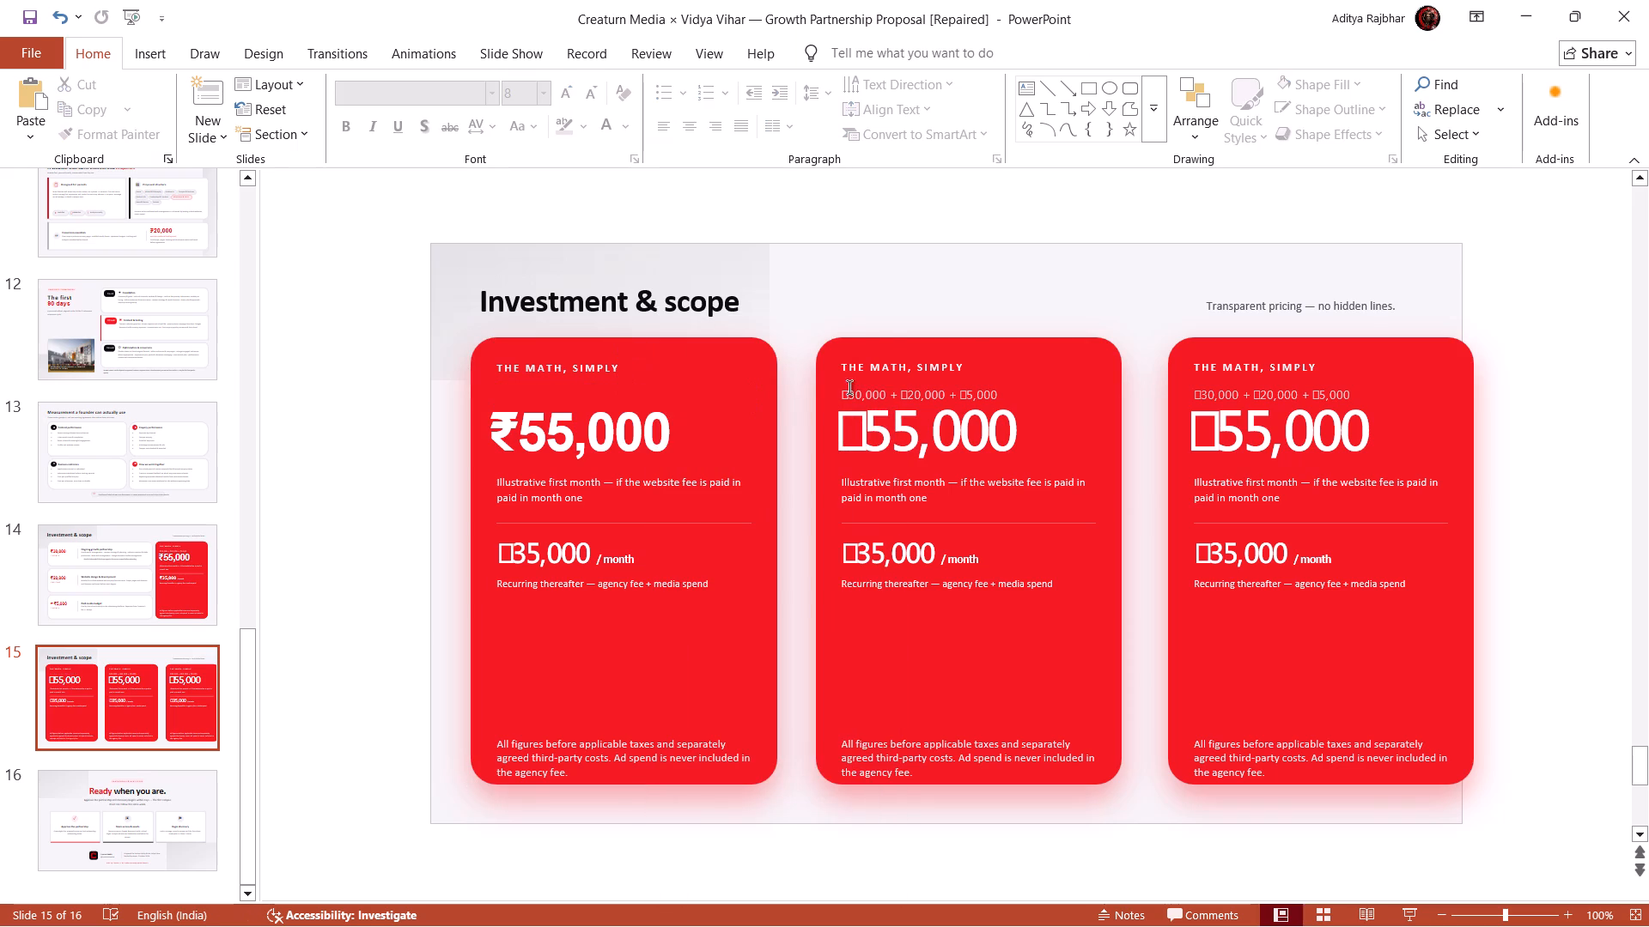
# Delete the "₹30,000 + ₹20,000 + ₹5,000" breakdown text boxes from the second and third red cards.
pyautogui.click(894, 397)
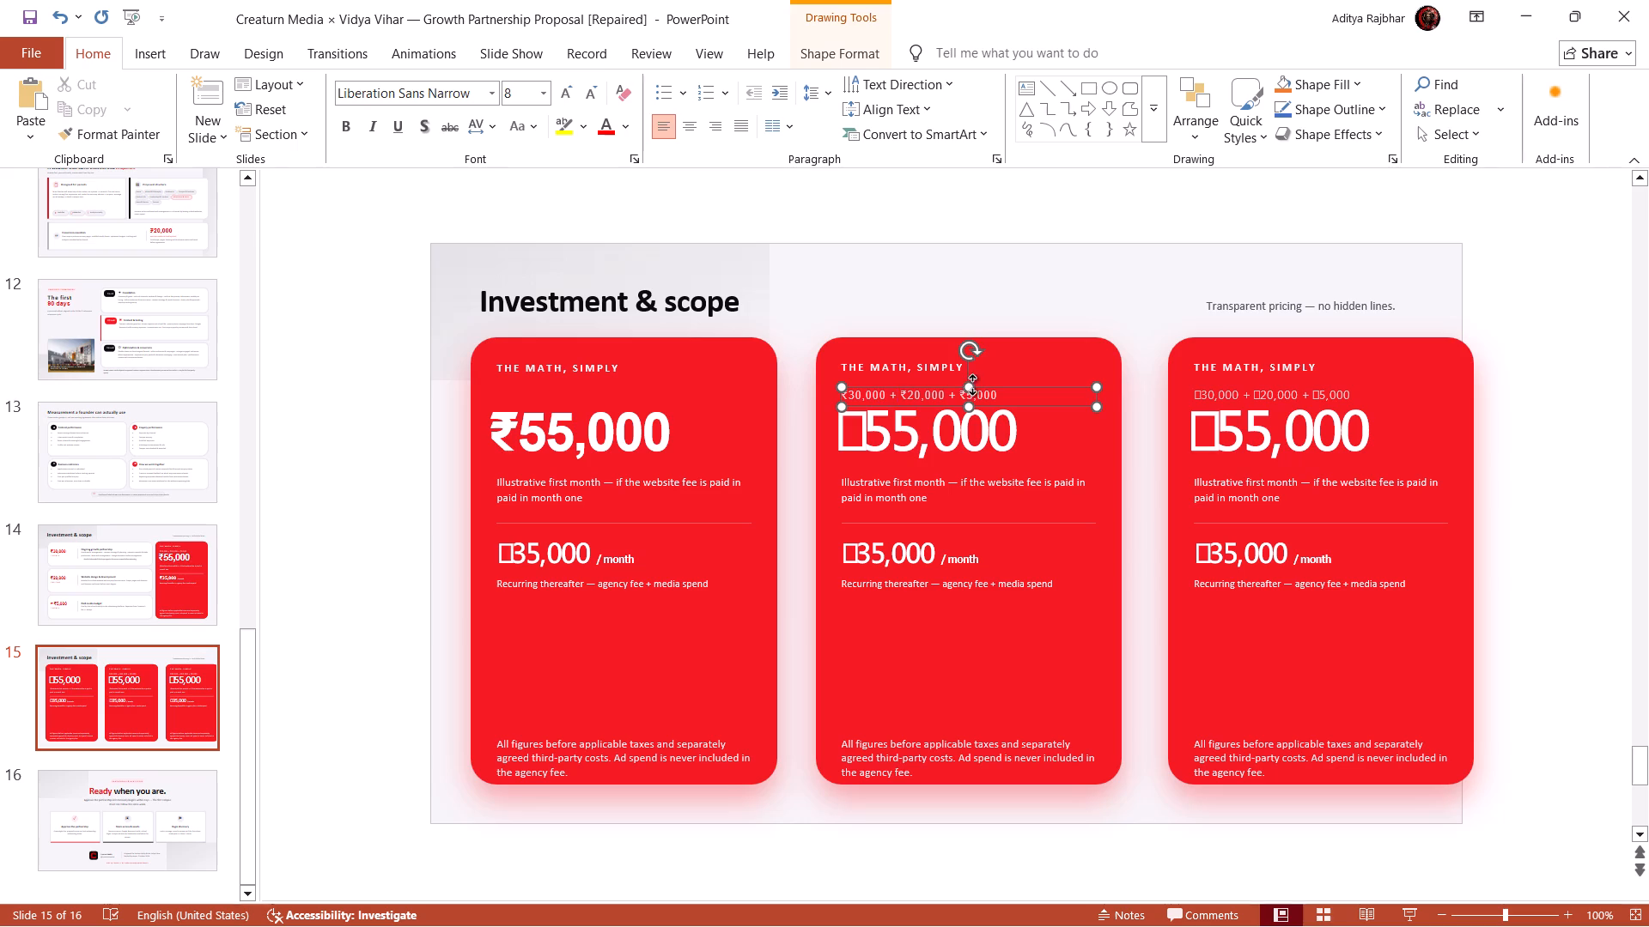
pyautogui.click(972, 385)
pyautogui.press('Delete')
pyautogui.click(1220, 388)
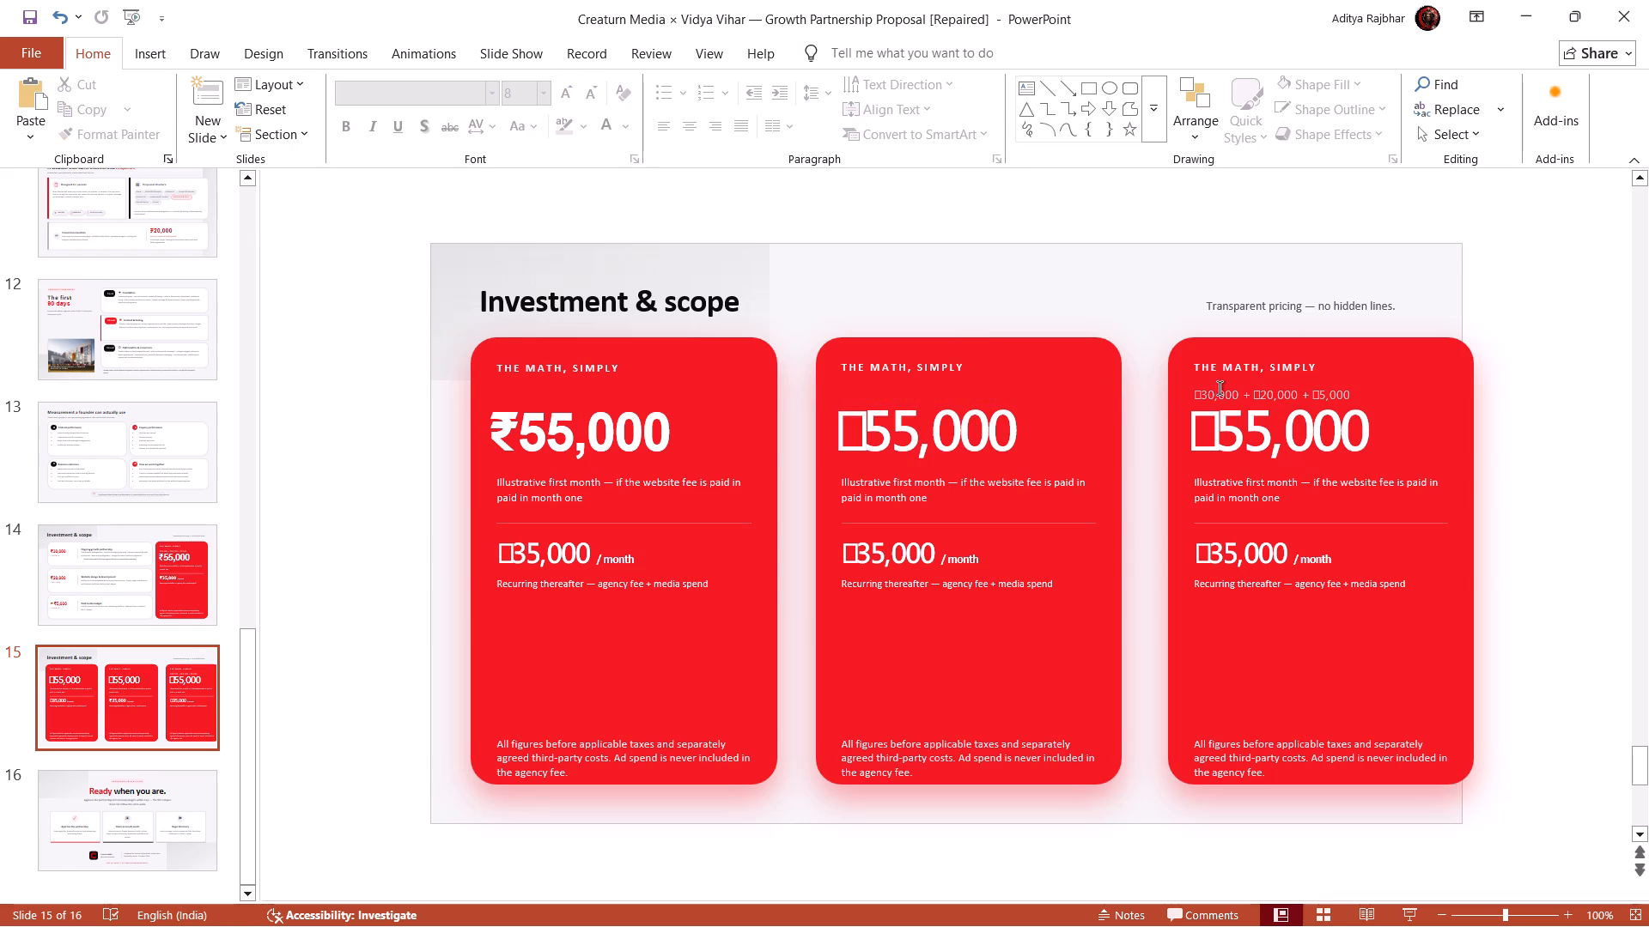
pyautogui.click(1321, 388)
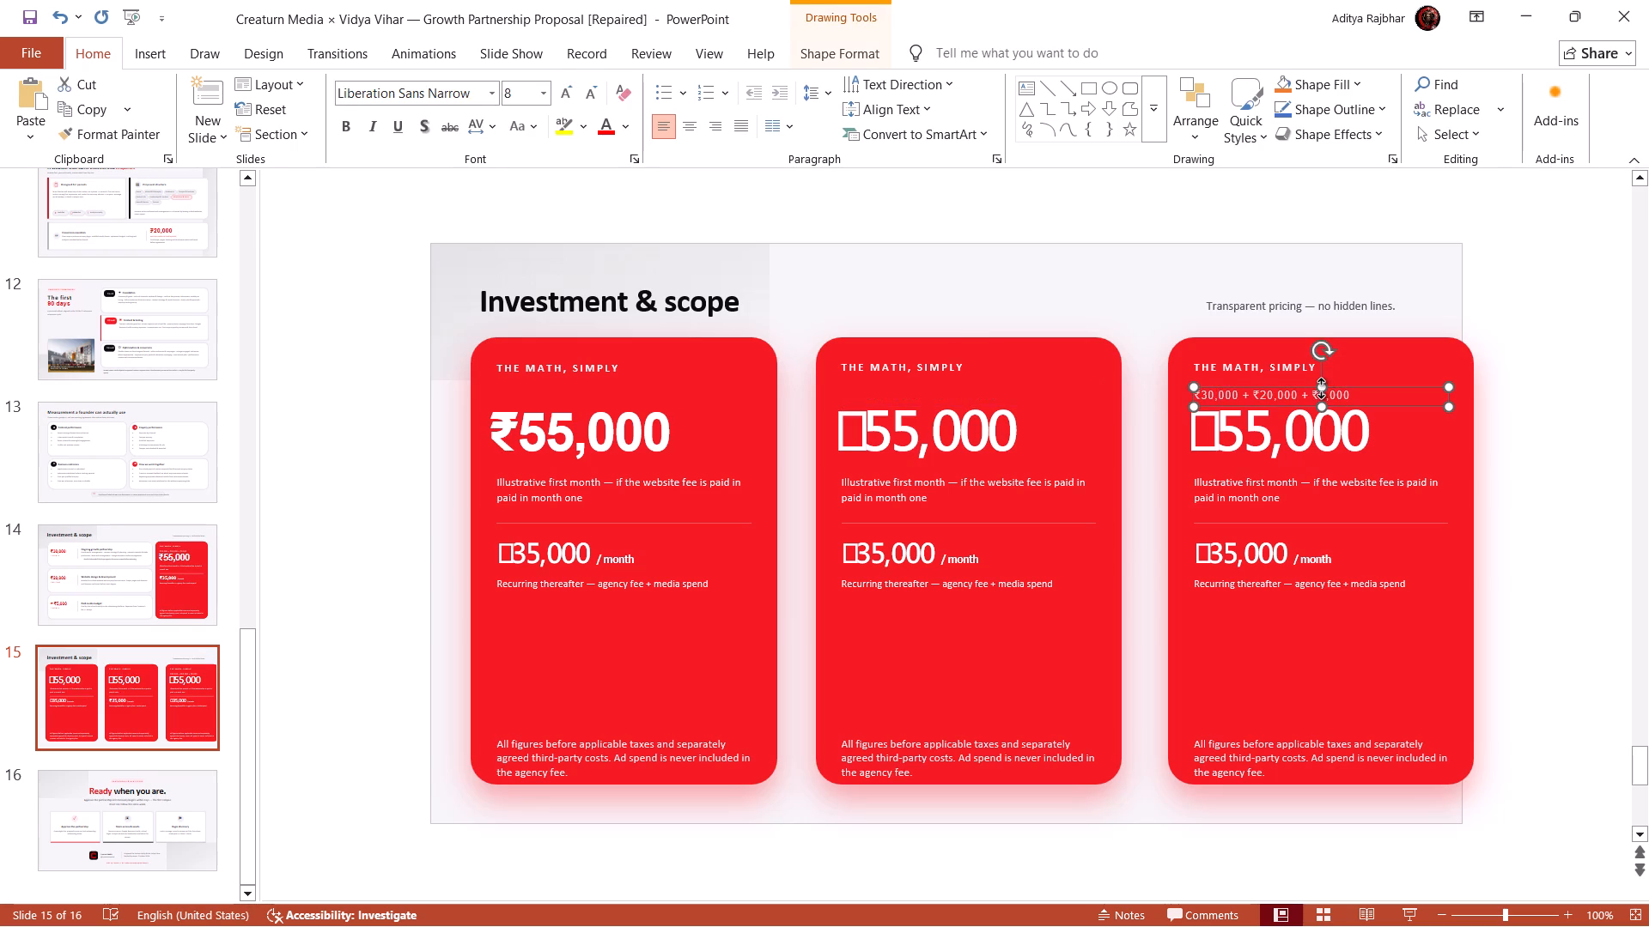
pyautogui.press('Delete')
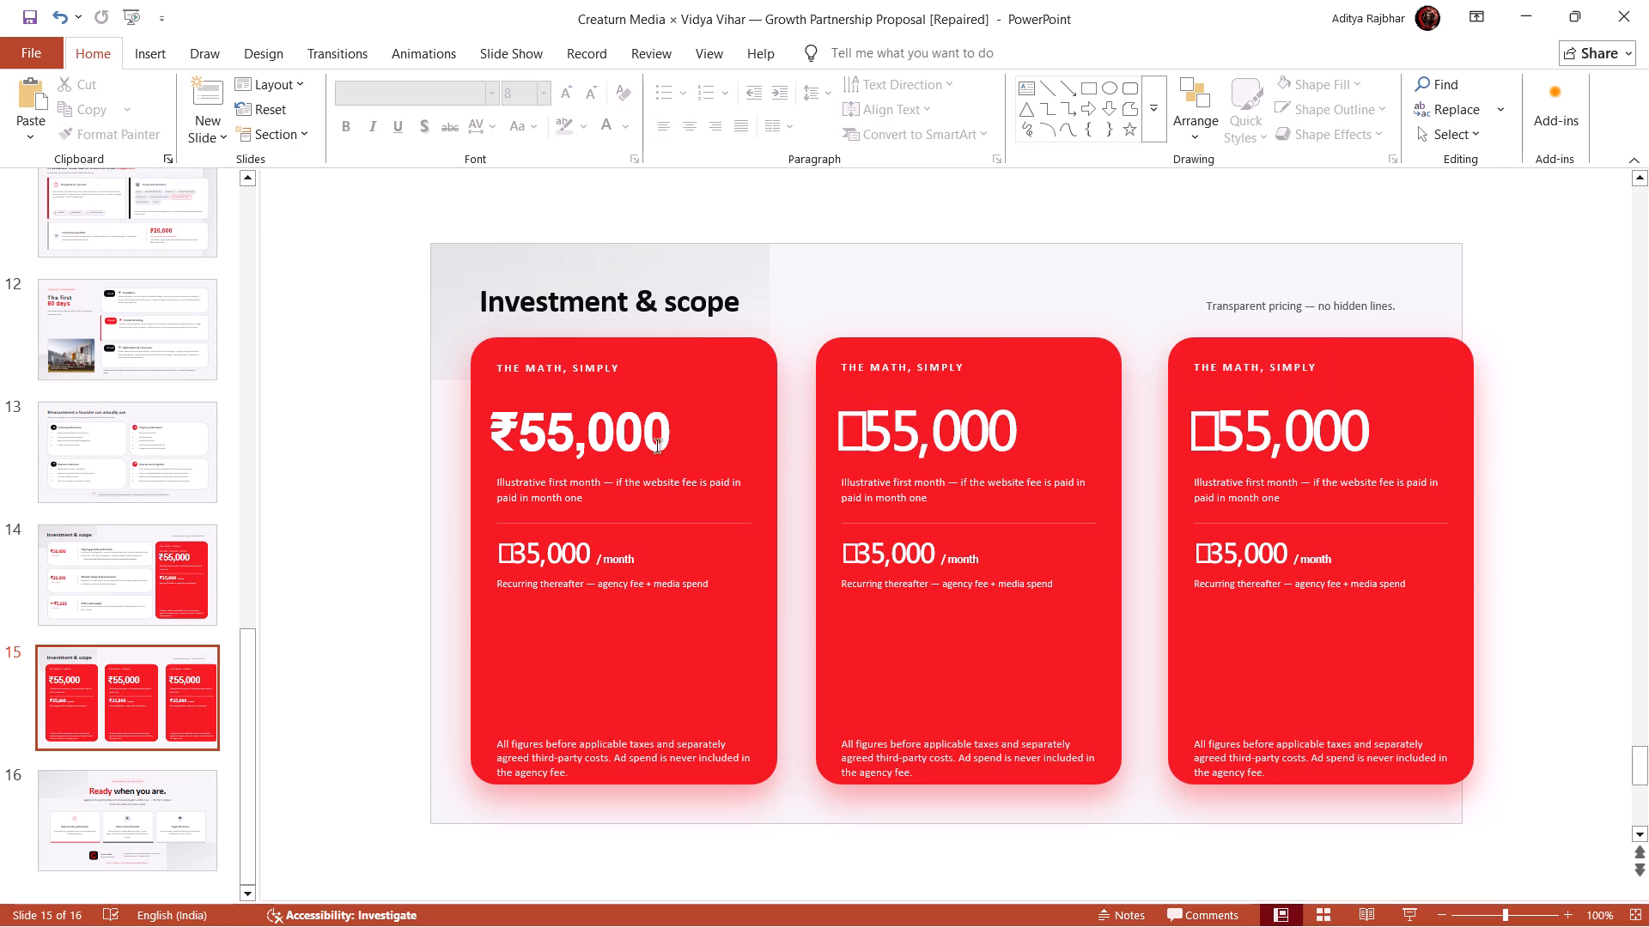
# Check the rupee symbols in the second and third cards' ₹55,000 prices and in all three ₹35,000 / month prices.
pyautogui.click(861, 435)
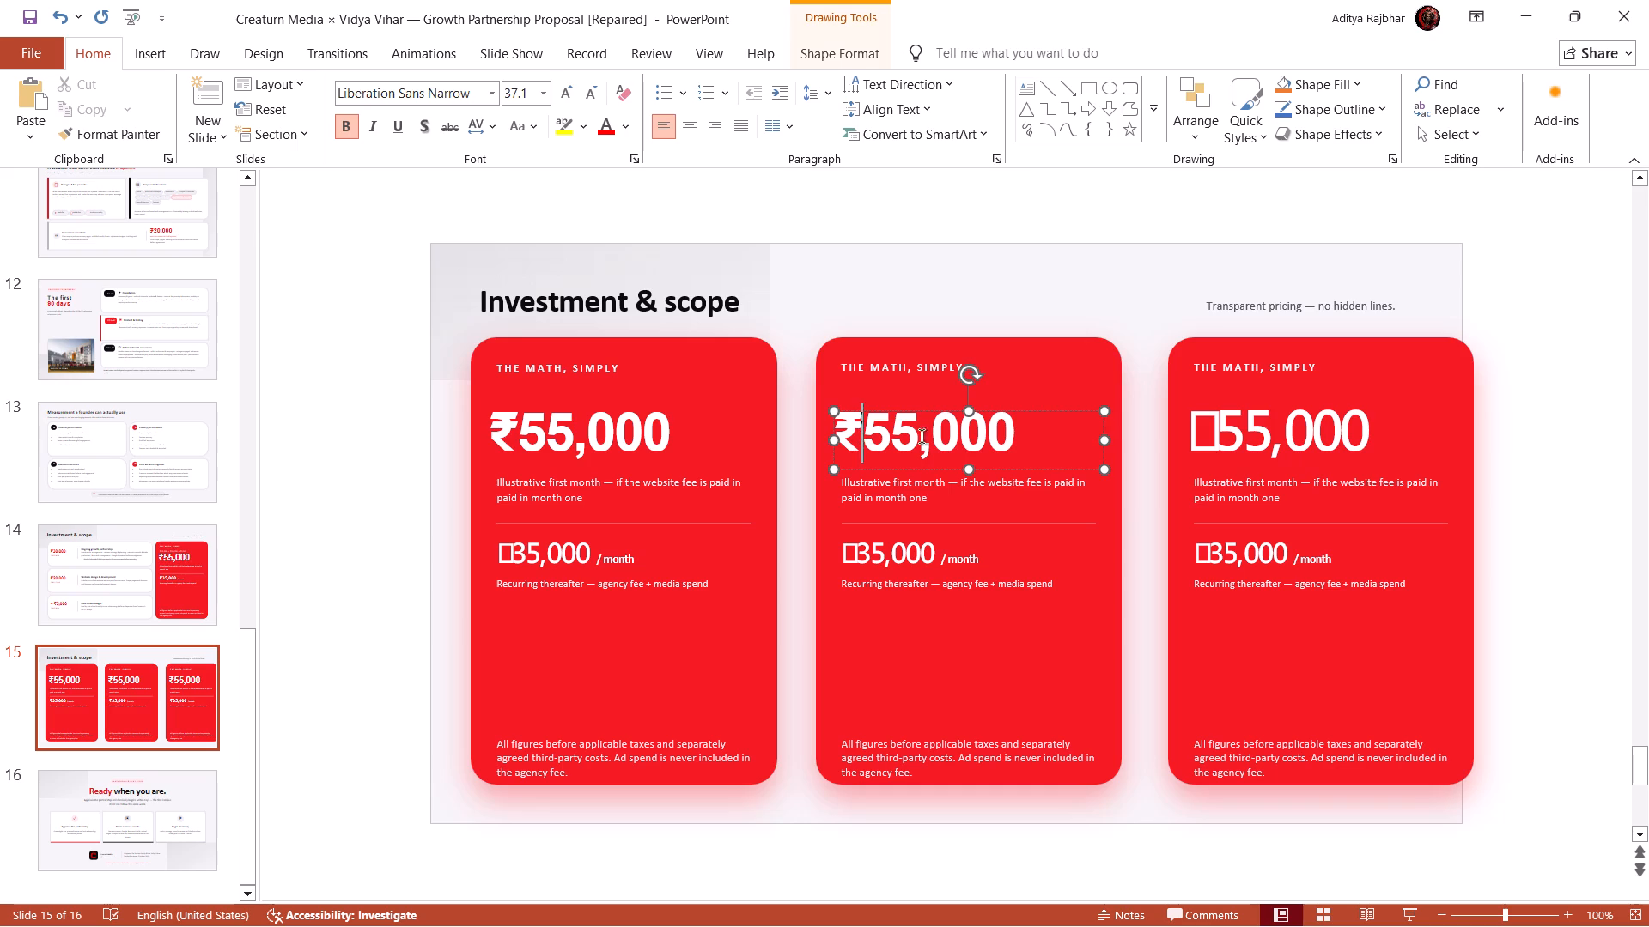
pyautogui.click(1216, 424)
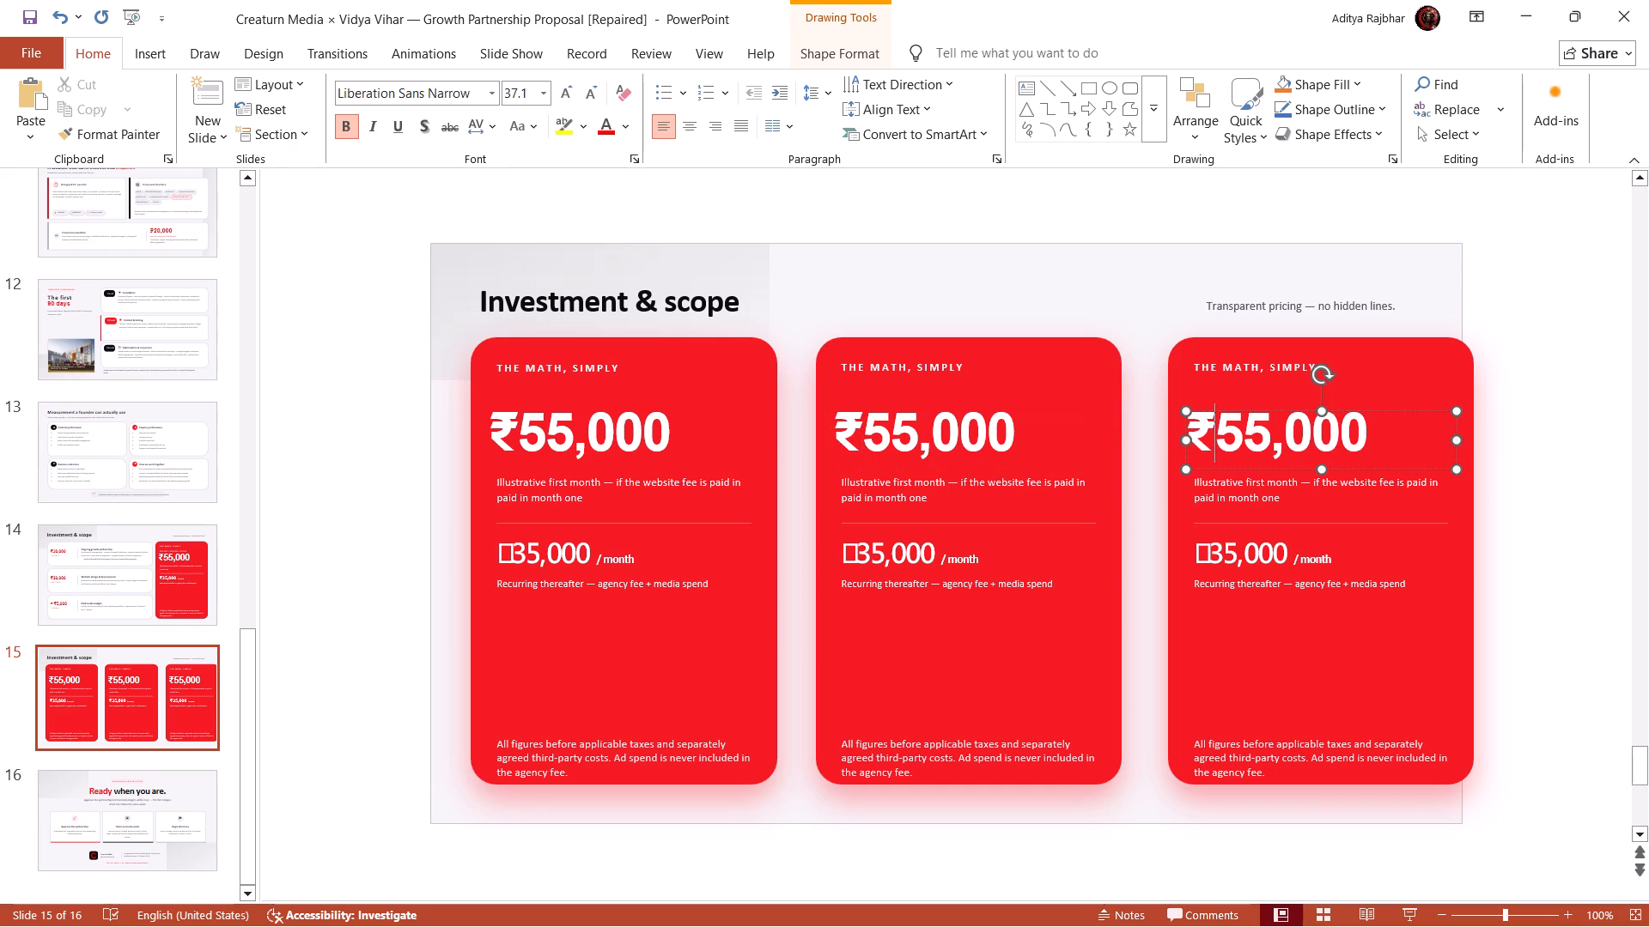
pyautogui.click(1551, 377)
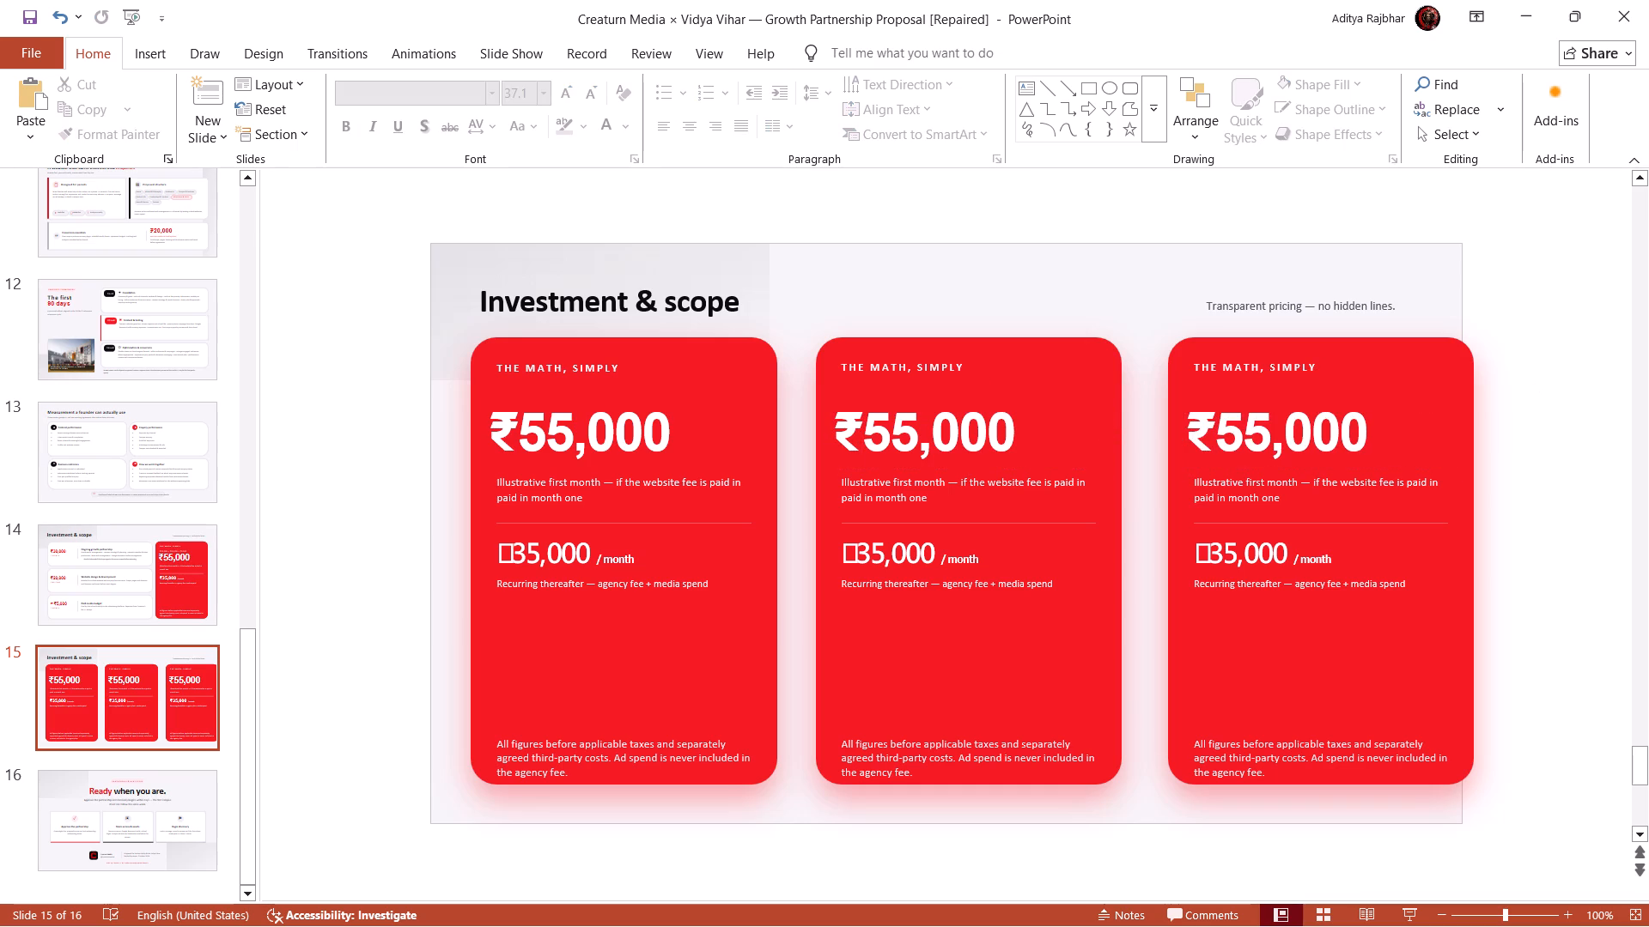
pyautogui.click(513, 552)
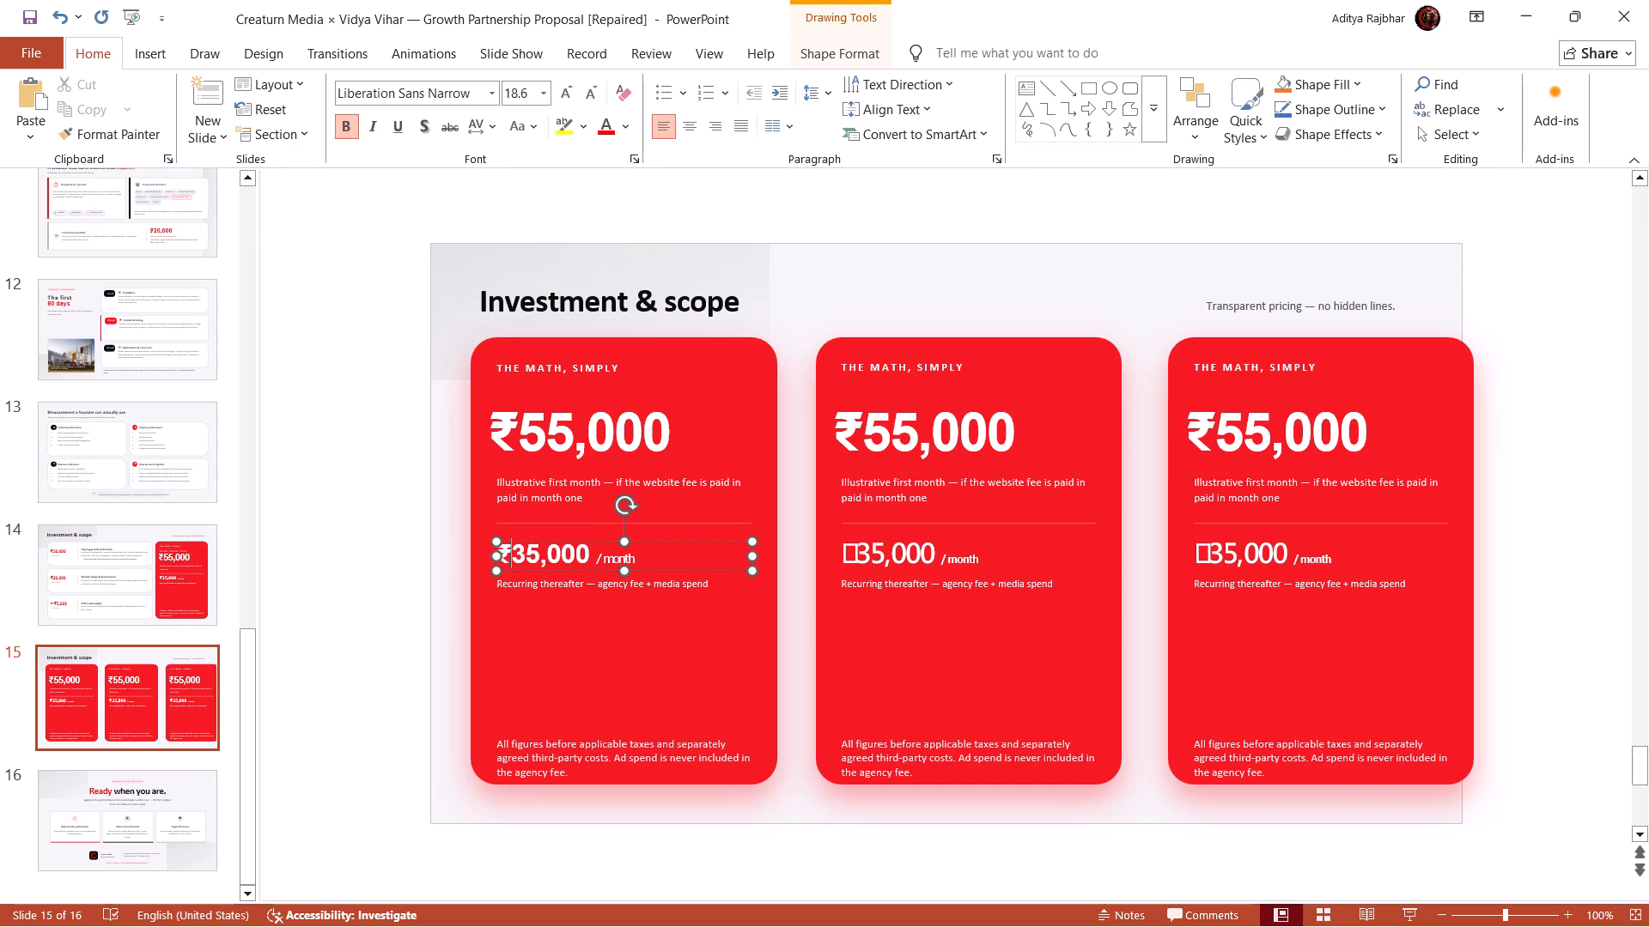
pyautogui.click(856, 552)
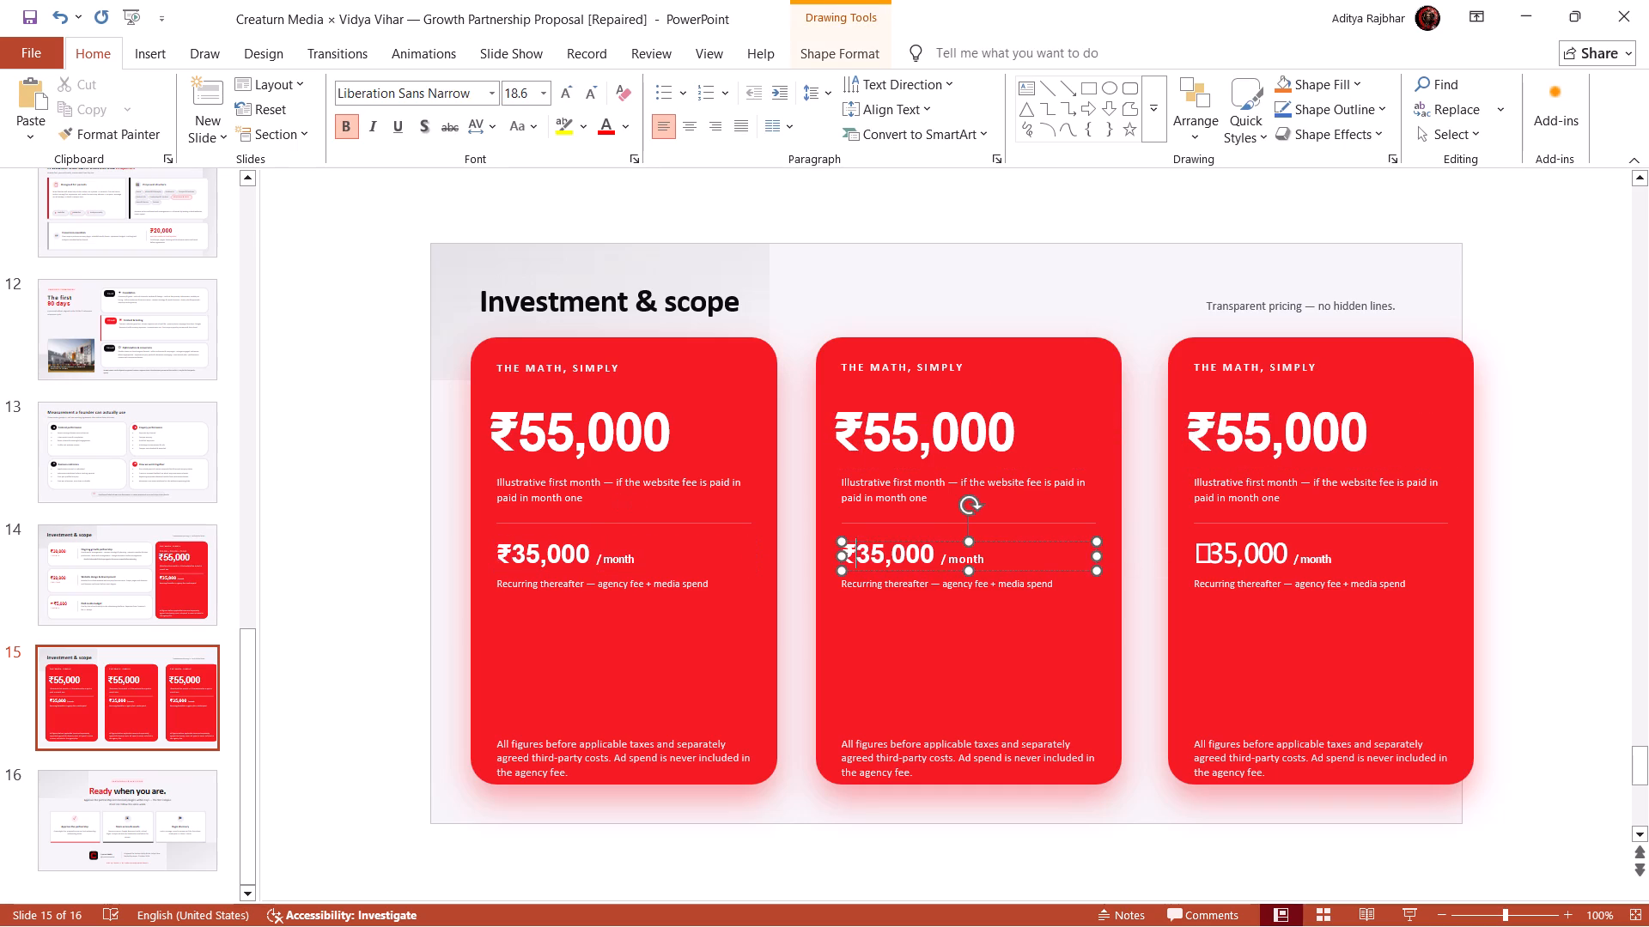
pyautogui.click(1211, 554)
pyautogui.click(1521, 489)
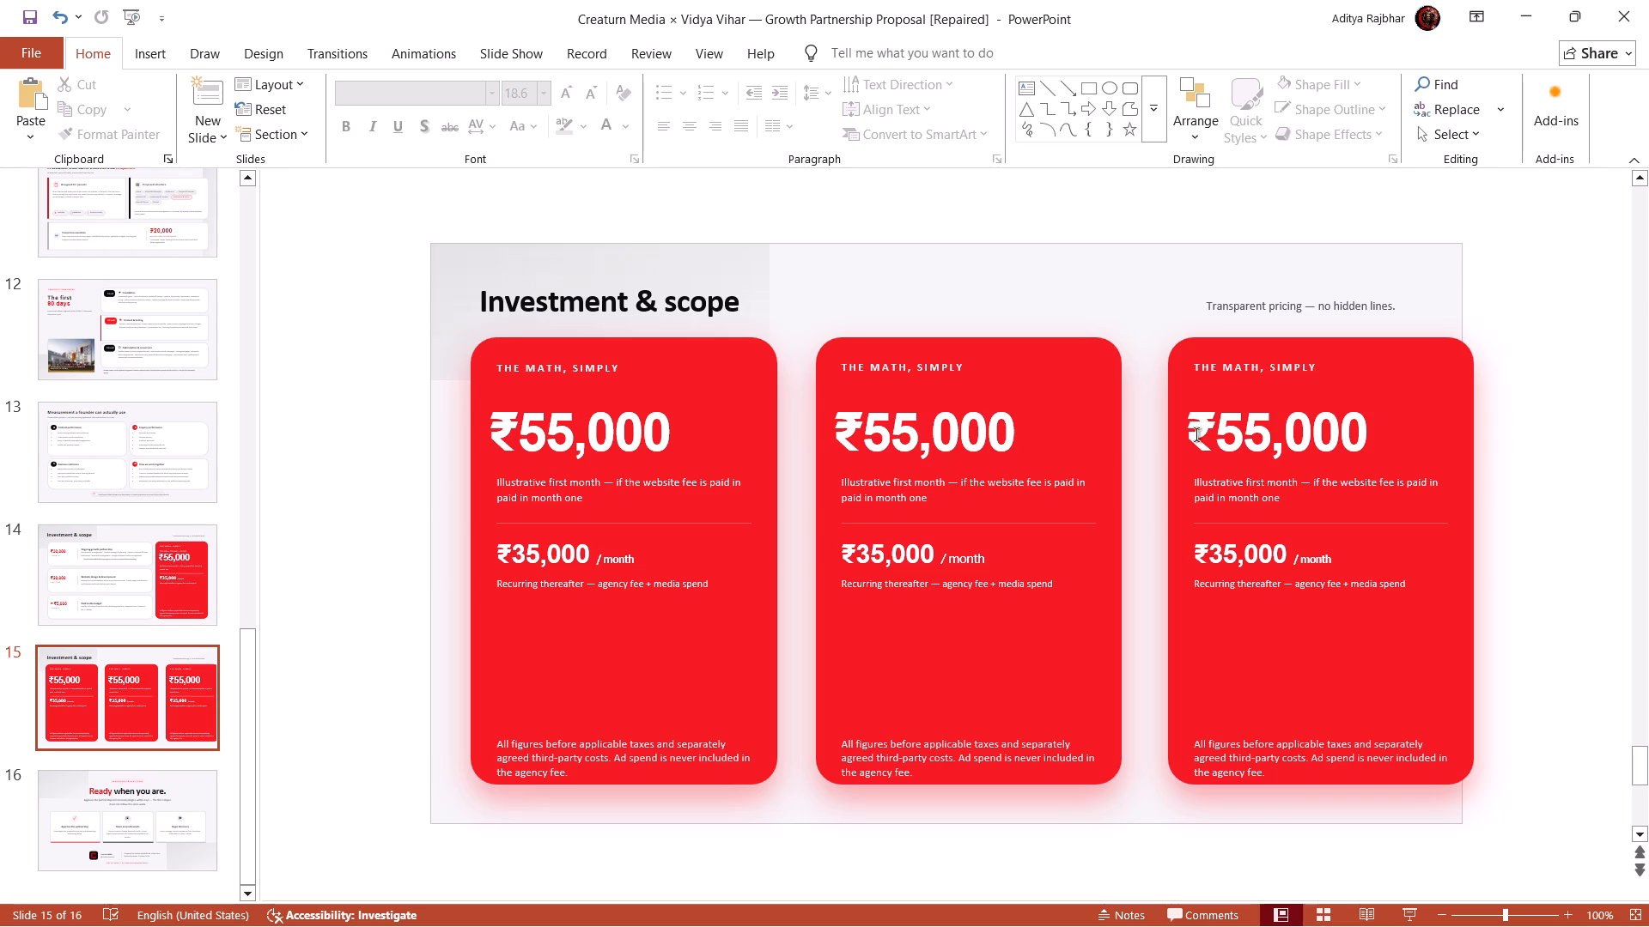
# Delete the third red card together with all its texts.
pyautogui.moveTo(1502, 344); pyautogui.dragTo(1370, 445)
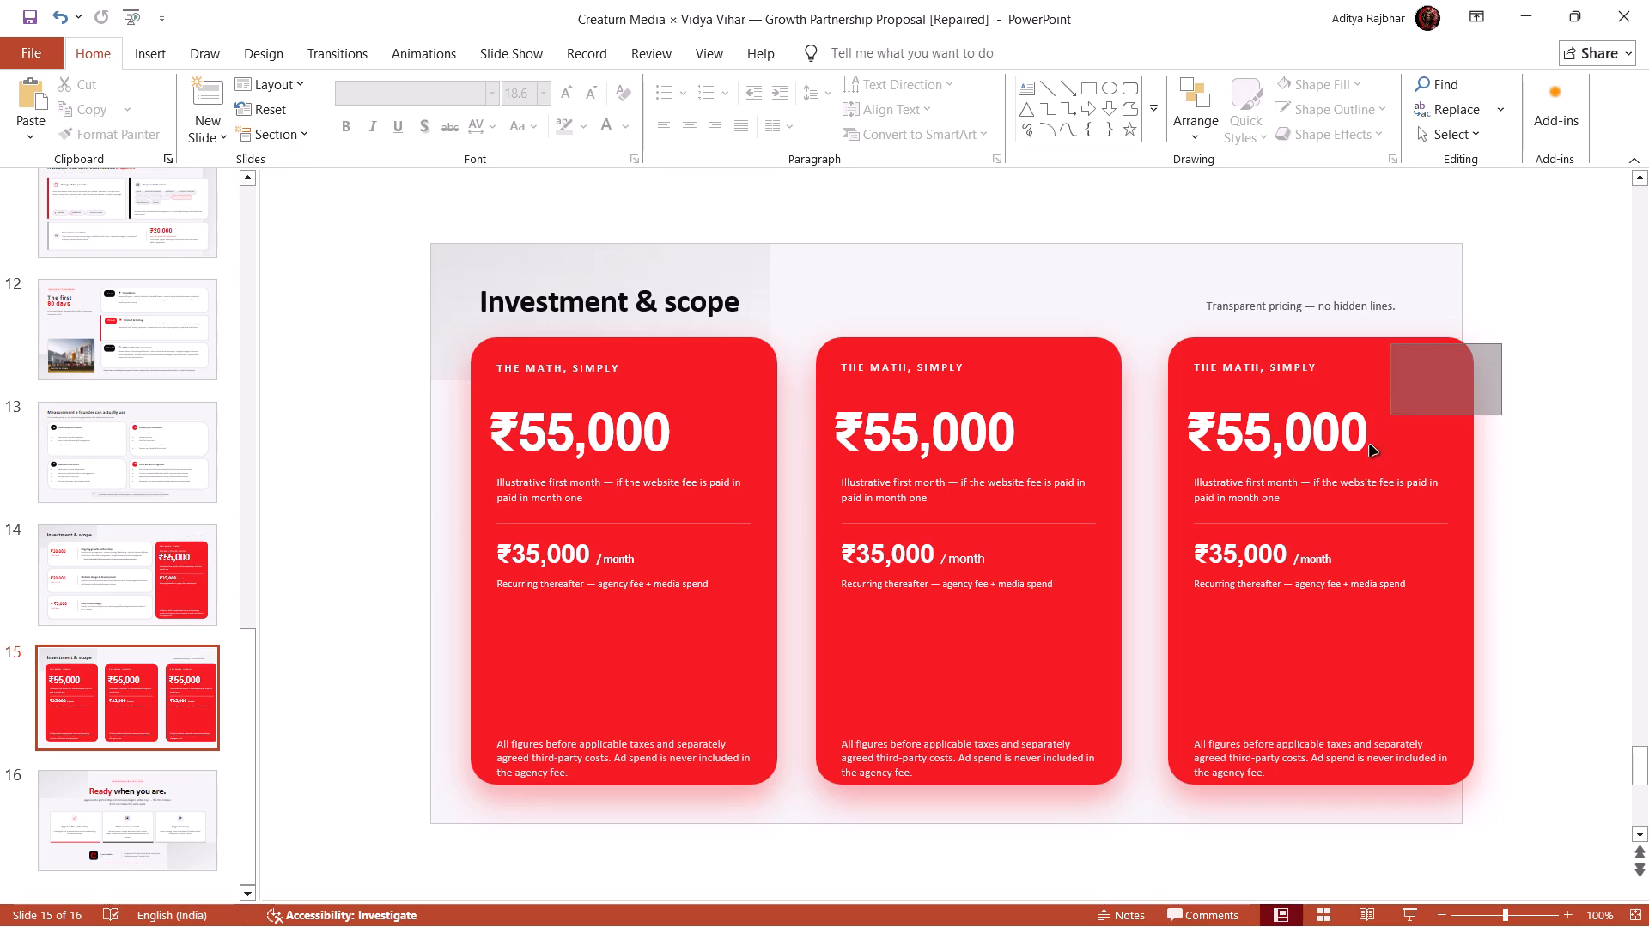
pyautogui.moveTo(1370, 445); pyautogui.dragTo(1164, 739)
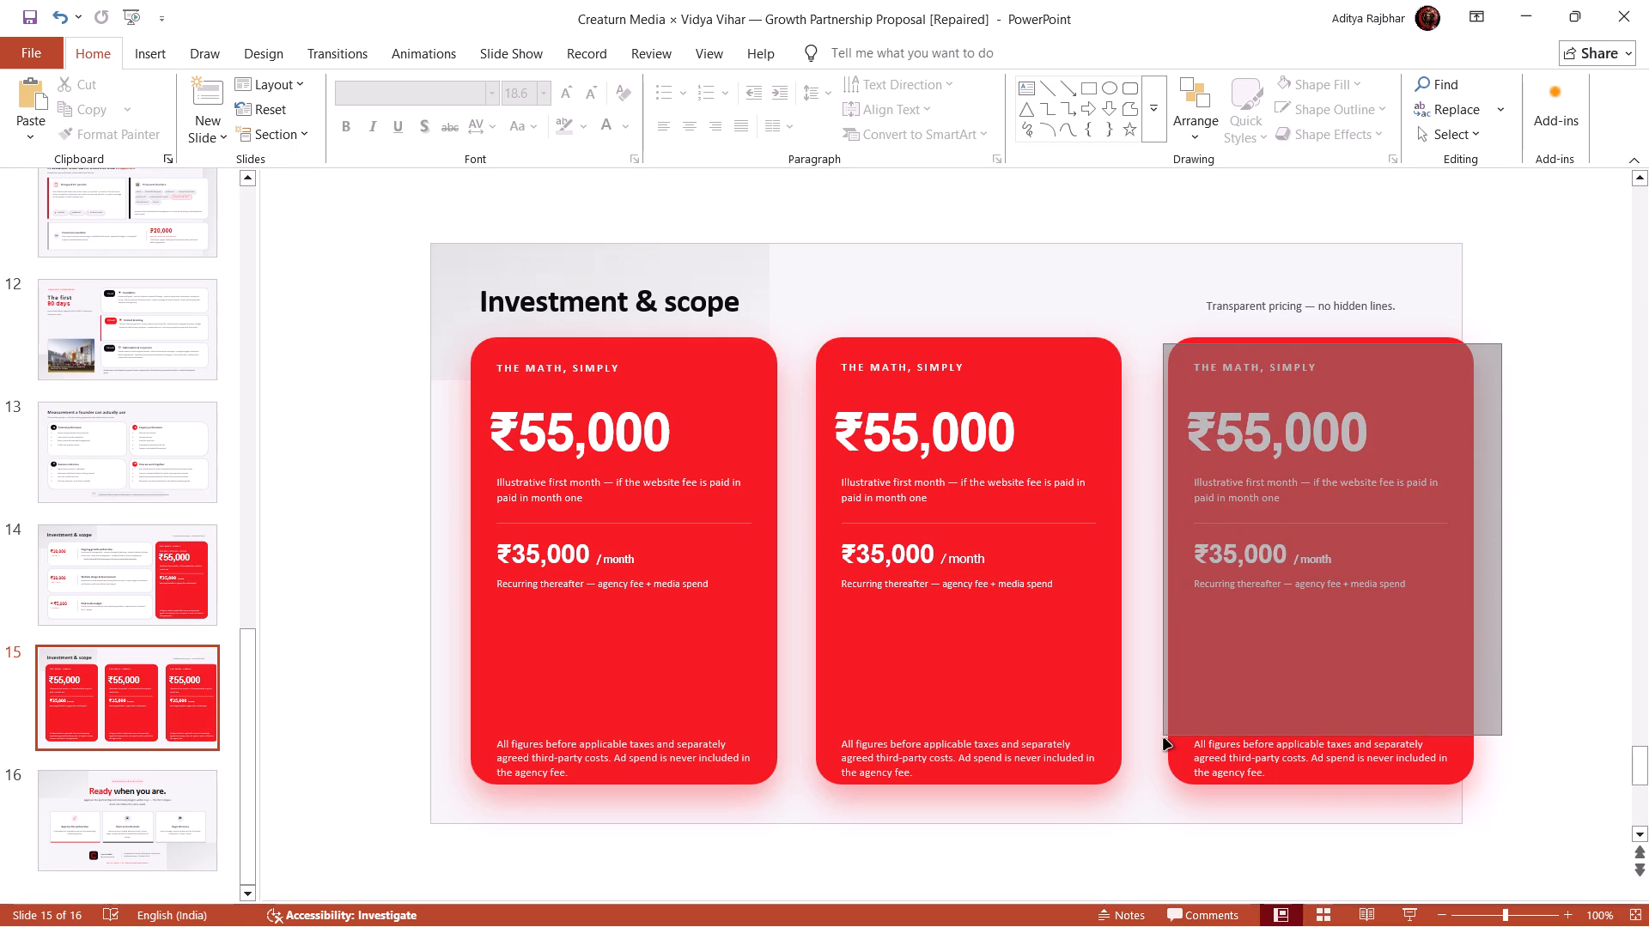
pyautogui.moveTo(1164, 739); pyautogui.dragTo(1153, 789)
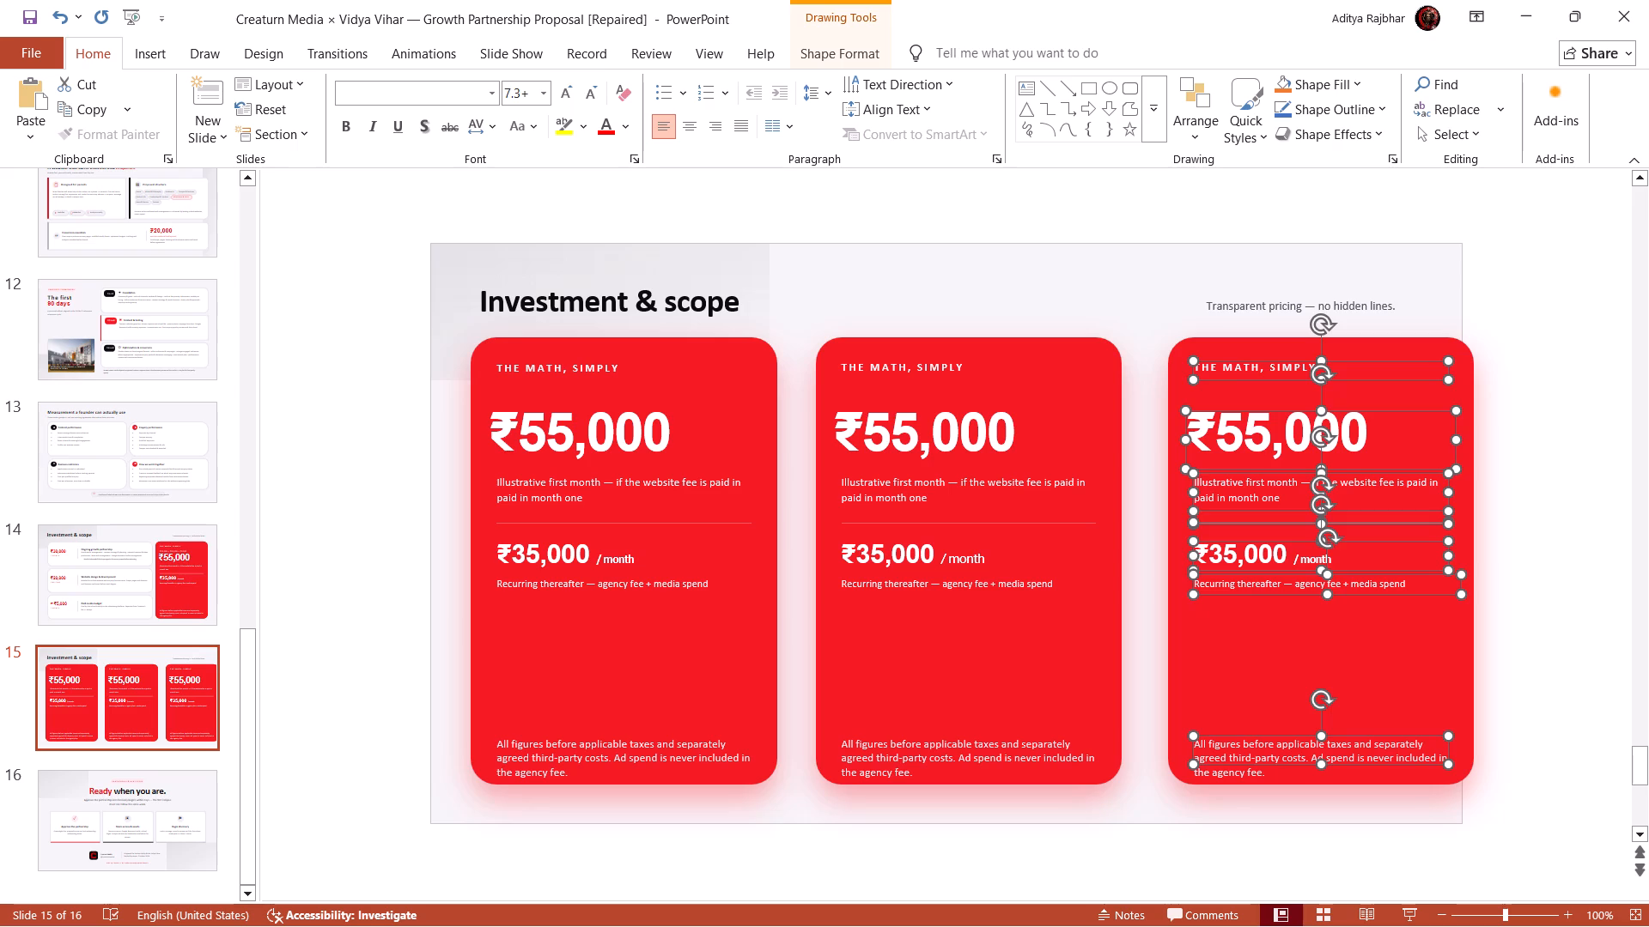
pyautogui.keyDown('shift'); pyautogui.click(1281, 662); pyautogui.keyUp('shift')
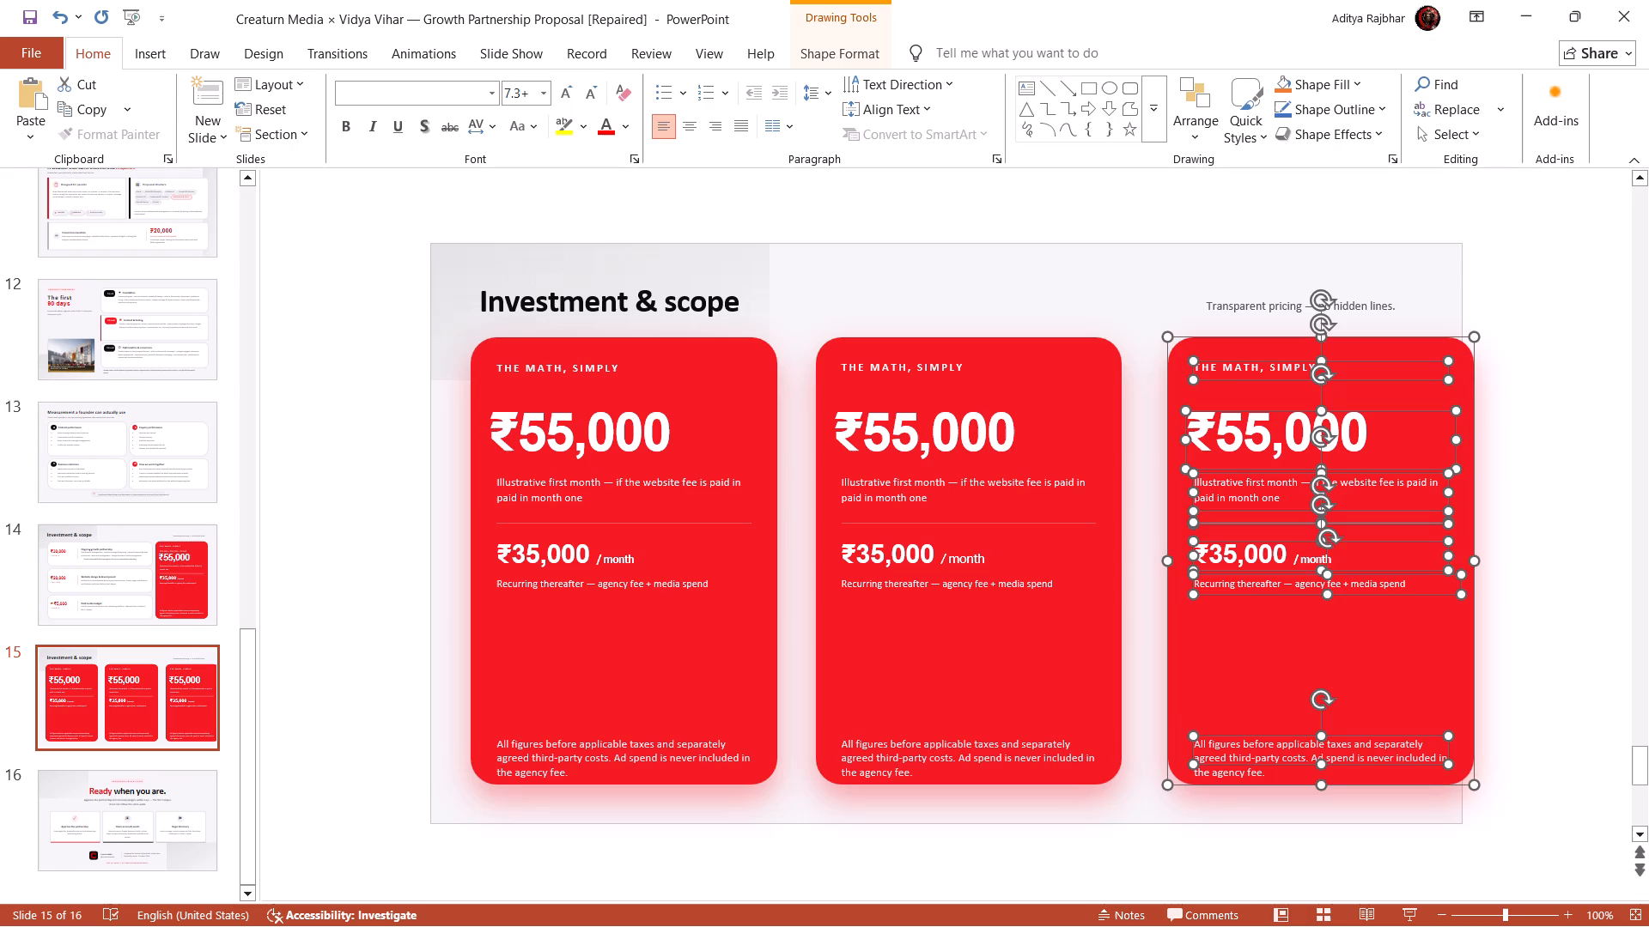
pyautogui.press('Delete')
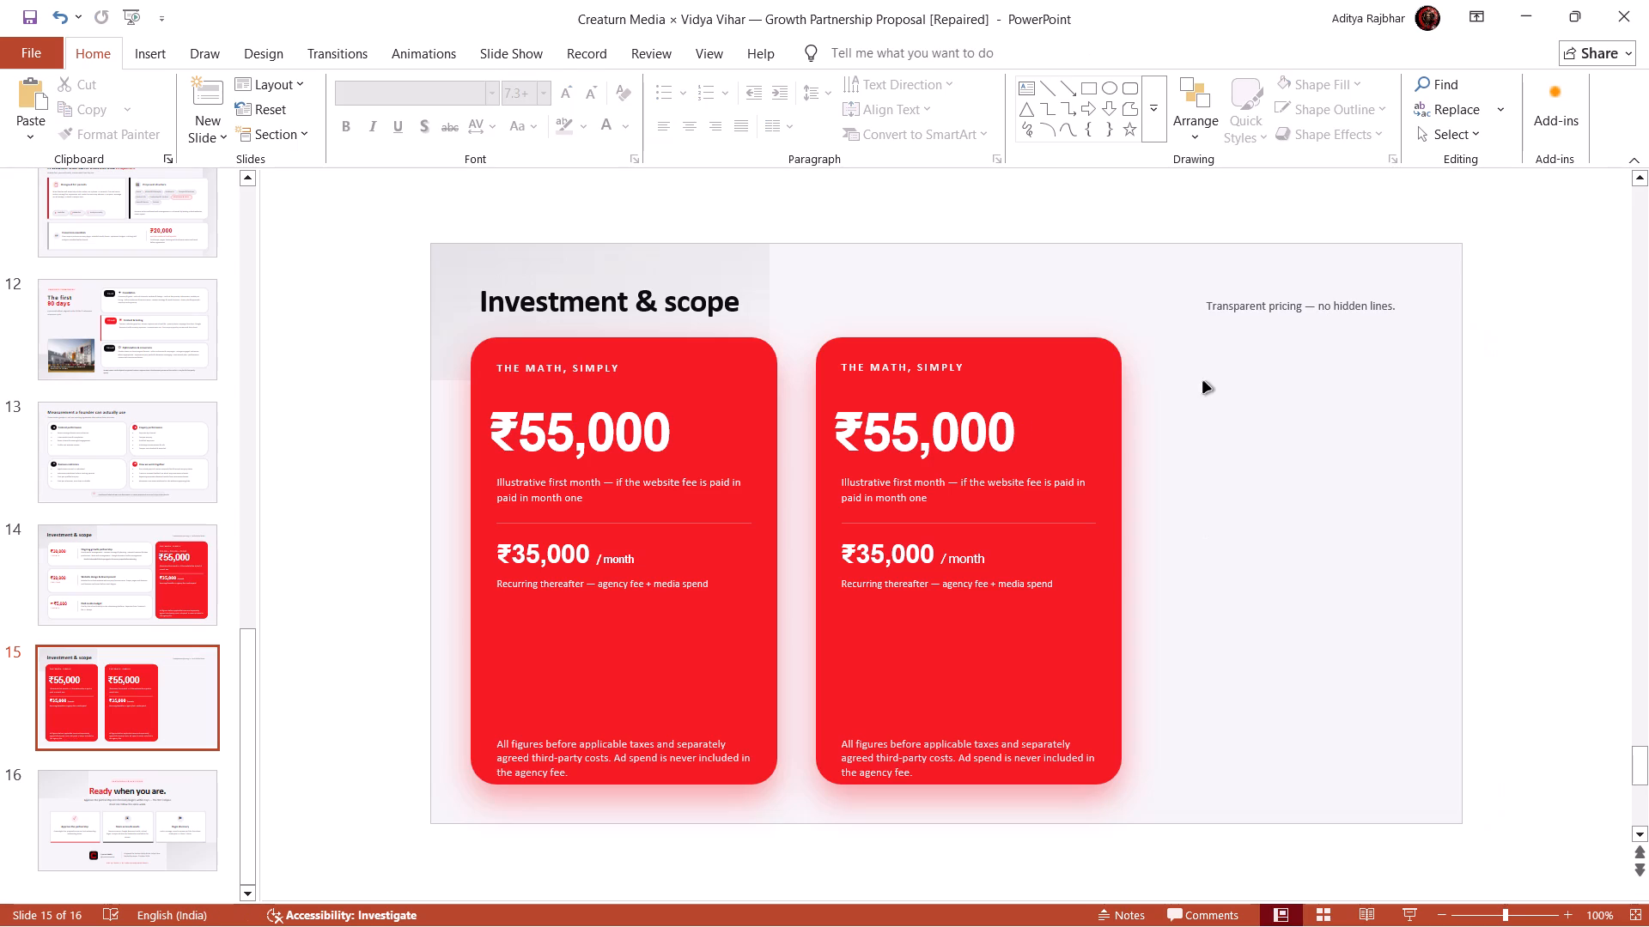
# Widen the second red card and all its texts by about a third, extending them into the space freed beside it.
pyautogui.click(810, 326)
pyautogui.moveTo(812, 332); pyautogui.dragTo(1106, 621)
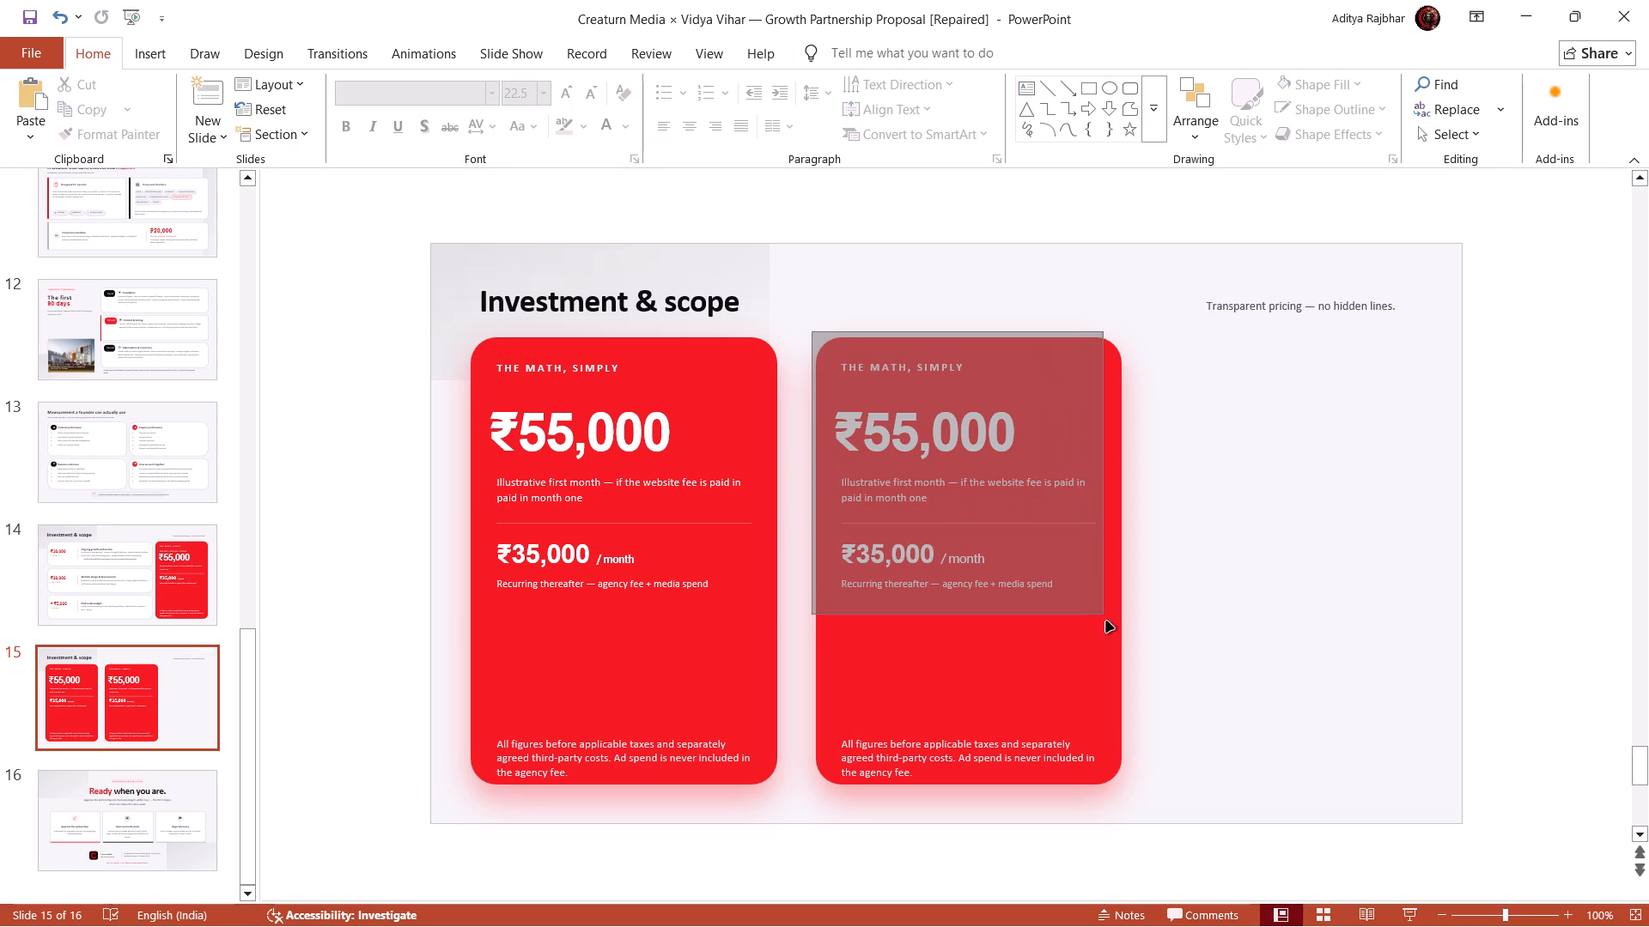
pyautogui.moveTo(1106, 621); pyautogui.dragTo(1082, 727)
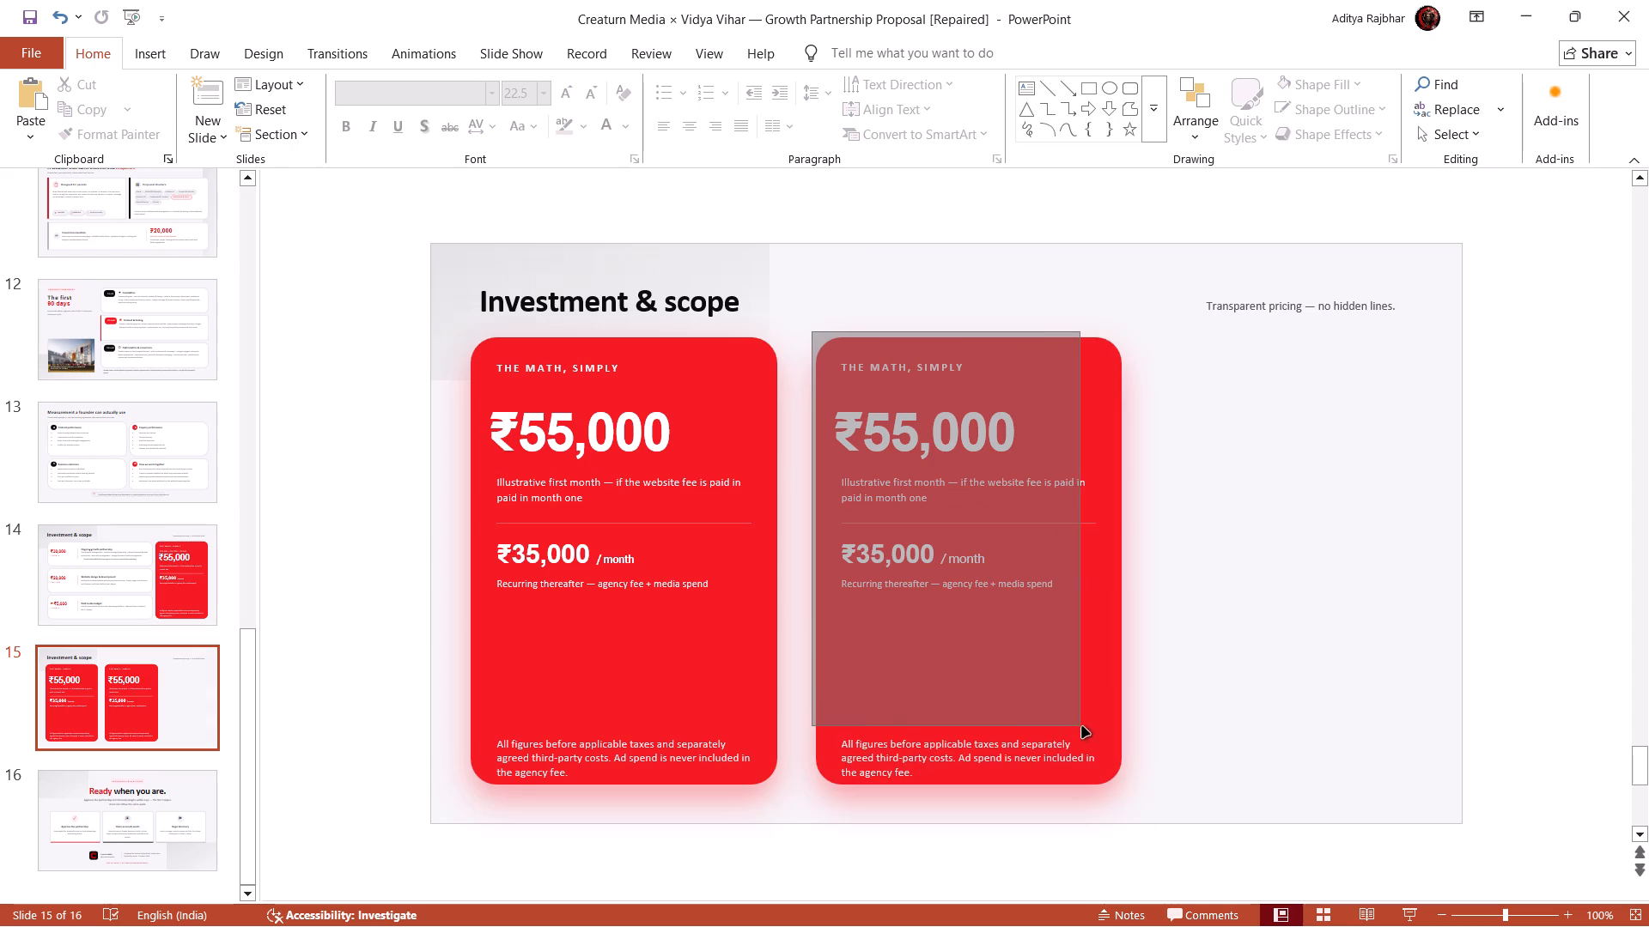
pyautogui.moveTo(1082, 727); pyautogui.dragTo(1134, 806)
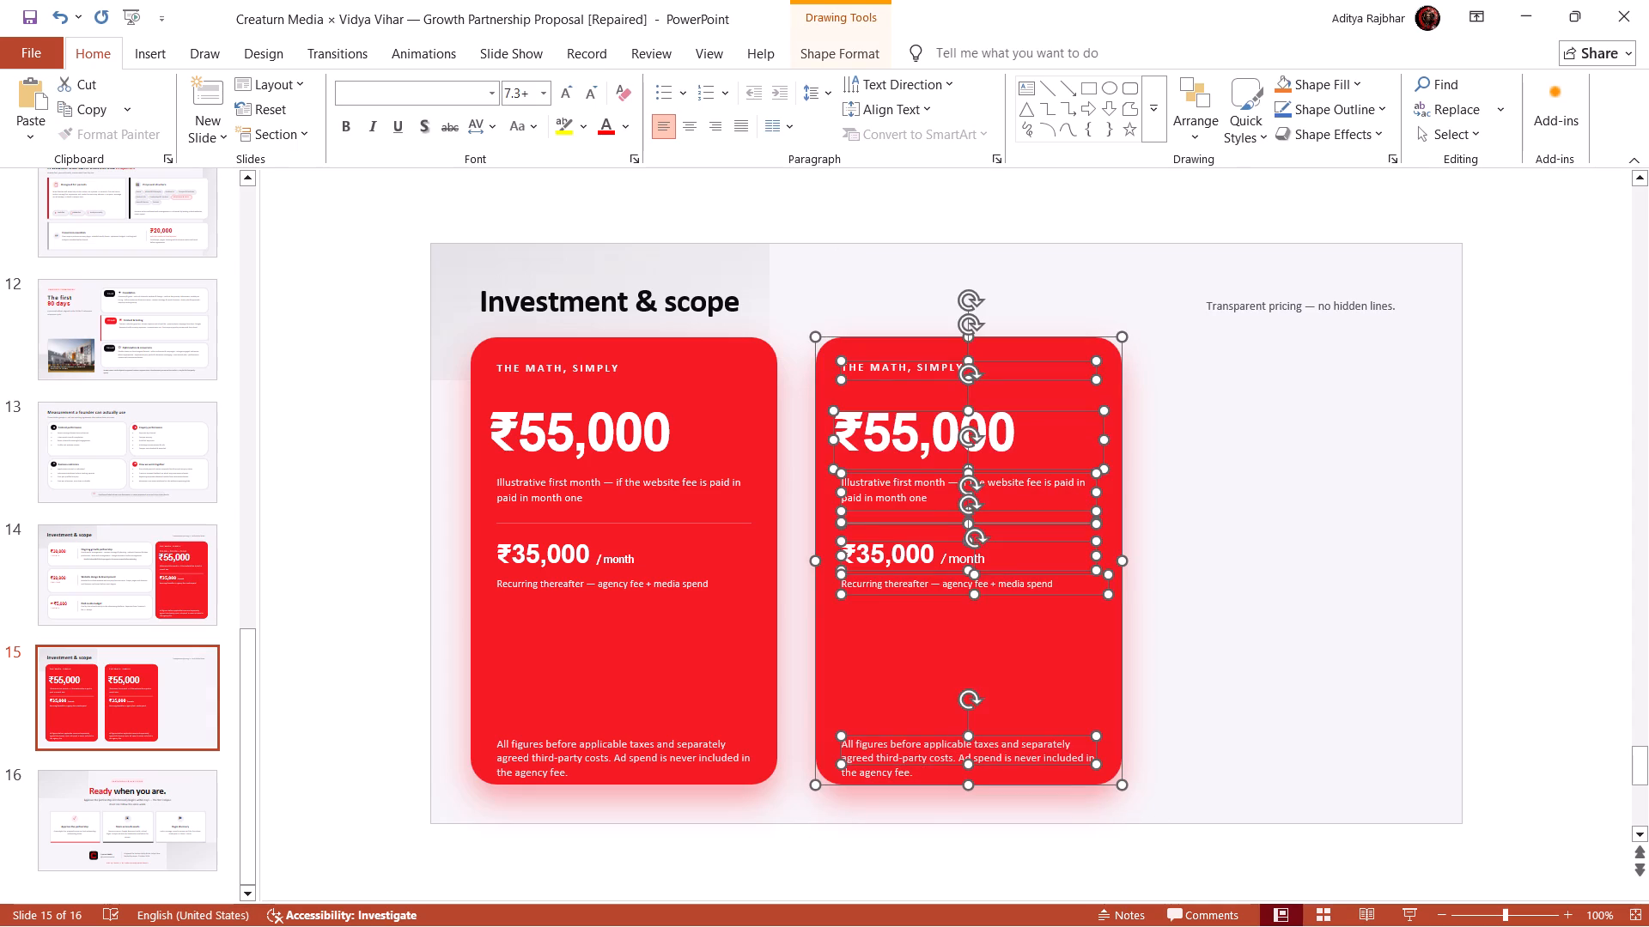
pyautogui.moveTo(1123, 559); pyautogui.dragTo(1230, 556)
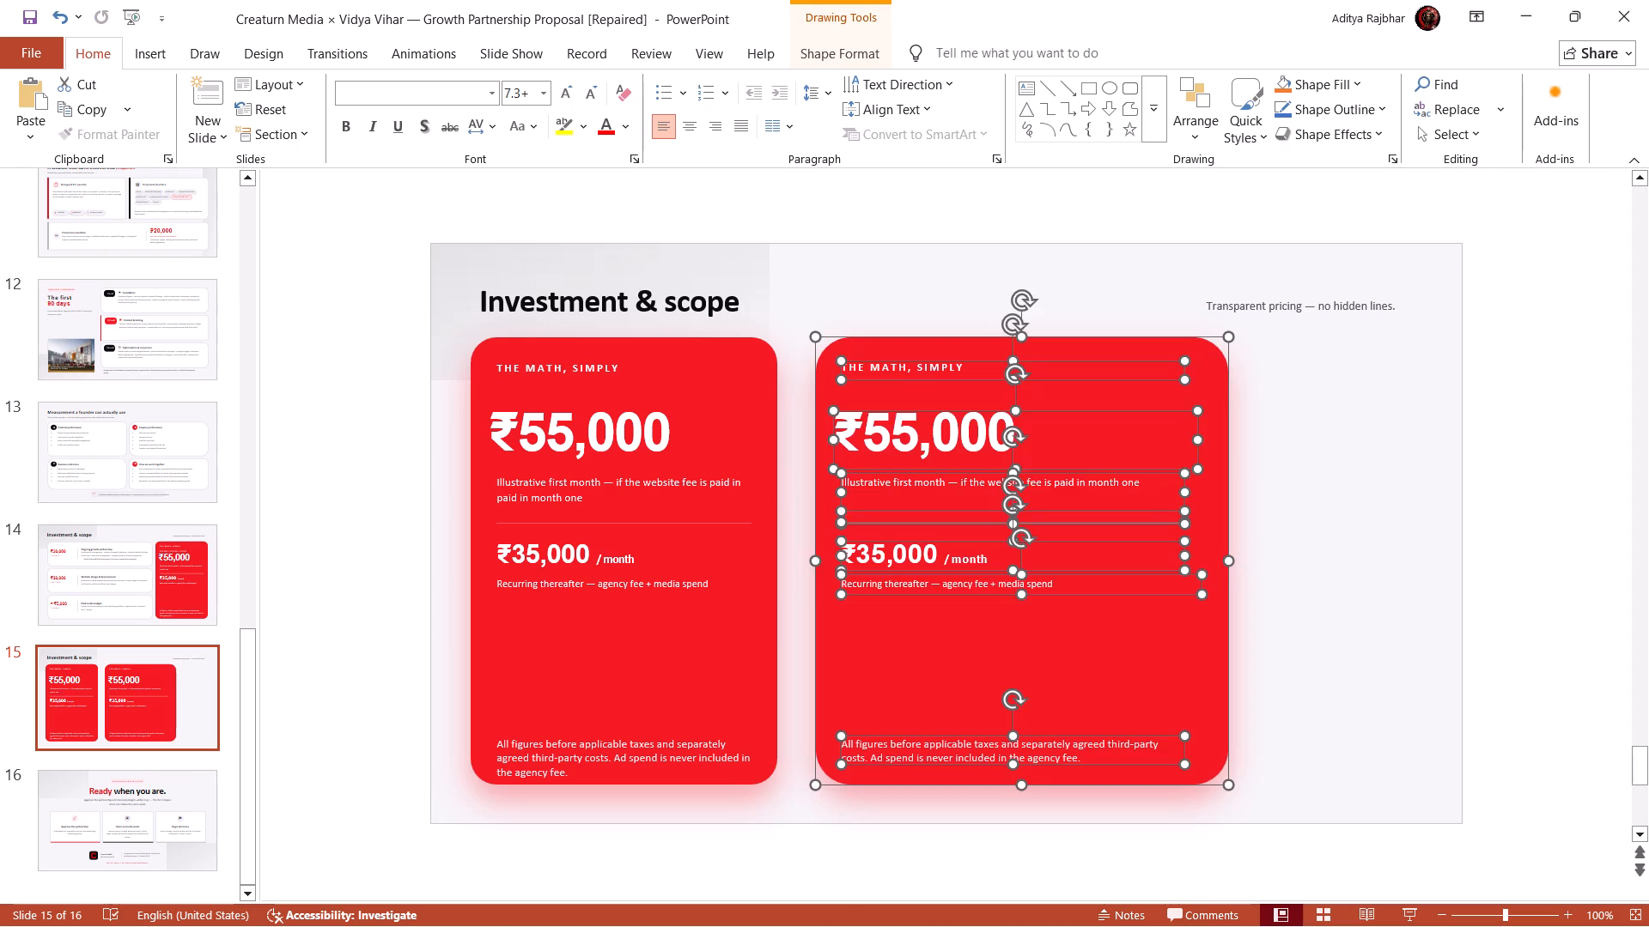
# Delete the narrower first red card together with all its texts.
pyautogui.click(642, 383)
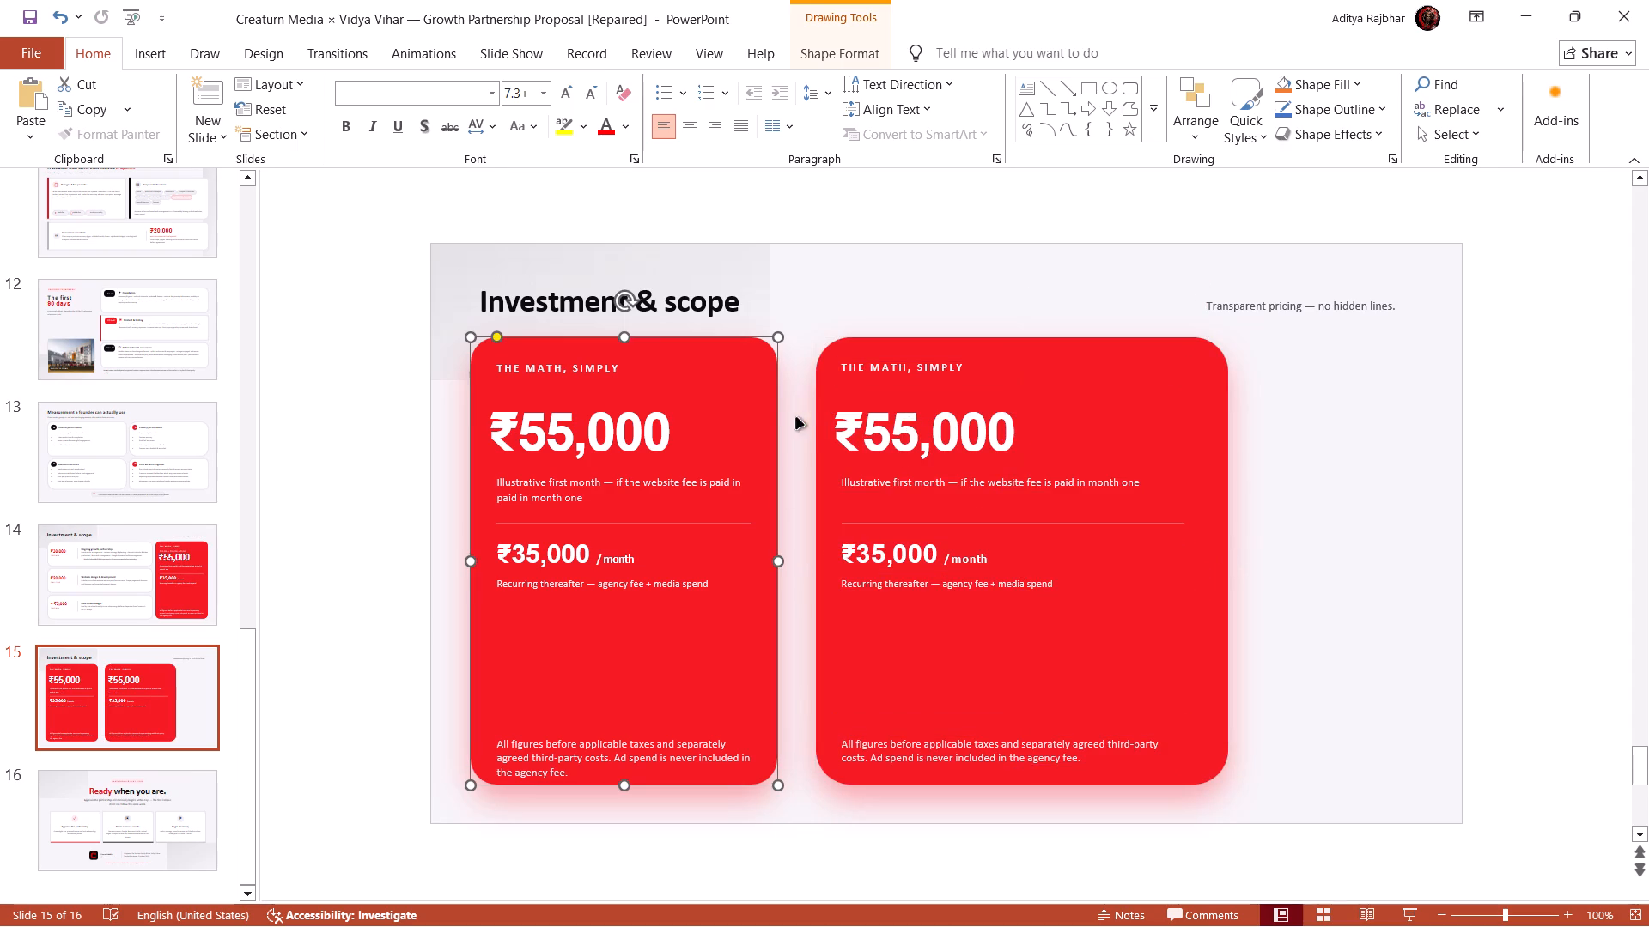
pyautogui.moveTo(800, 340); pyautogui.dragTo(590, 474)
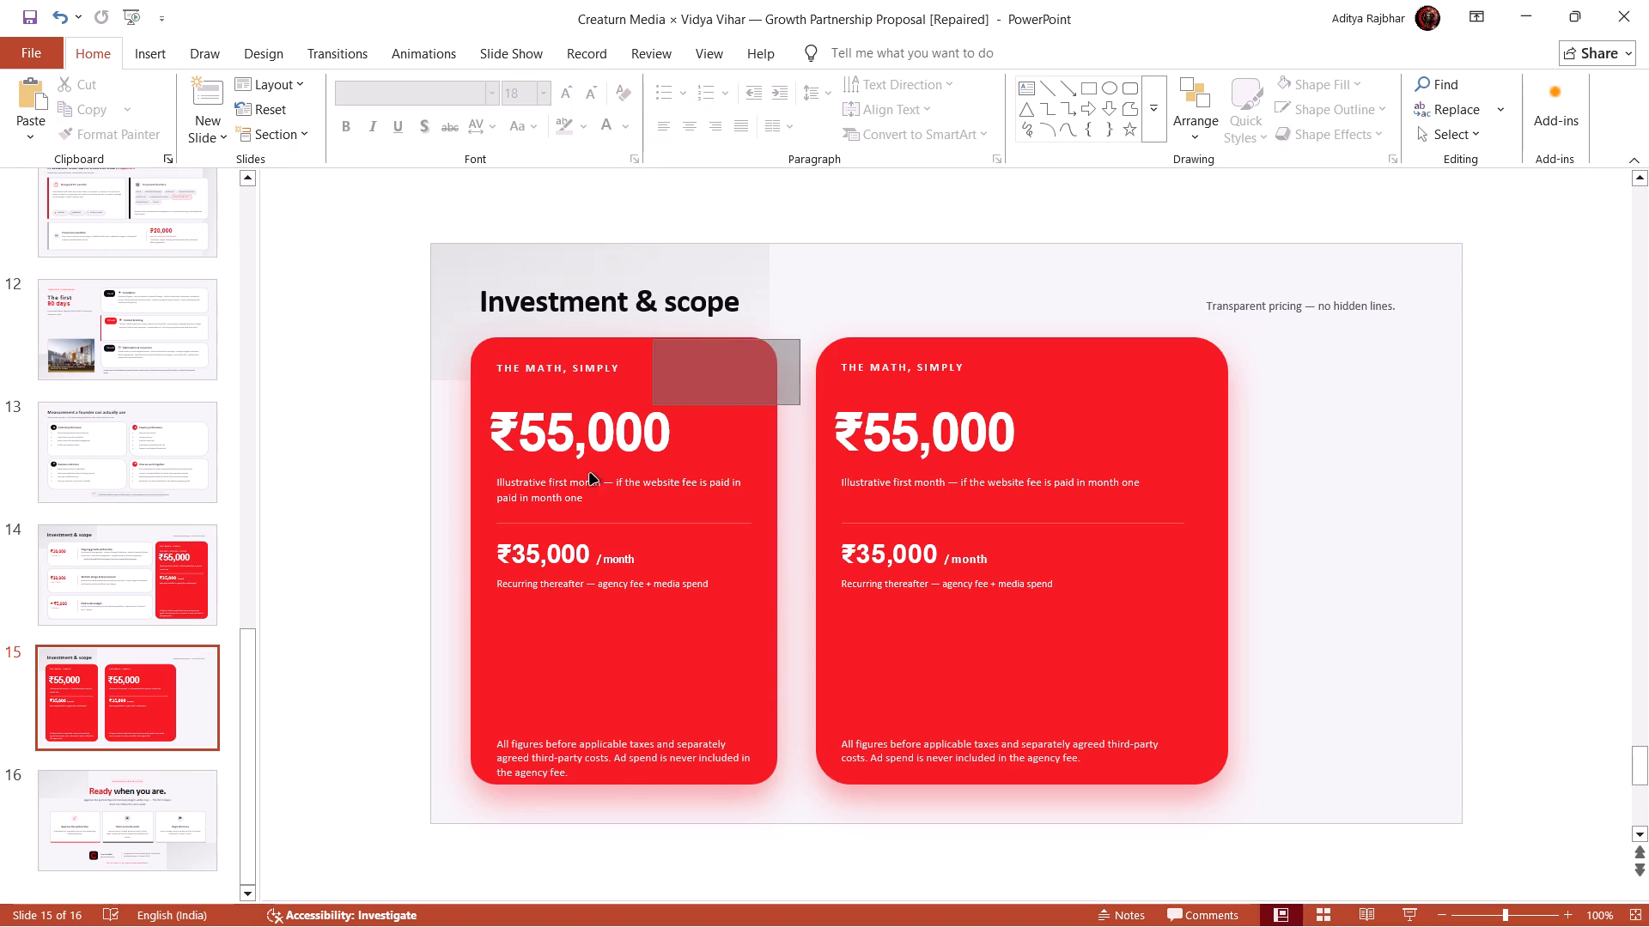
pyautogui.moveTo(590, 474); pyautogui.dragTo(468, 777)
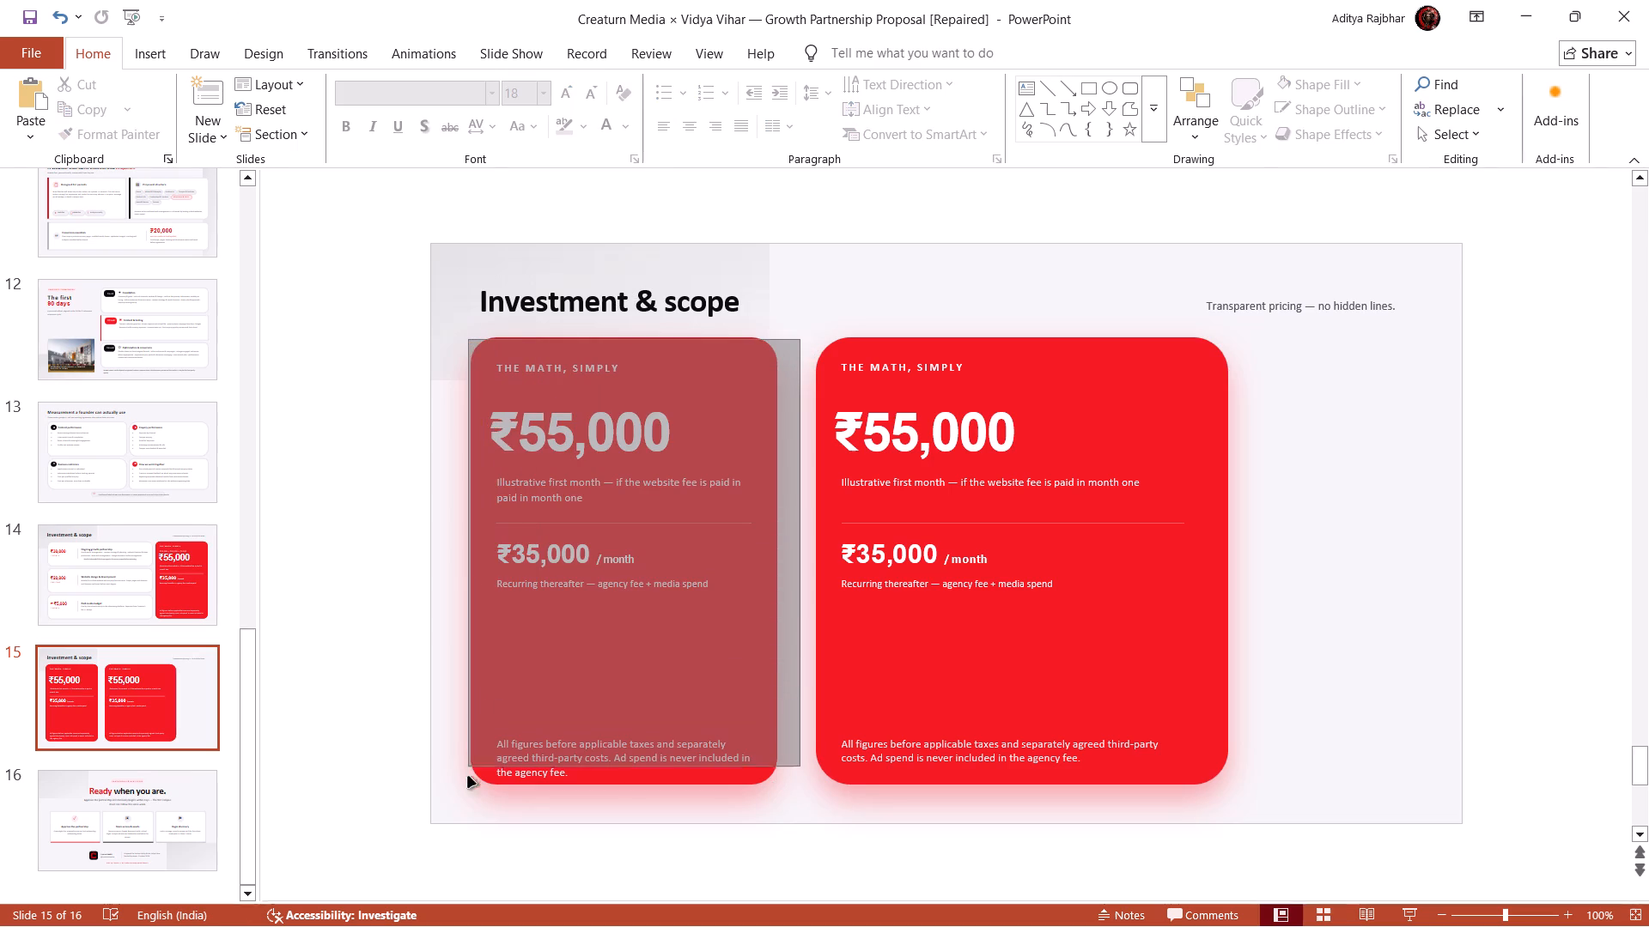
pyautogui.moveTo(468, 777); pyautogui.dragTo(458, 805)
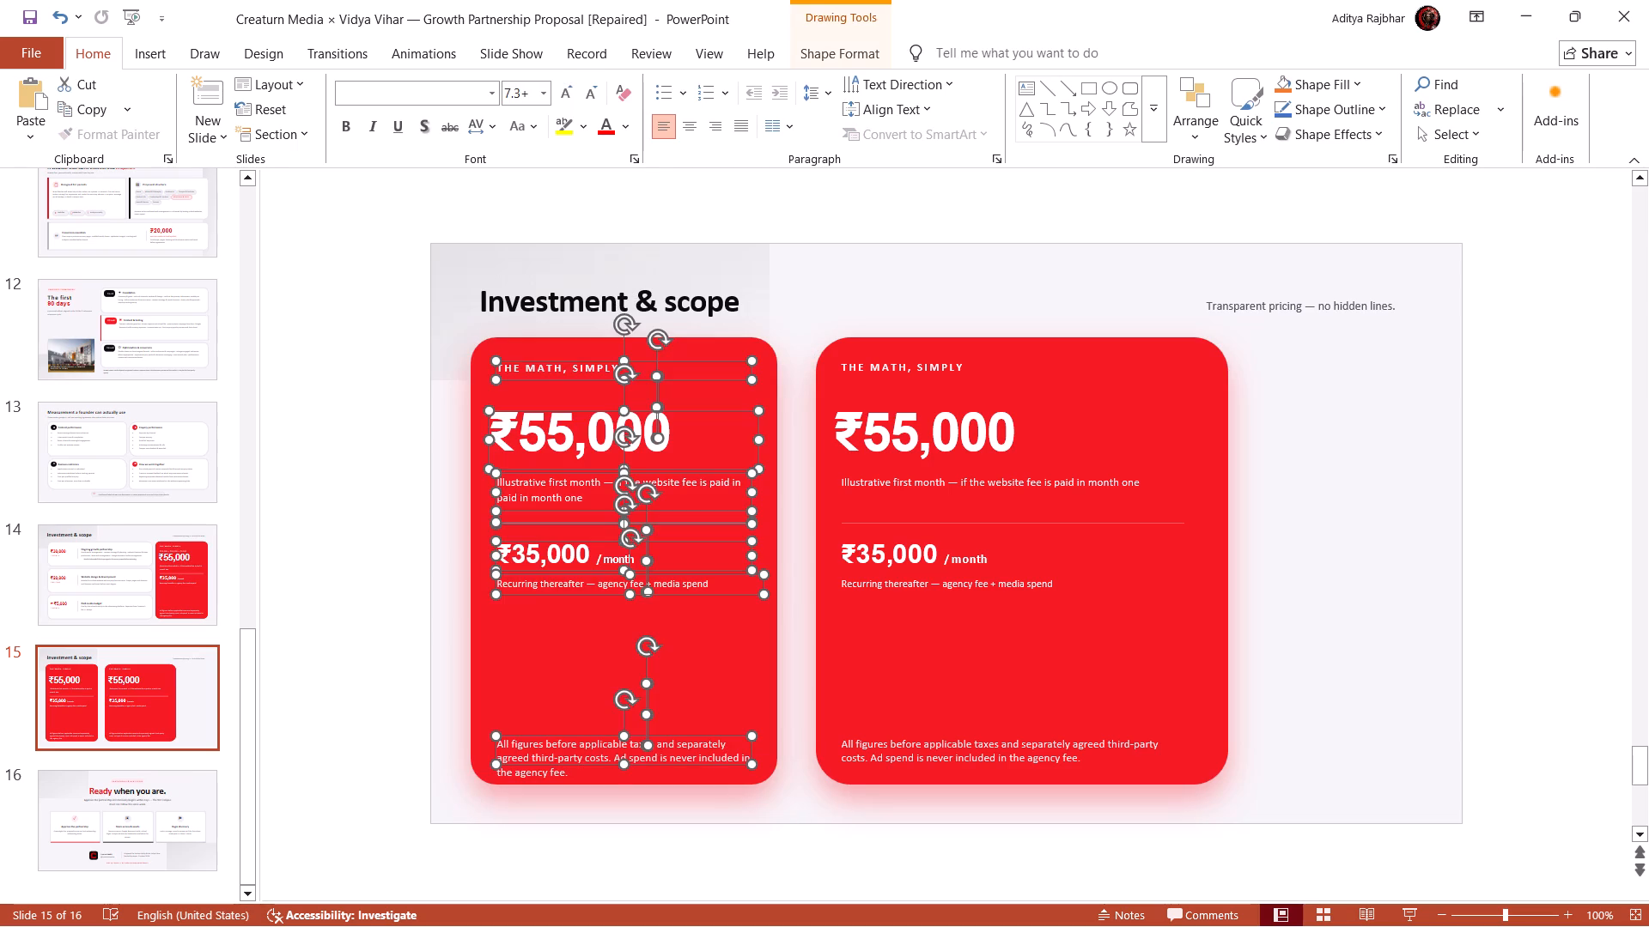
pyautogui.keyDown('shift'); pyautogui.click(570, 669); pyautogui.keyUp('shift')
pyautogui.press('Delete')
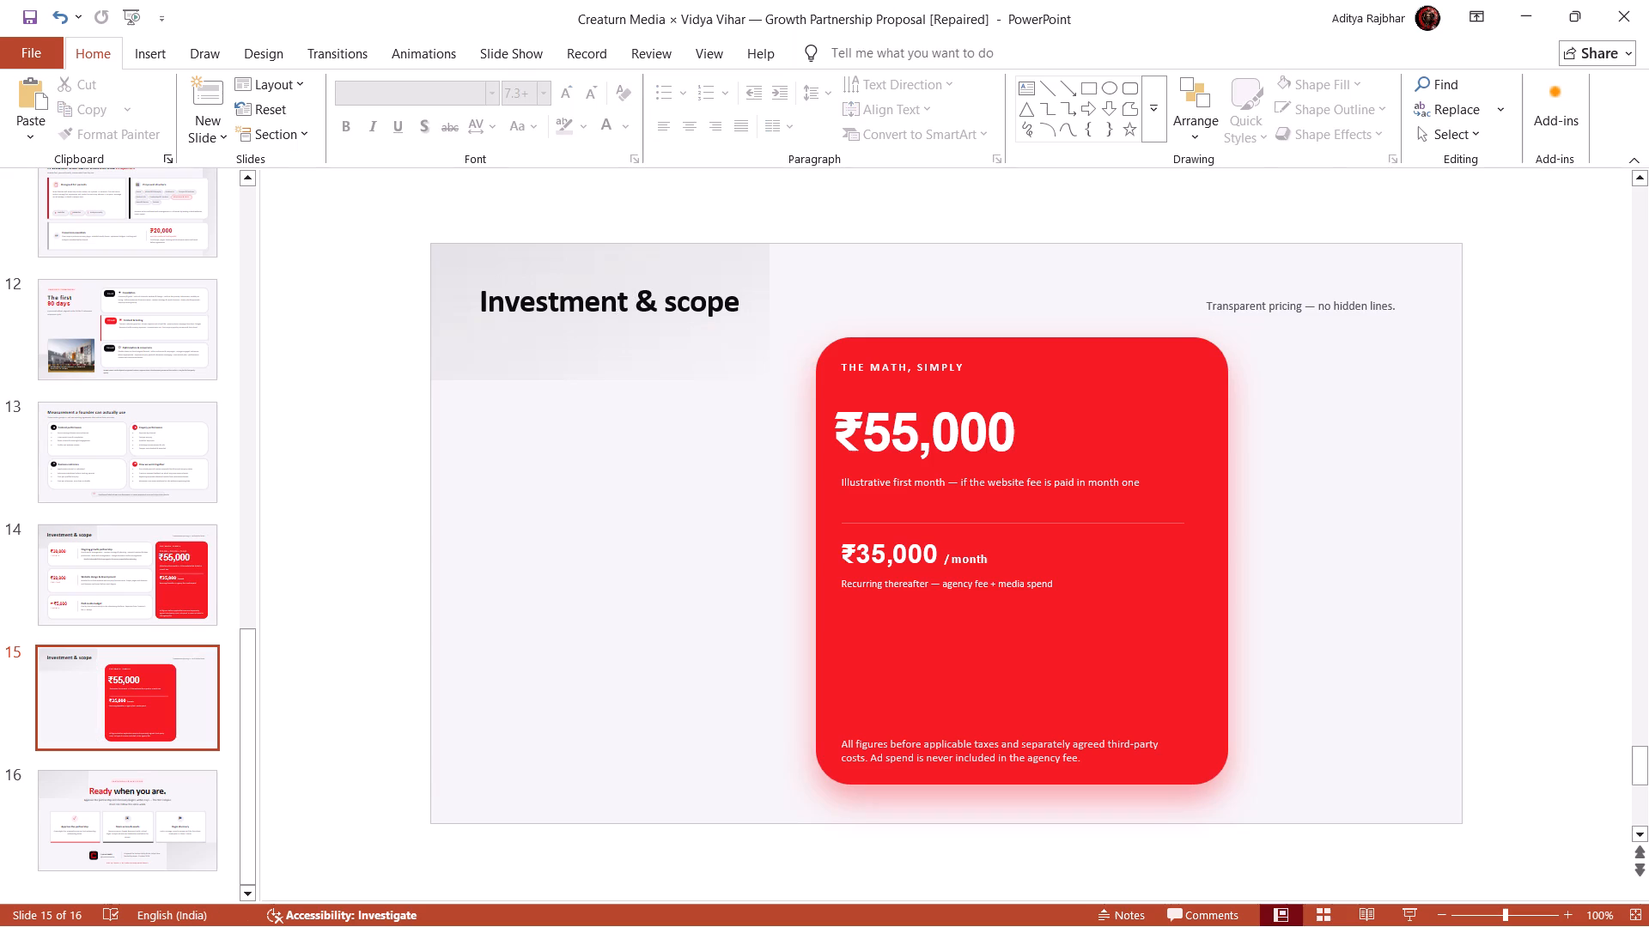
# Move the remaining wide red card with all its texts to the left half of the slide, below the "Investment & scope" title.
pyautogui.click(805, 328)
pyautogui.click(805, 328)
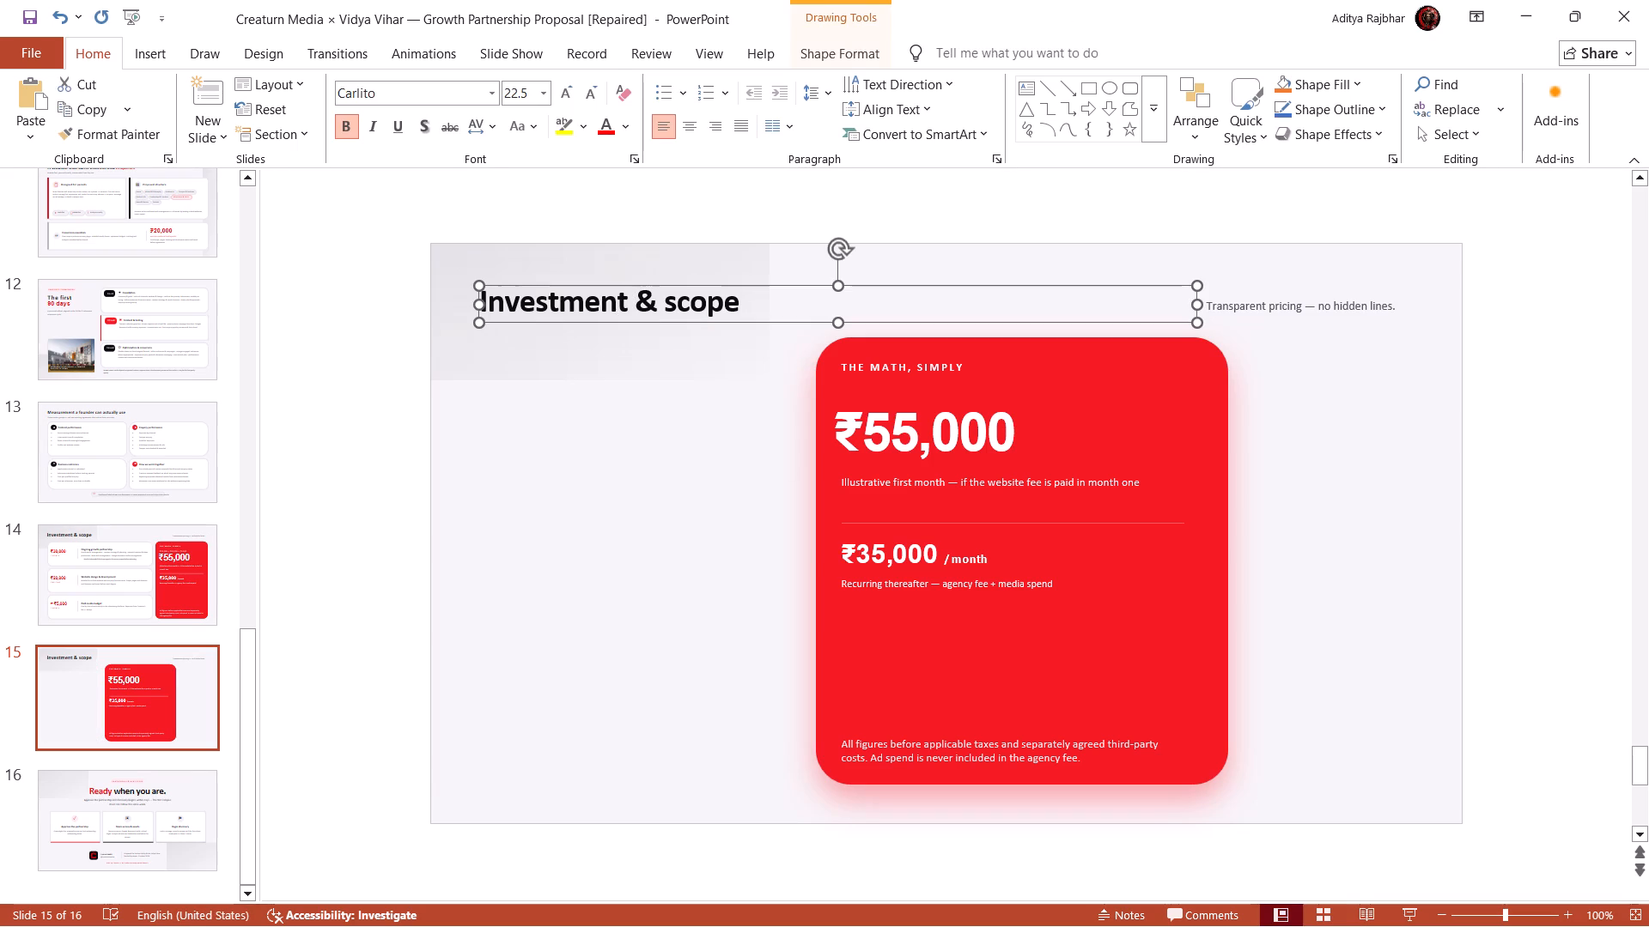
pyautogui.moveTo(805, 333); pyautogui.dragTo(1182, 669)
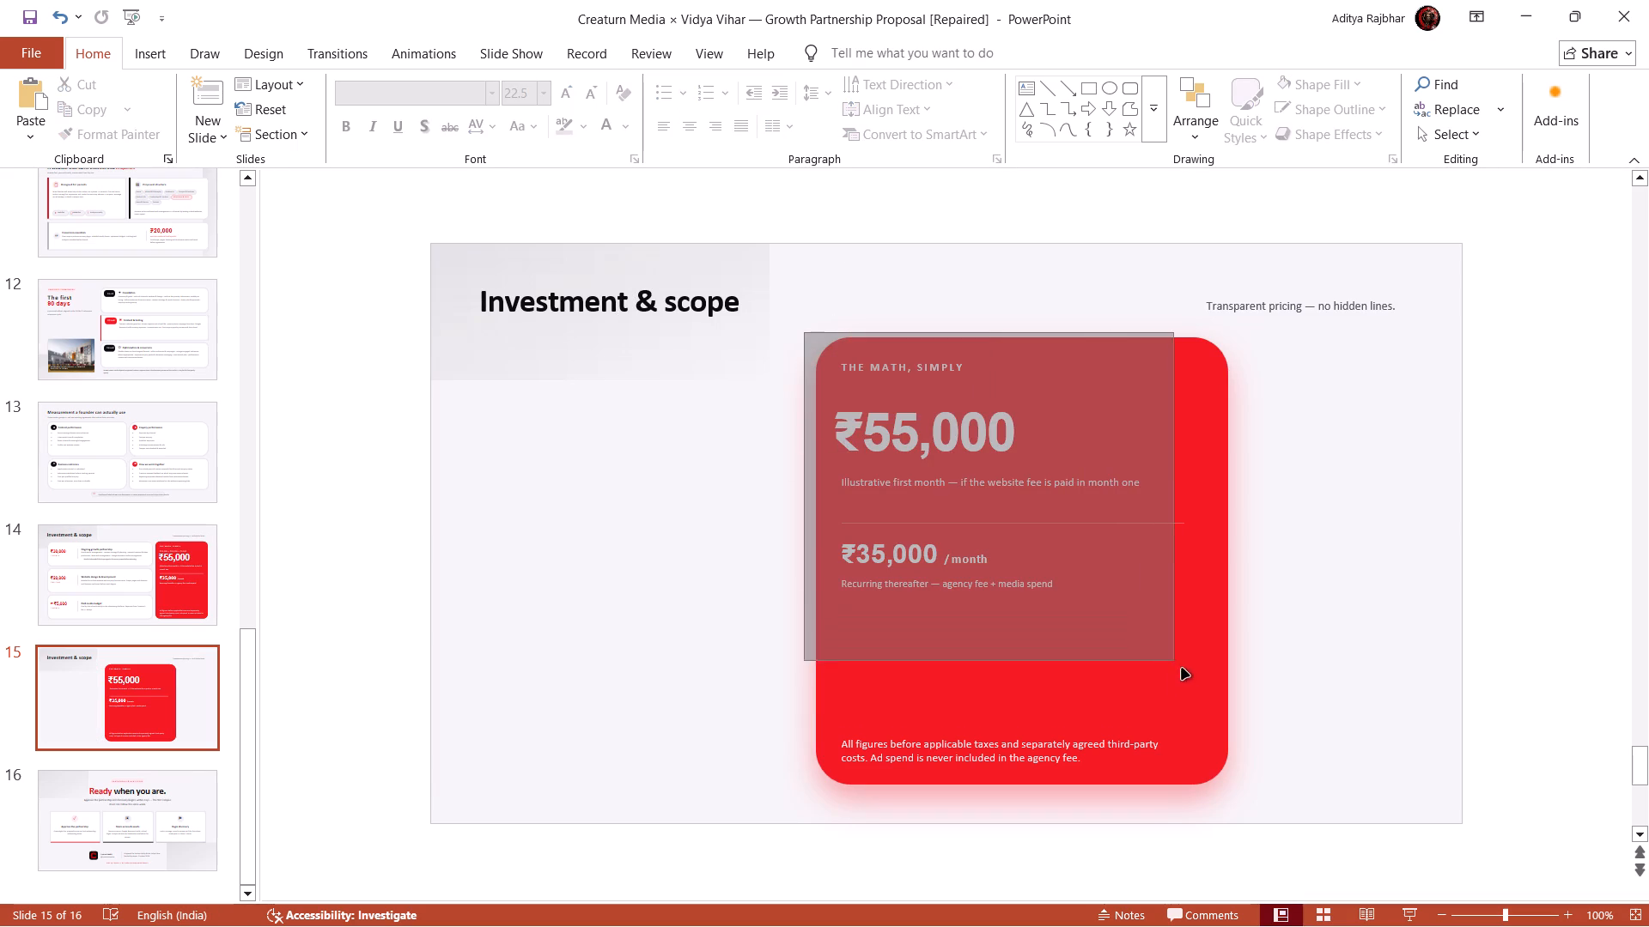
pyautogui.moveTo(1182, 669); pyautogui.dragTo(1225, 800)
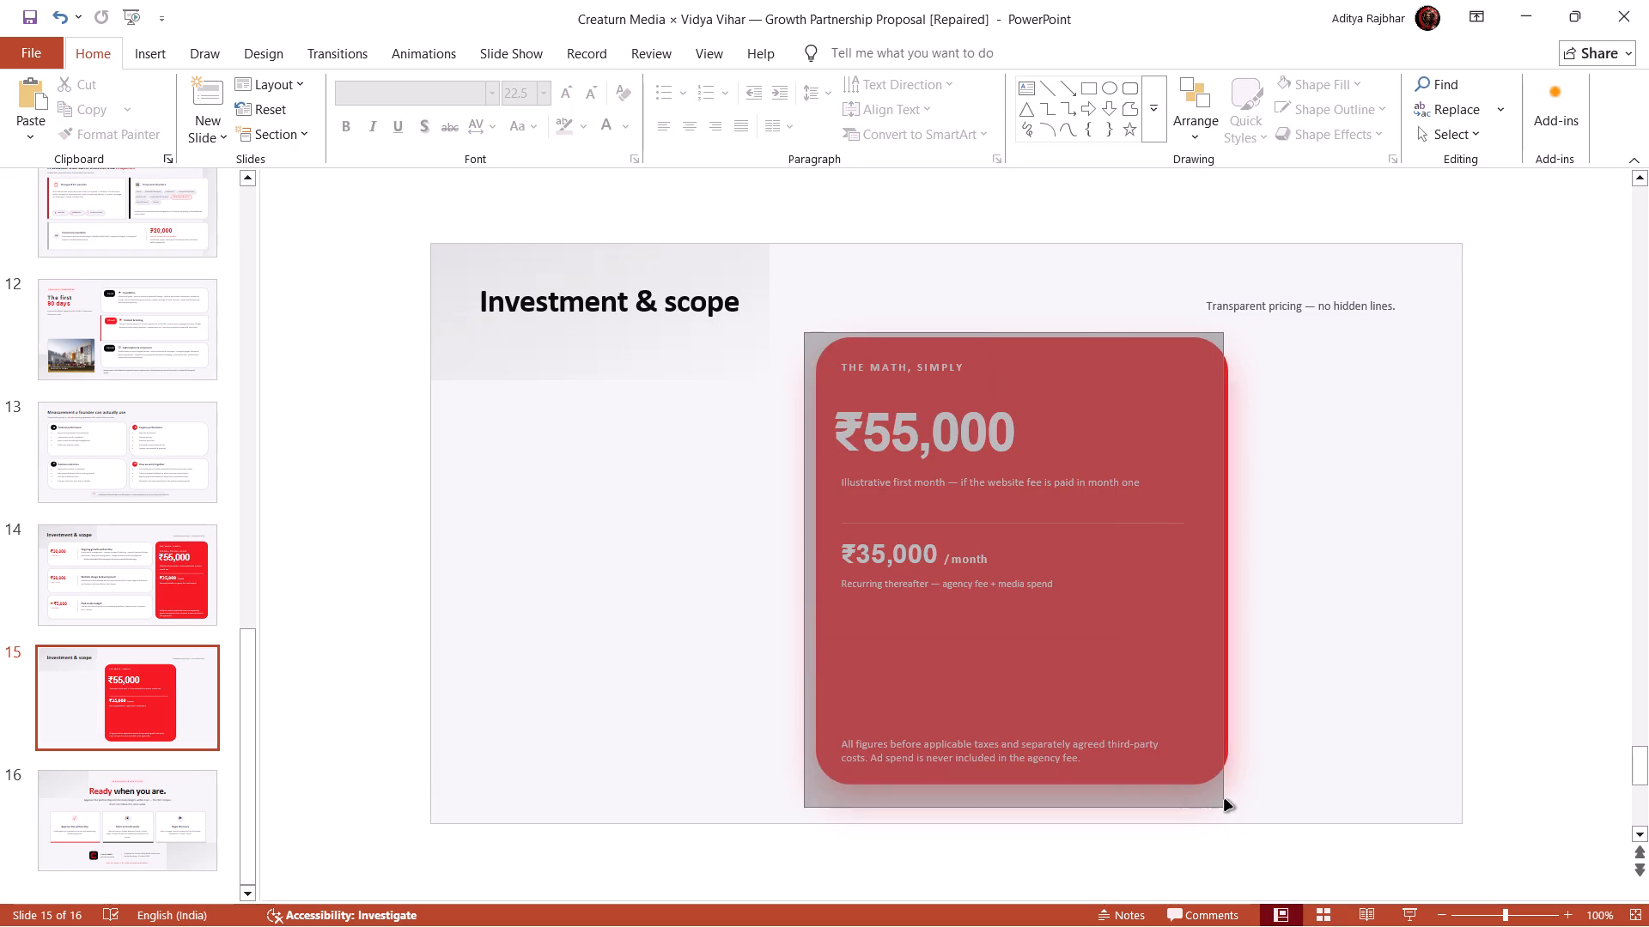
pyautogui.moveTo(1225, 800); pyautogui.dragTo(1232, 789)
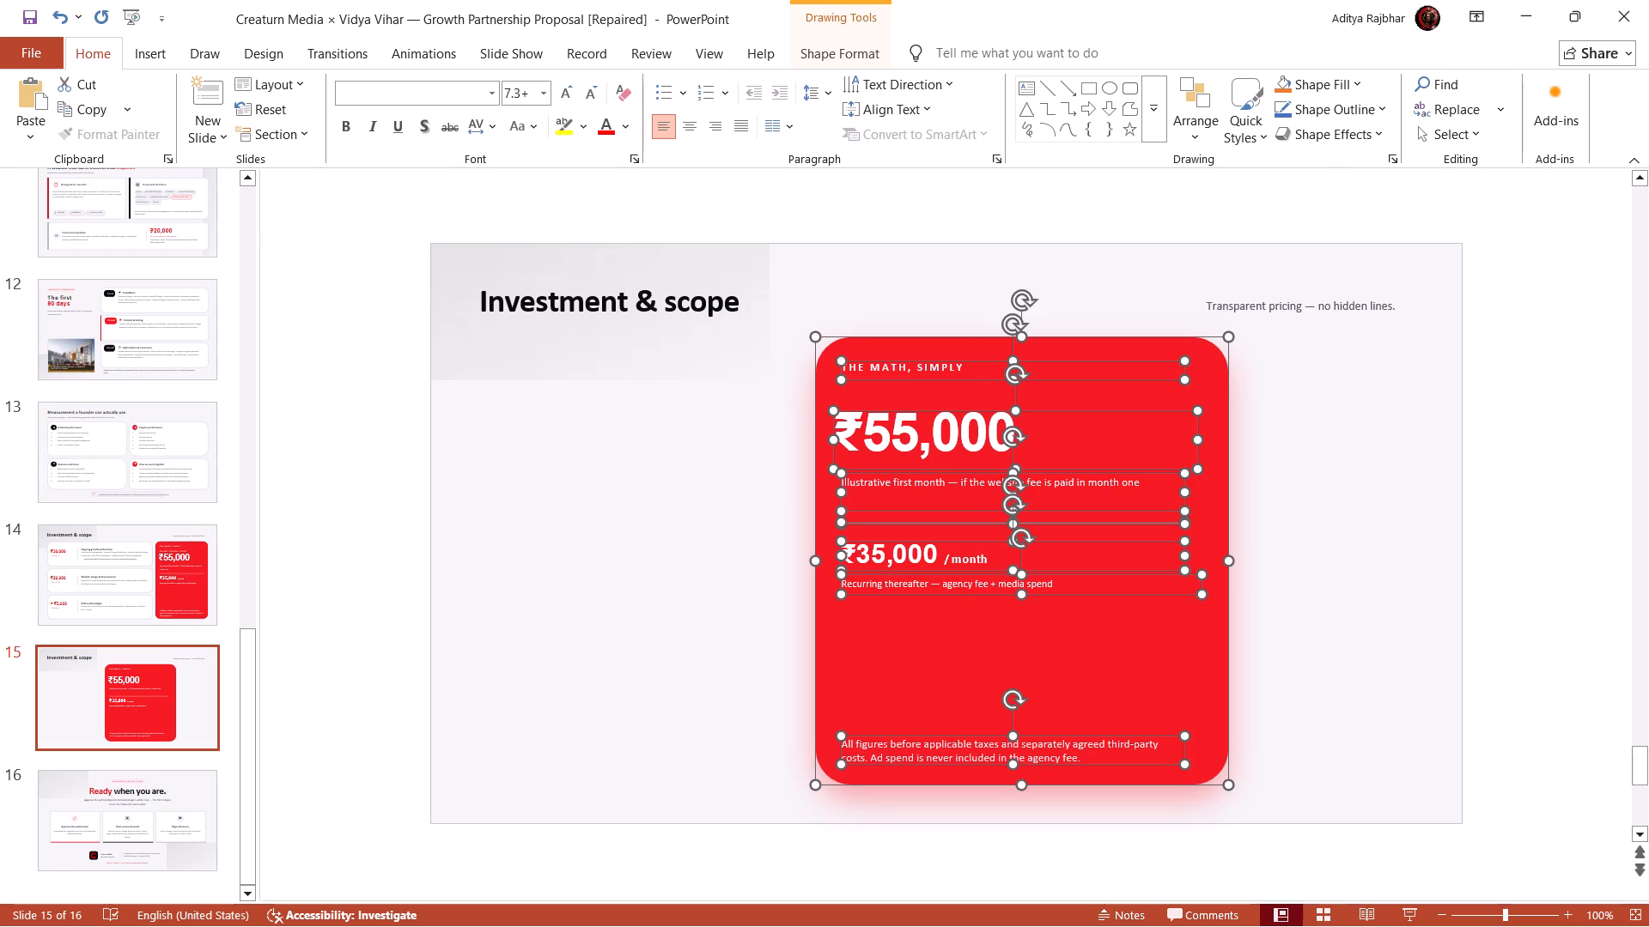
pyautogui.moveTo(1135, 681); pyautogui.dragTo(885, 688)
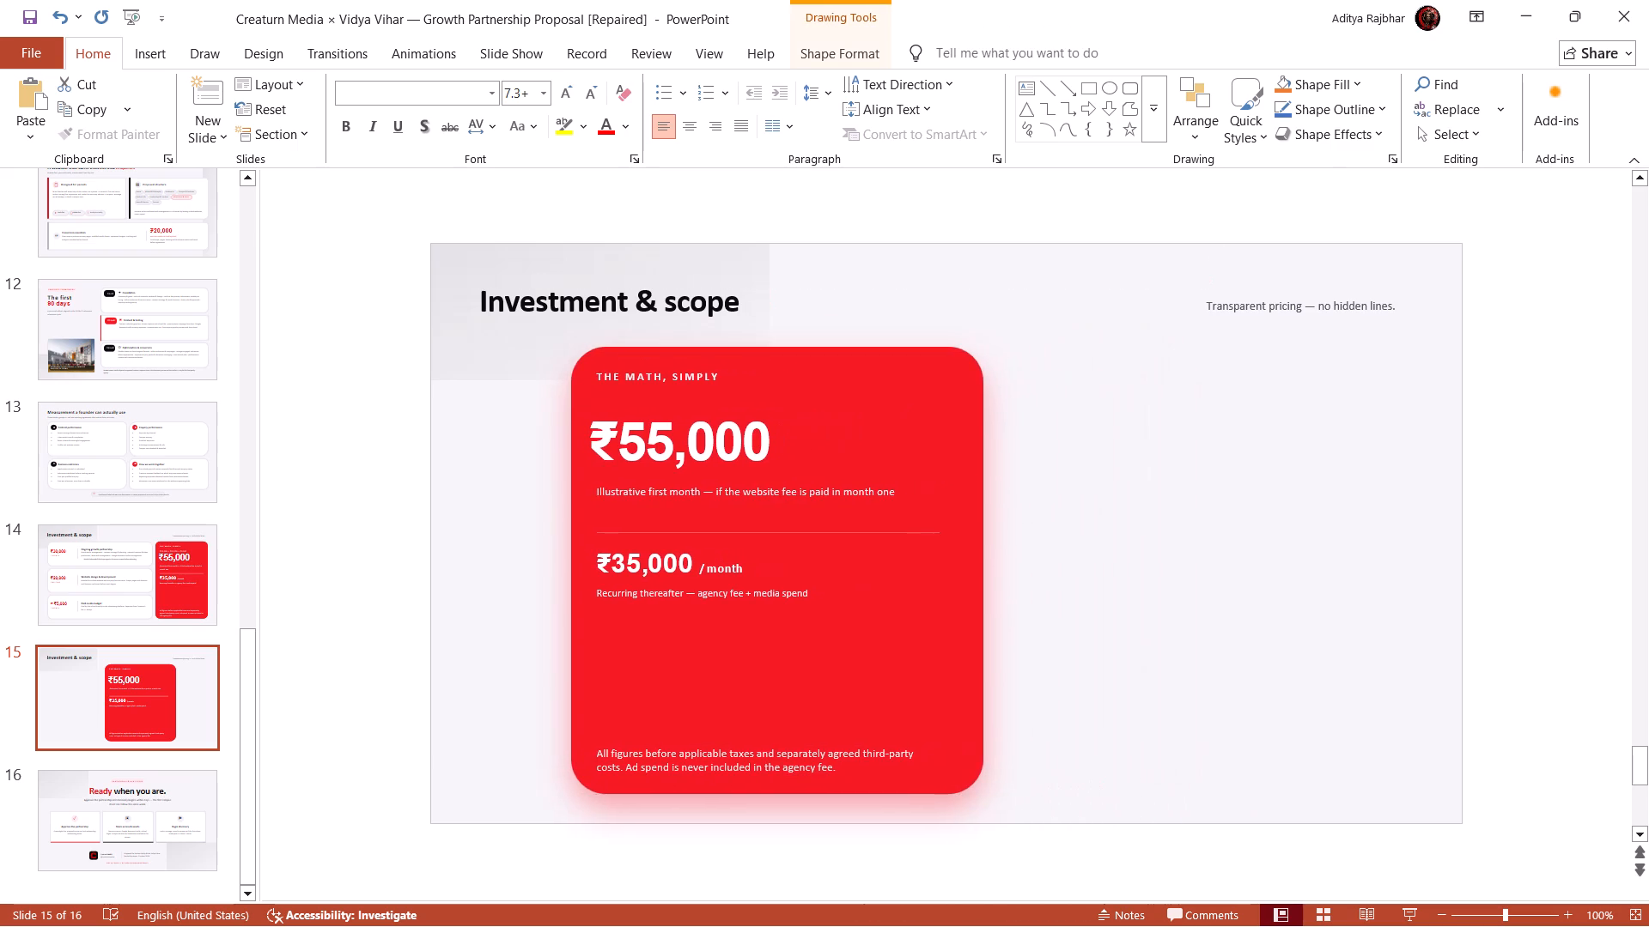
pyautogui.moveTo(885, 688); pyautogui.dragTo(831, 677)
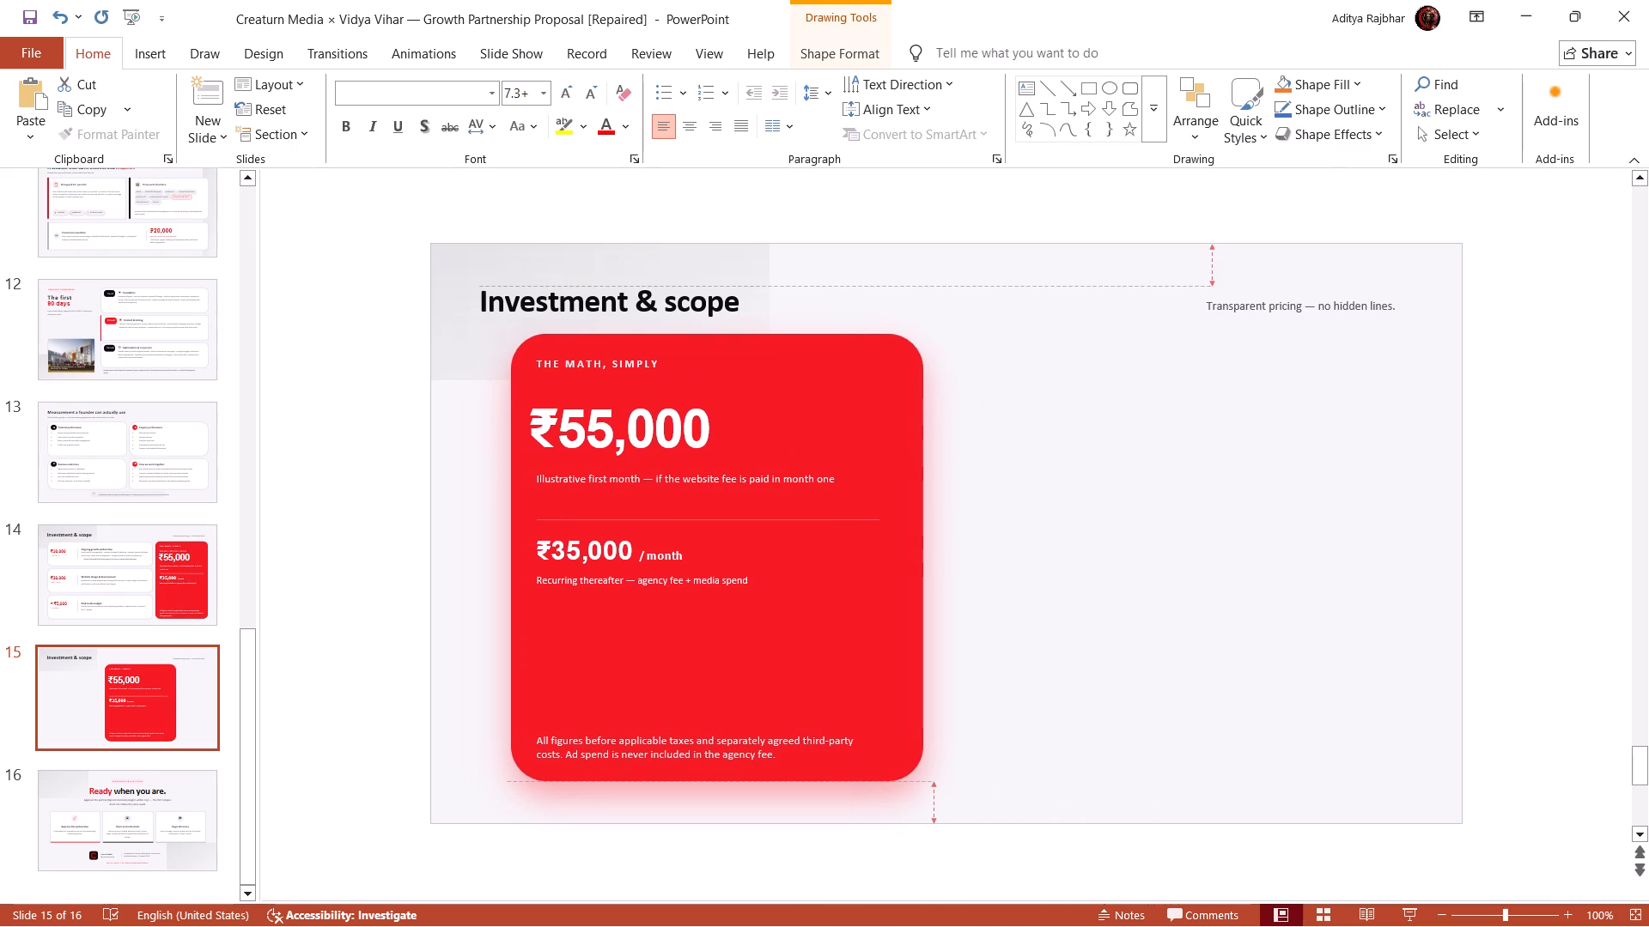
pyautogui.moveTo(831, 677); pyautogui.dragTo(853, 675)
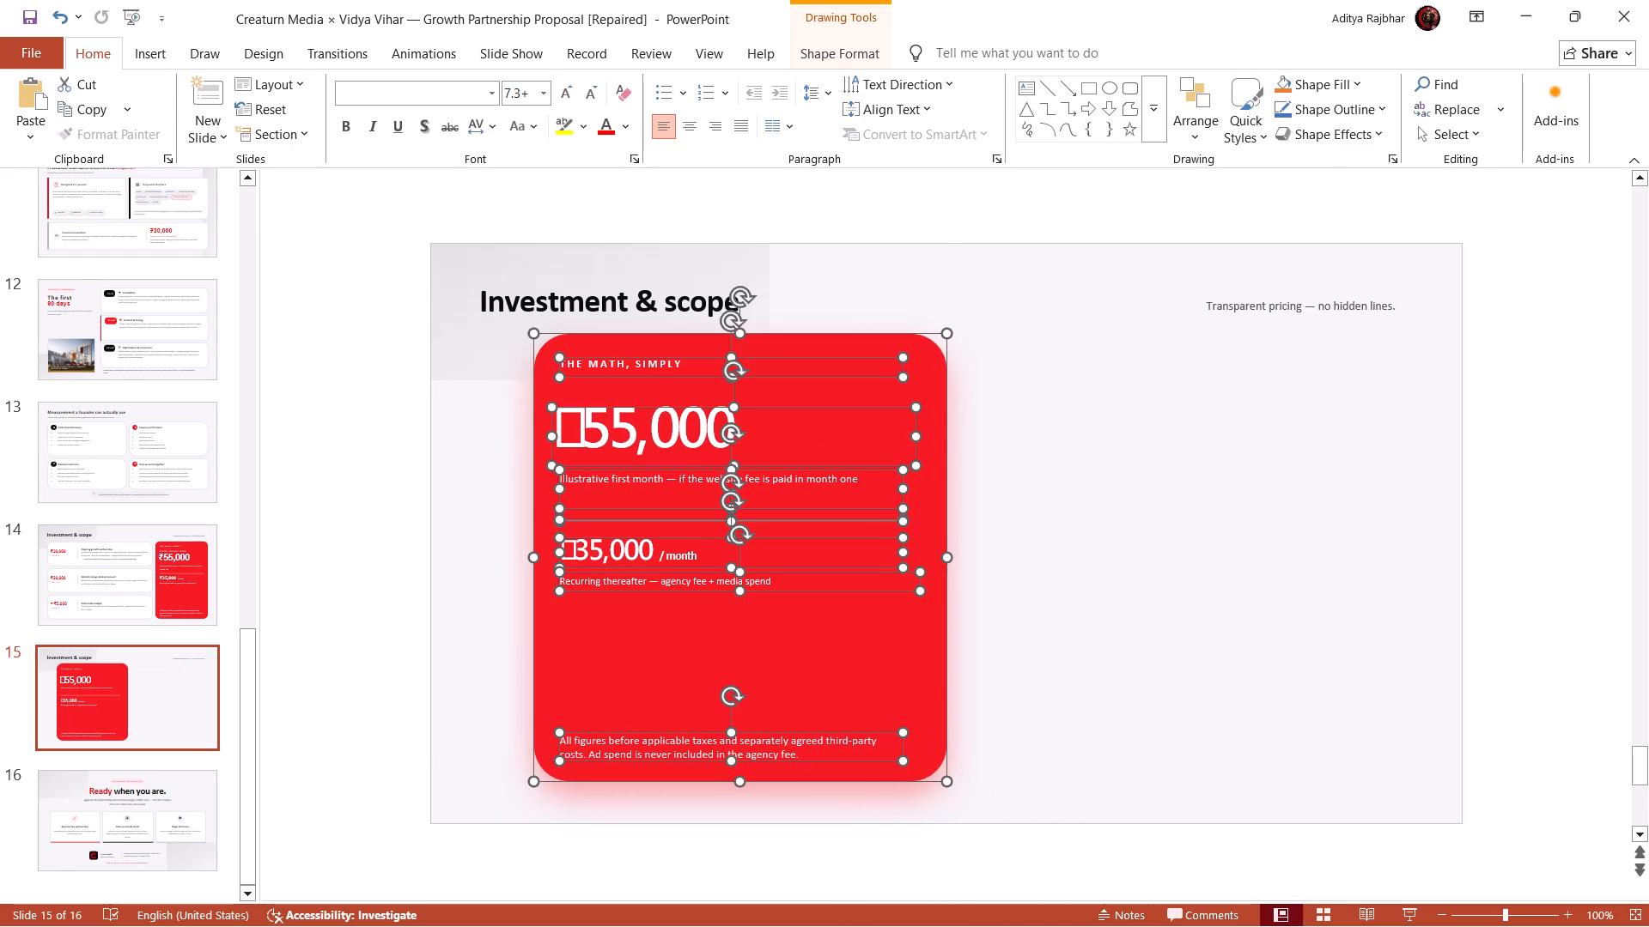
# Duplicate the wide red card with all its texts and place the copy beside the original, leaving a narrow gap.
pyautogui.hotkey('ctrl', 'd')
pyautogui.moveTo(878, 653); pyautogui.dragTo(1281, 629)
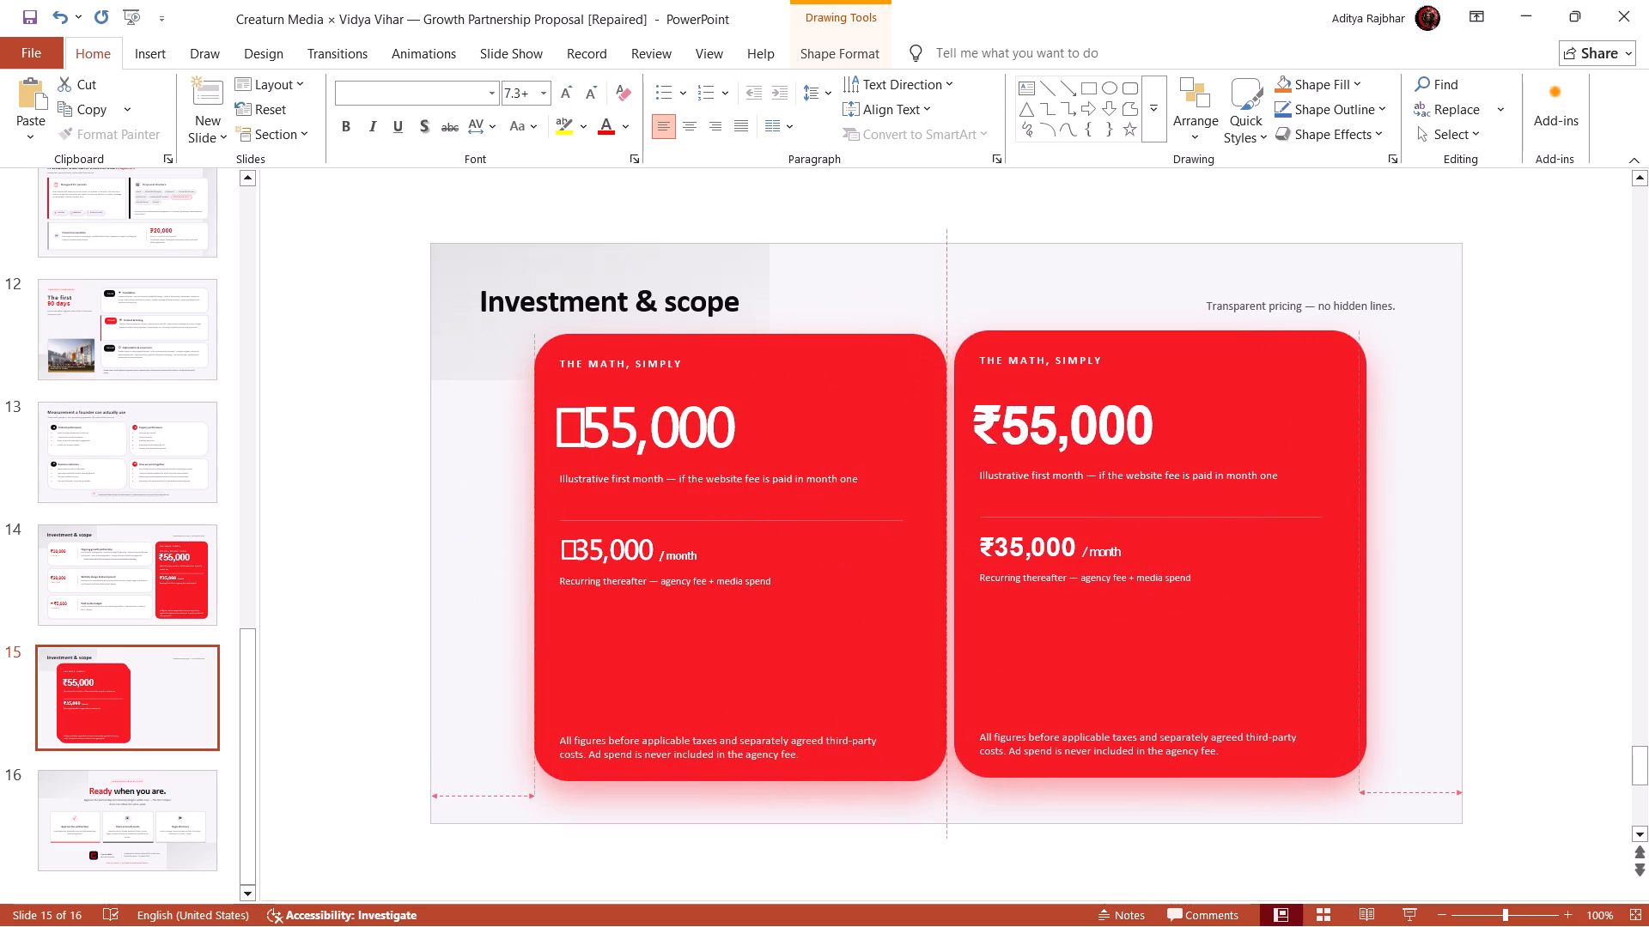
pyautogui.moveTo(1281, 629); pyautogui.dragTo(1299, 630)
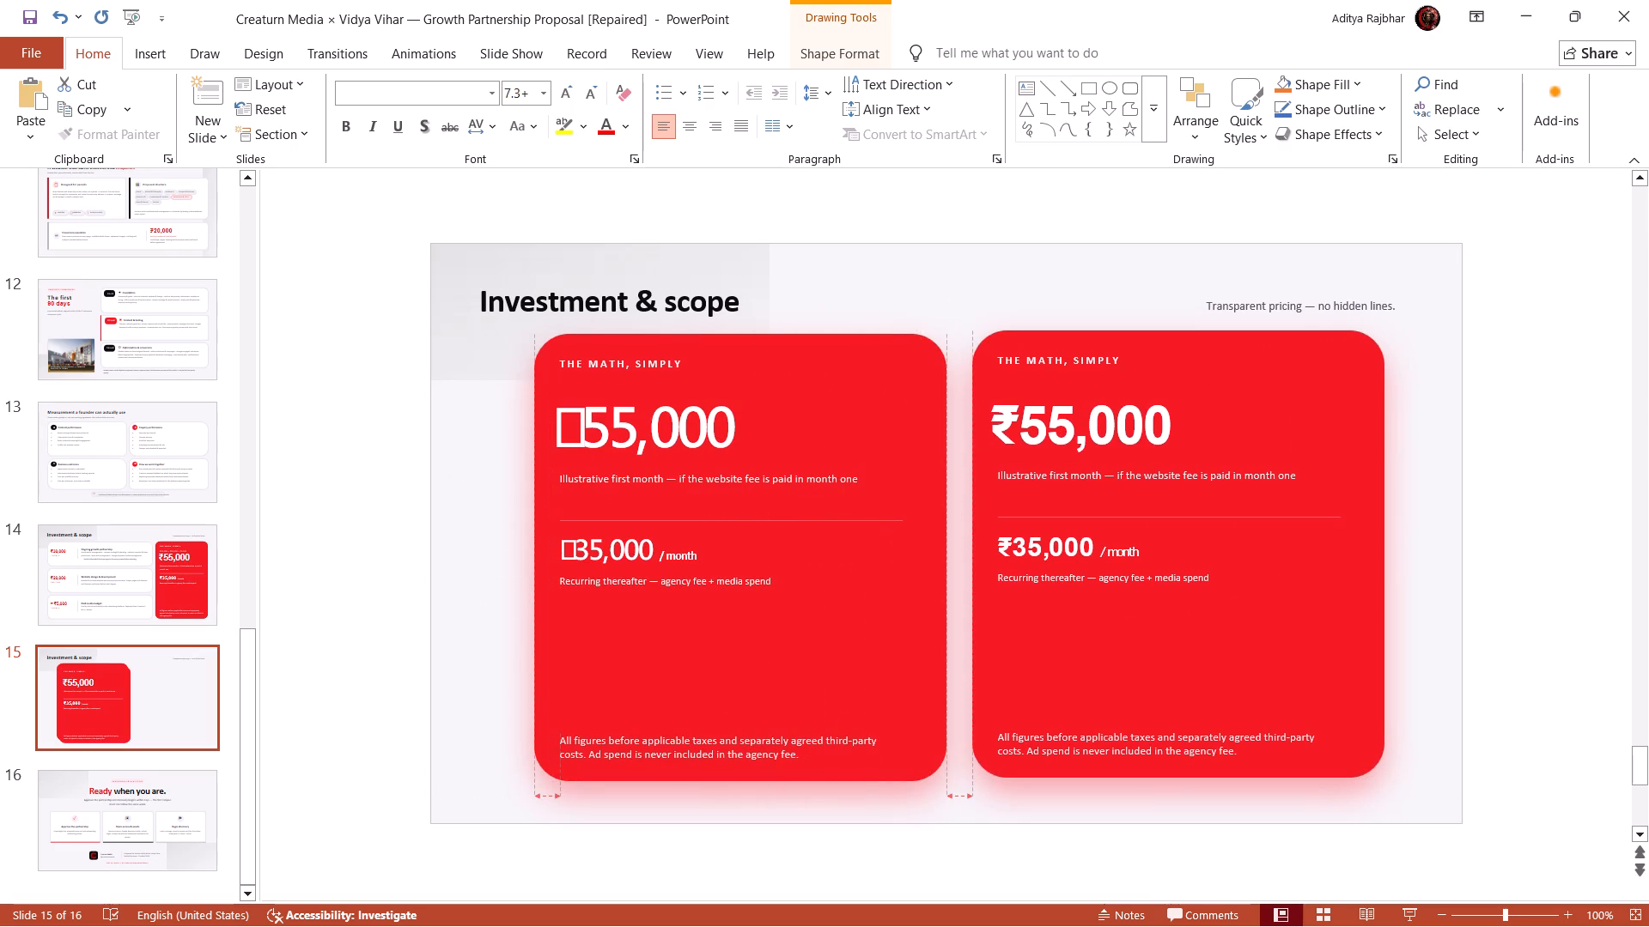
pyautogui.moveTo(1299, 630); pyautogui.dragTo(1299, 630)
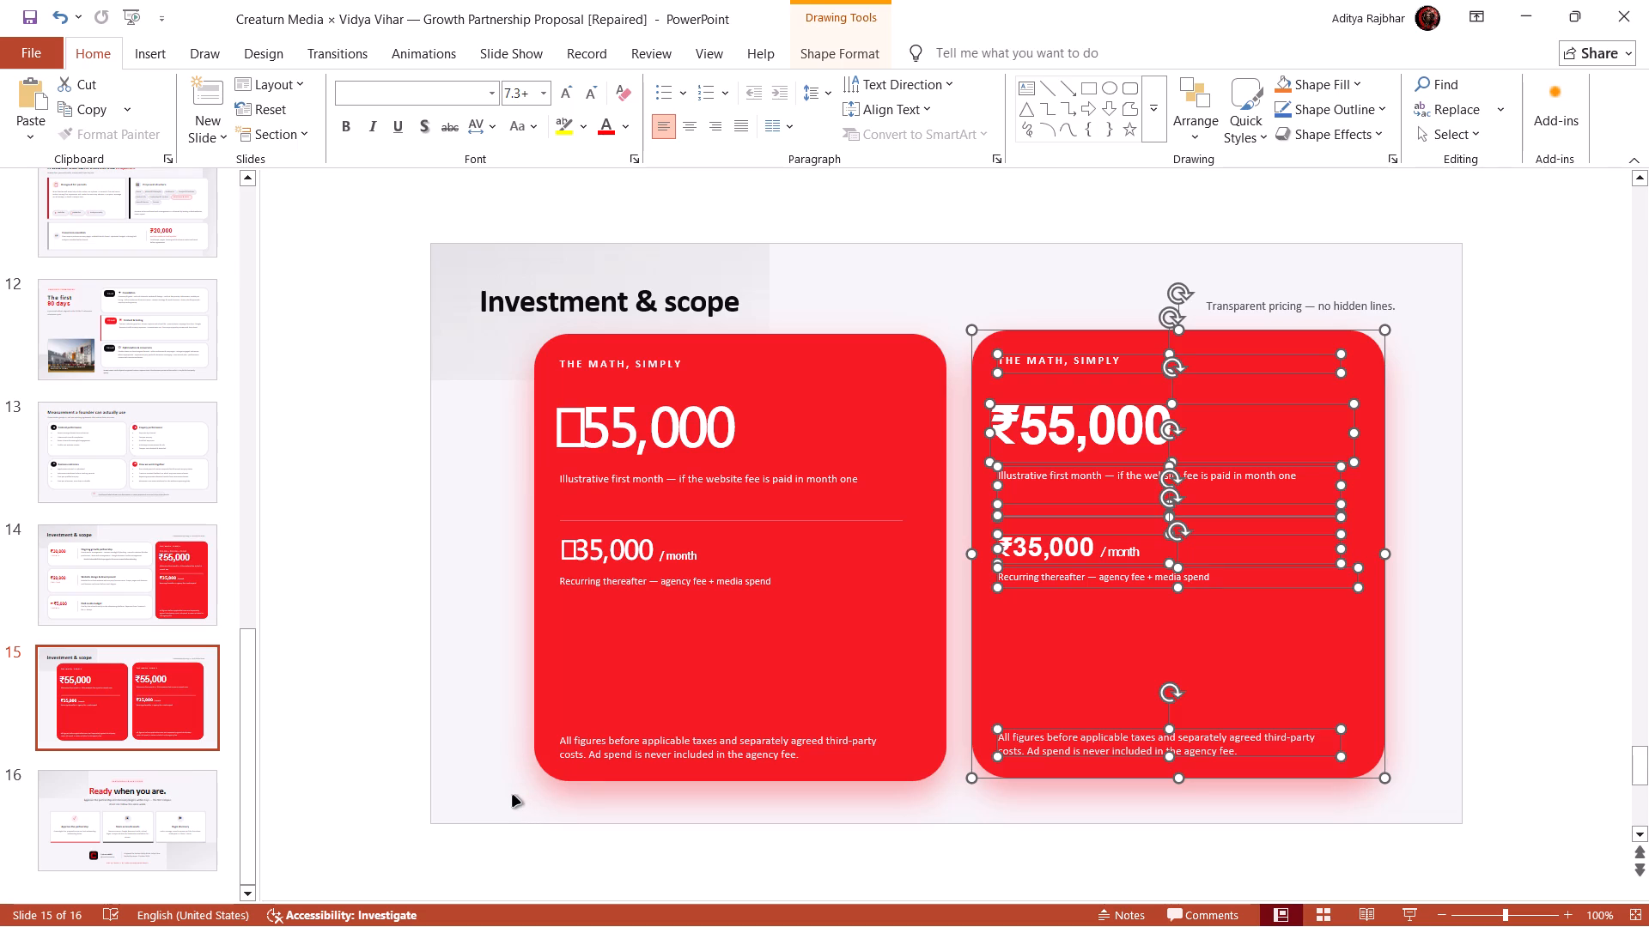
# Shift both red cards with all their texts slightly down, away from the slide title.
pyautogui.keyDown('shift'); pyautogui.moveTo(513, 796); pyautogui.dragTo(868, 357); pyautogui.keyUp('shift')
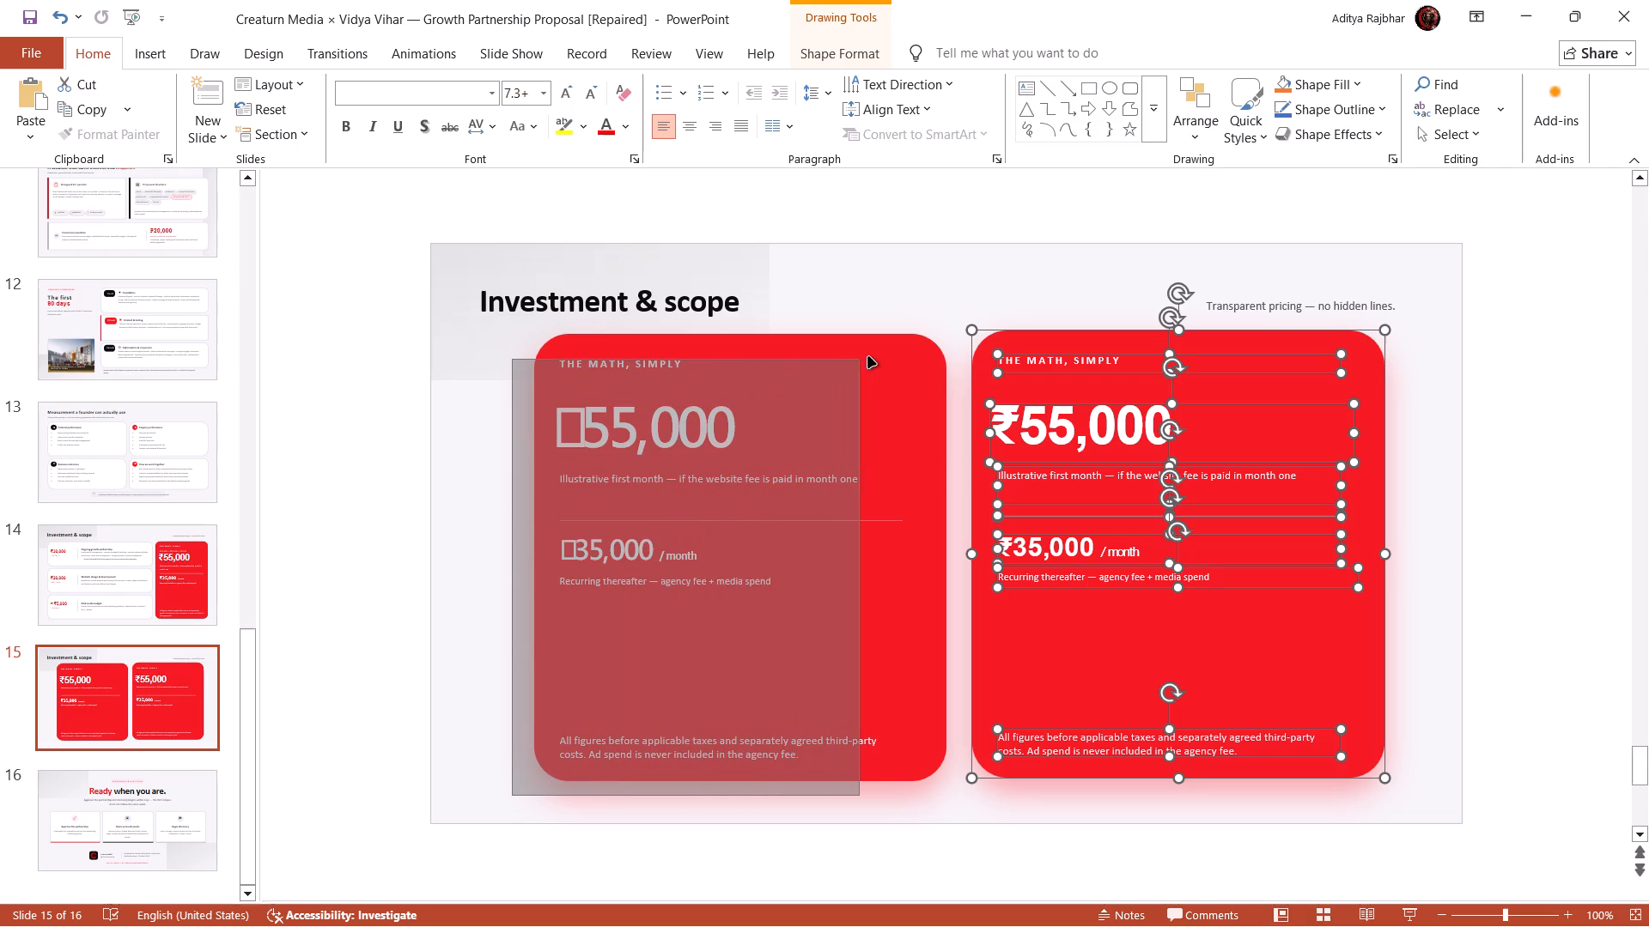
pyautogui.keyDown('shift'); pyautogui.moveTo(868, 357); pyautogui.dragTo(885, 303); pyautogui.keyUp('shift')
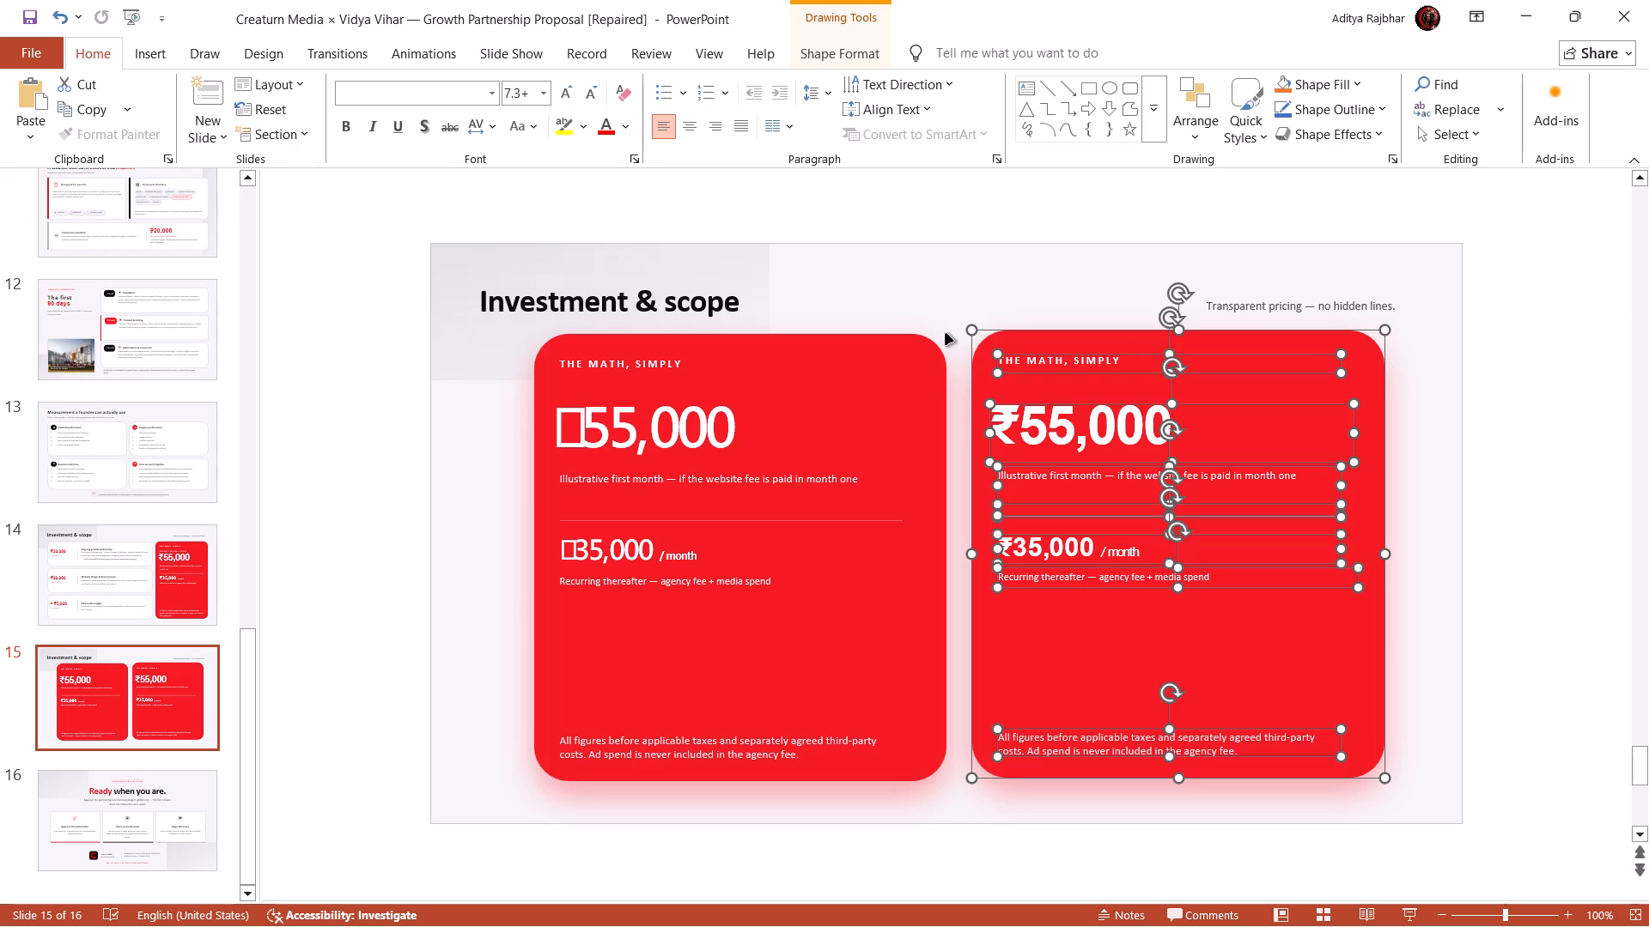
pyautogui.keyDown('shift'); pyautogui.moveTo(946, 334); pyautogui.dragTo(539, 779); pyautogui.keyUp('shift')
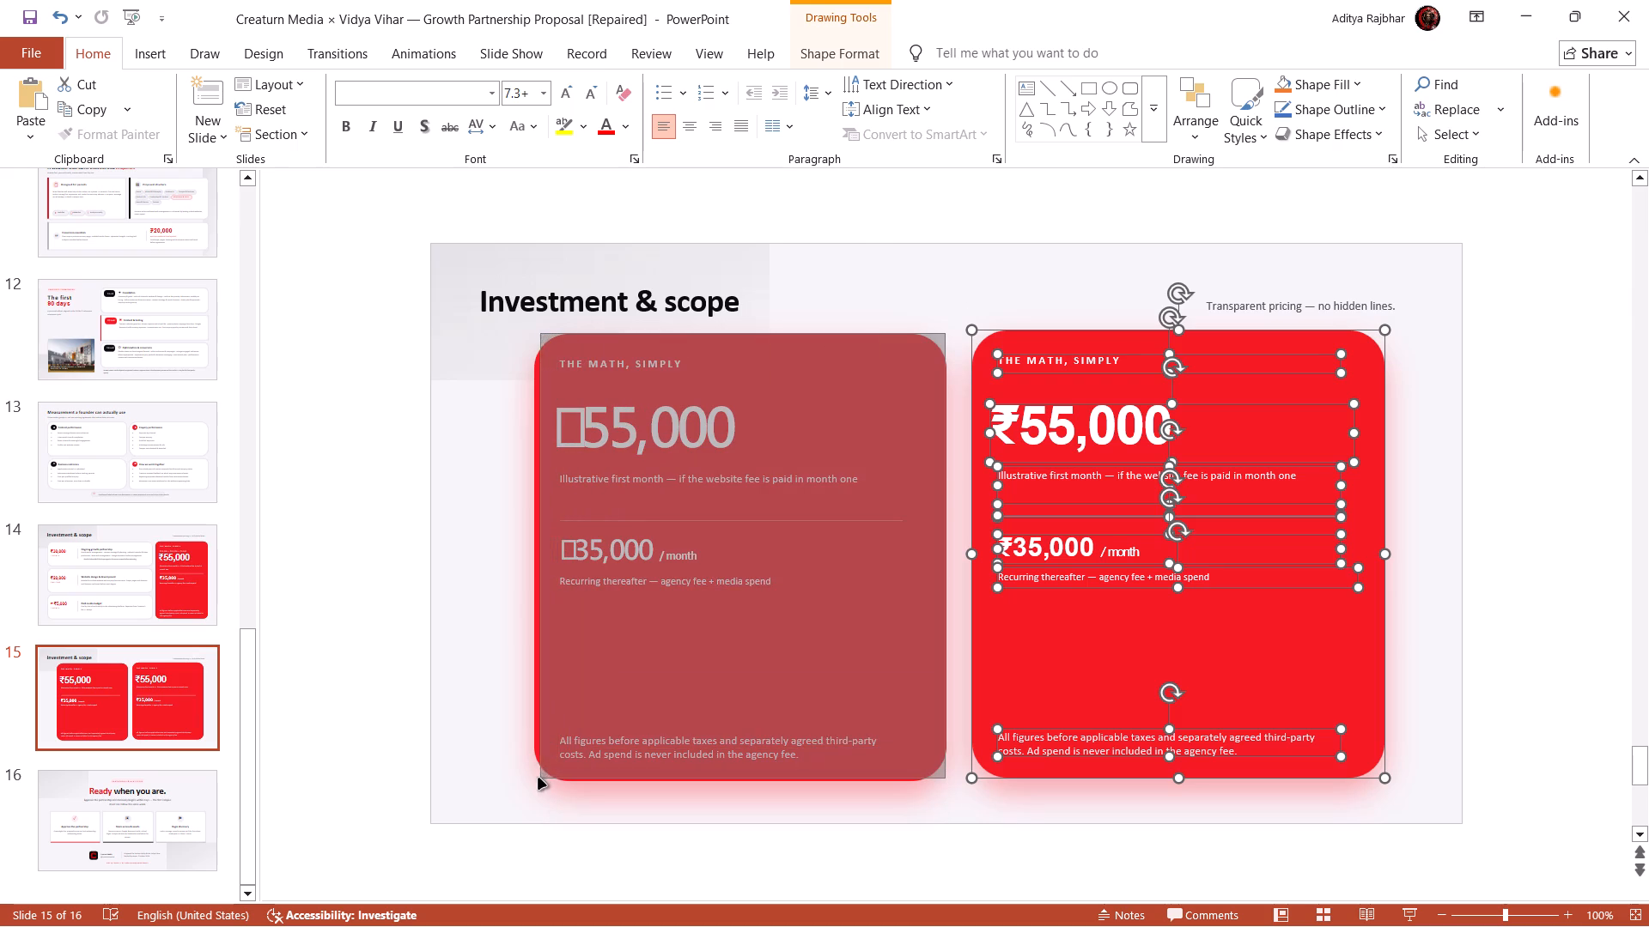
pyautogui.keyDown('shift'); pyautogui.moveTo(539, 779); pyautogui.dragTo(532, 779); pyautogui.keyUp('shift')
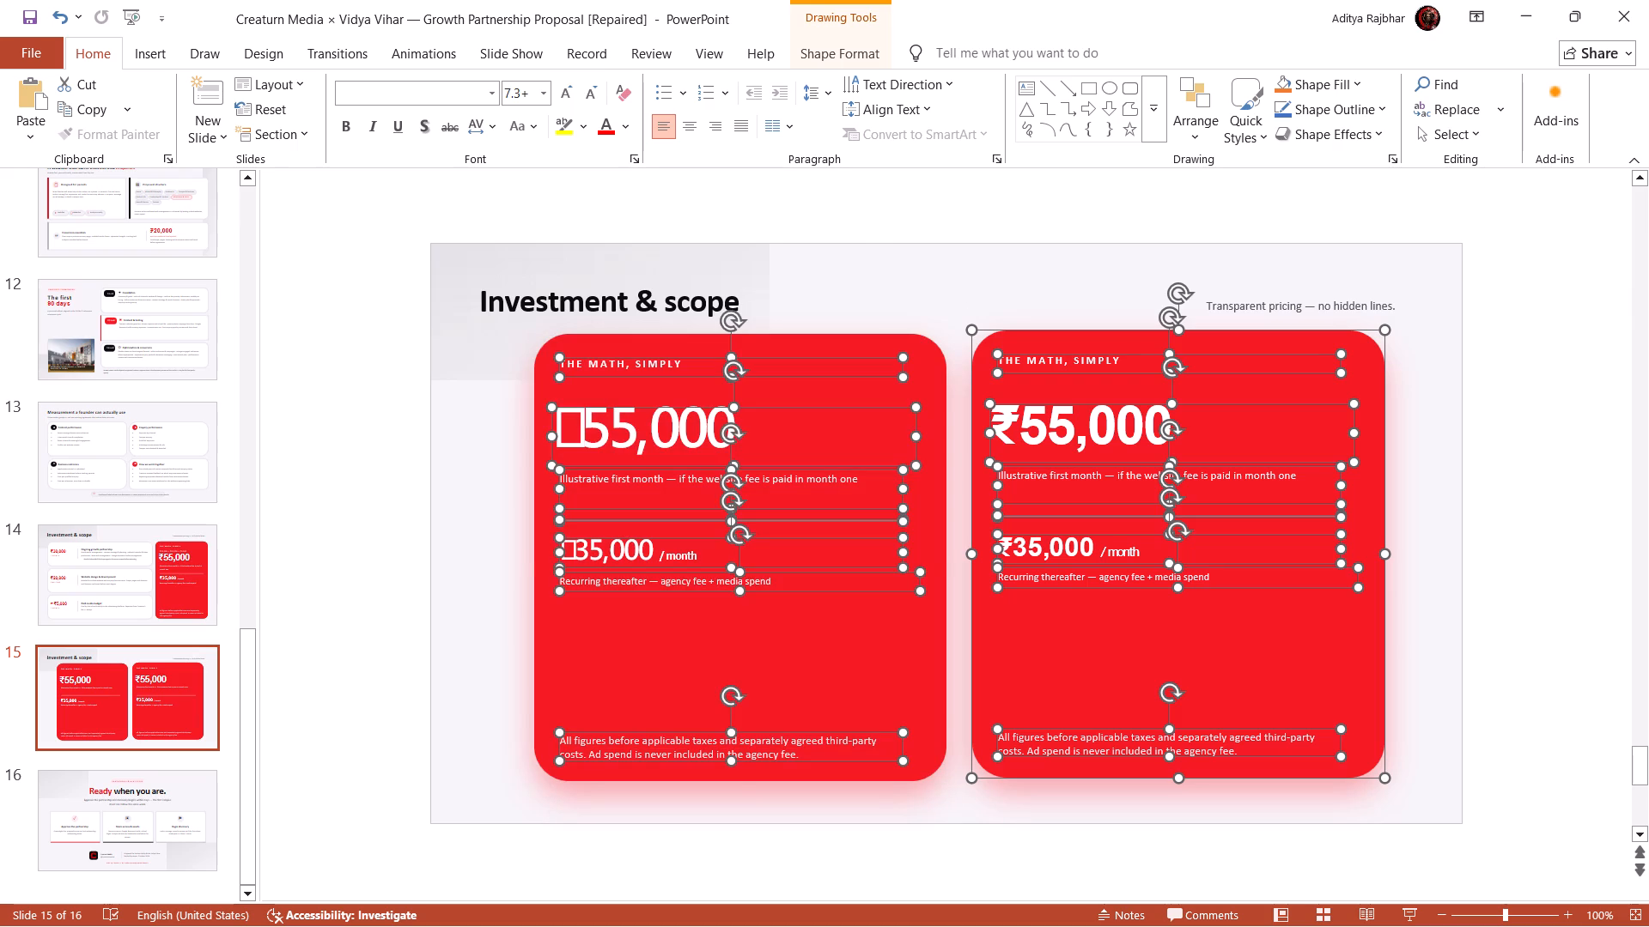
pyautogui.keyDown('shift'); pyautogui.click(817, 664); pyautogui.keyUp('shift')
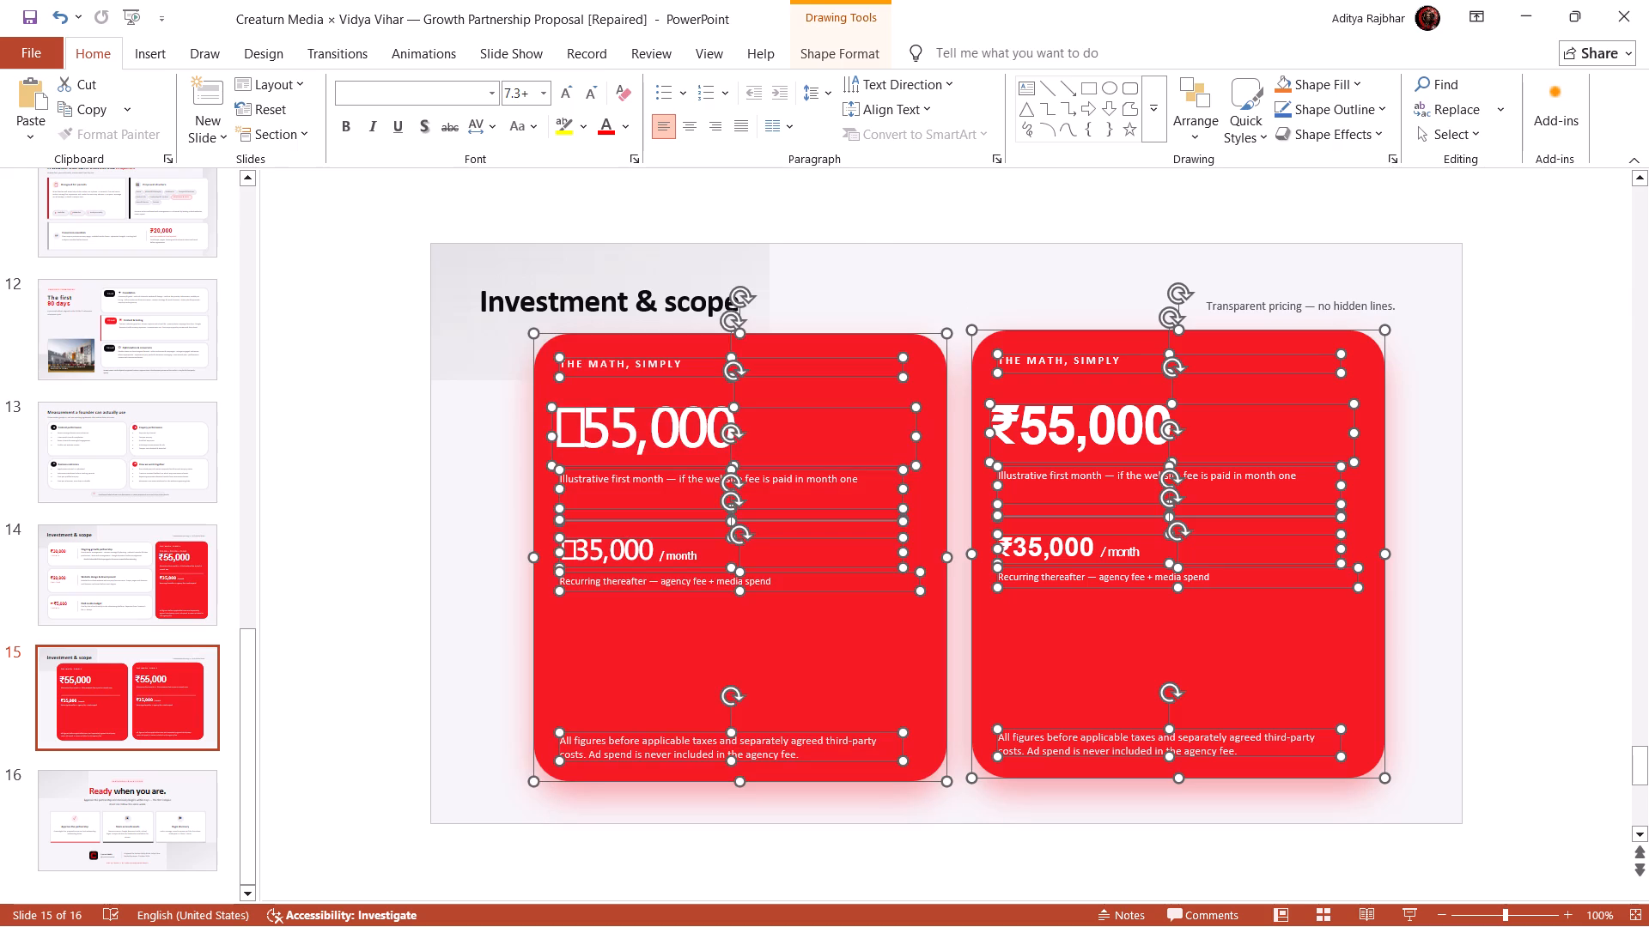
pyautogui.click(859, 662)
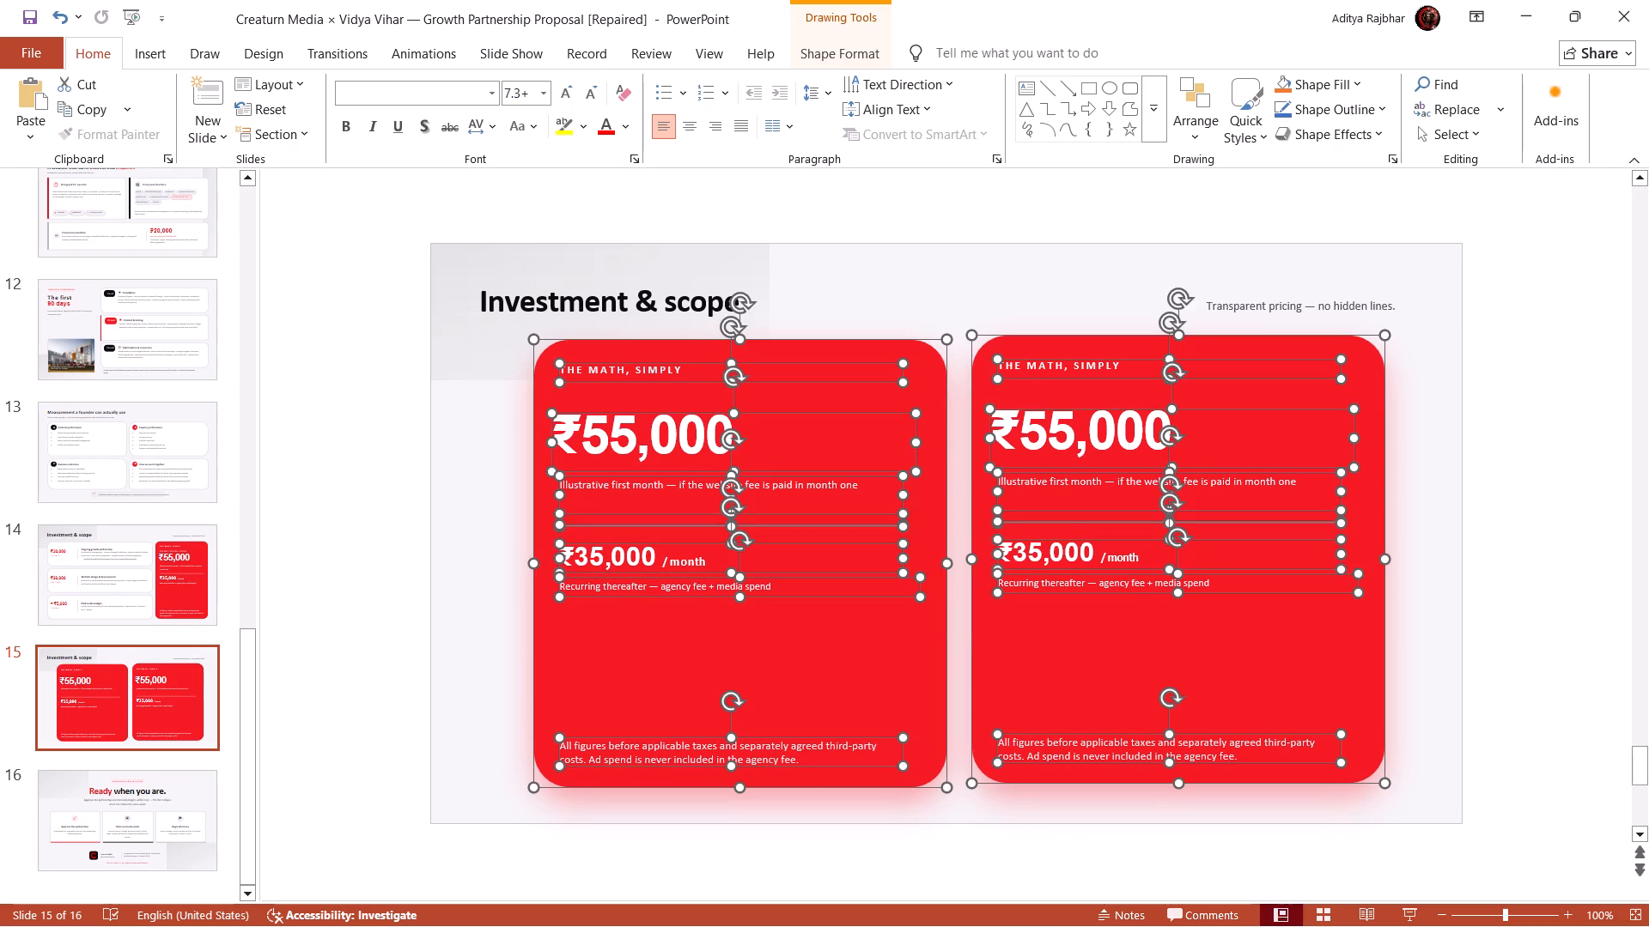
pyautogui.click(1511, 513)
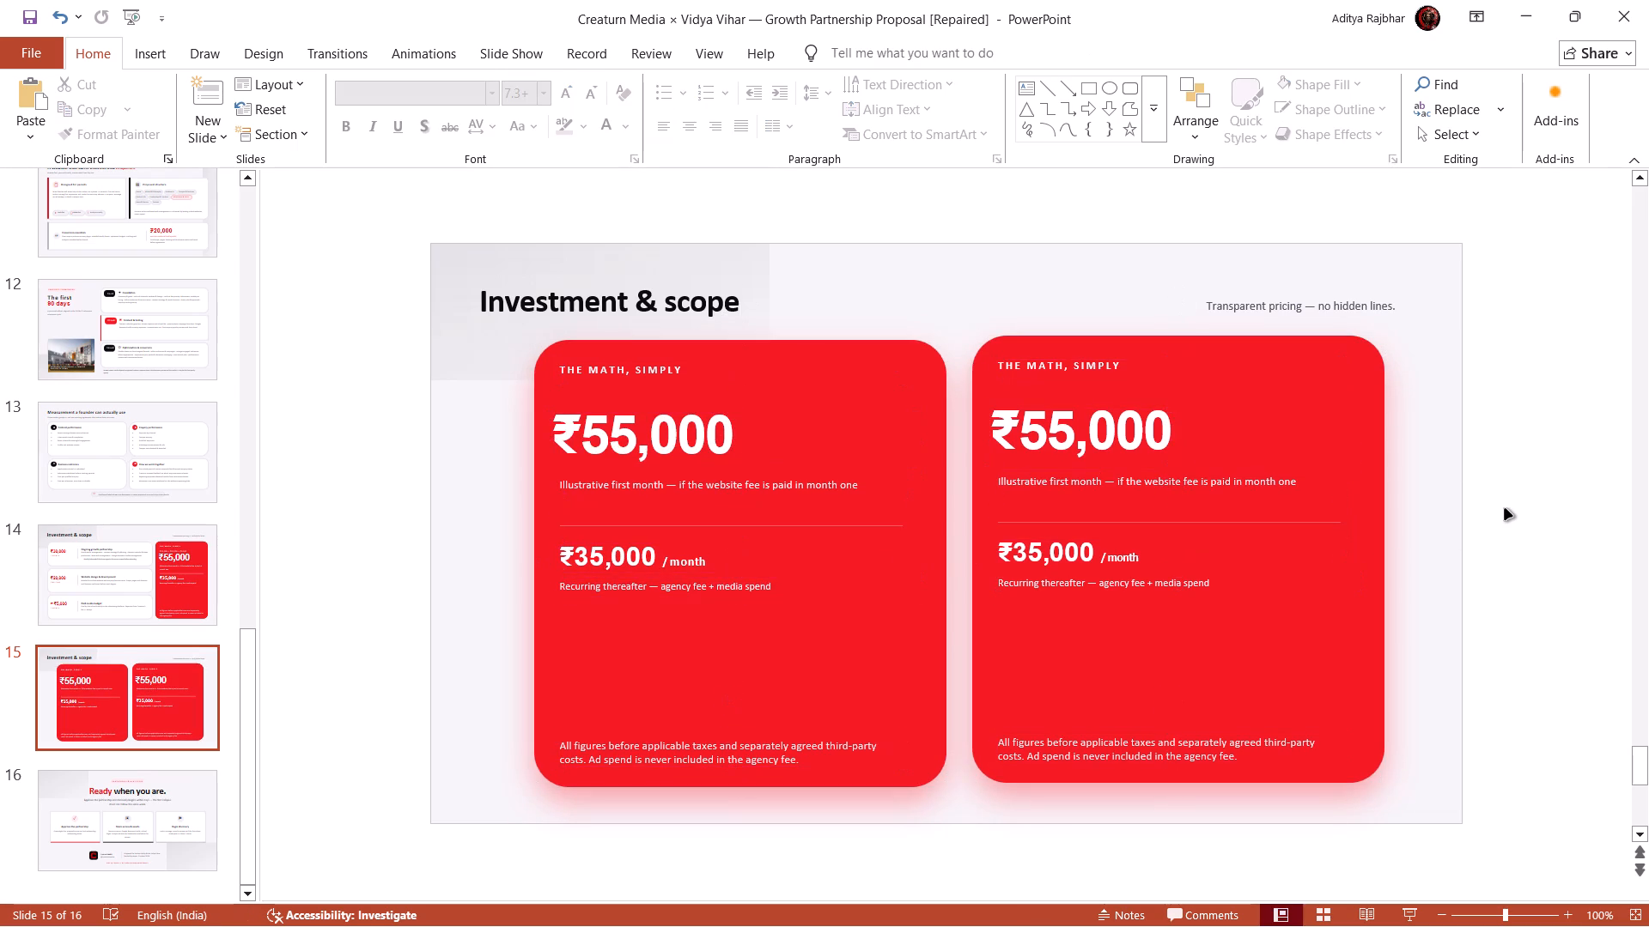
# Lower the second red card with all its texts slightly so its top and bottom edges align with the first card.
pyautogui.moveTo(1399, 336); pyautogui.dragTo(971, 559)
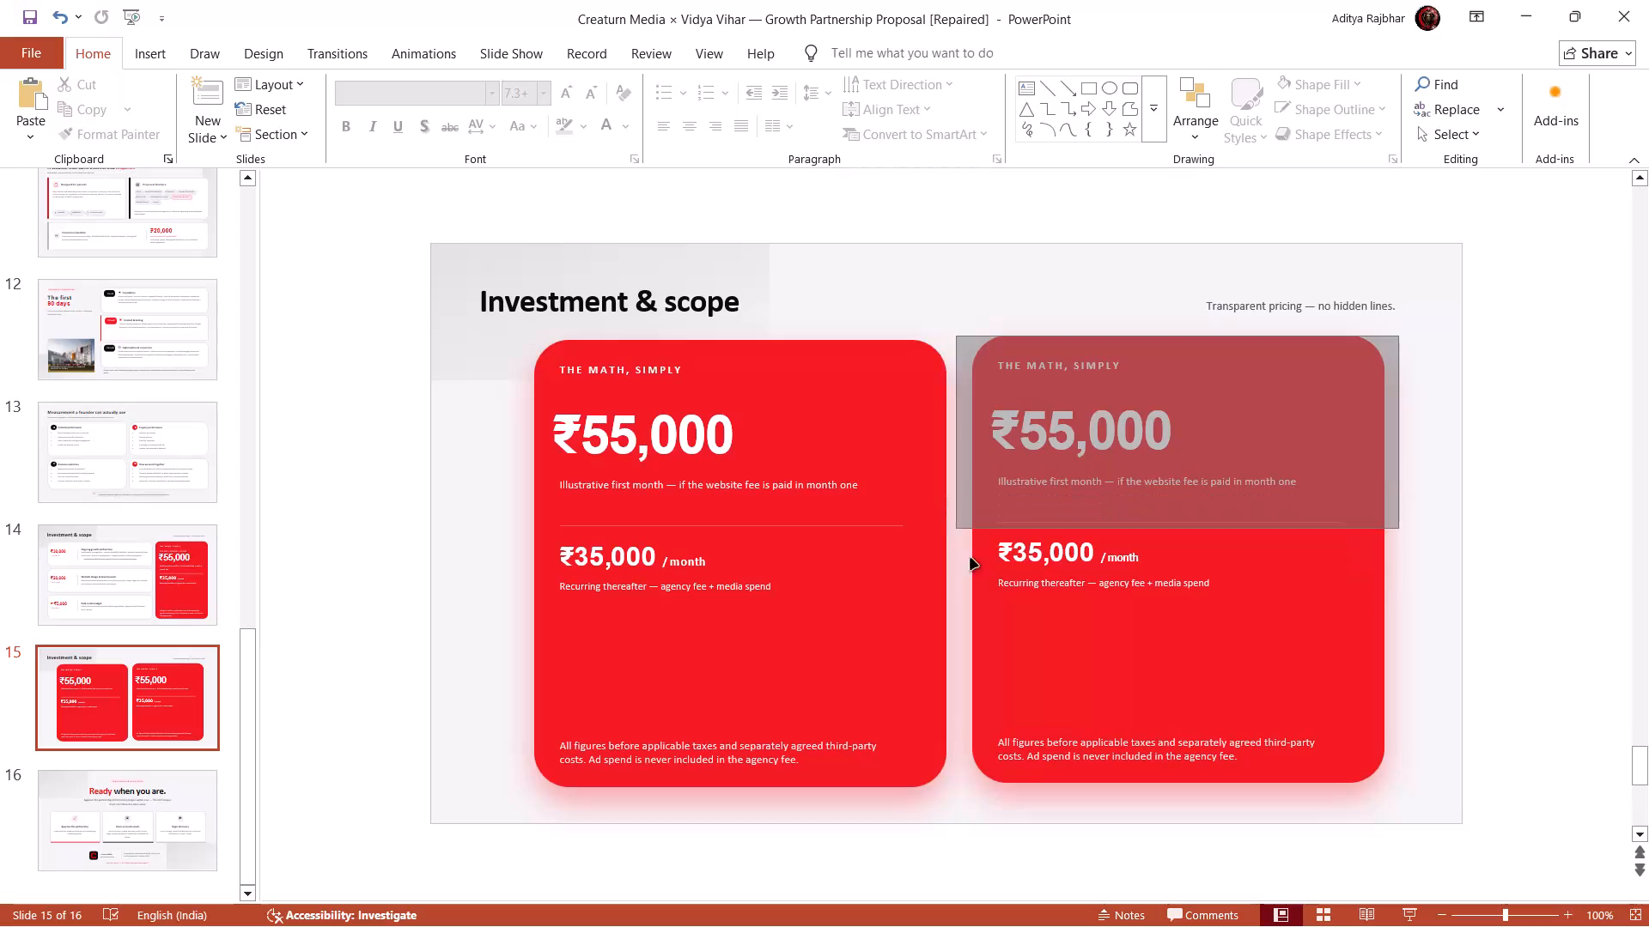
pyautogui.moveTo(971, 559); pyautogui.dragTo(979, 766)
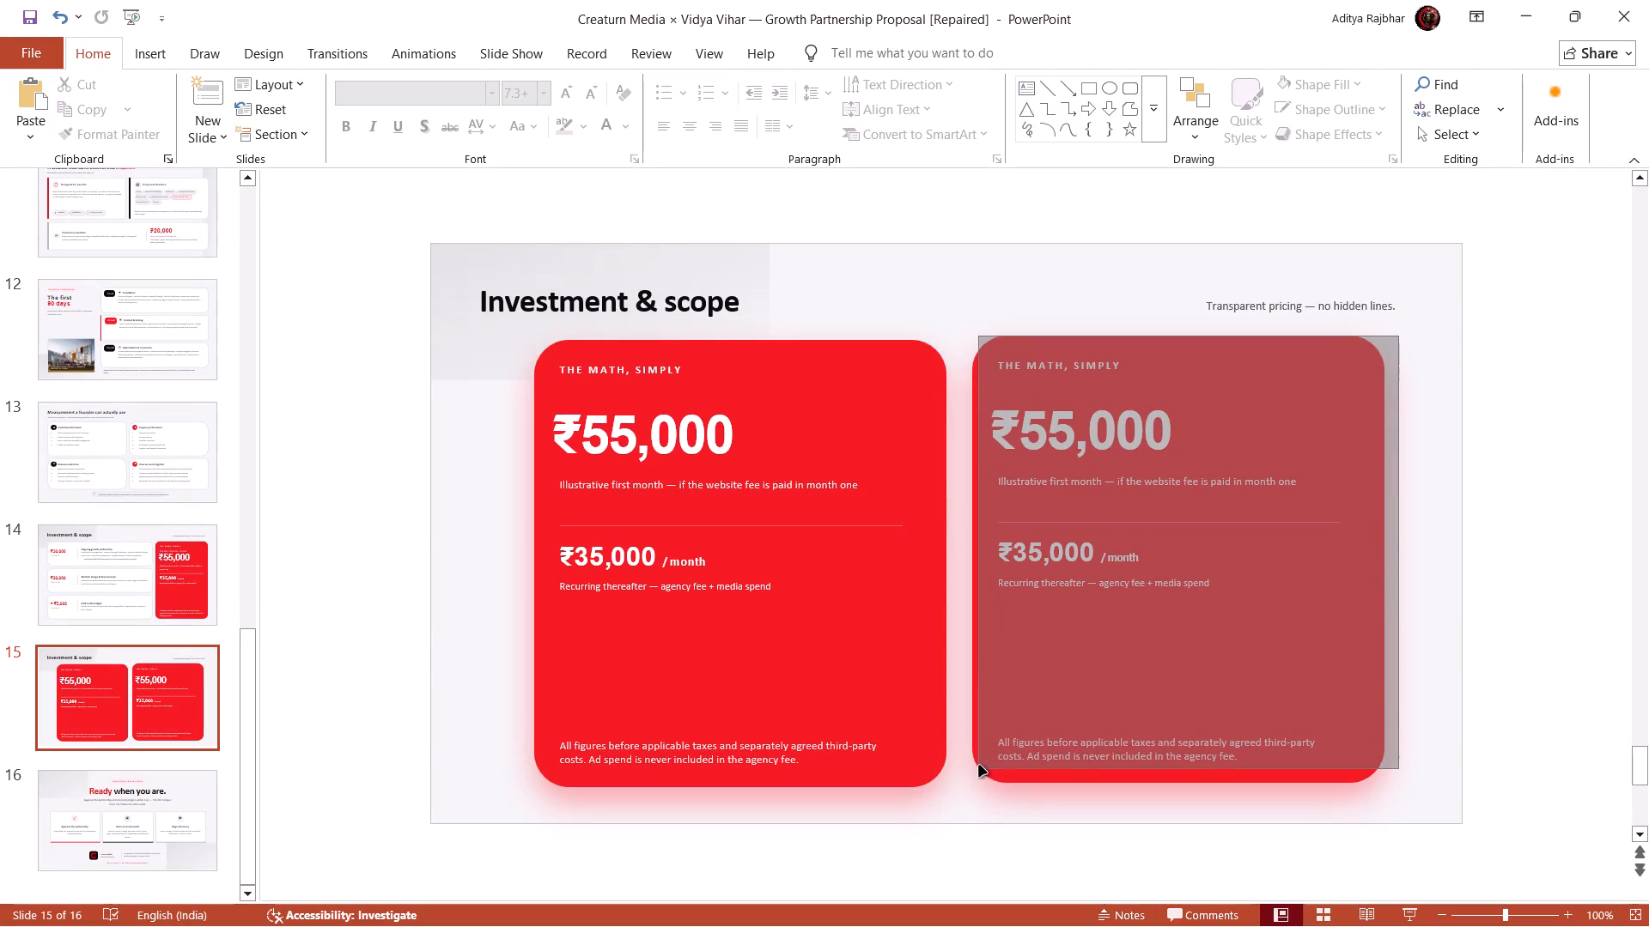
pyautogui.moveTo(979, 766); pyautogui.dragTo(970, 779)
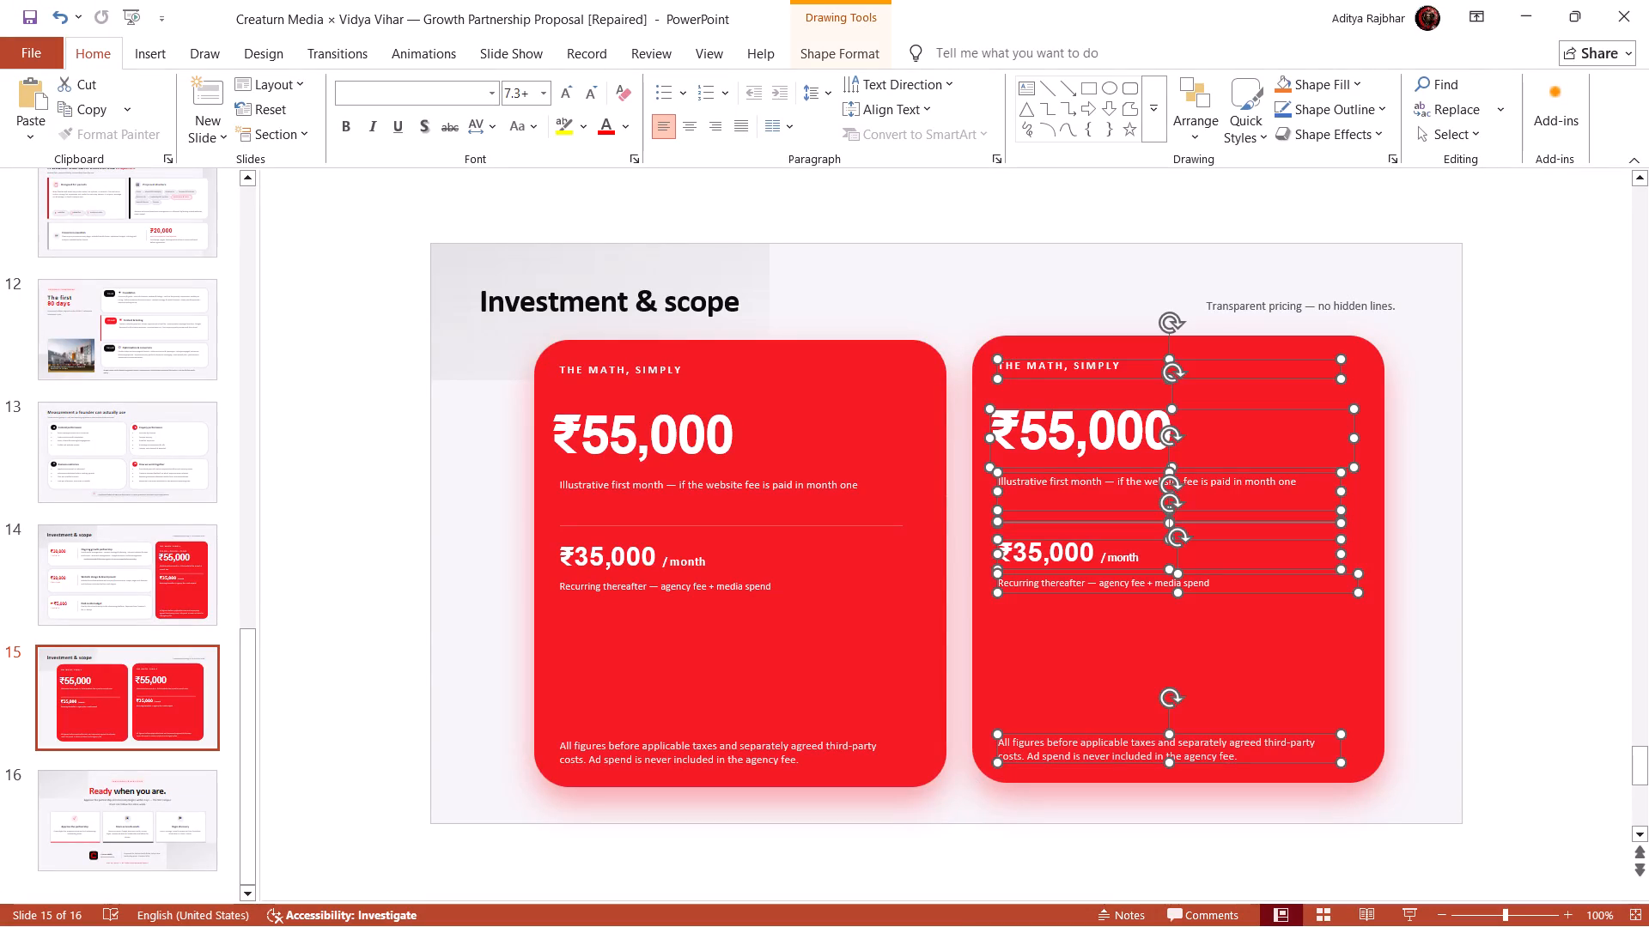
pyautogui.keyDown('shift'); pyautogui.click(1210, 655); pyautogui.keyUp('shift')
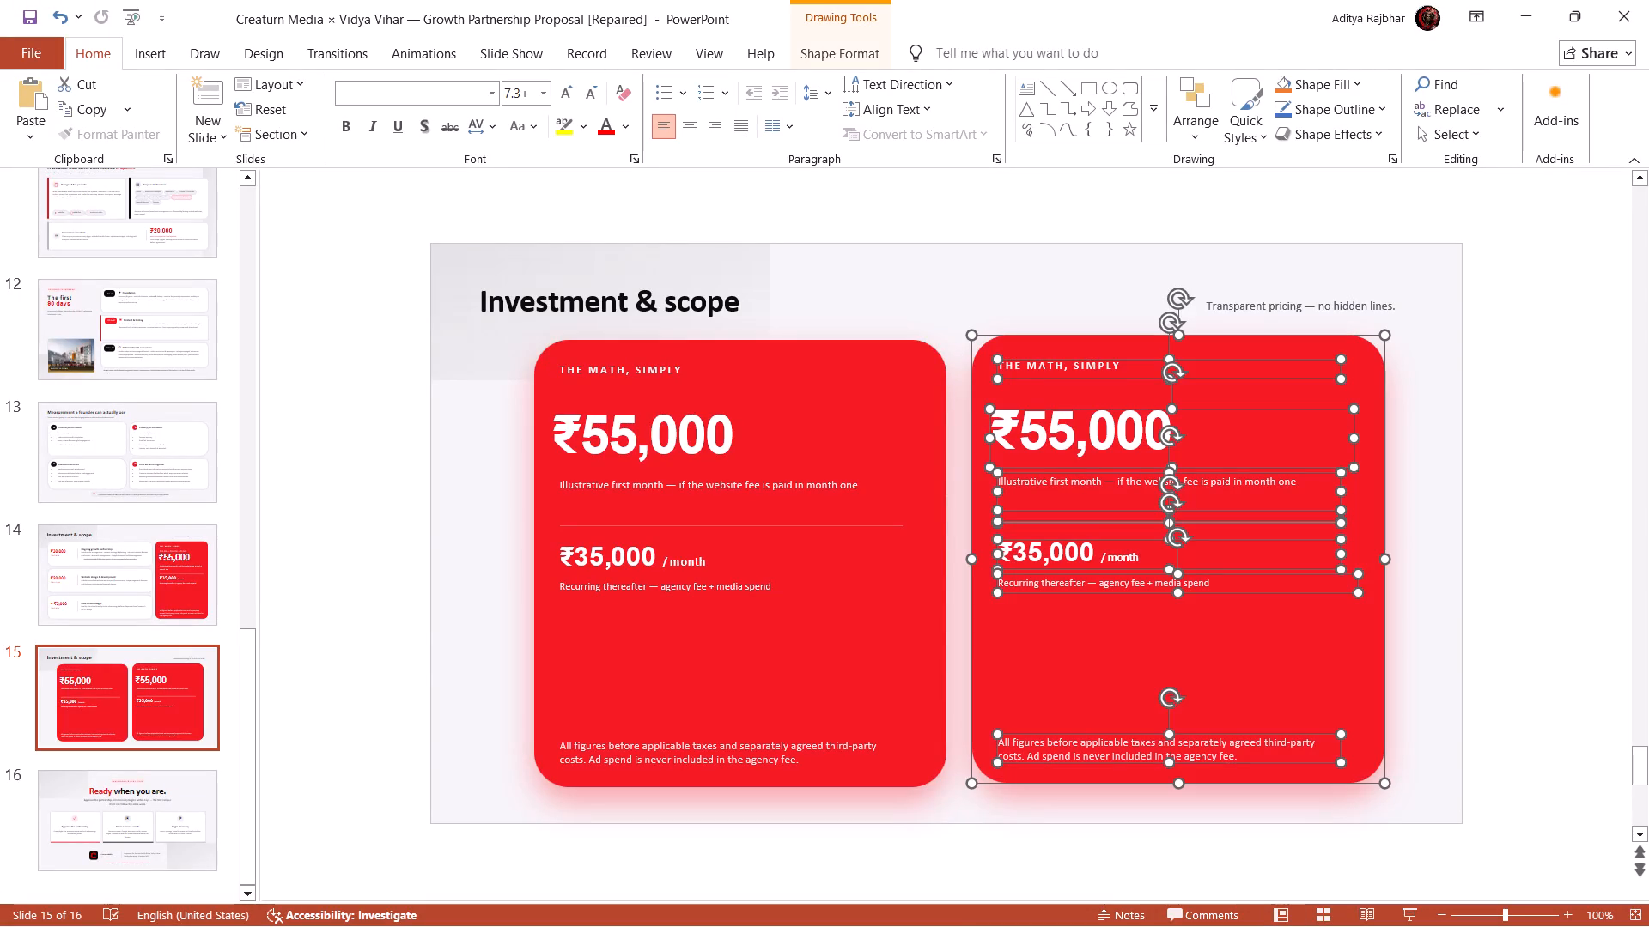
pyautogui.click(1210, 655)
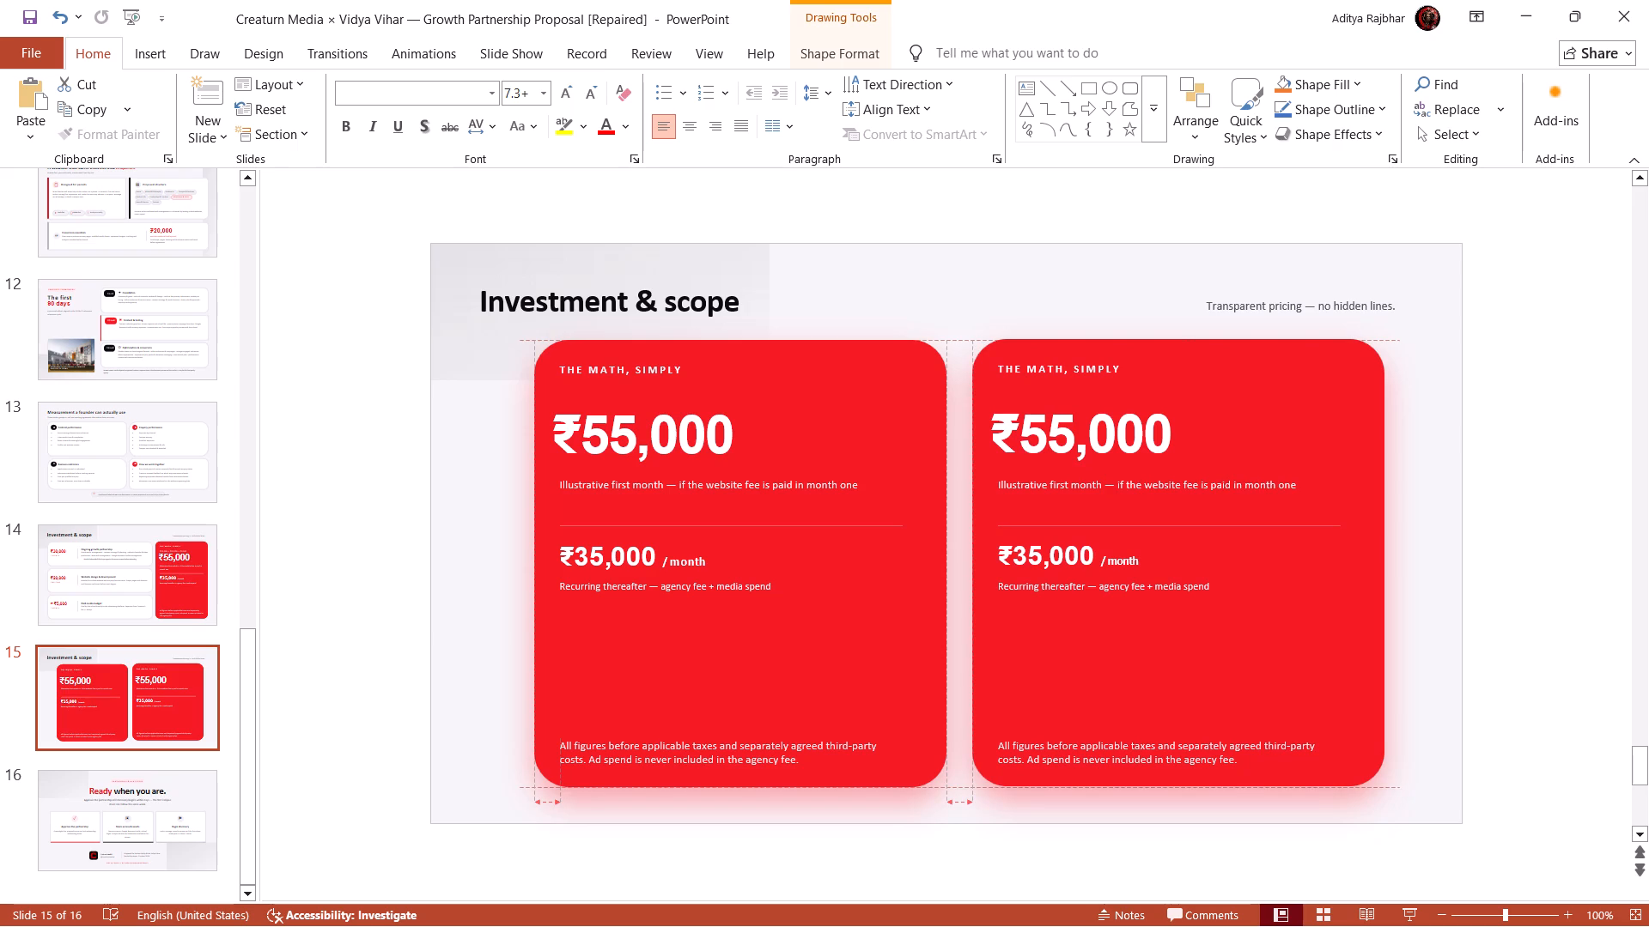
pyautogui.click(1476, 597)
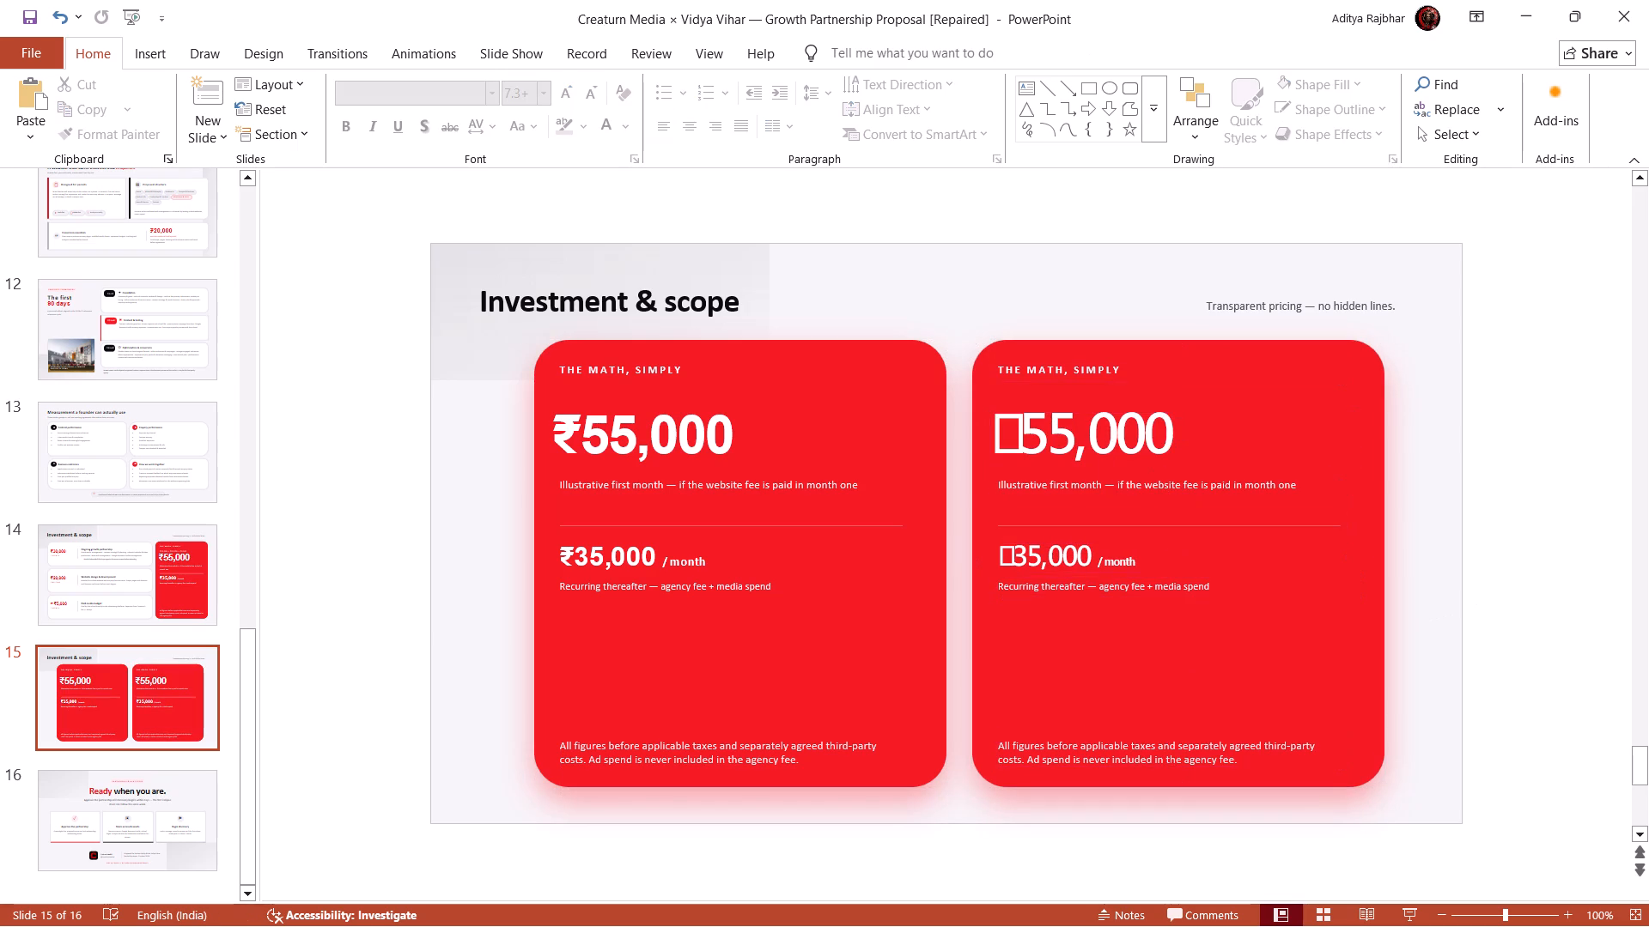
# Check the rupee symbols in the second card's ₹55,000 and ₹35,000 / month prices and the first card's ₹55,000 price.
pyautogui.click(1064, 441)
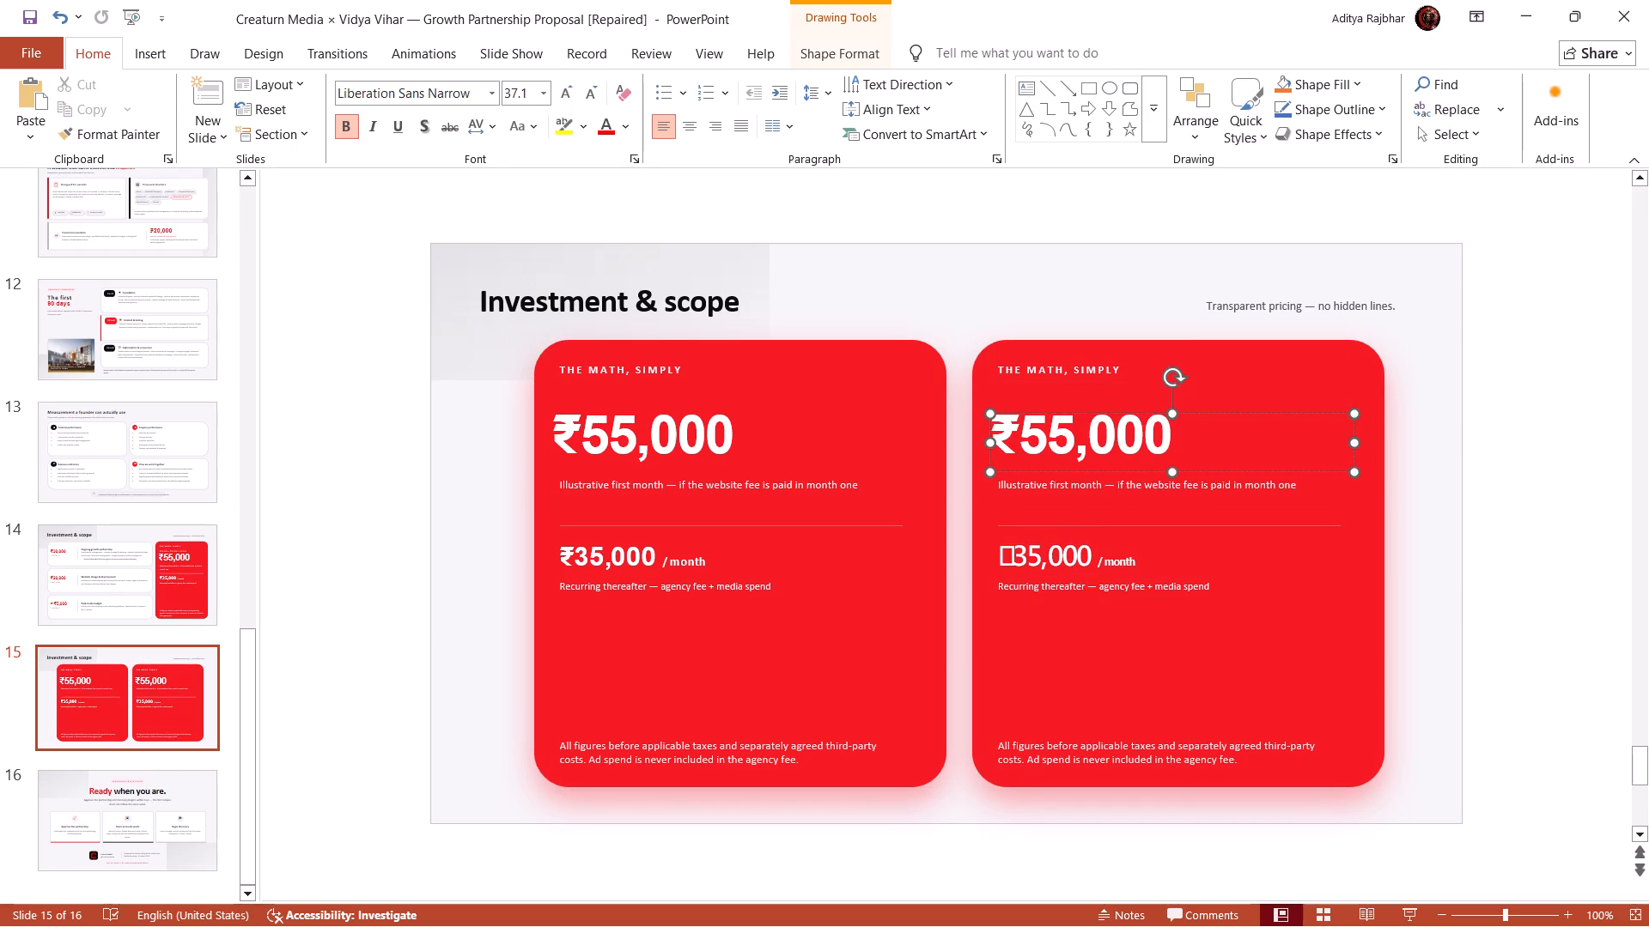
pyautogui.click(1050, 552)
pyautogui.click(1491, 500)
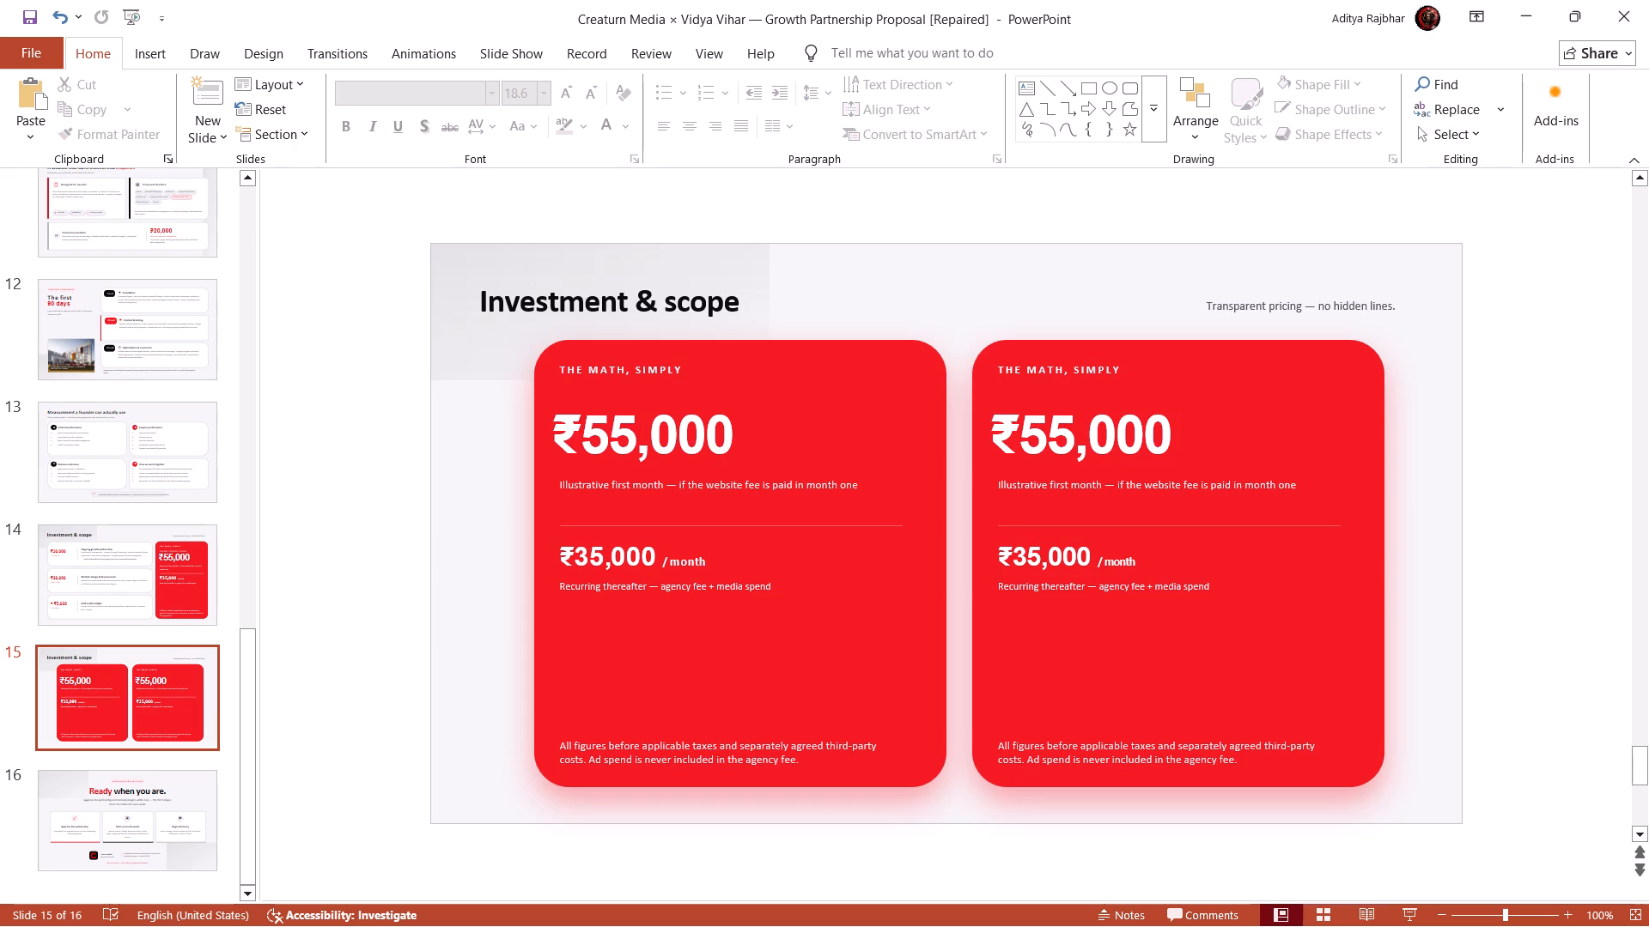
pyautogui.doubleClick(620, 437)
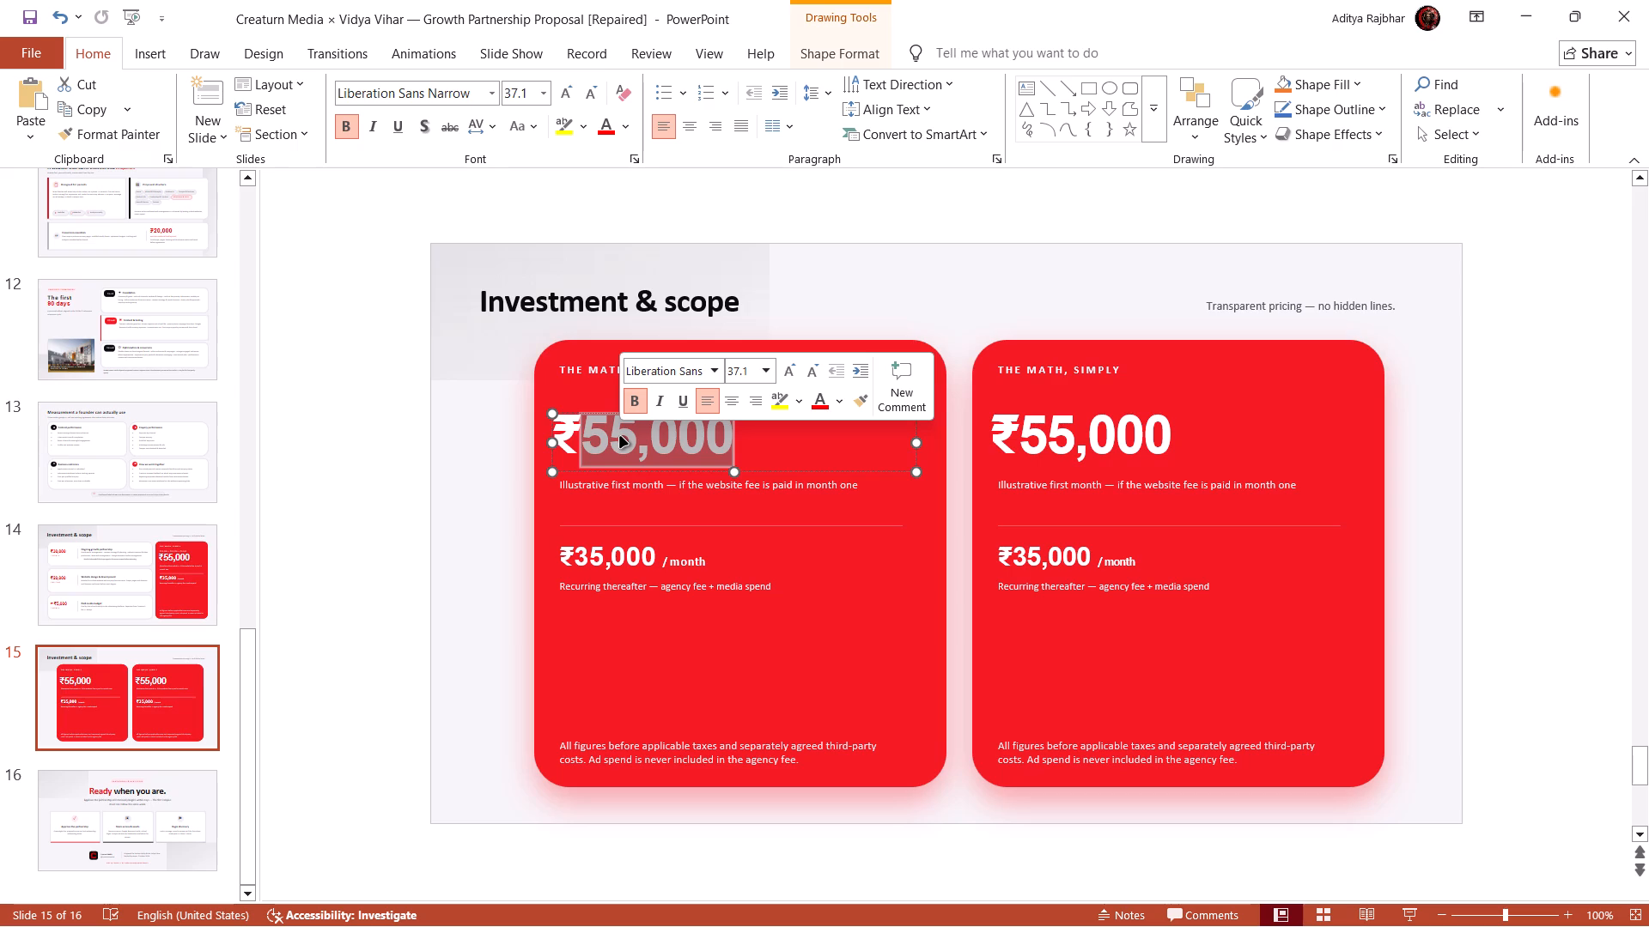
pyautogui.click(934, 310)
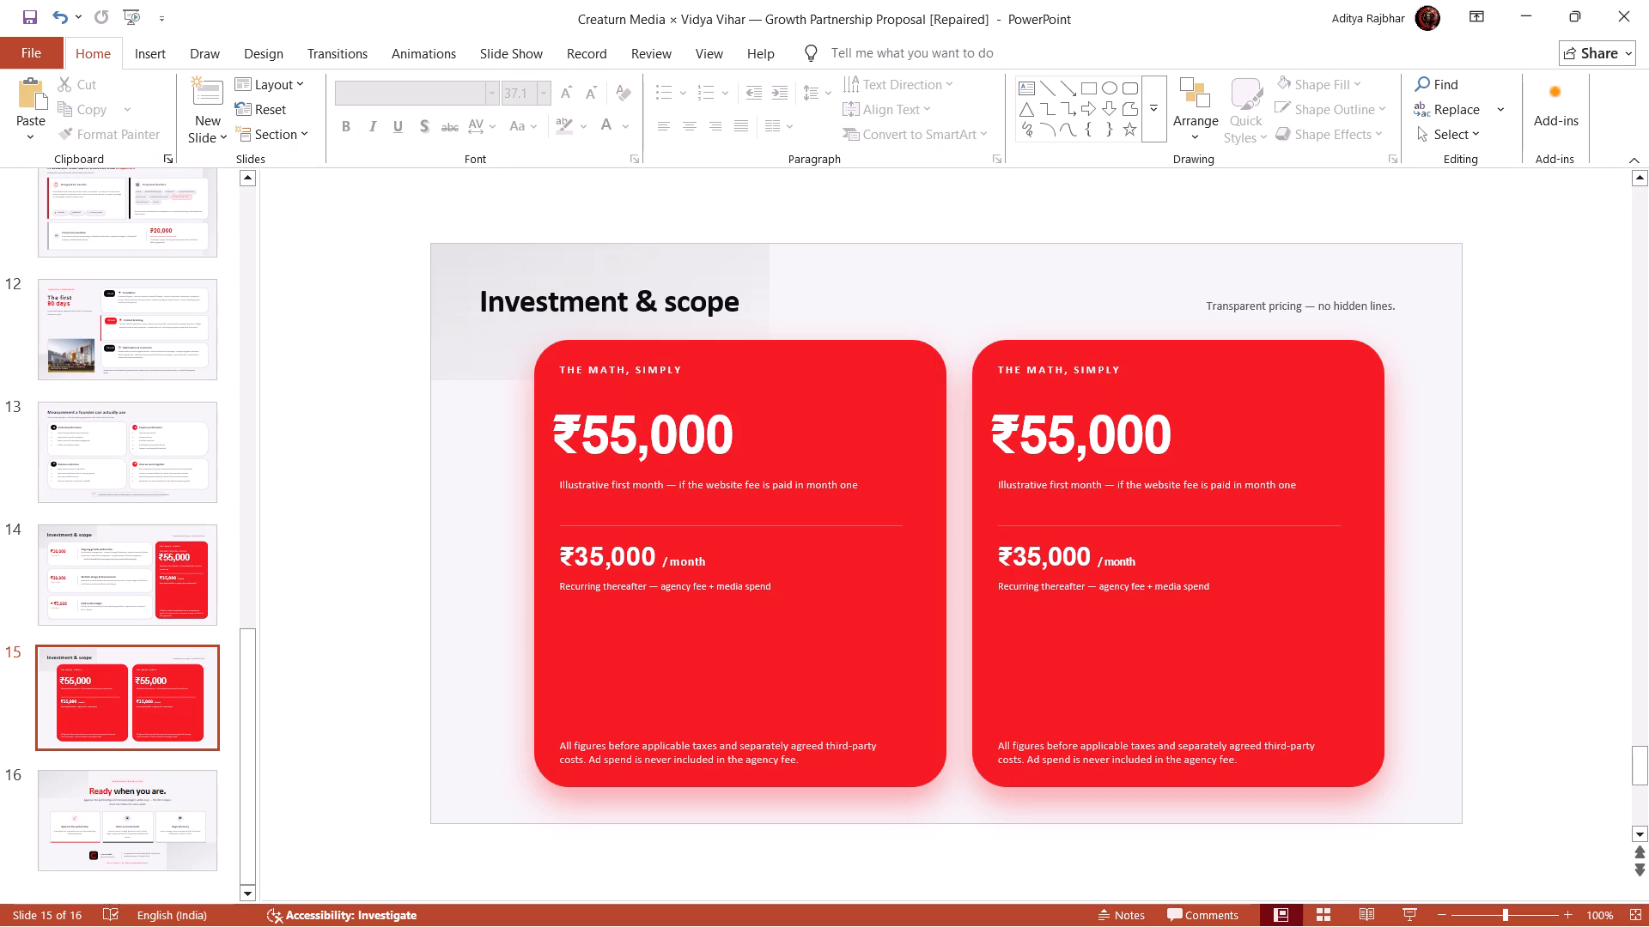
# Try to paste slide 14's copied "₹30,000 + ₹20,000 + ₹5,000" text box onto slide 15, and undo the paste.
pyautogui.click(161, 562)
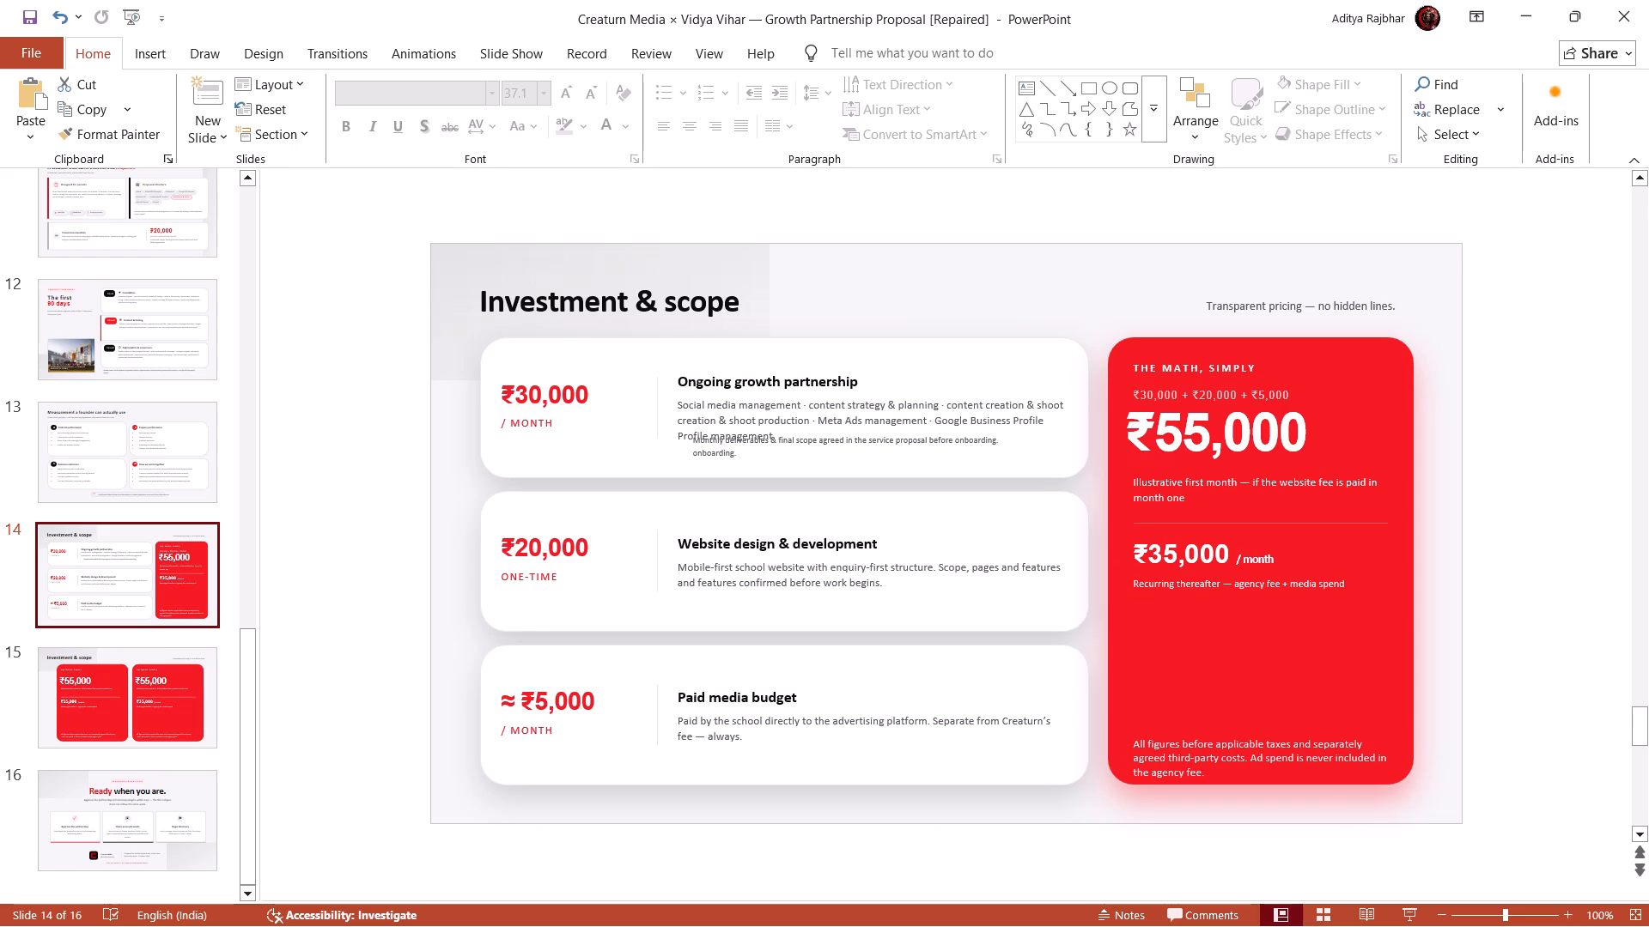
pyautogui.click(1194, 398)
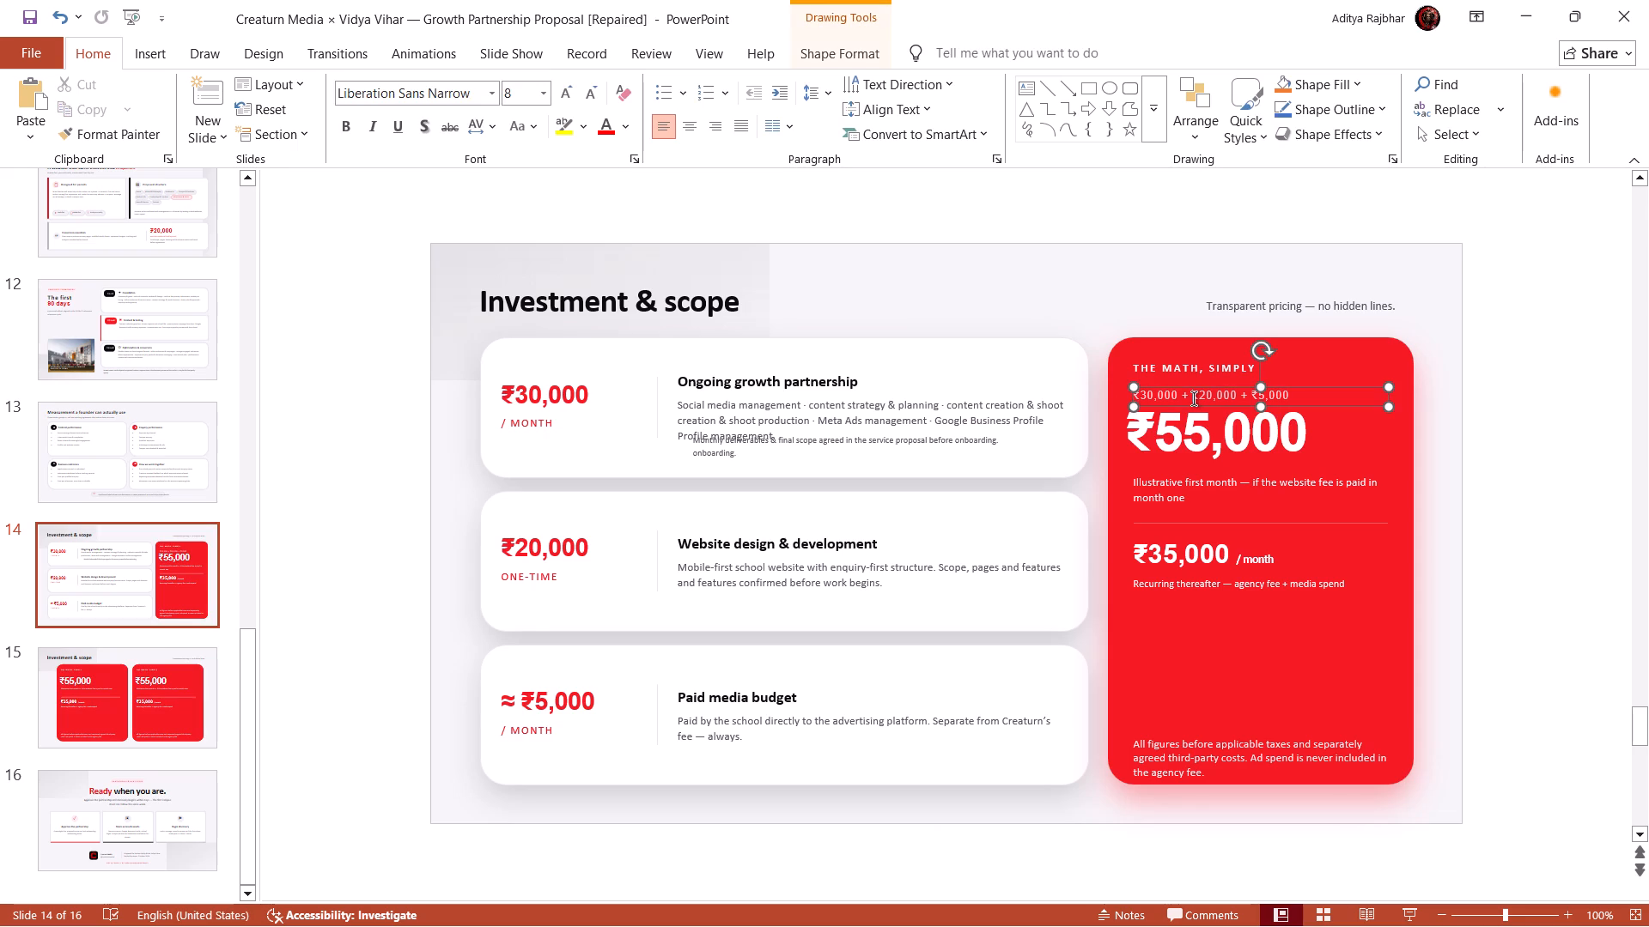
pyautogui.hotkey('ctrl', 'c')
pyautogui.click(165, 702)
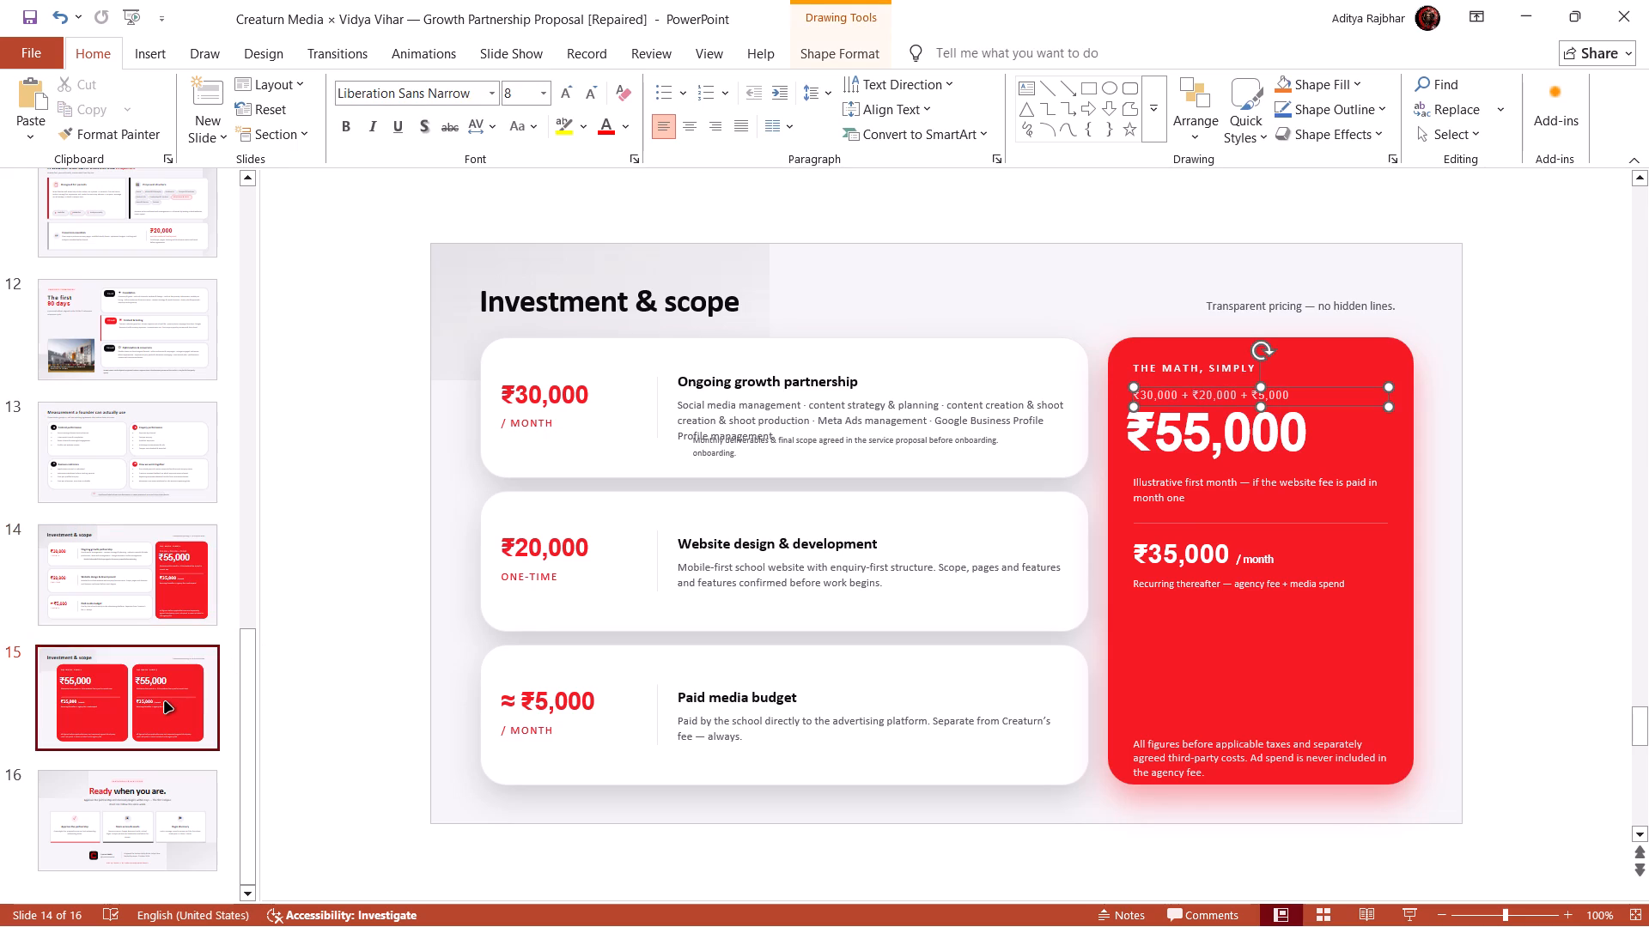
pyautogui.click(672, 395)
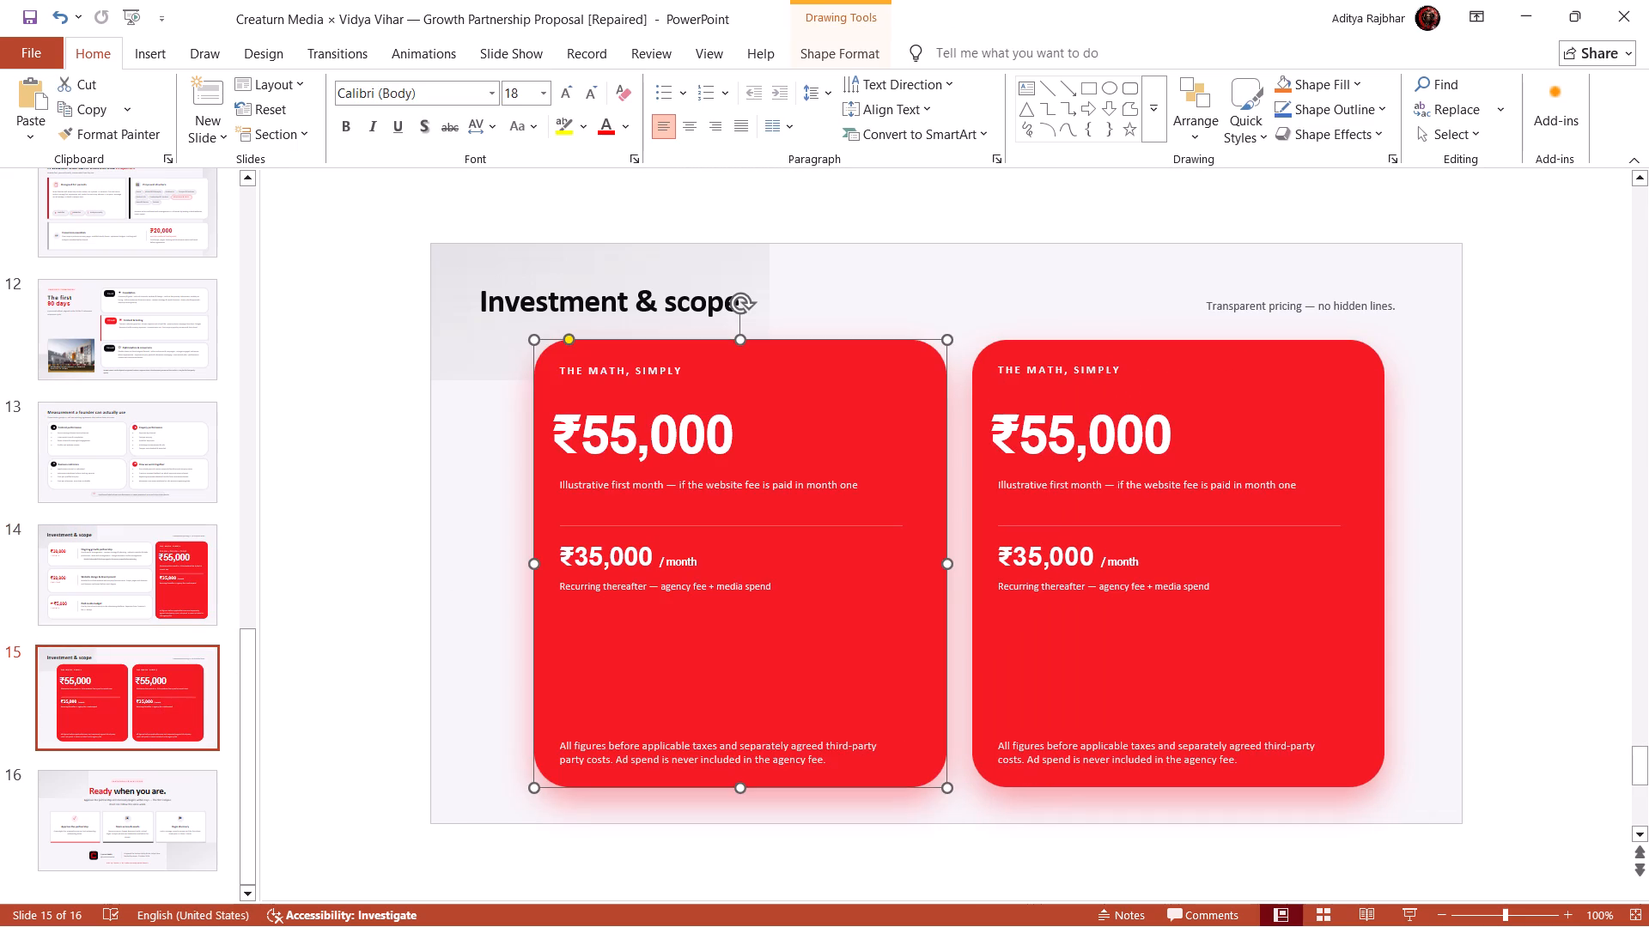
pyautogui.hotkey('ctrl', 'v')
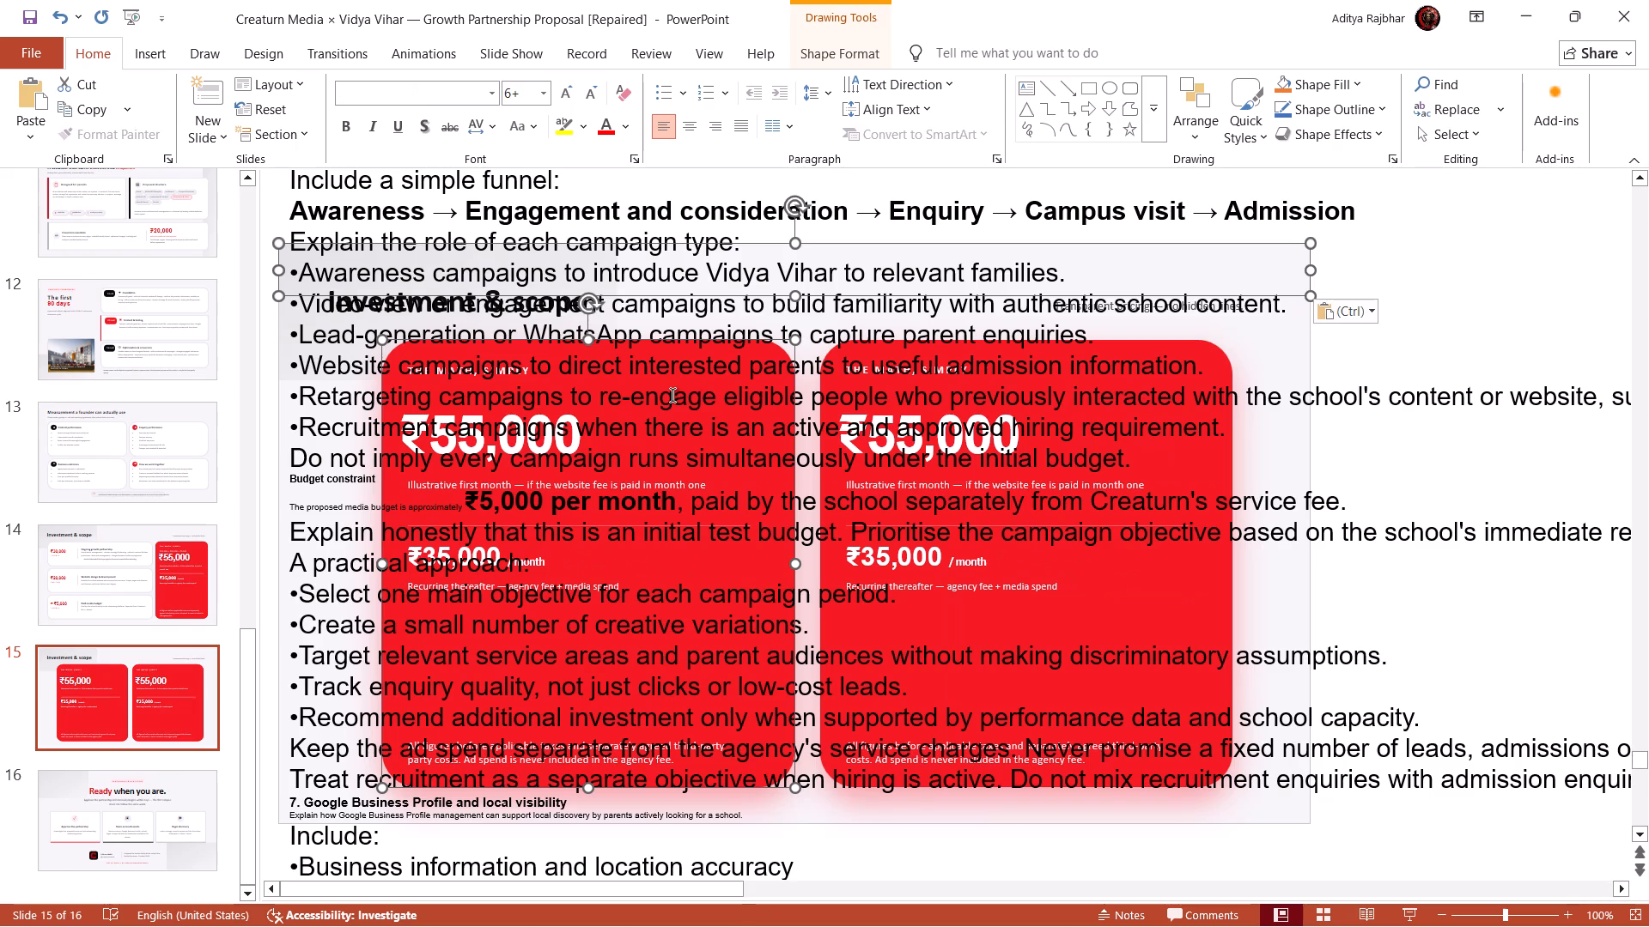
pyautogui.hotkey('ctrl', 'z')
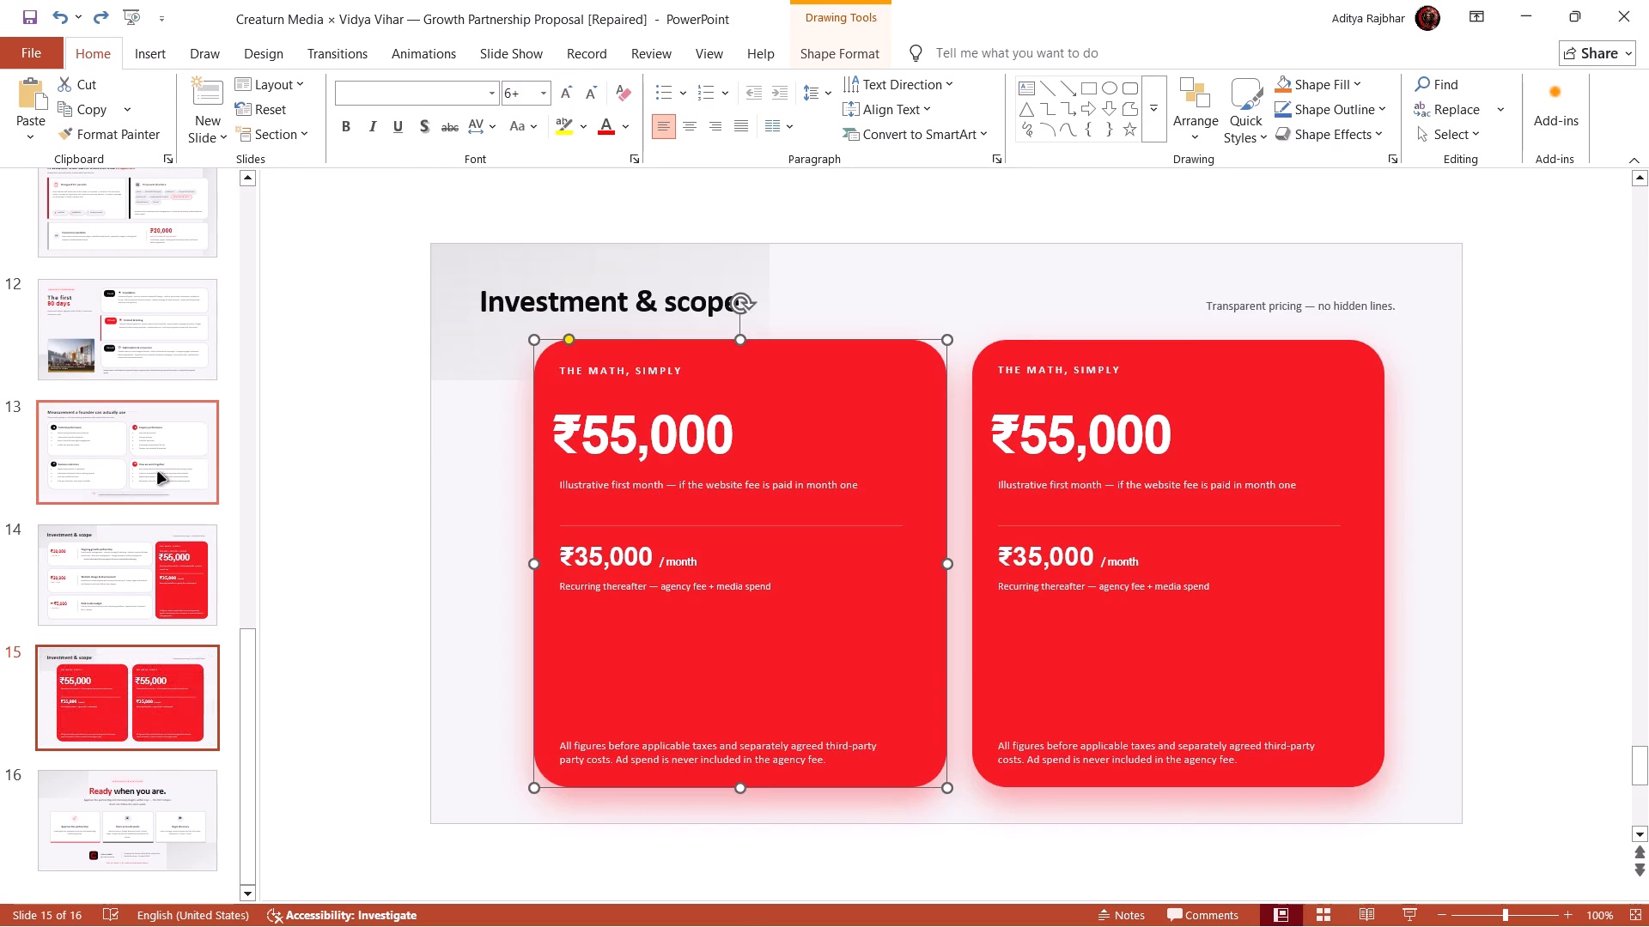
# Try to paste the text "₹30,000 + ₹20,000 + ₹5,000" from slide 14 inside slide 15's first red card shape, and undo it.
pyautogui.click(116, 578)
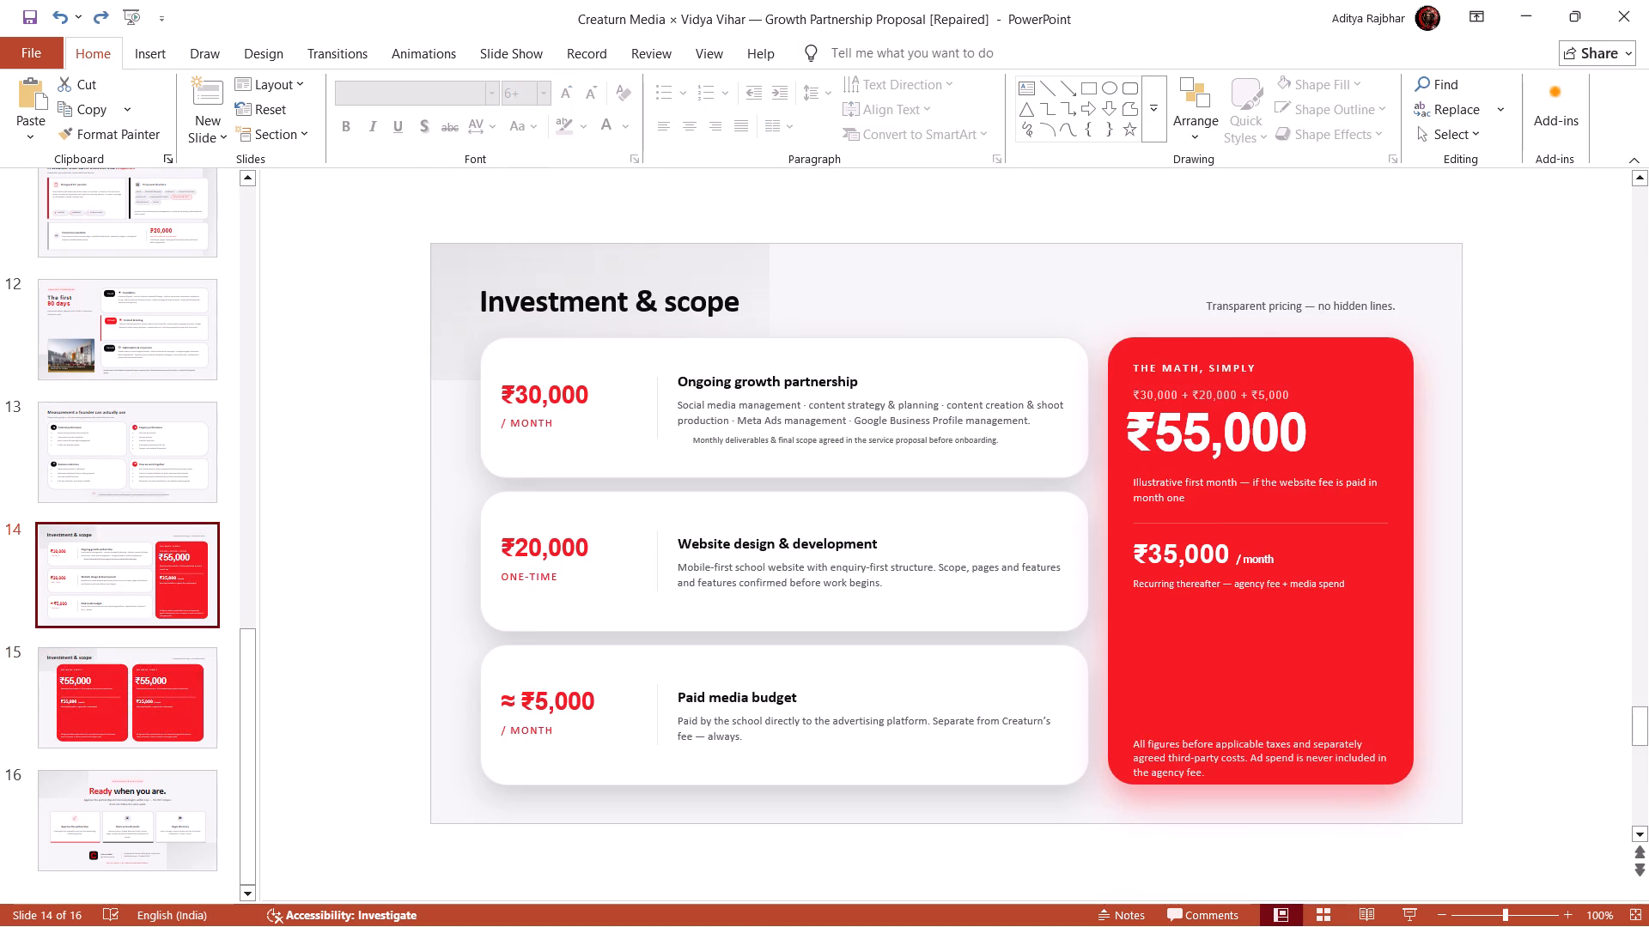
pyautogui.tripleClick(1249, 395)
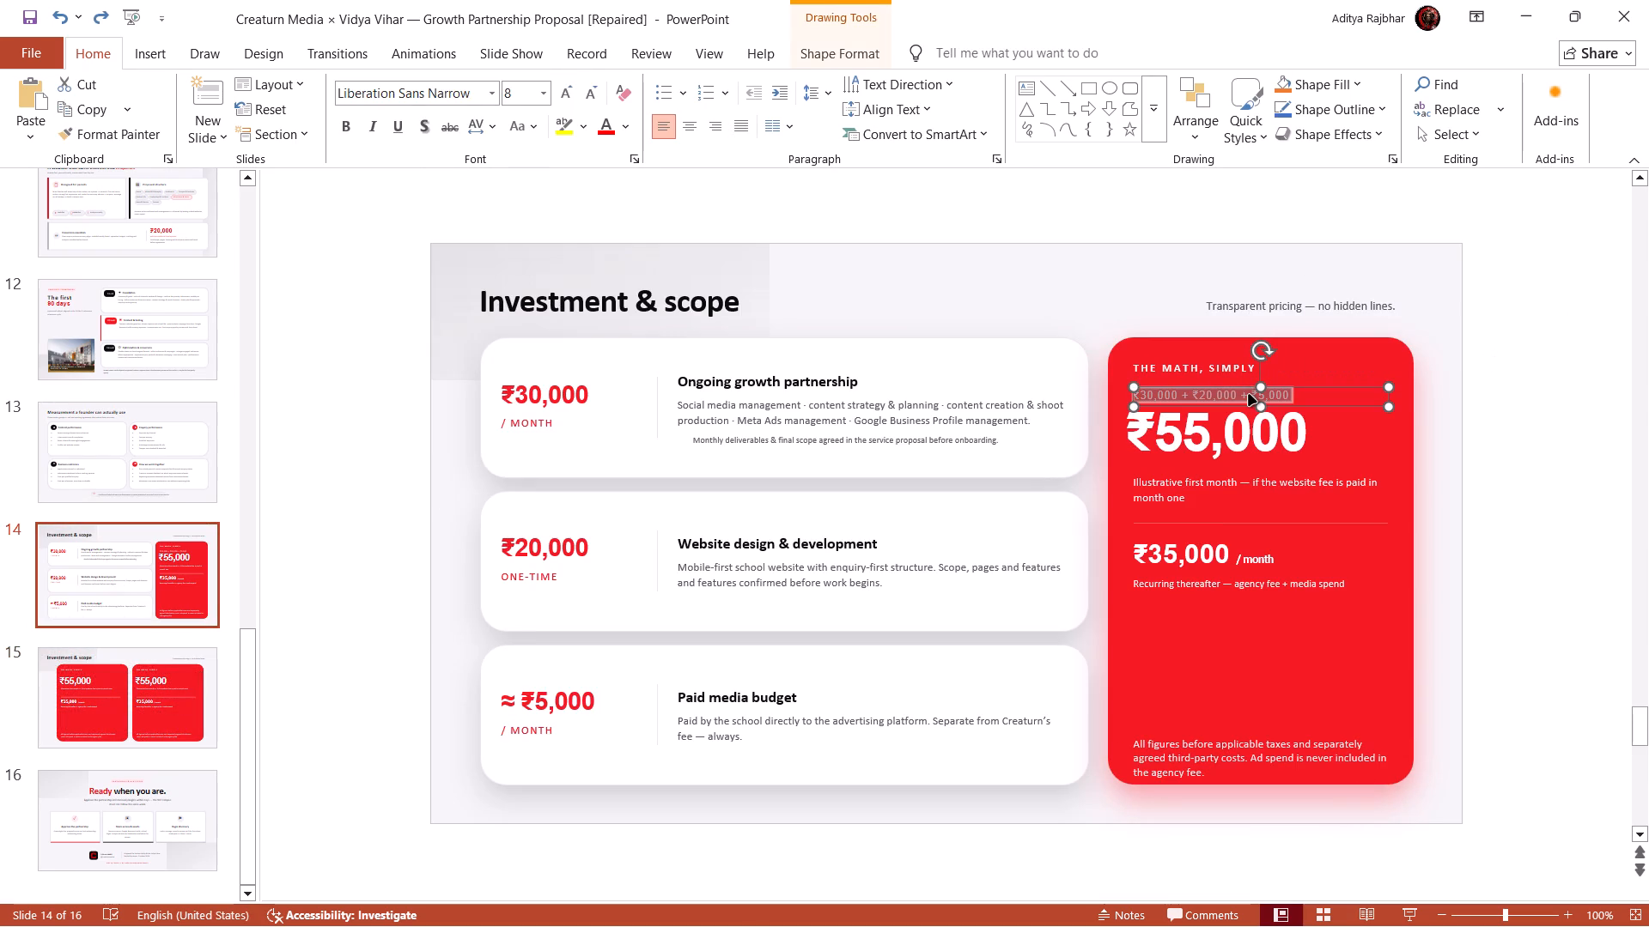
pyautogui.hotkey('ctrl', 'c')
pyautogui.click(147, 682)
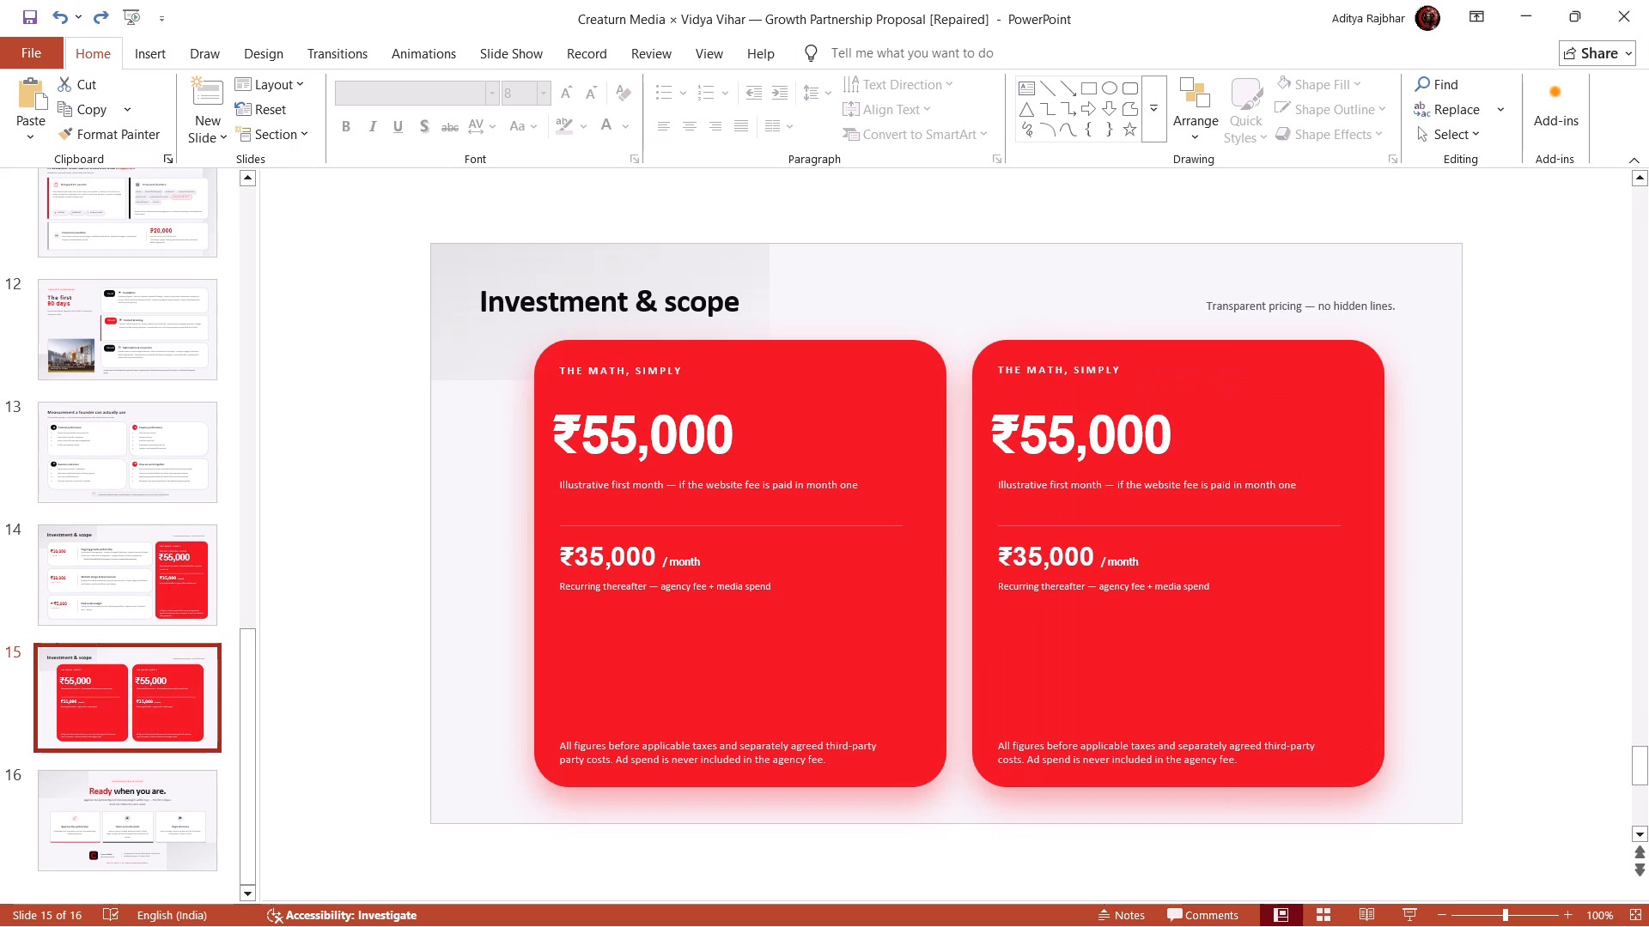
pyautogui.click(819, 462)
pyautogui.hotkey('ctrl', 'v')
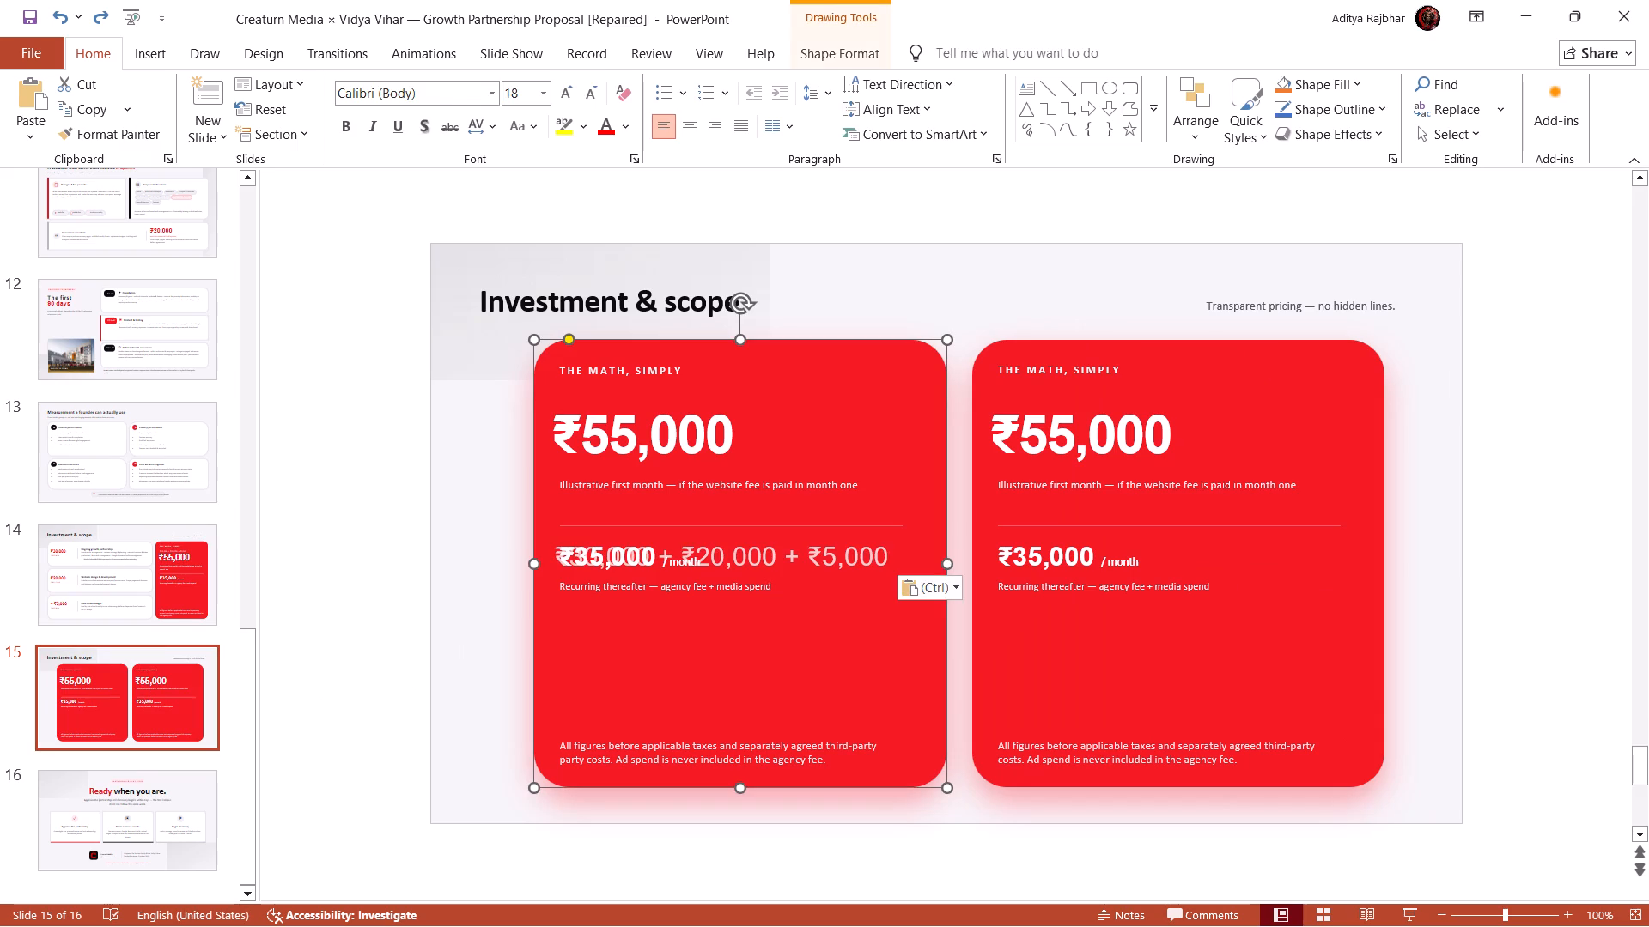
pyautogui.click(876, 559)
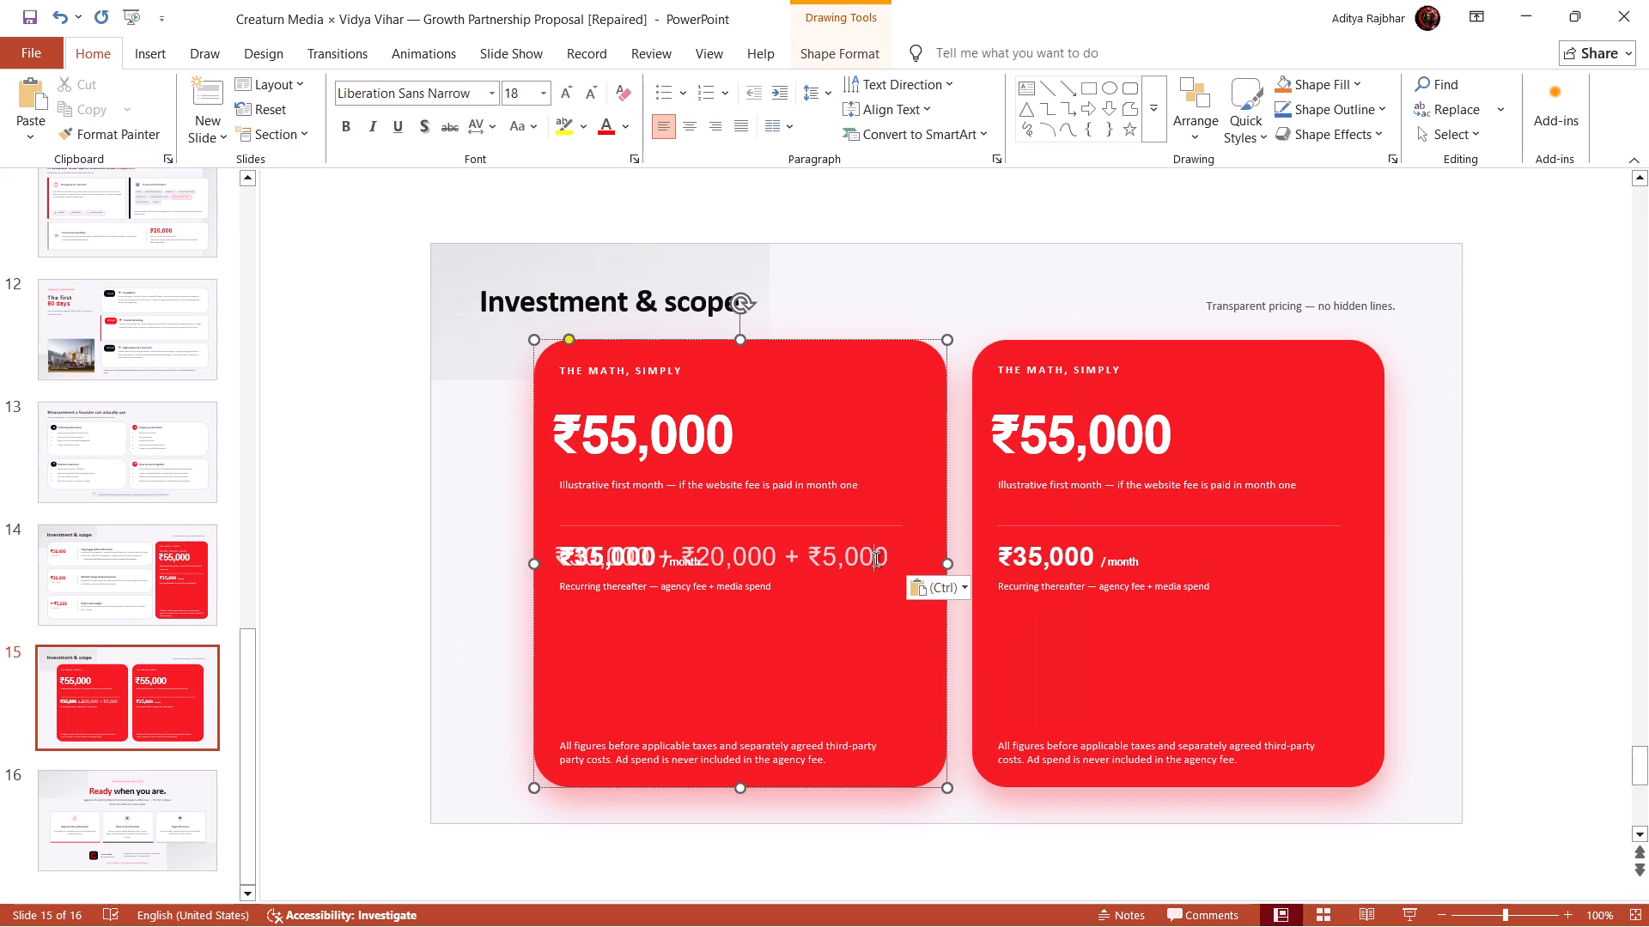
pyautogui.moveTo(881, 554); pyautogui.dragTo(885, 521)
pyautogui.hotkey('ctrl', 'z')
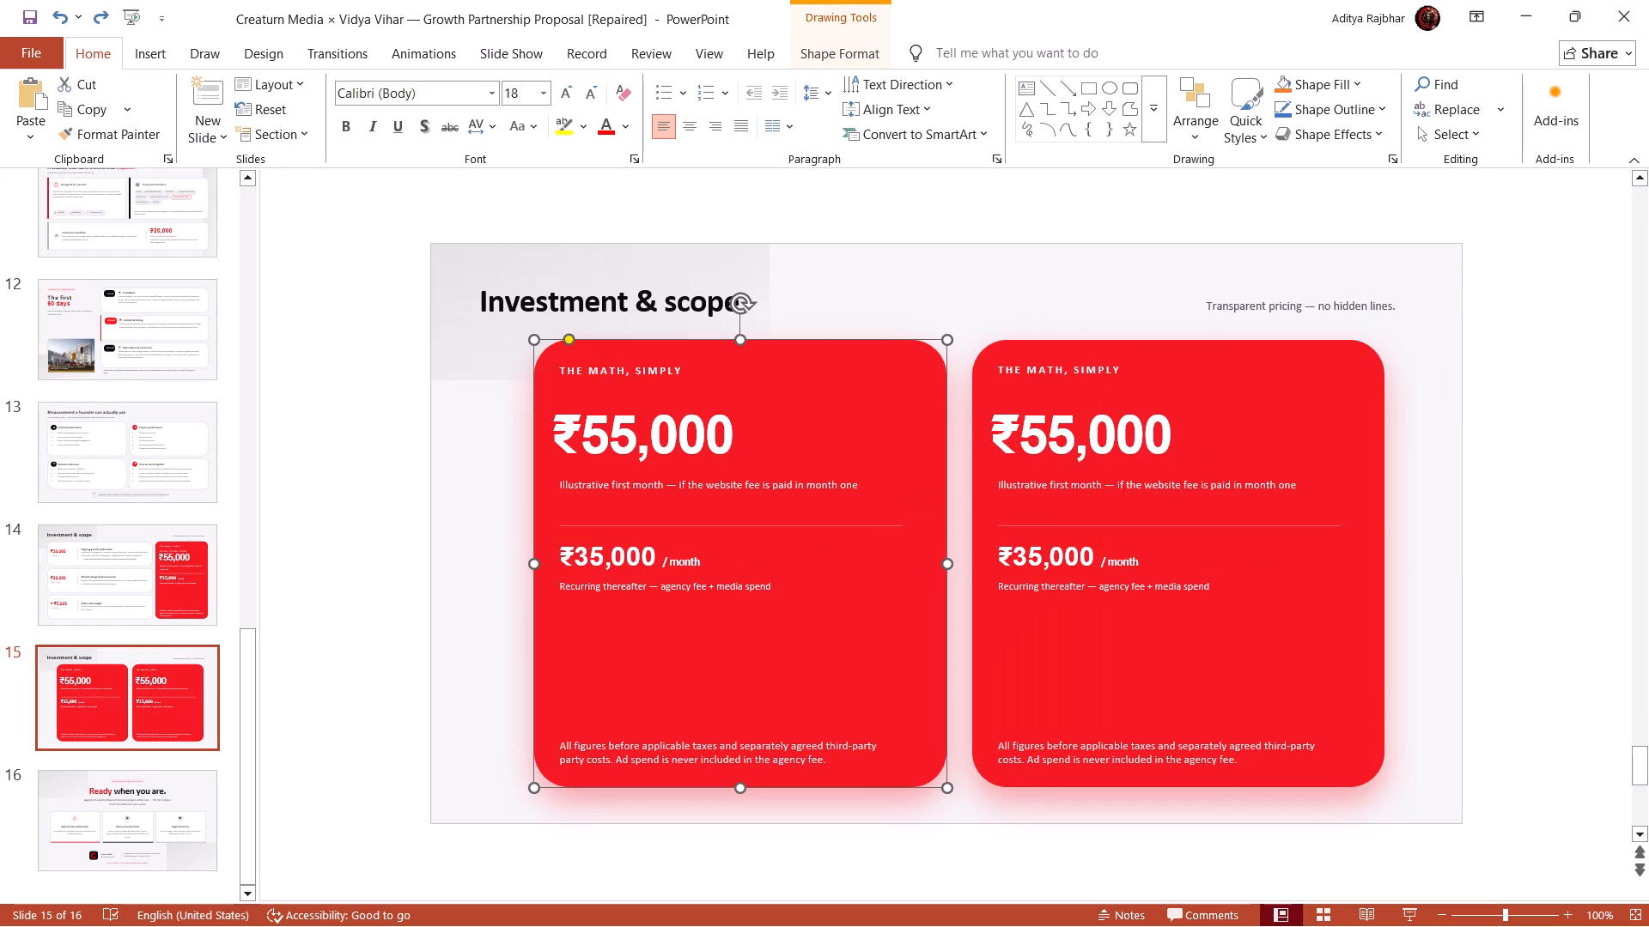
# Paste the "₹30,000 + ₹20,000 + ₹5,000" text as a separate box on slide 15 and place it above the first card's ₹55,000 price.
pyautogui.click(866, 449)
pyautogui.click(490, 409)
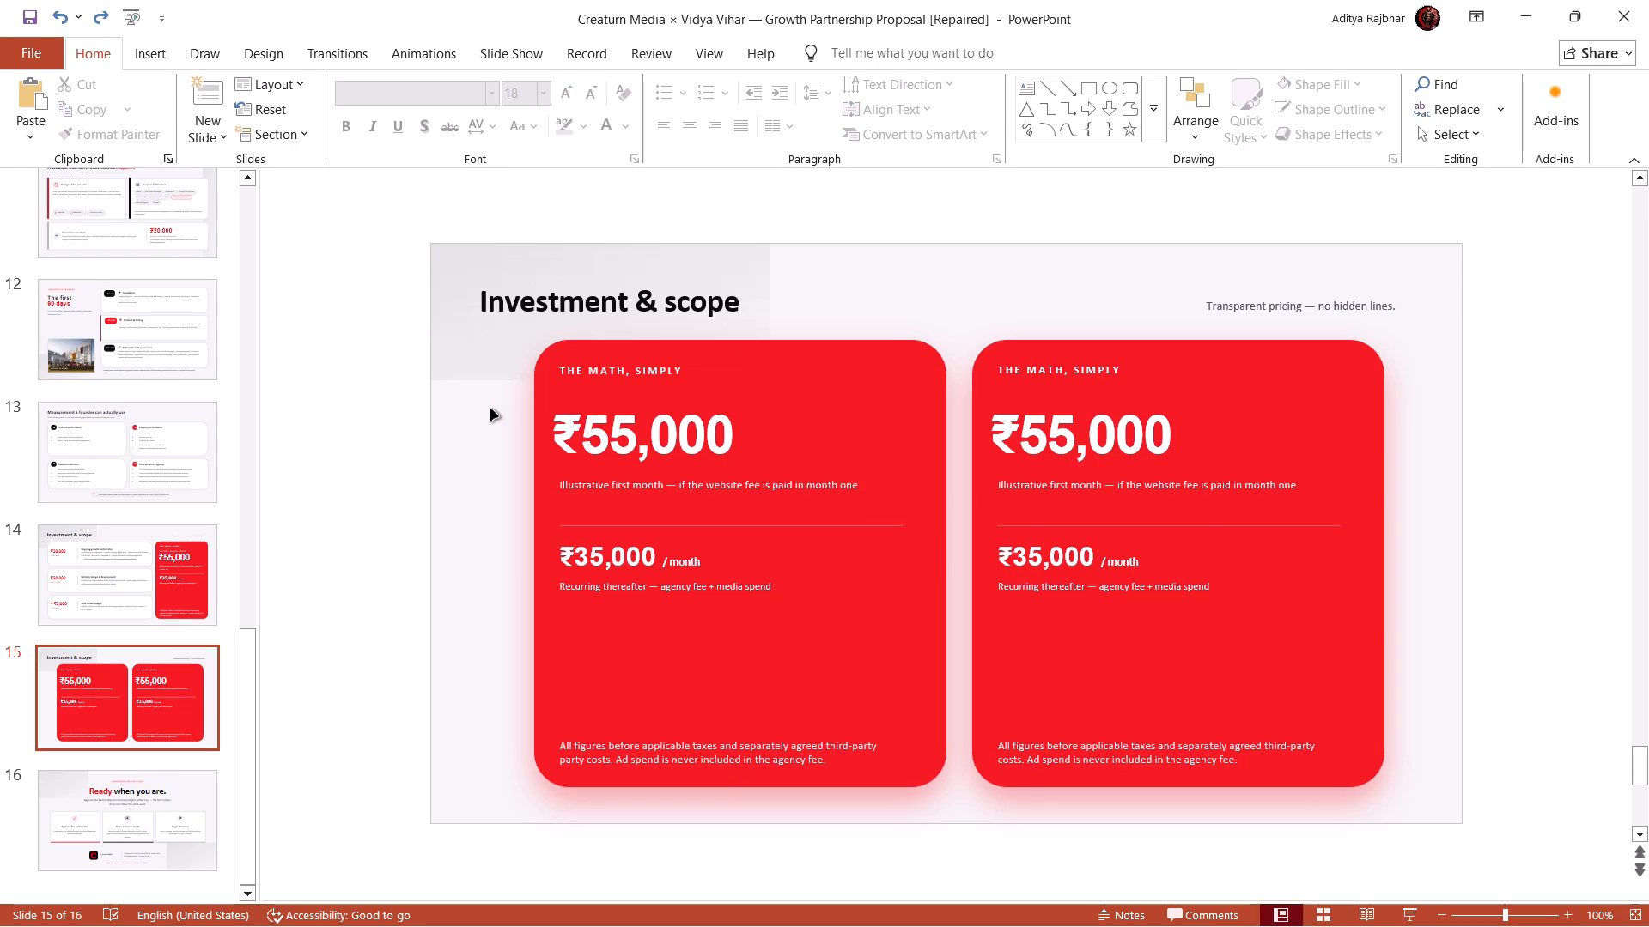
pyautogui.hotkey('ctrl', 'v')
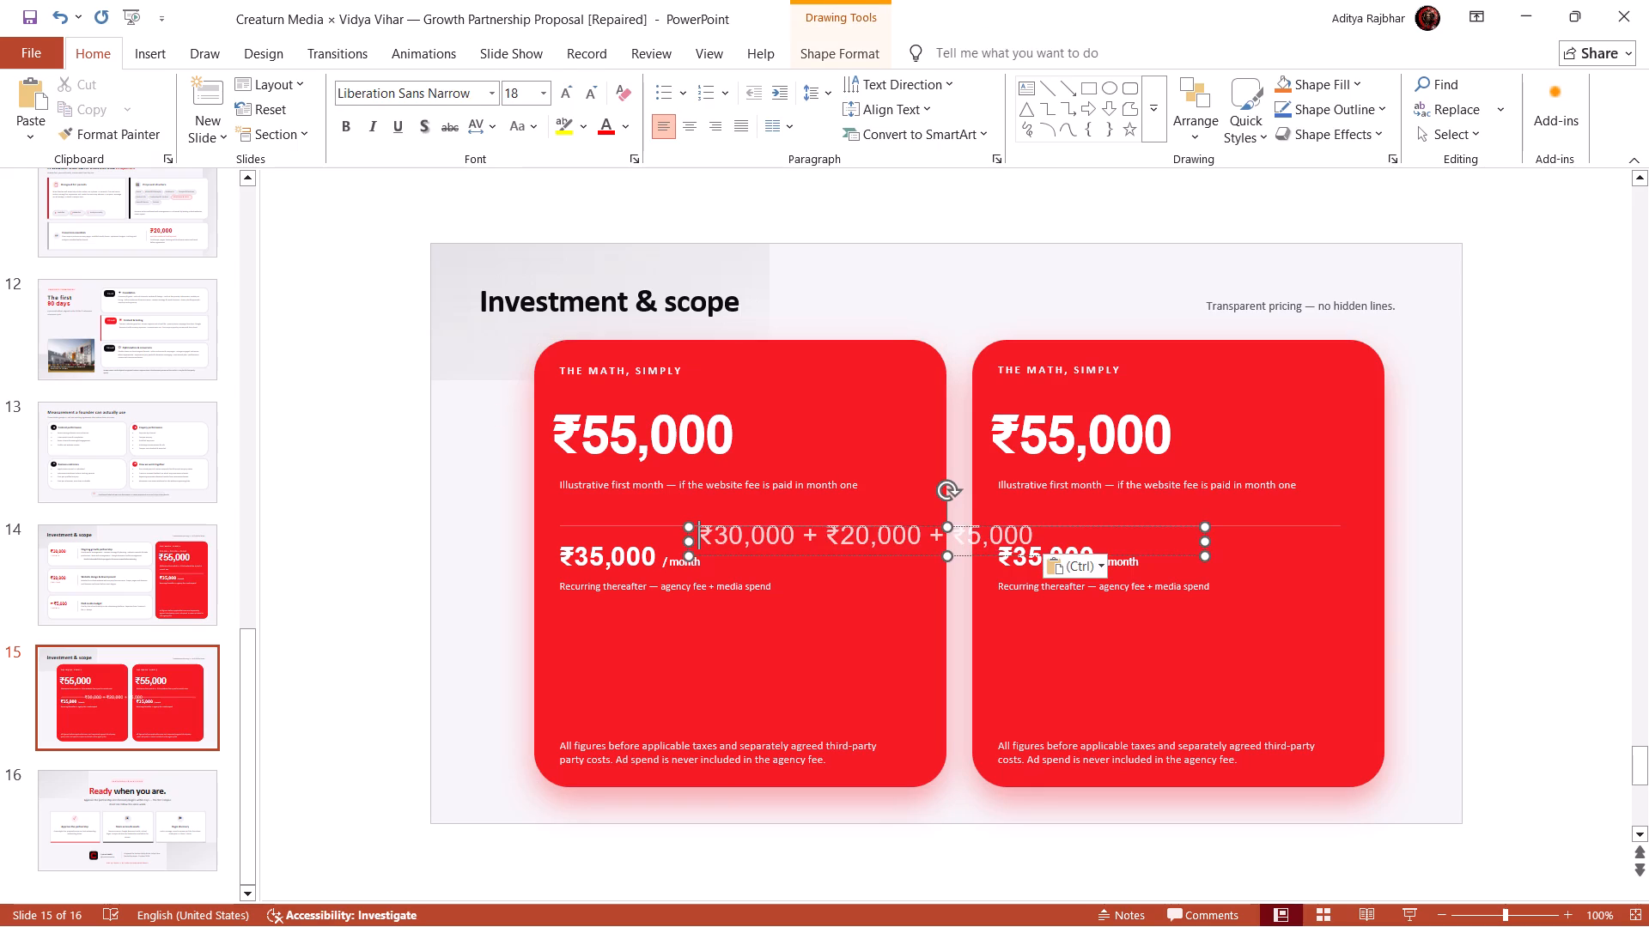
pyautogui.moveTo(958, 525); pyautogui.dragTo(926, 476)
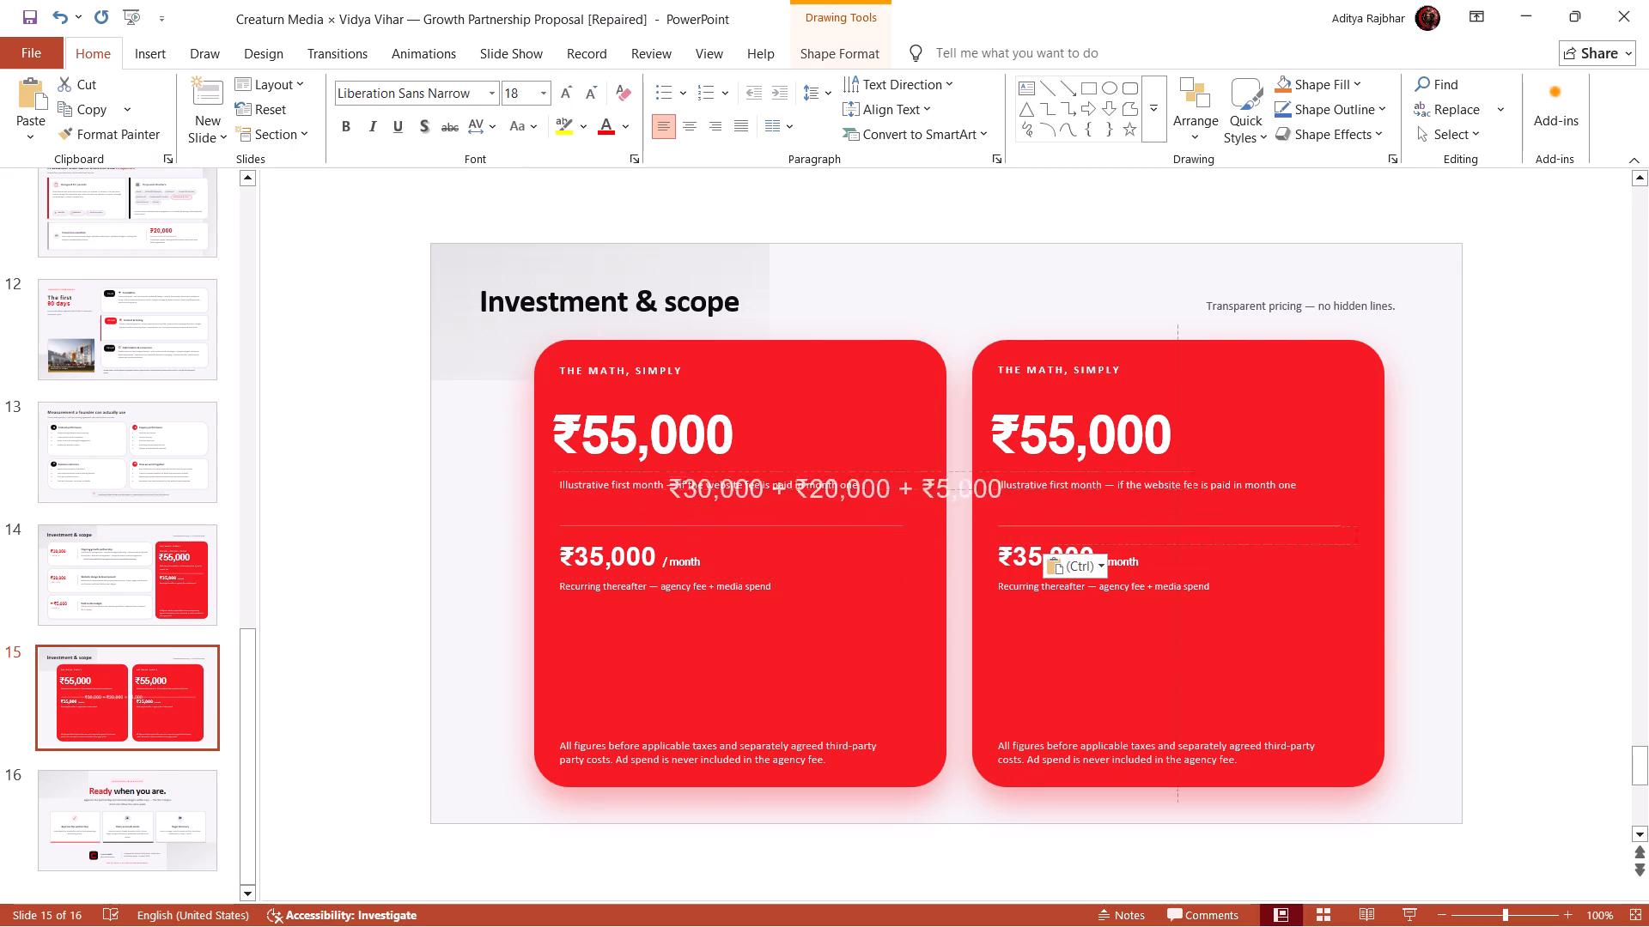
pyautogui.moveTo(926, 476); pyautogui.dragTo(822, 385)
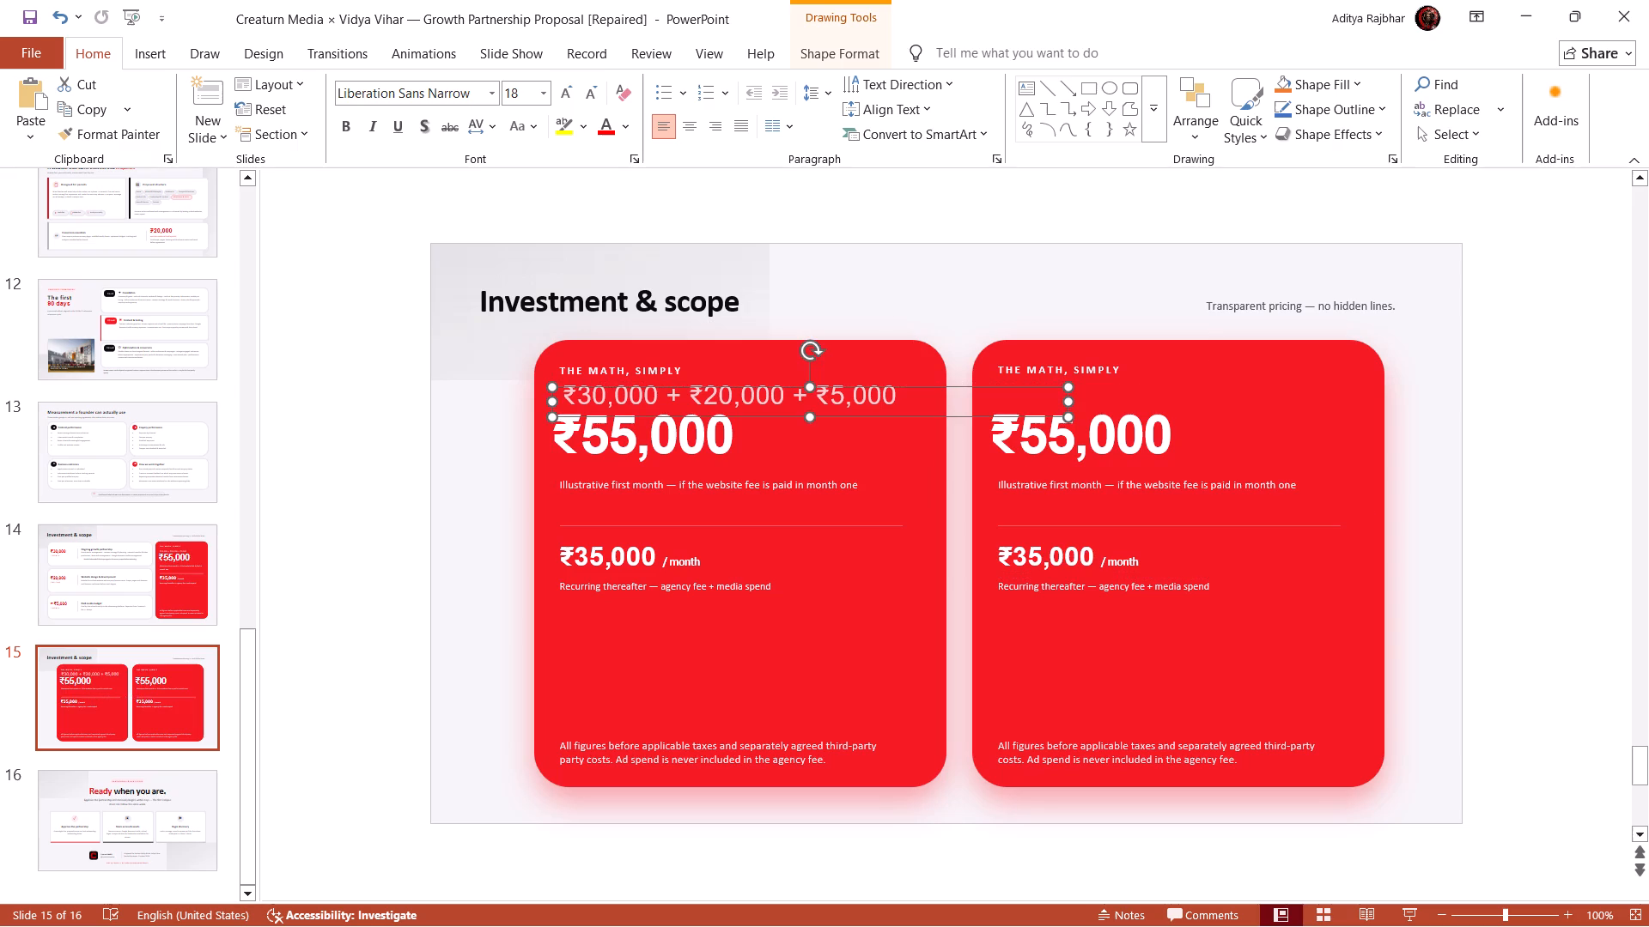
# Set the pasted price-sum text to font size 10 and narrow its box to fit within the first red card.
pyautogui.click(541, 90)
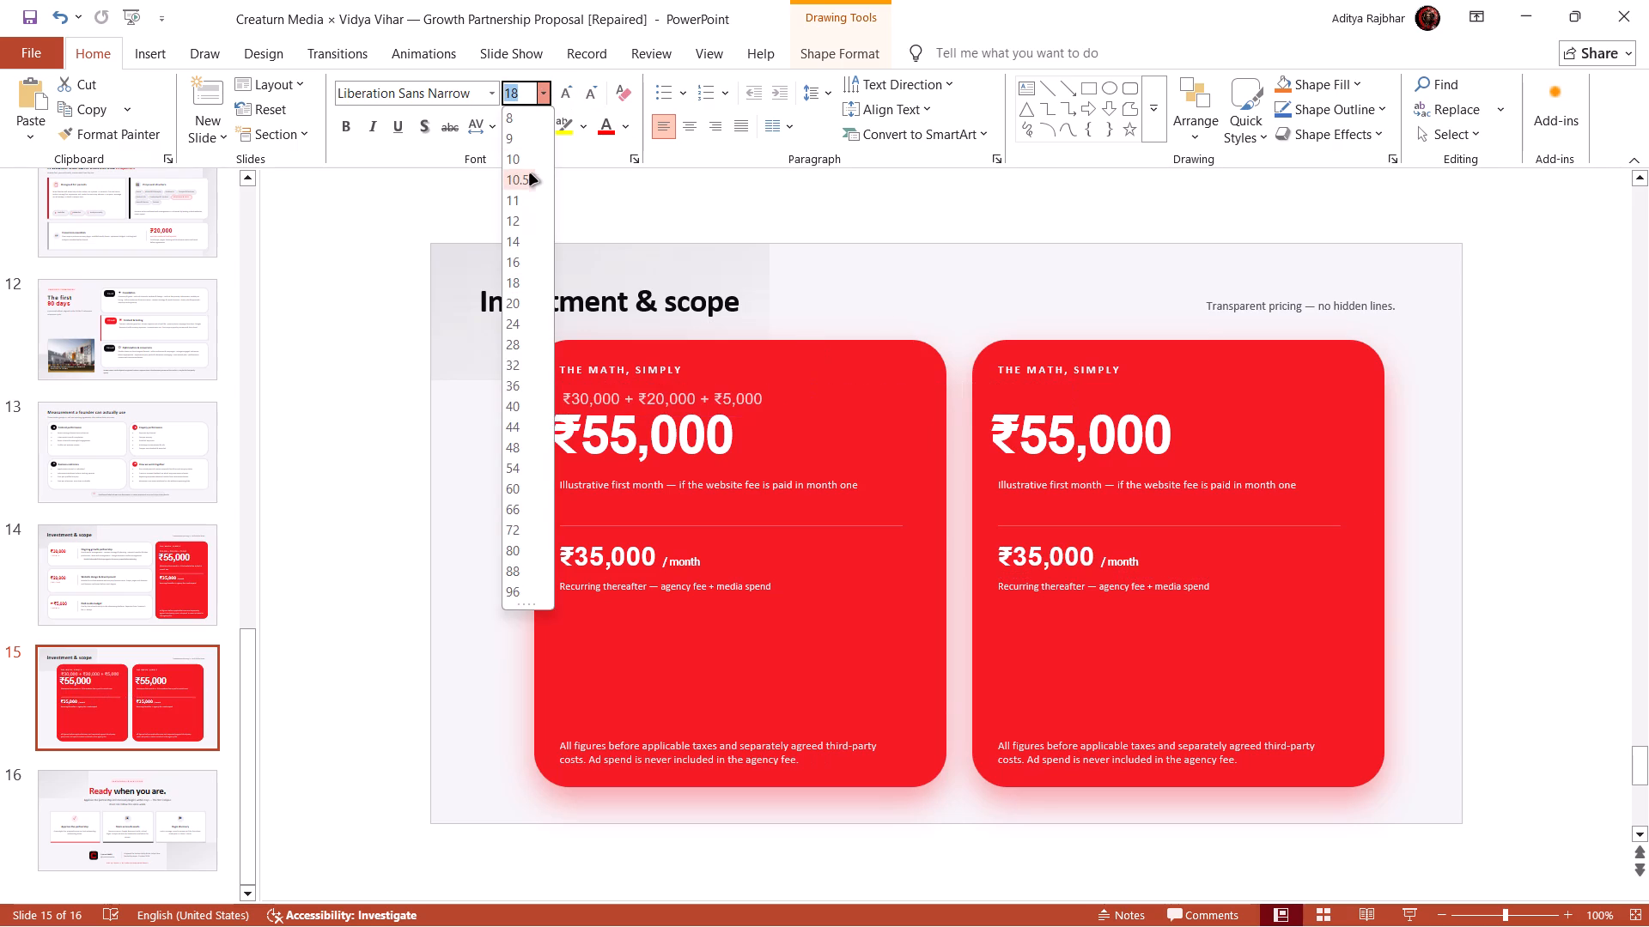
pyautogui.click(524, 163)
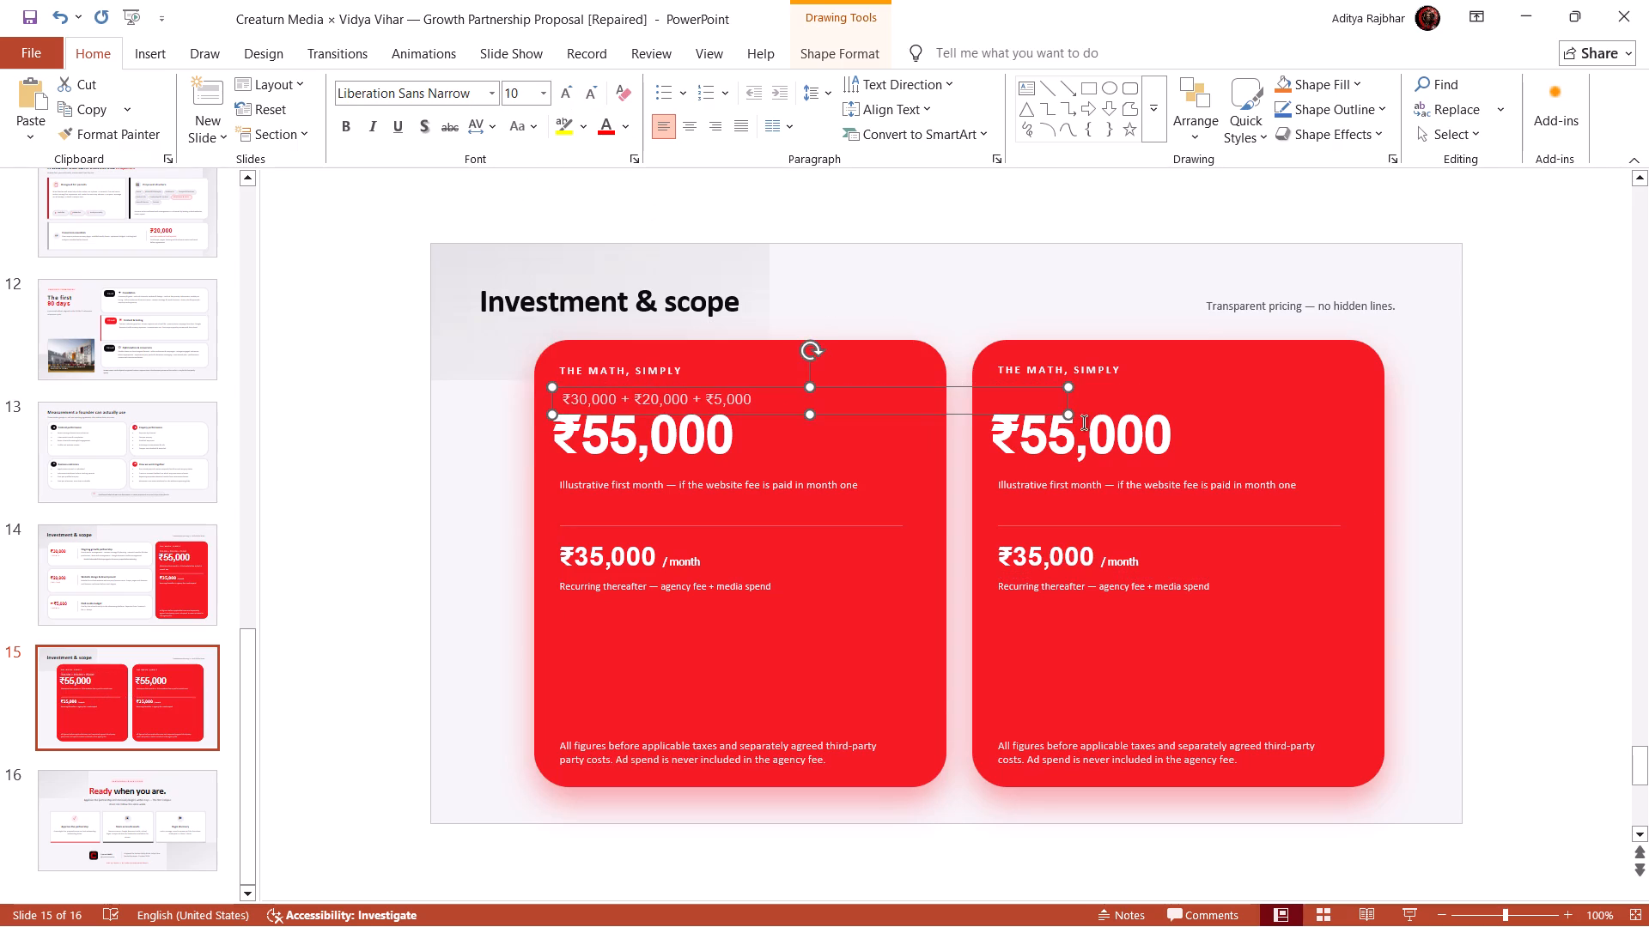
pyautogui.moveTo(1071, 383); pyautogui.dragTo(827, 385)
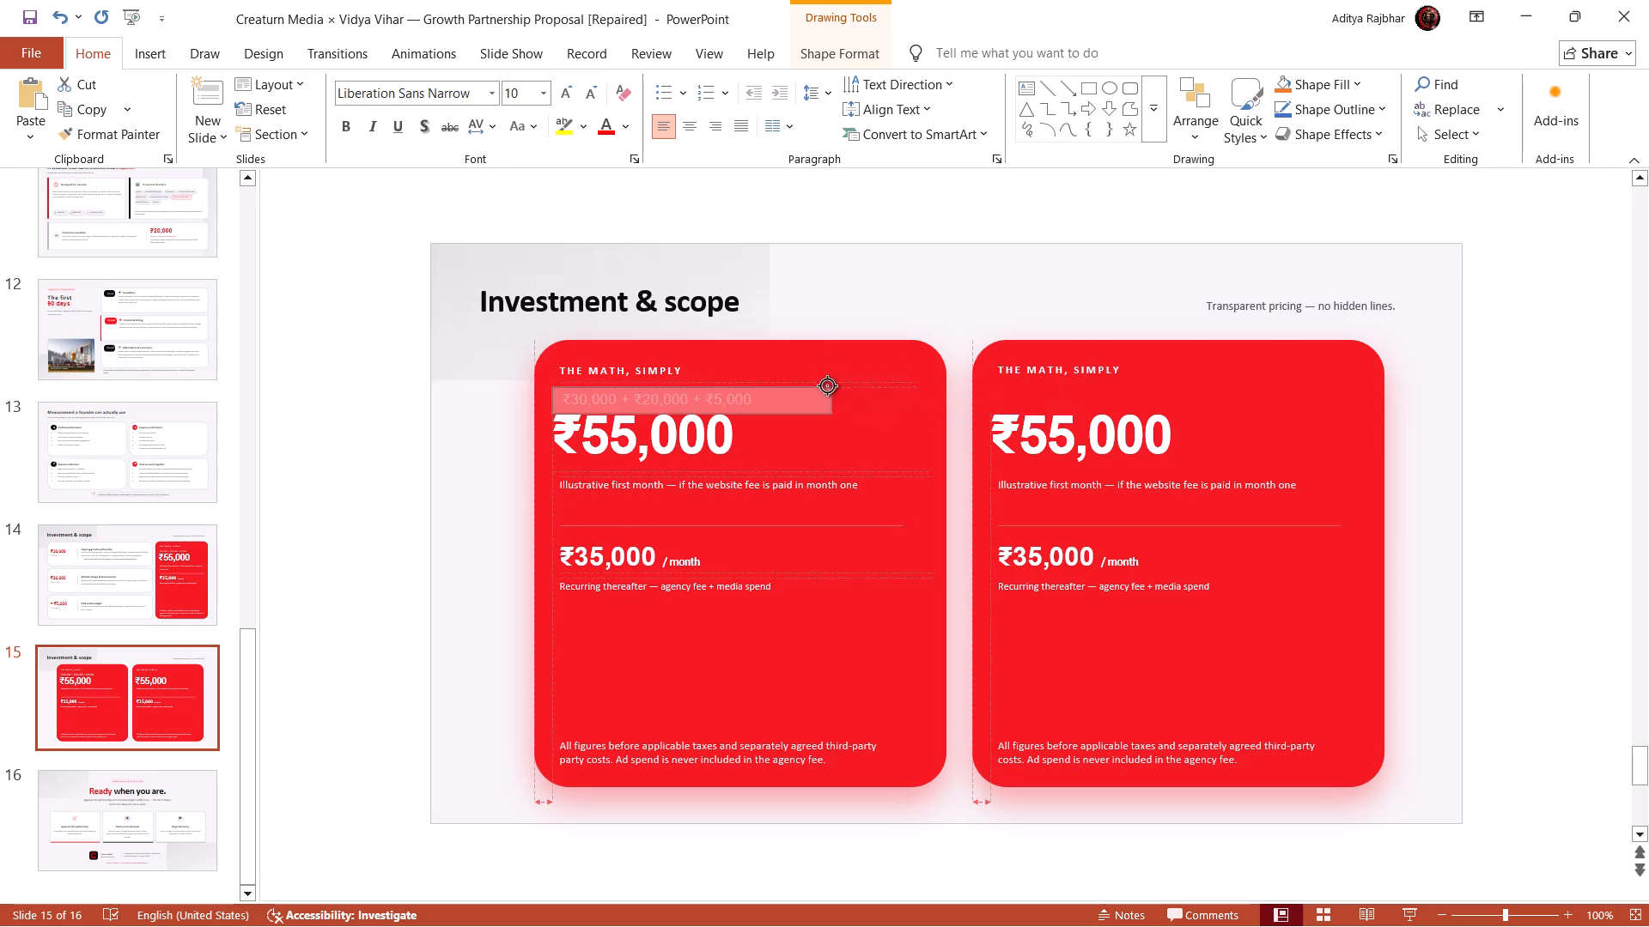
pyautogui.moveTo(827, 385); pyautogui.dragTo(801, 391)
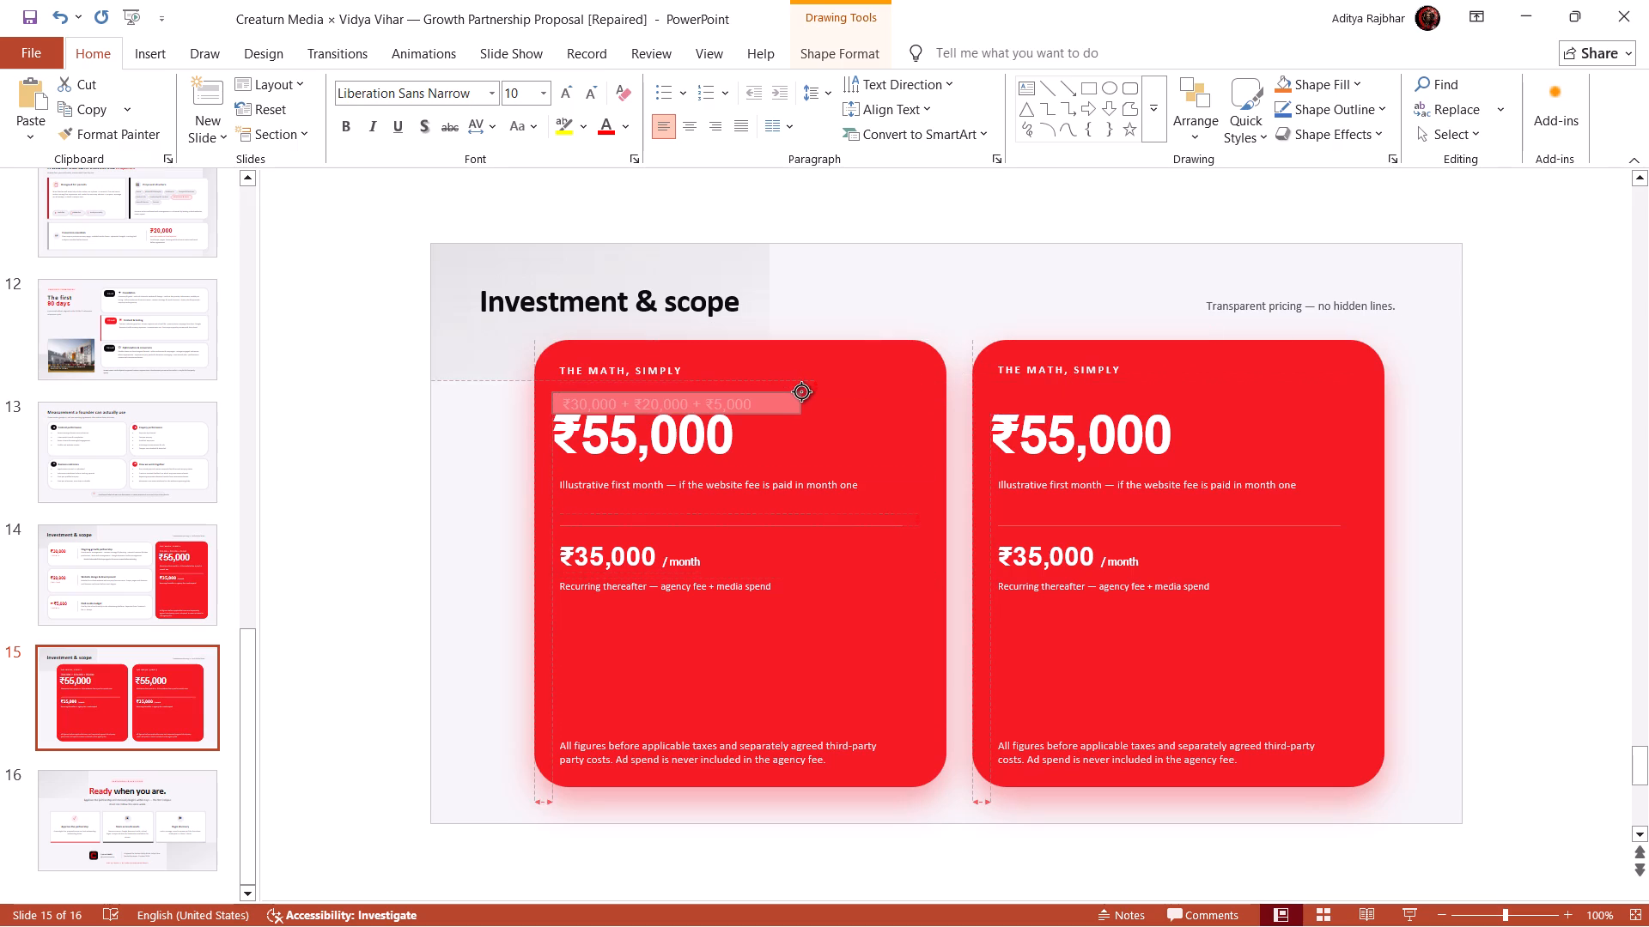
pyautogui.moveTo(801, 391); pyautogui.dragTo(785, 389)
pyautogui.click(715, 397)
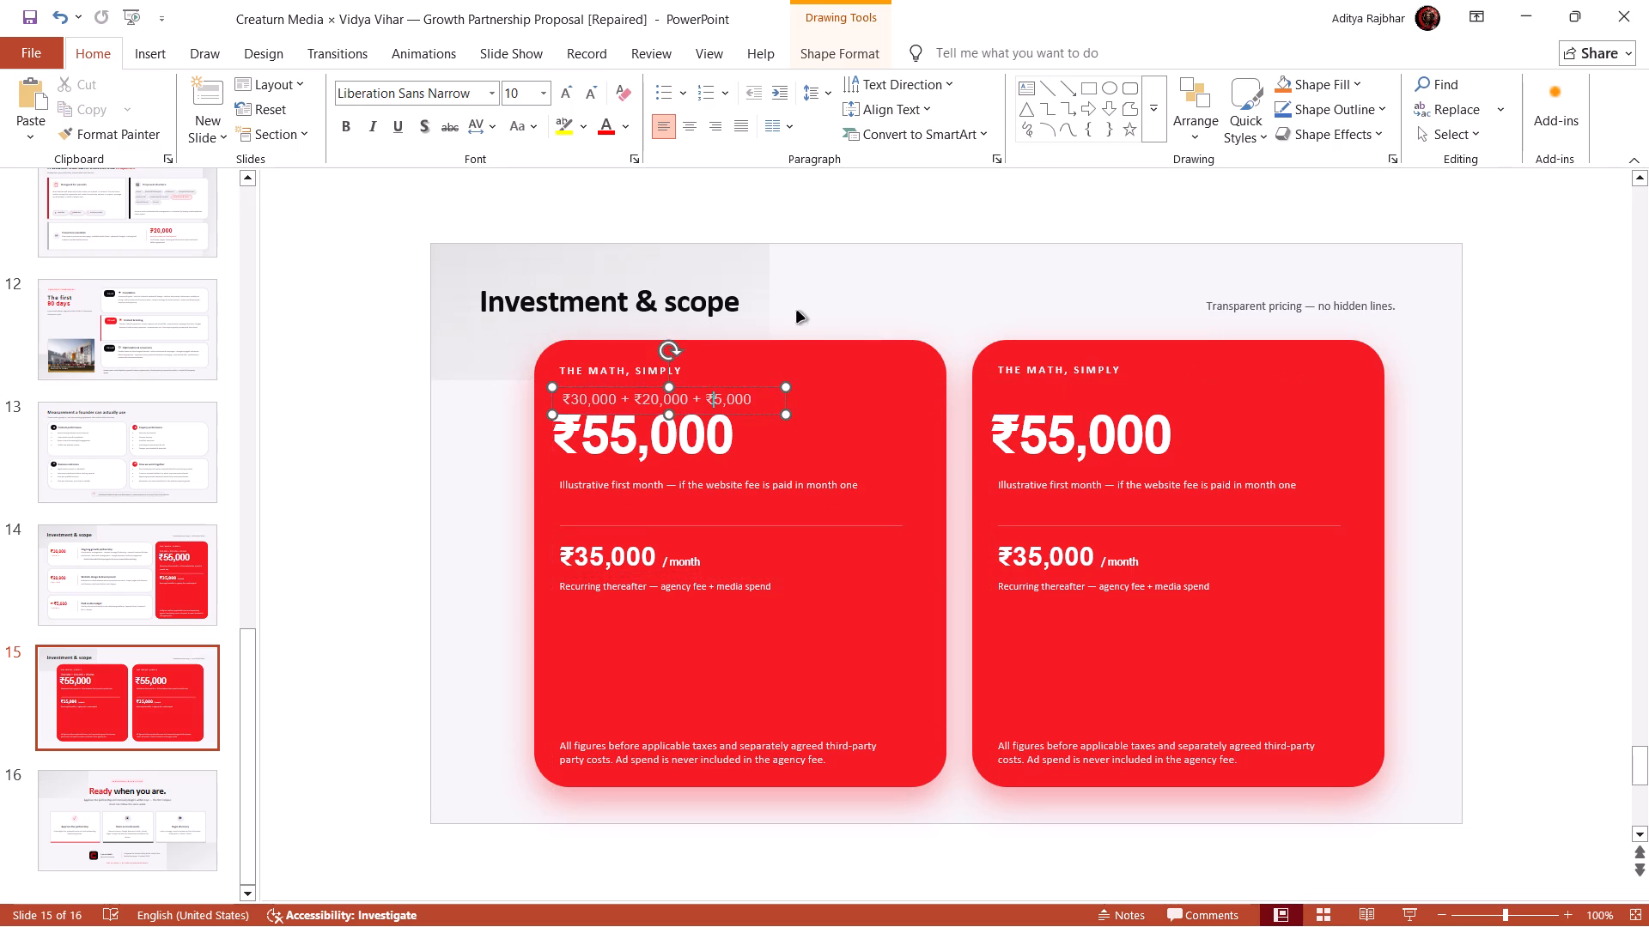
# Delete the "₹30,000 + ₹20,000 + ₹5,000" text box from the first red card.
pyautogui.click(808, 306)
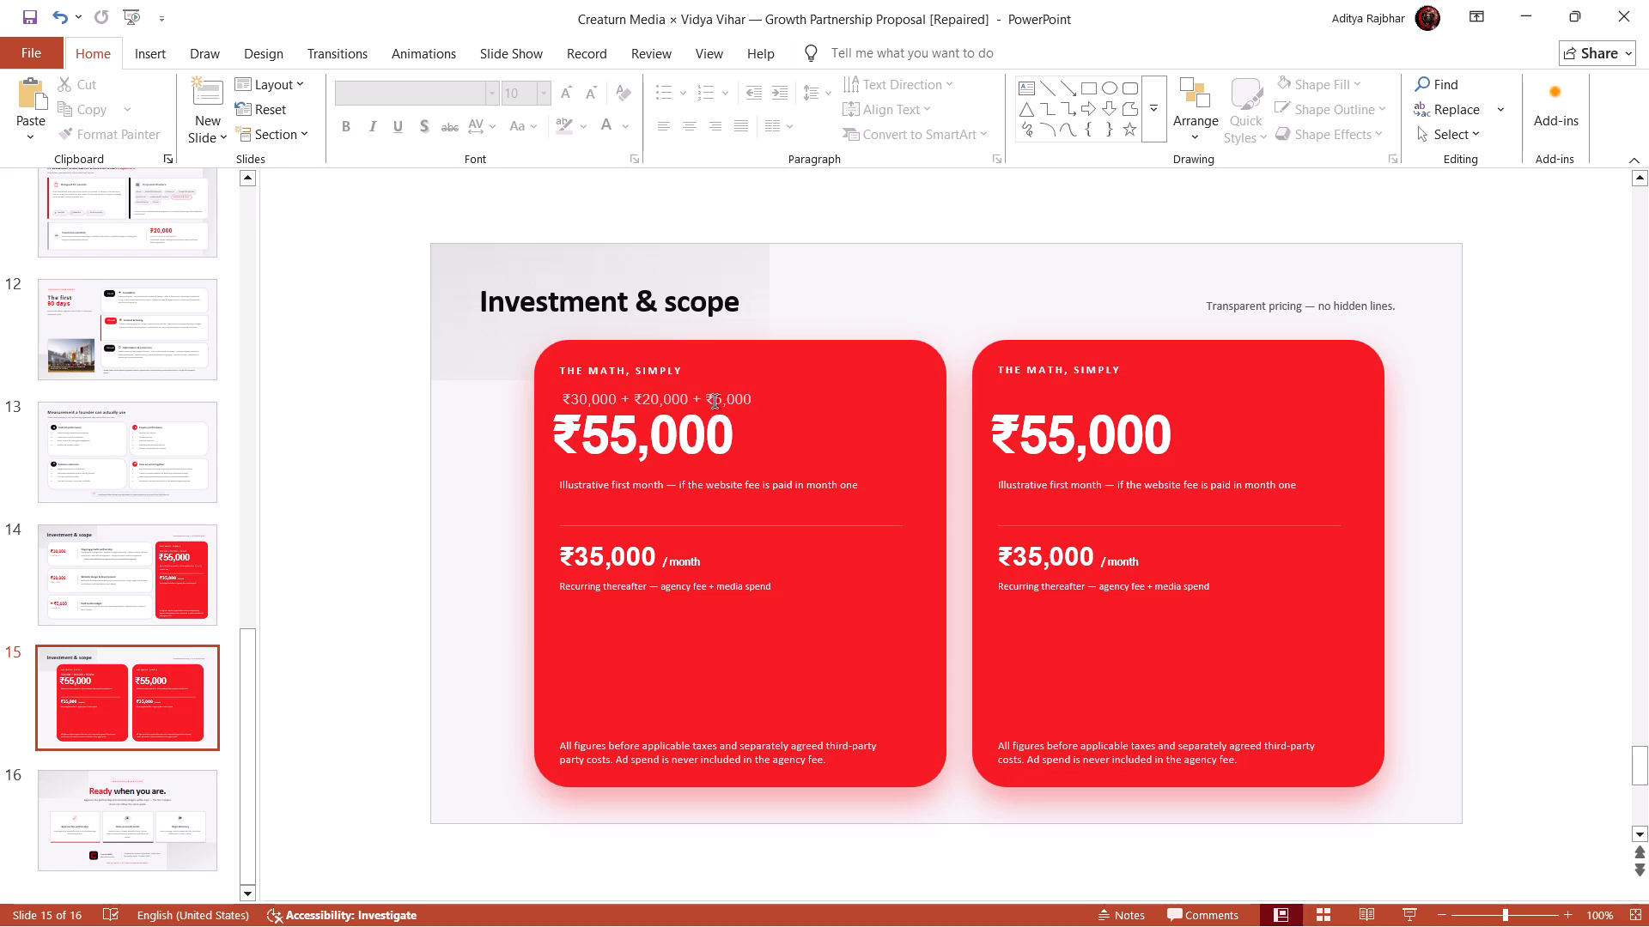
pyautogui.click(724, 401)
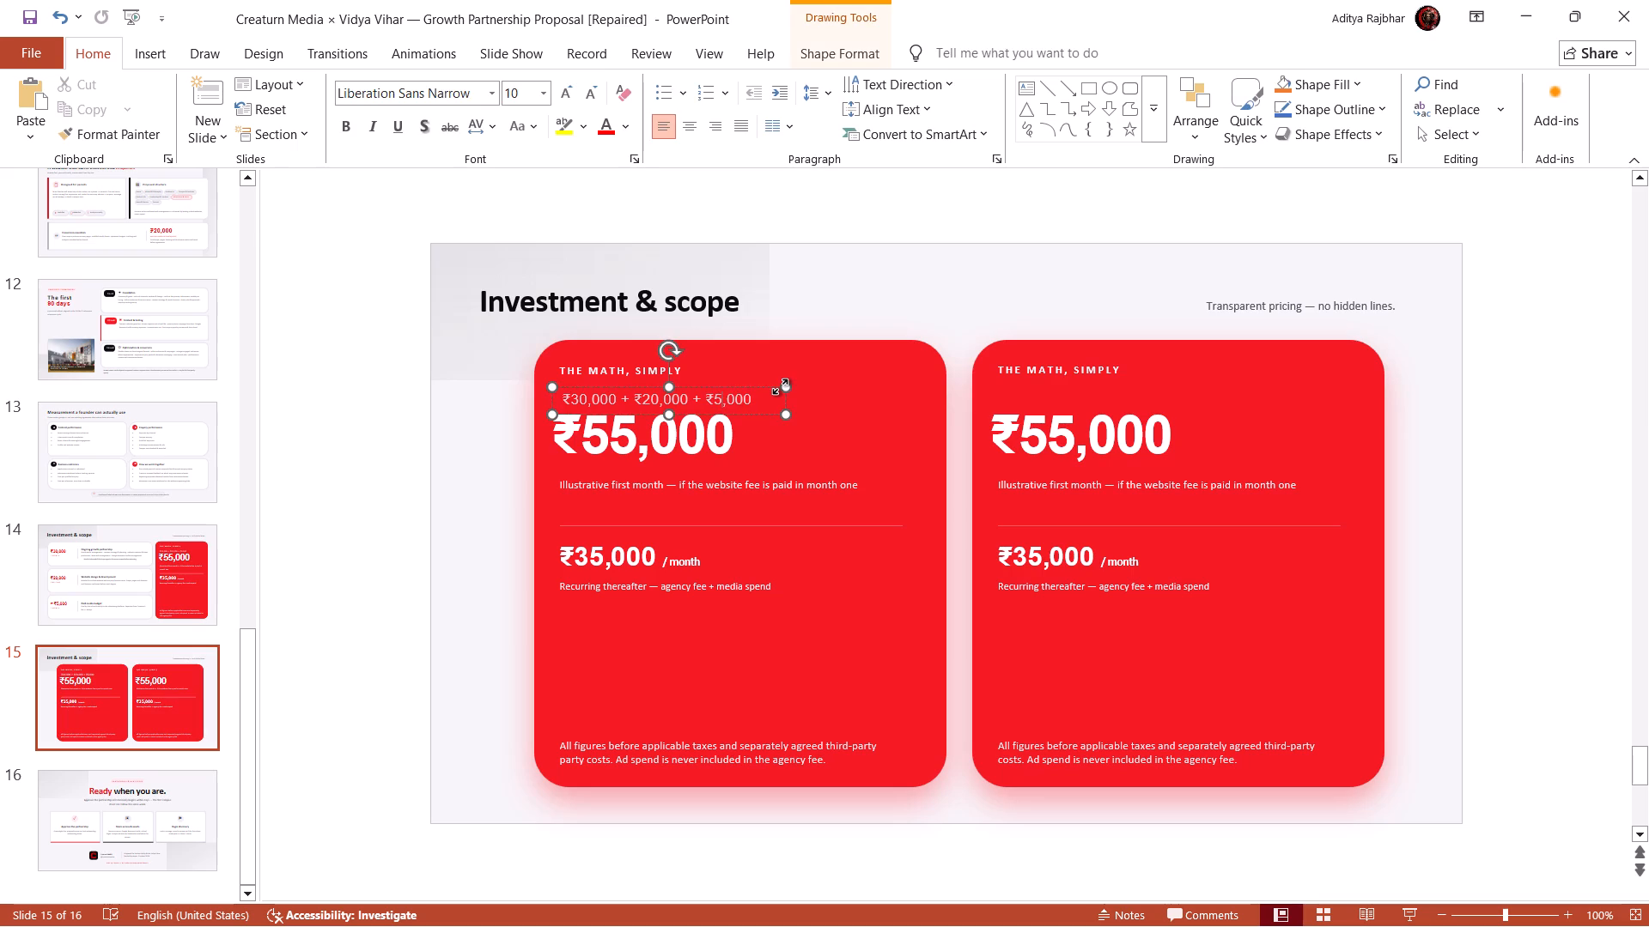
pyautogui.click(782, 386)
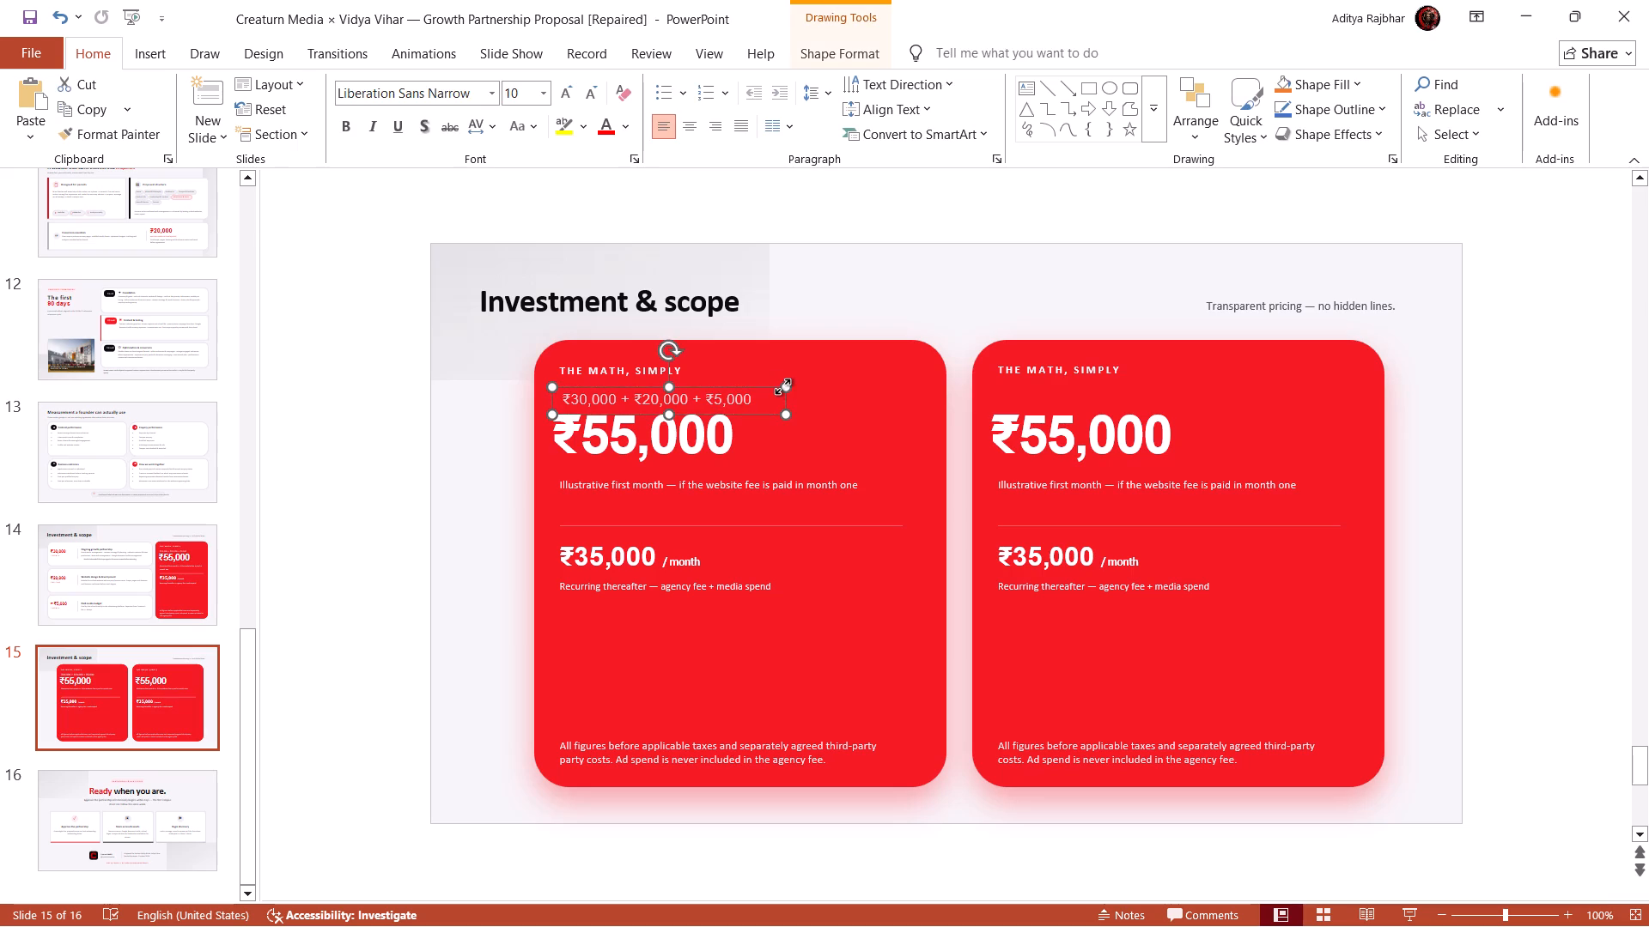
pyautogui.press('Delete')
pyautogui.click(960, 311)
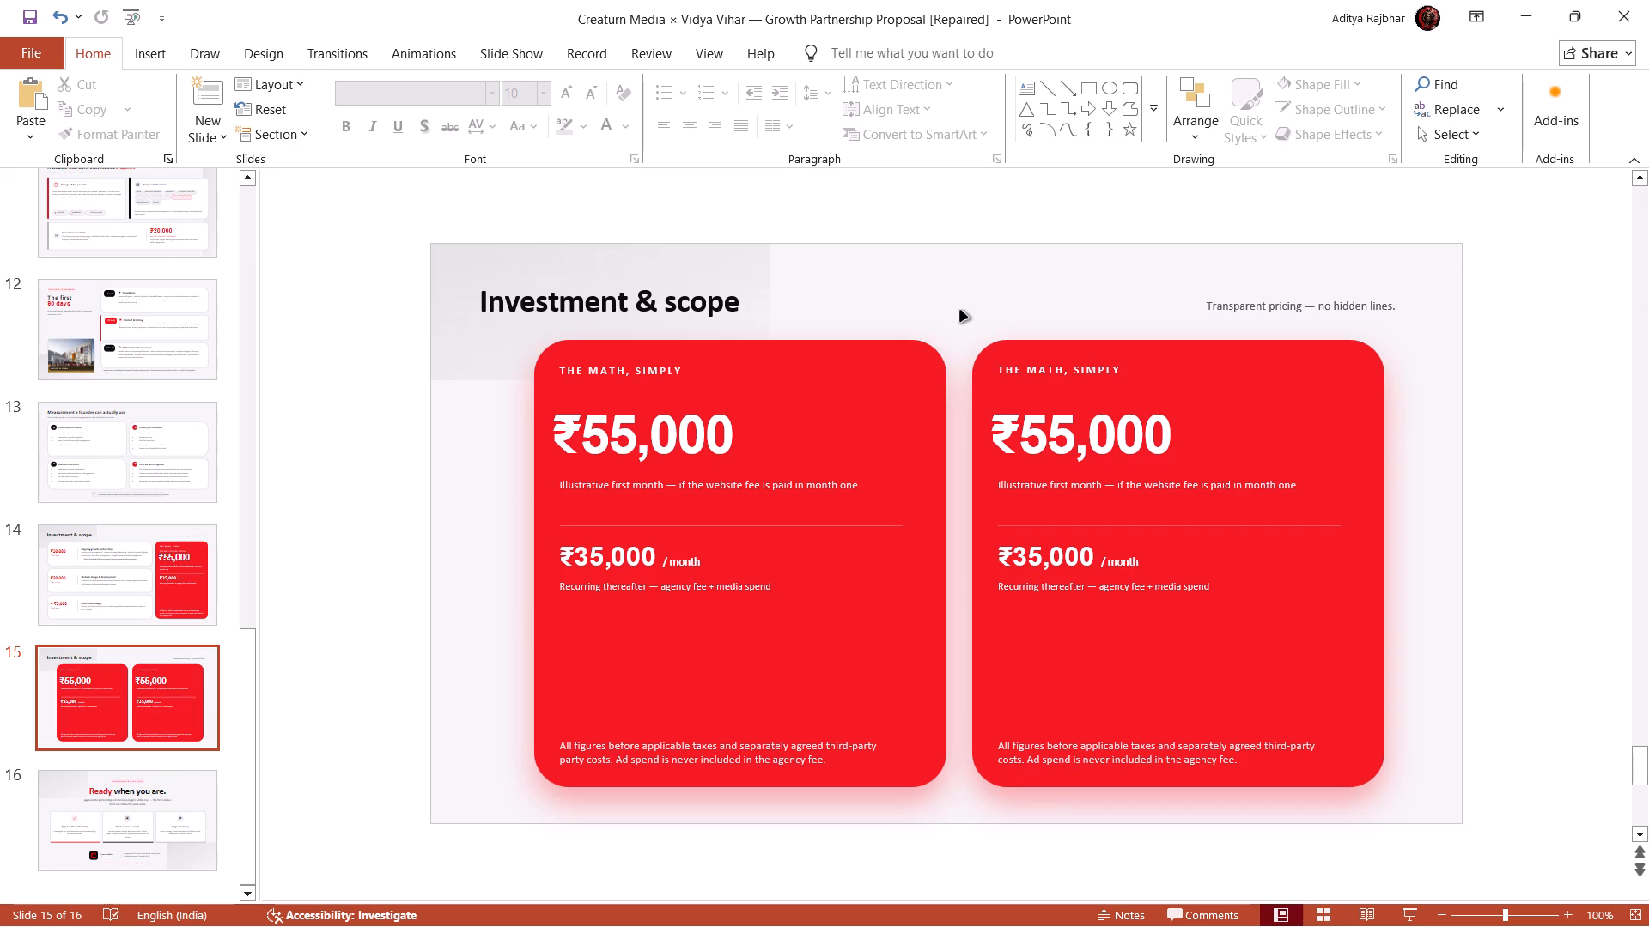
# Extend the first red card's heading to read "THE MATH, SIMPLY FOR SIX MONTHS".
pyautogui.click(652, 369)
pyautogui.click(689, 374)
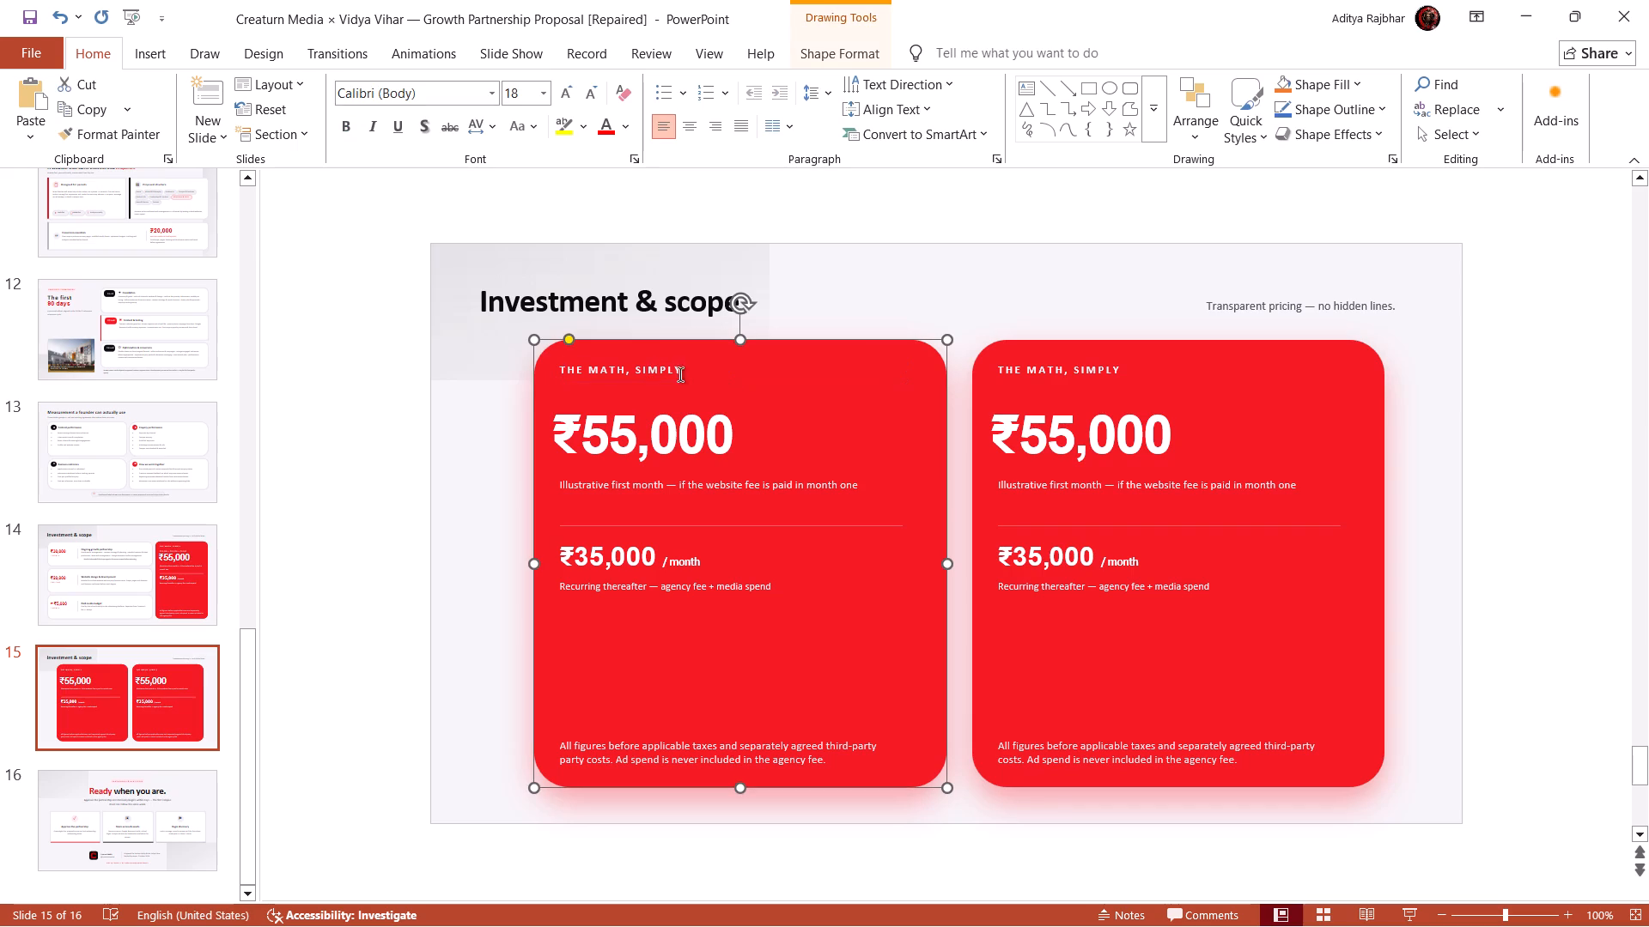
pyautogui.click(677, 373)
pyautogui.press('Right')
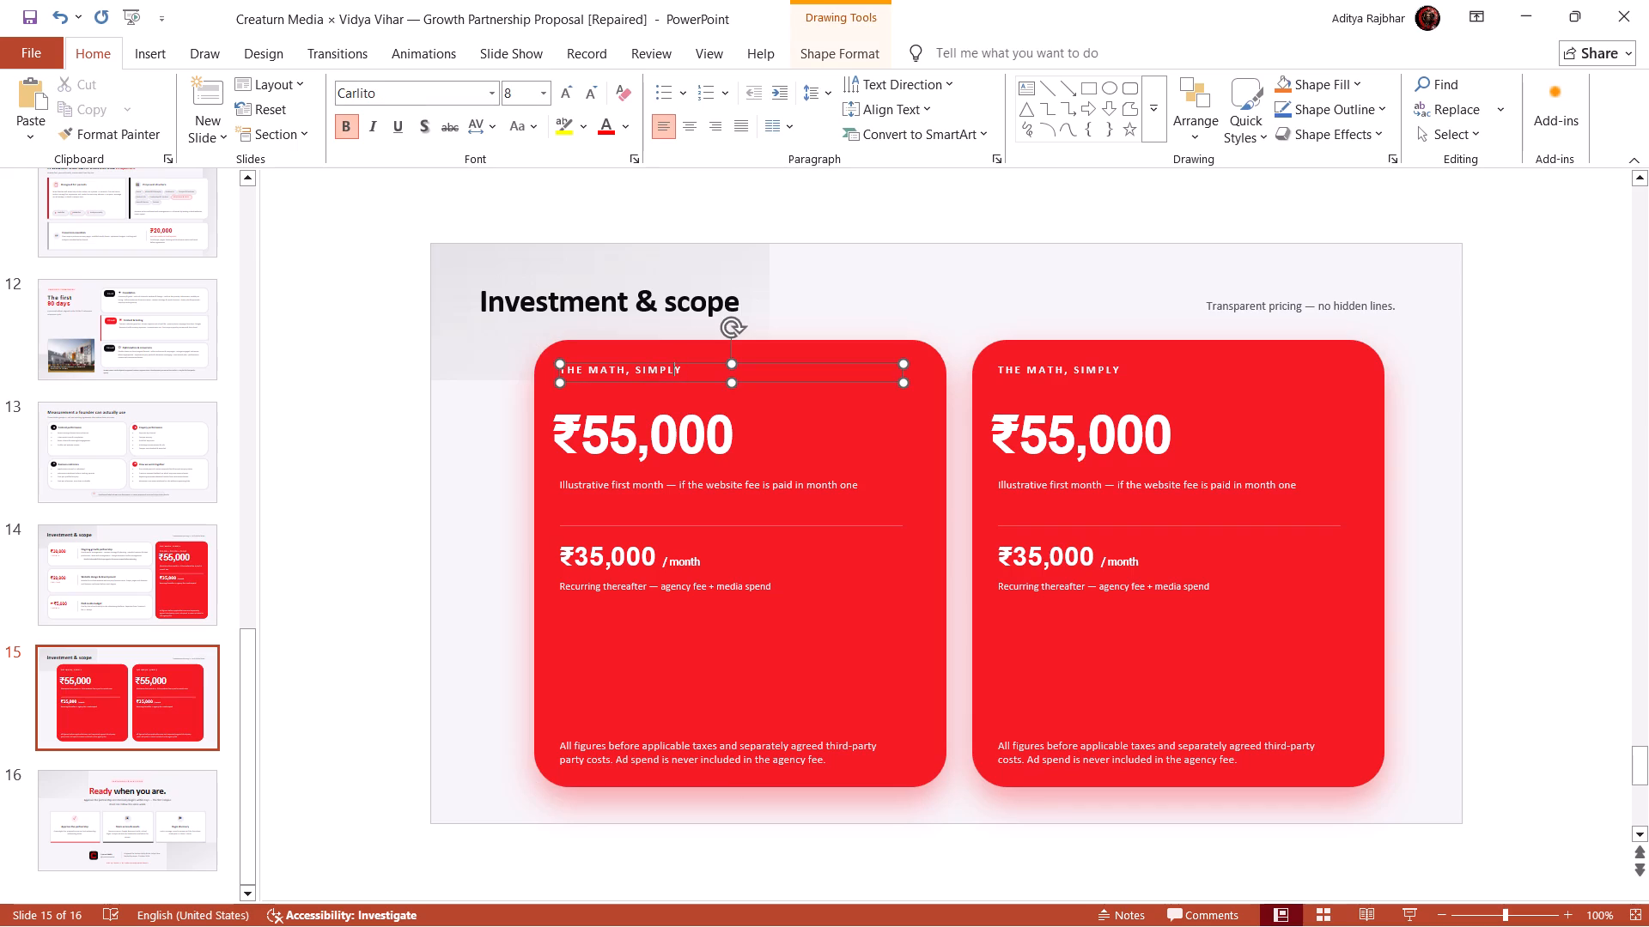
pyautogui.press('space')
pyautogui.write('for')
pyautogui.press('space')
pyautogui.press('BackSpace')
pyautogui.press('BackSpace')
pyautogui.press('BackSpace')
pyautogui.press('BackSpace')
pyautogui.write('FOR')
pyautogui.press('space')
pyautogui.write('SIX')
pyautogui.press('space')
pyautogui.write('MONTHS')
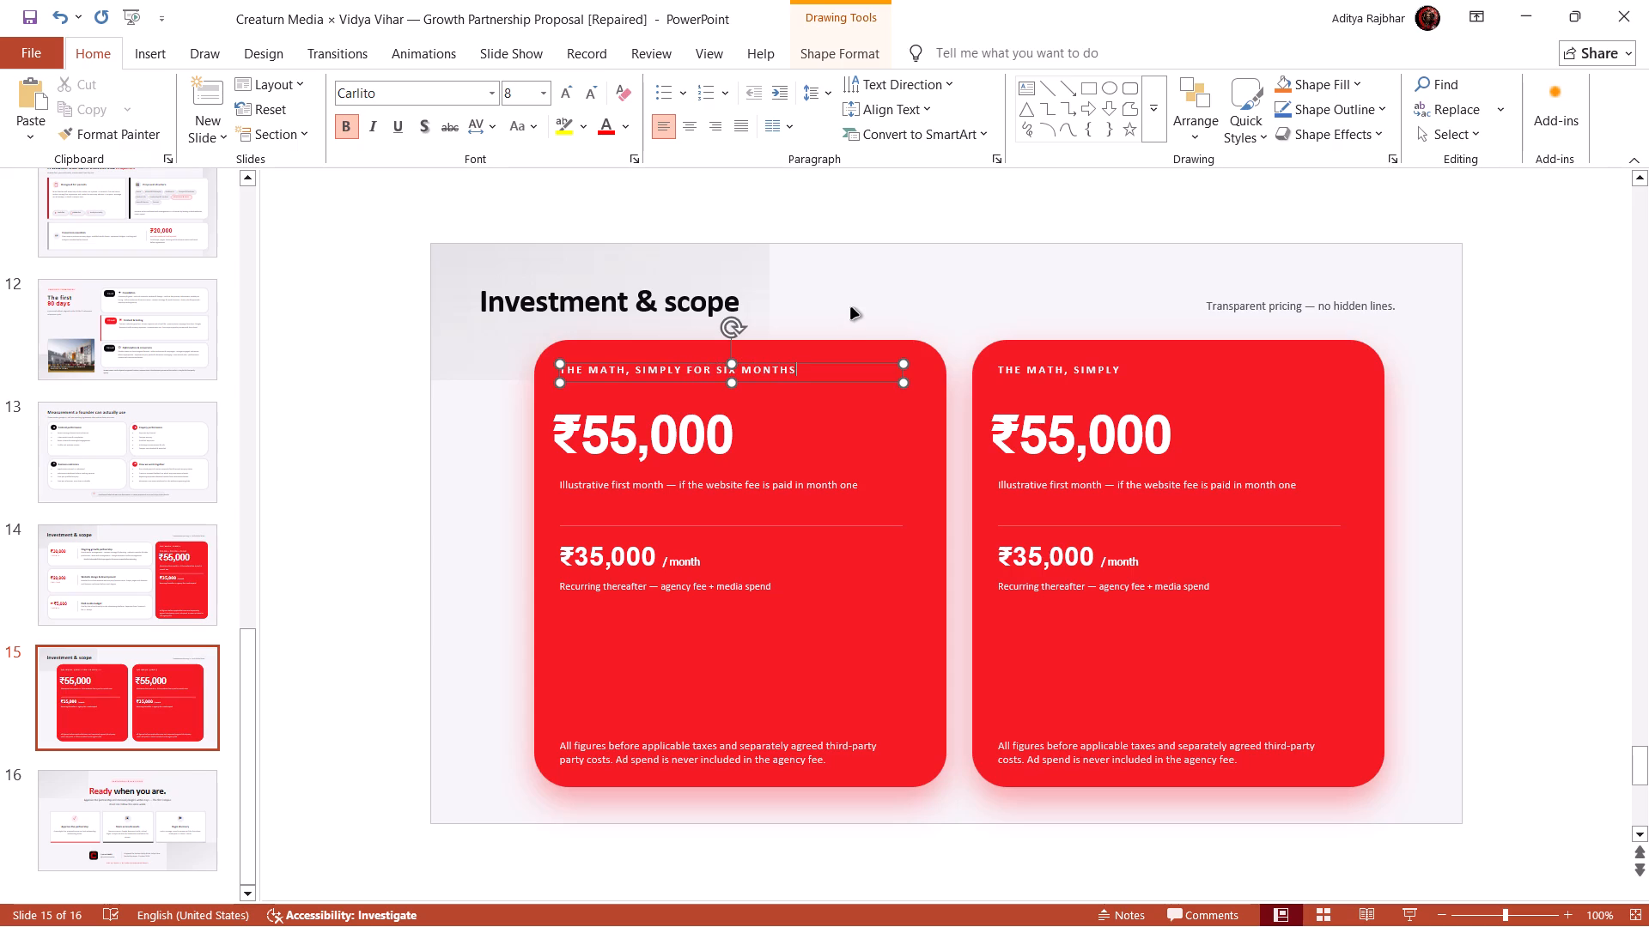
# Extend the second red card's heading to read "THE MATH, SIMPLY FOR 12 MONTHS".
pyautogui.click(1117, 371)
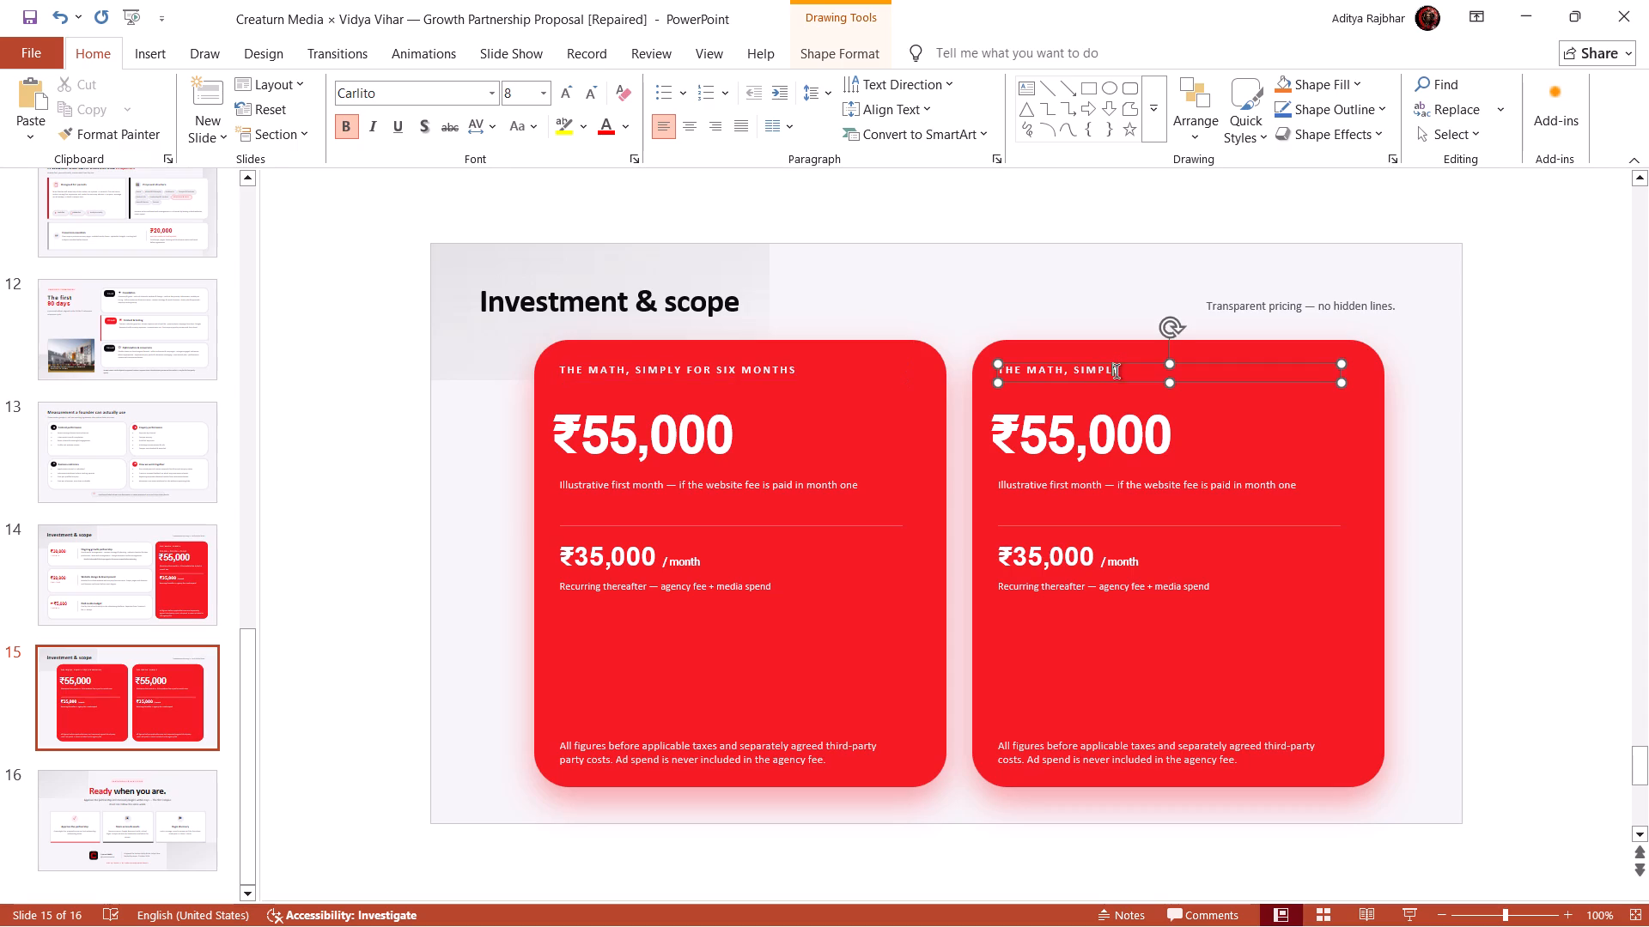
pyautogui.click(1141, 374)
pyautogui.click(1110, 374)
pyautogui.press('Right')
pyautogui.press('Right')
pyautogui.press('space')
pyautogui.write('FOR')
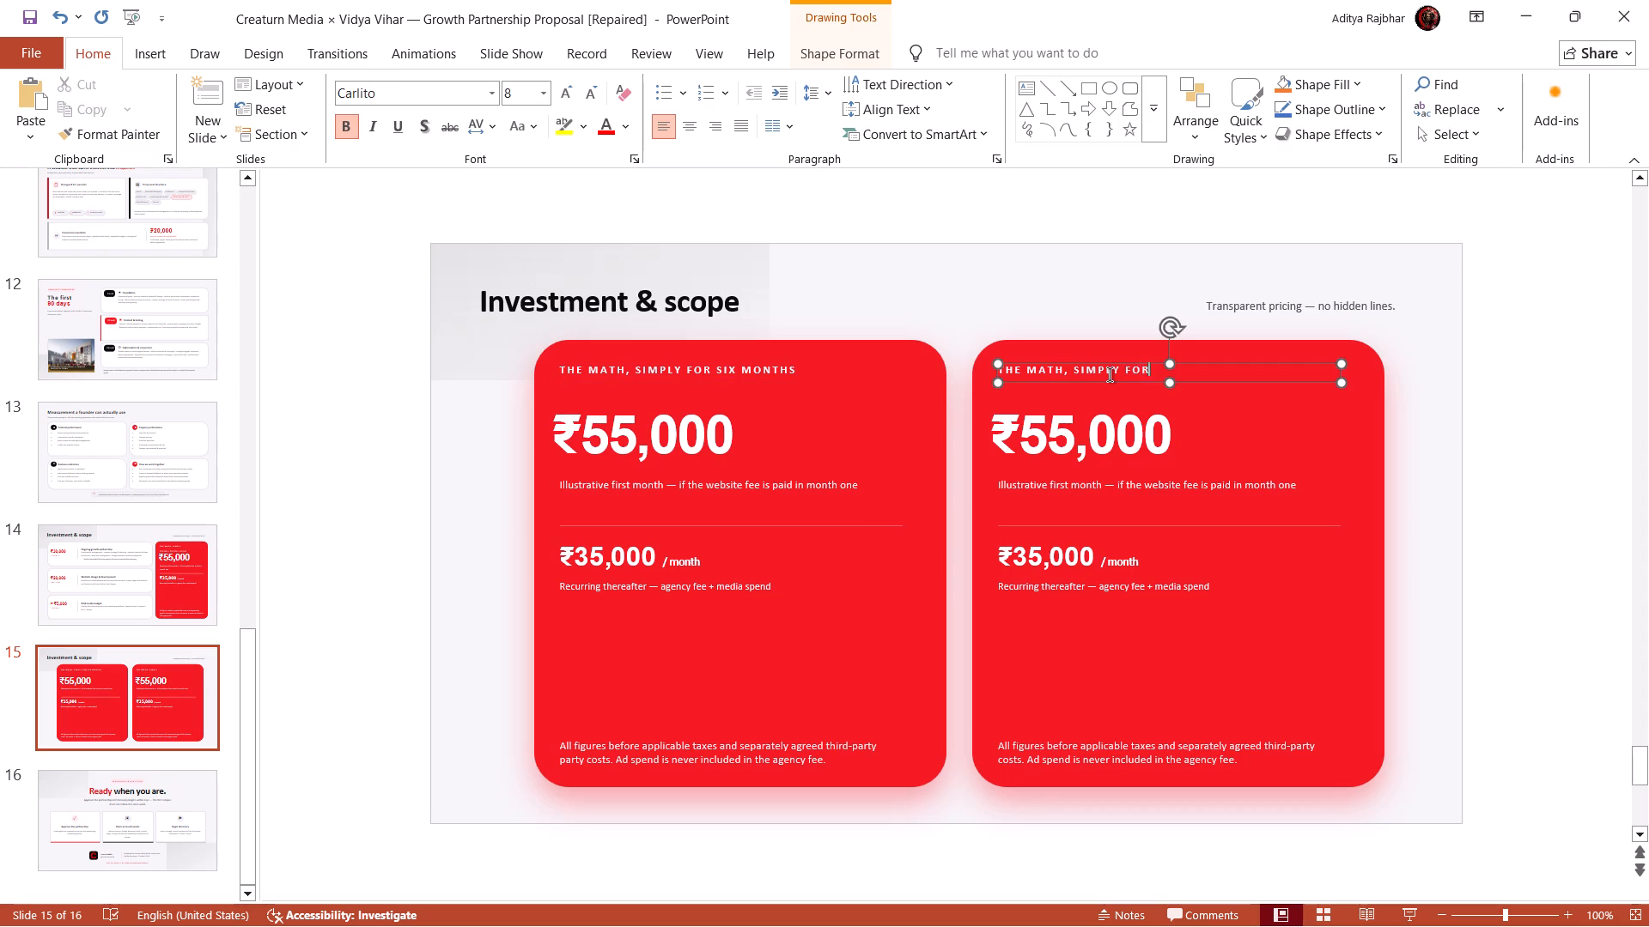
pyautogui.press('space')
pyautogui.write('12 MONTHS')
pyautogui.click(1506, 403)
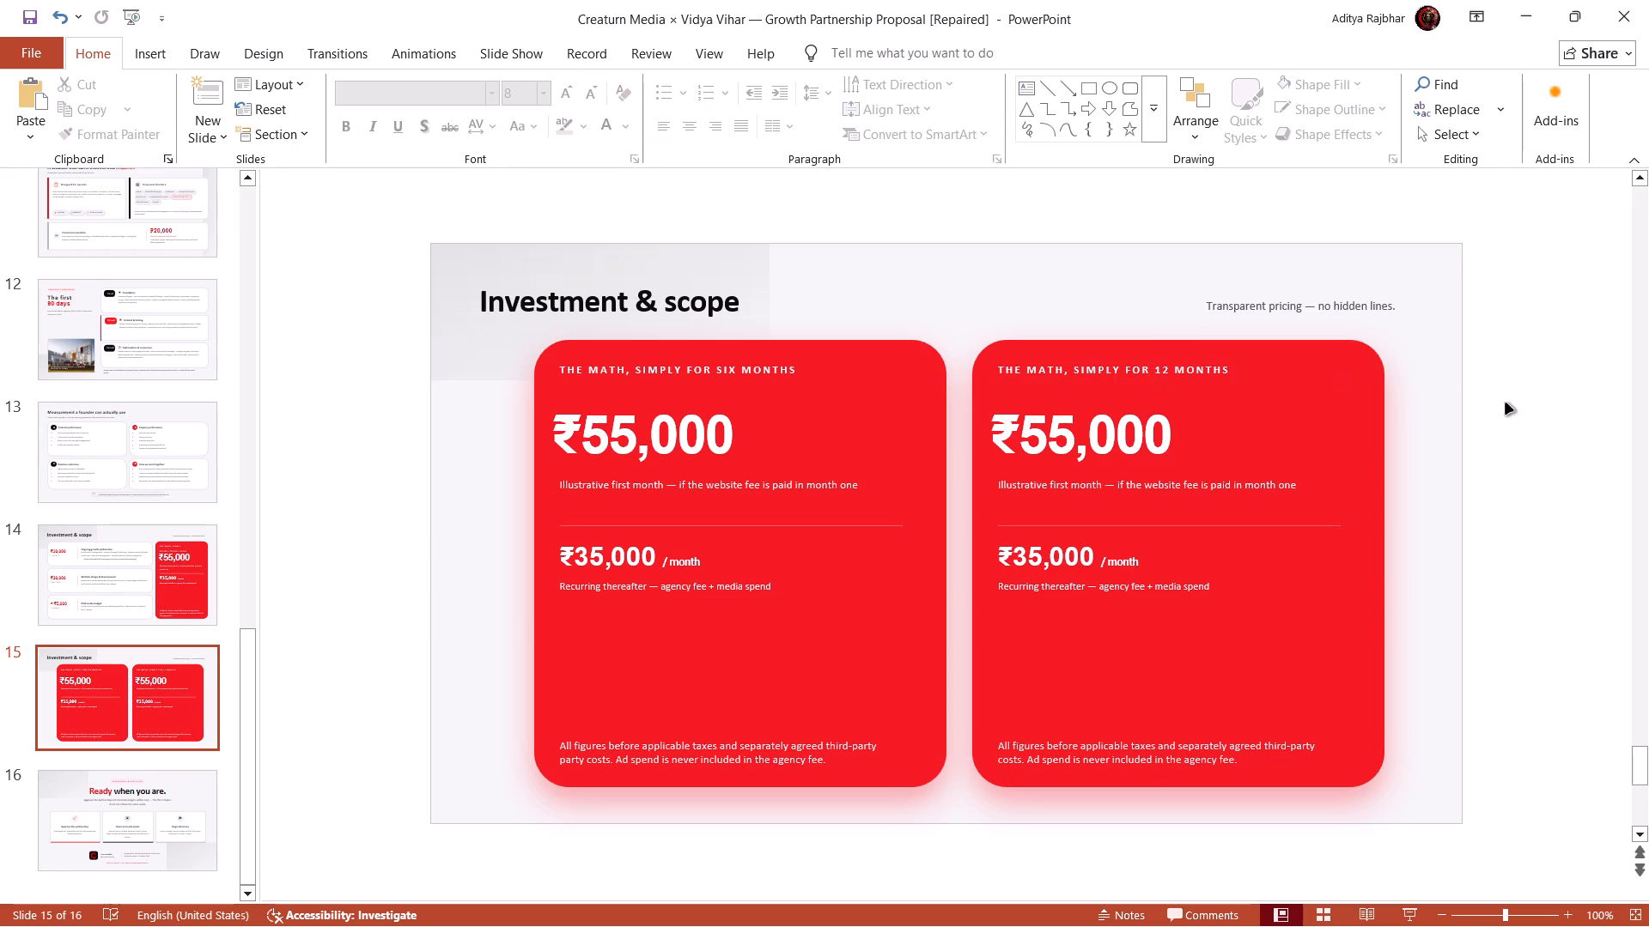
# Replace the digits of the six-month card's large ₹55,000 price with "1,80".
pyautogui.doubleClick(697, 429)
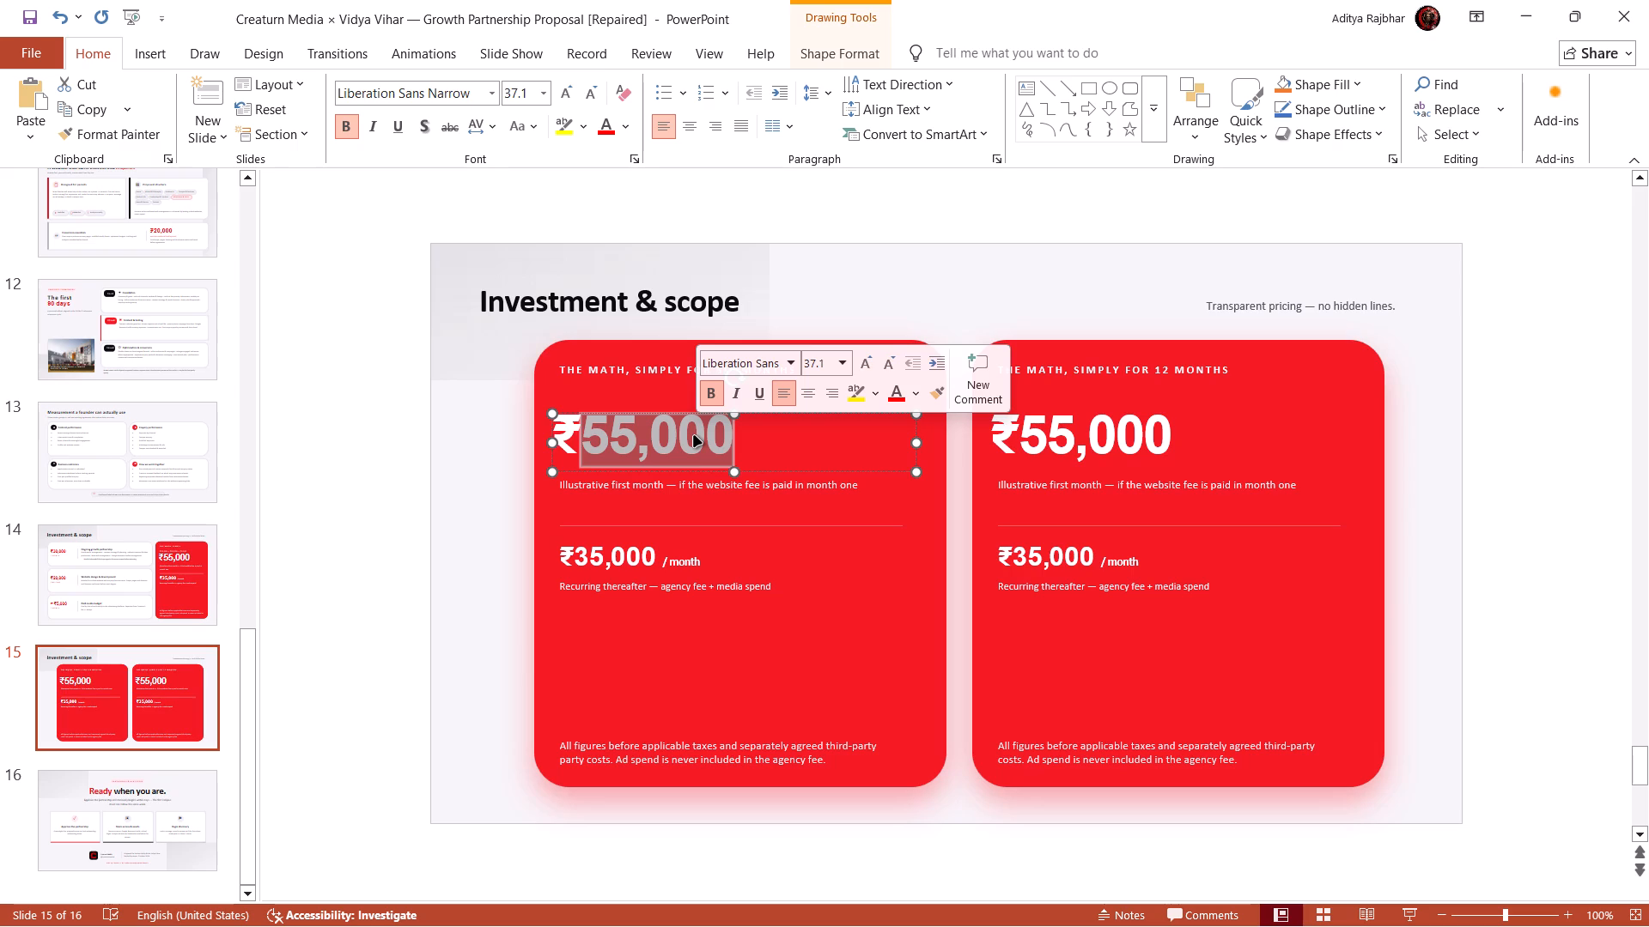
pyautogui.write('180')
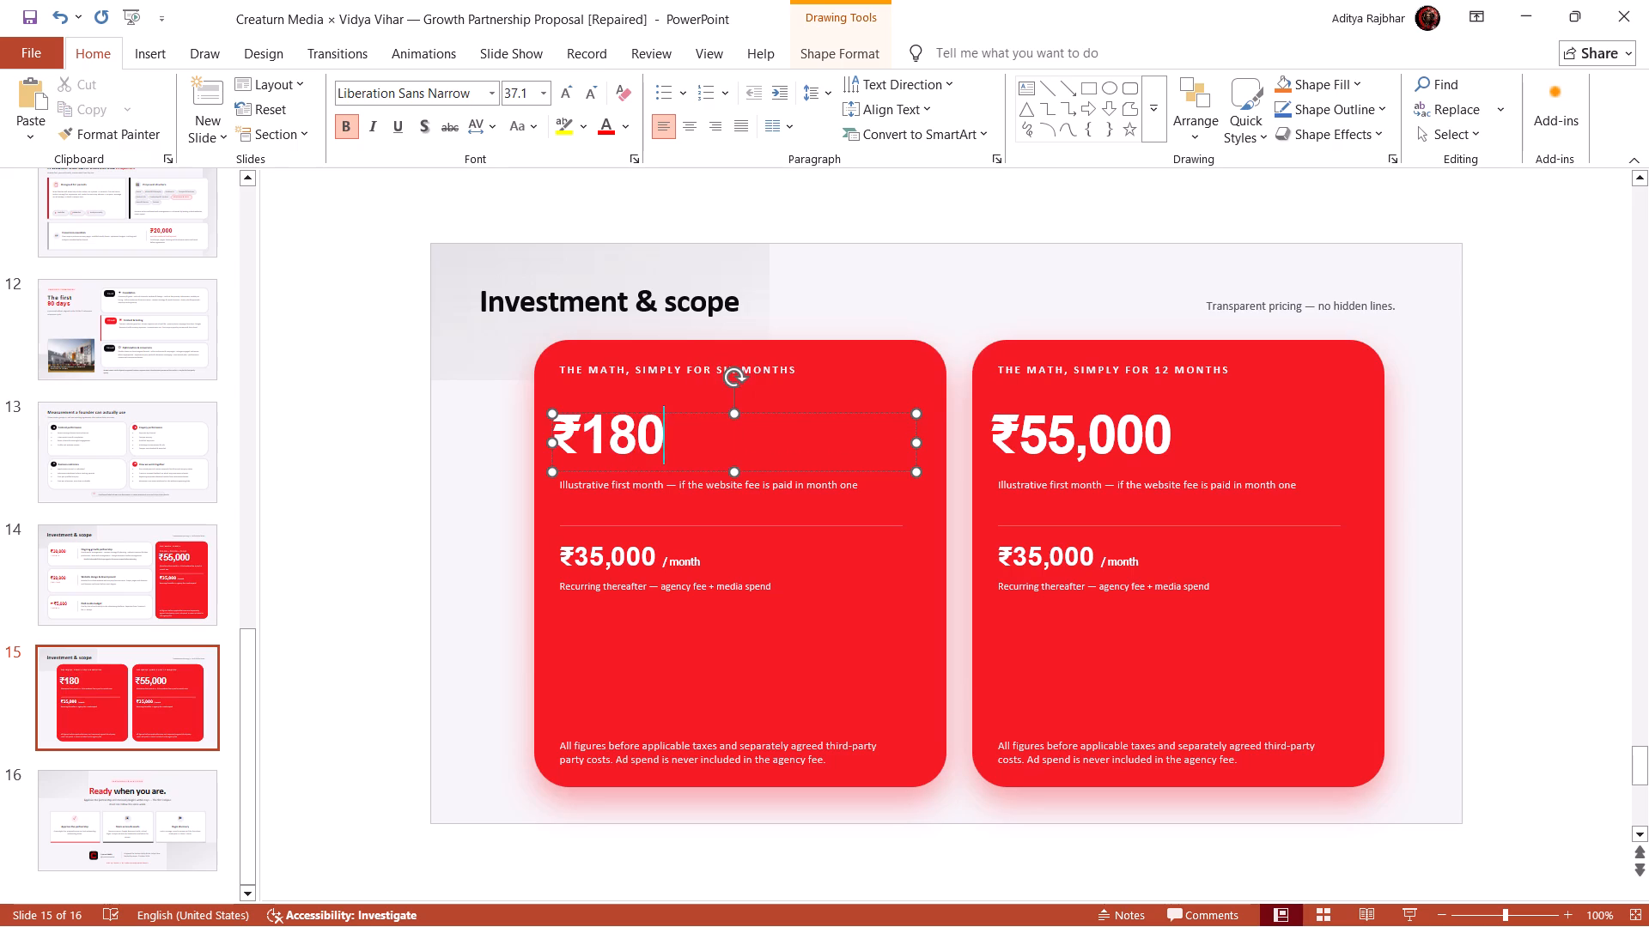
pyautogui.press('Left')
pyautogui.press('Left')
pyautogui.press(',')
pyautogui.press('Right')
pyautogui.press('Right')
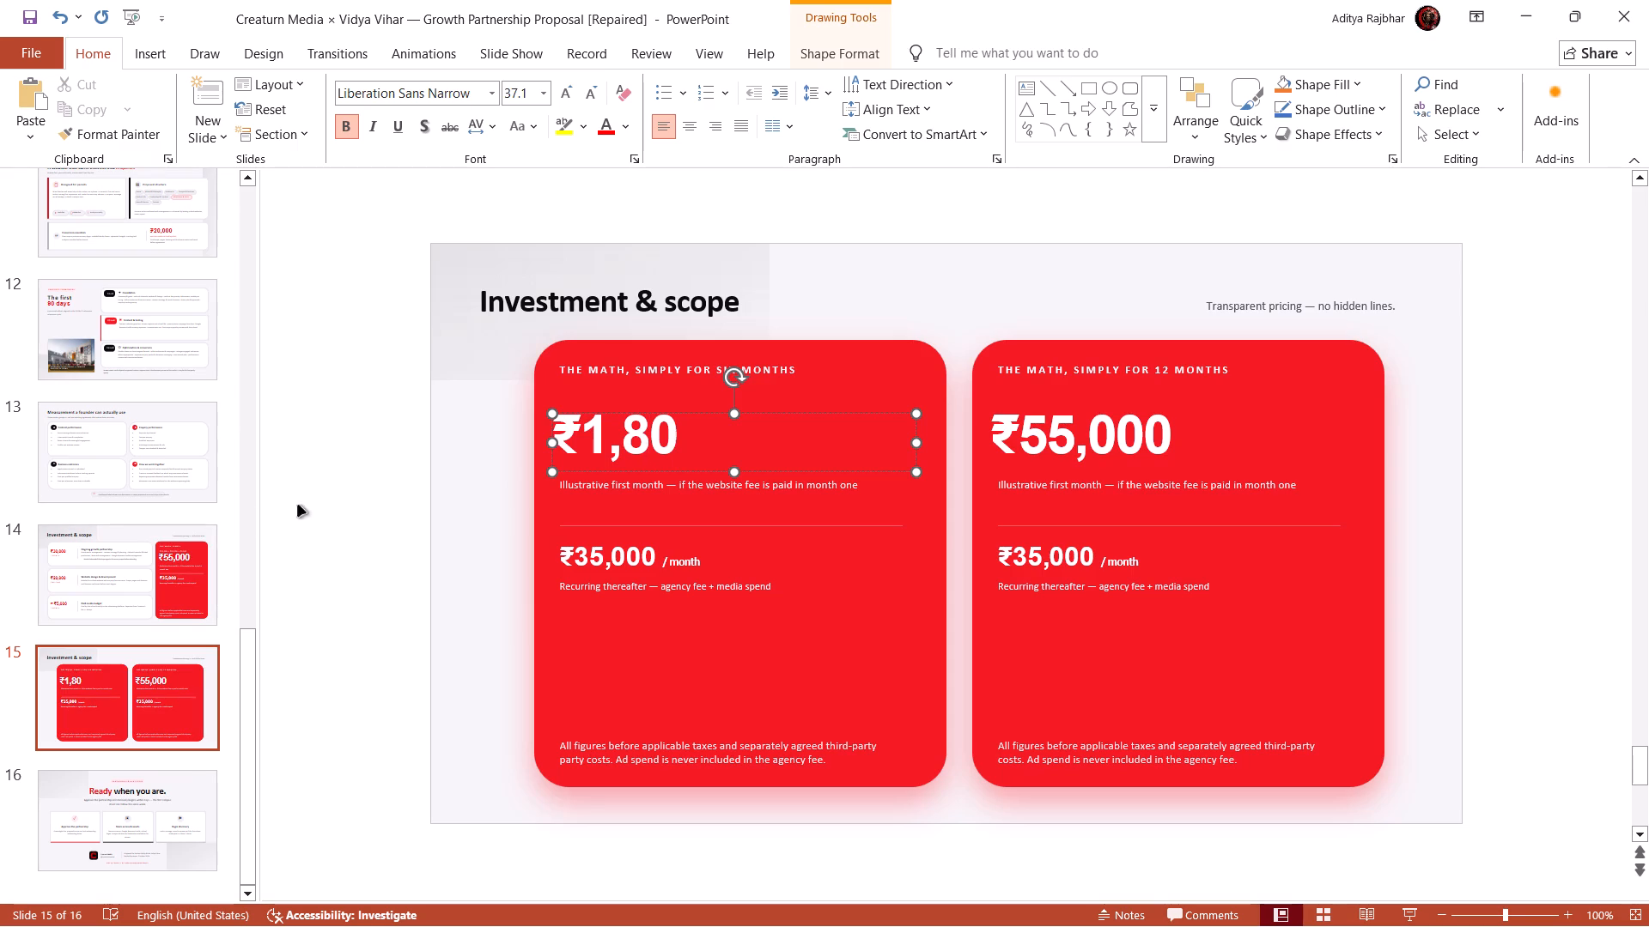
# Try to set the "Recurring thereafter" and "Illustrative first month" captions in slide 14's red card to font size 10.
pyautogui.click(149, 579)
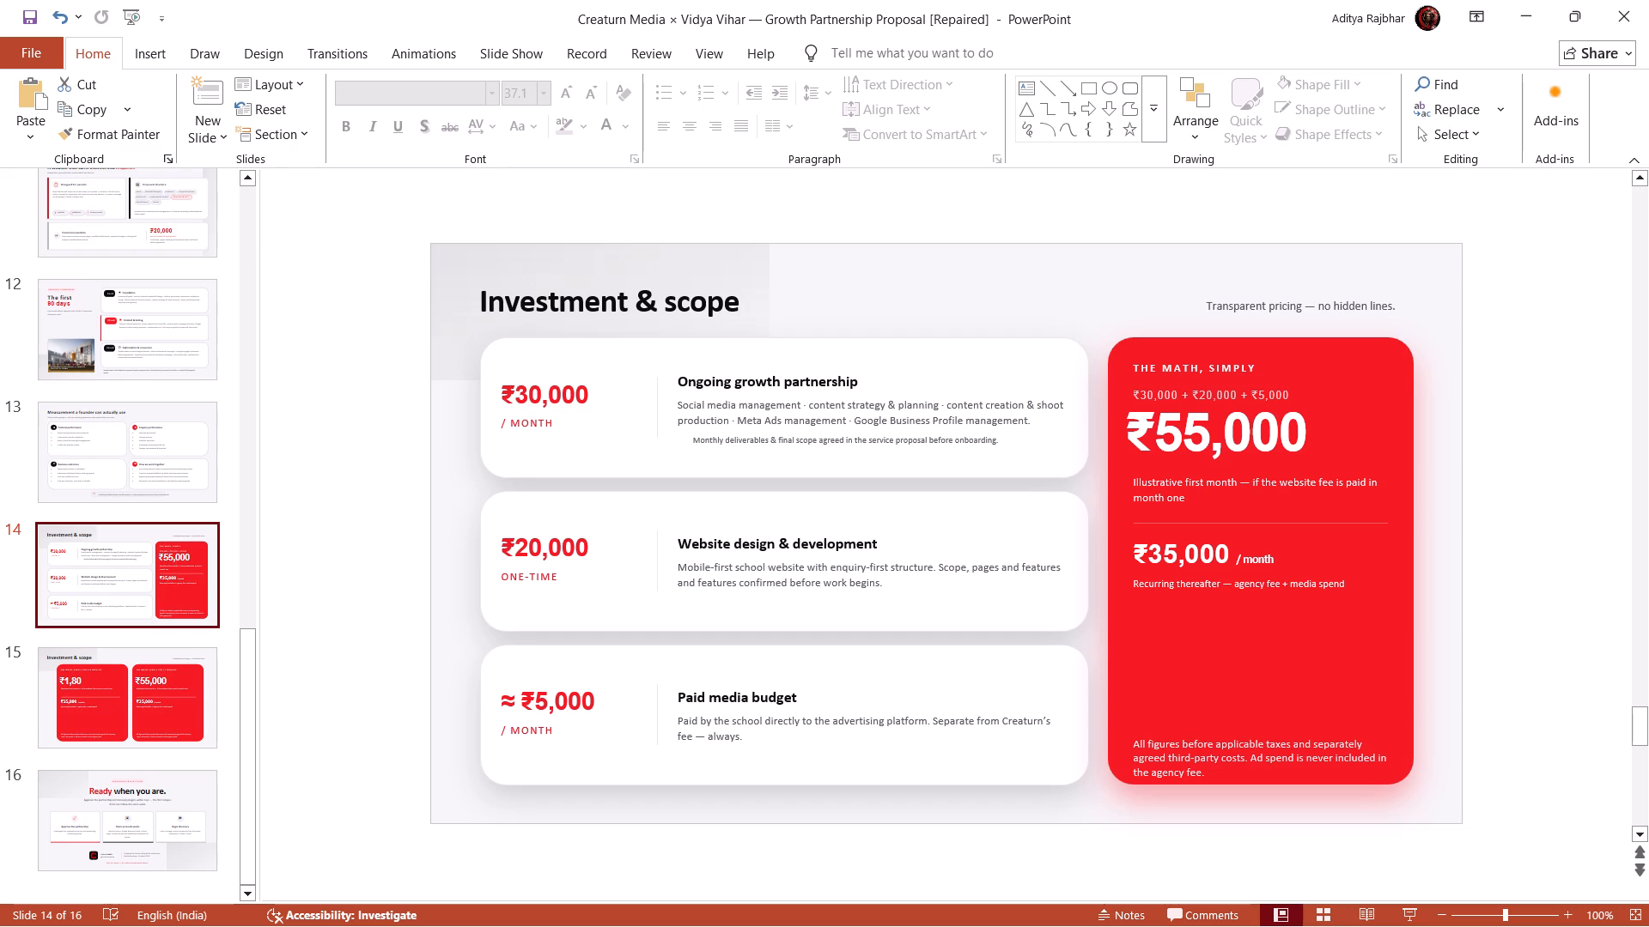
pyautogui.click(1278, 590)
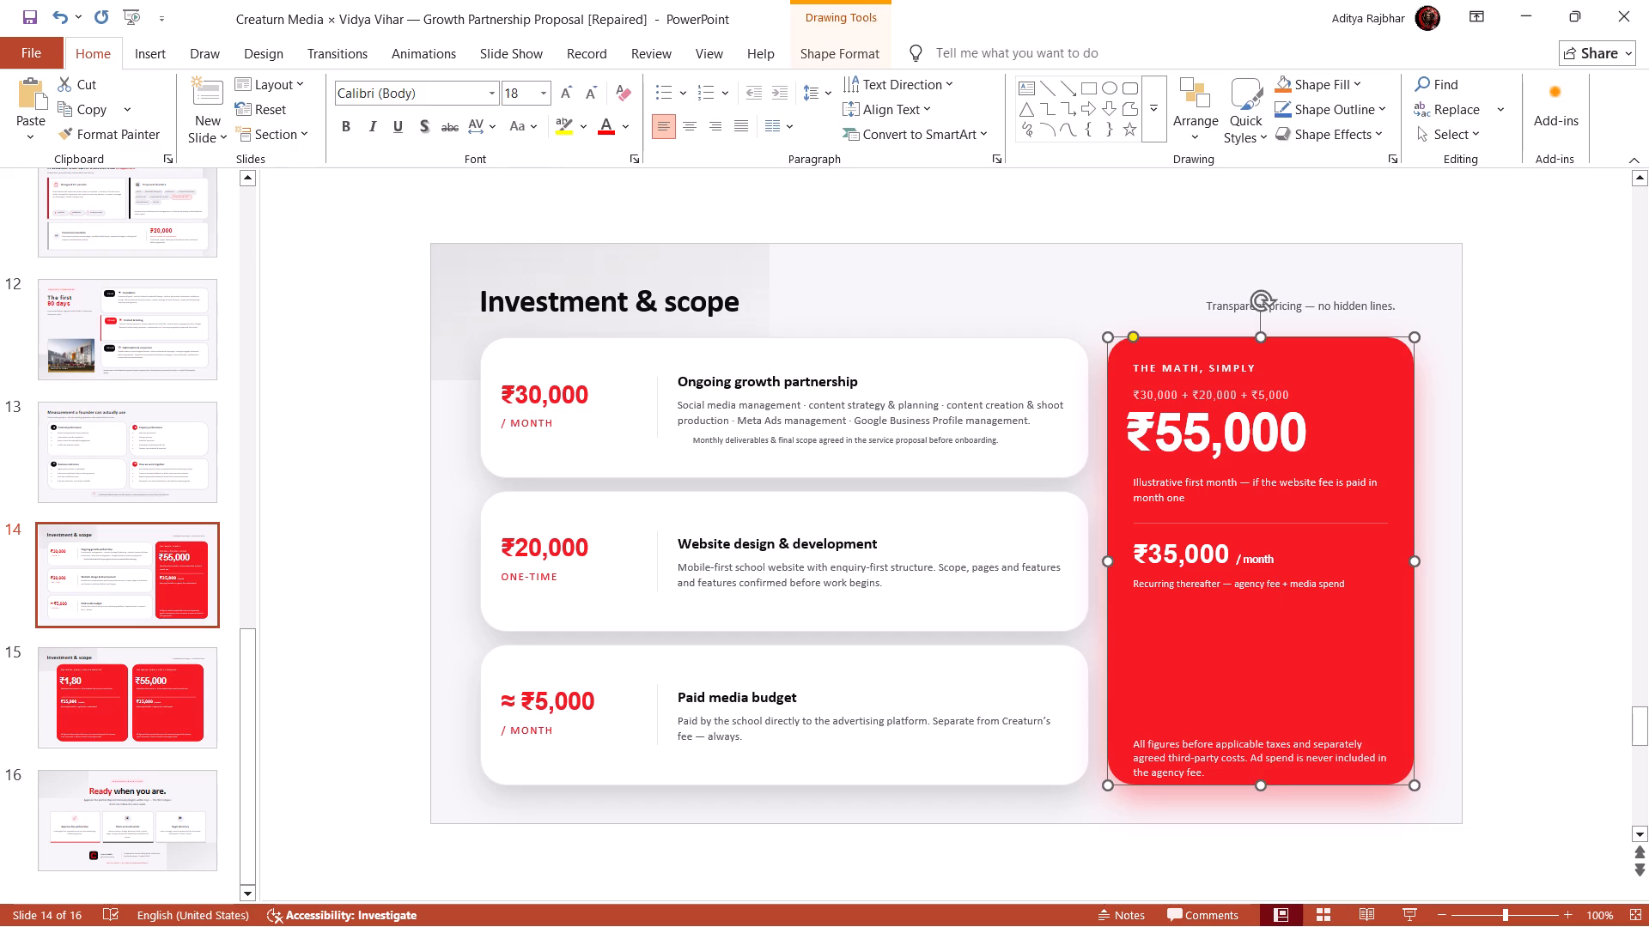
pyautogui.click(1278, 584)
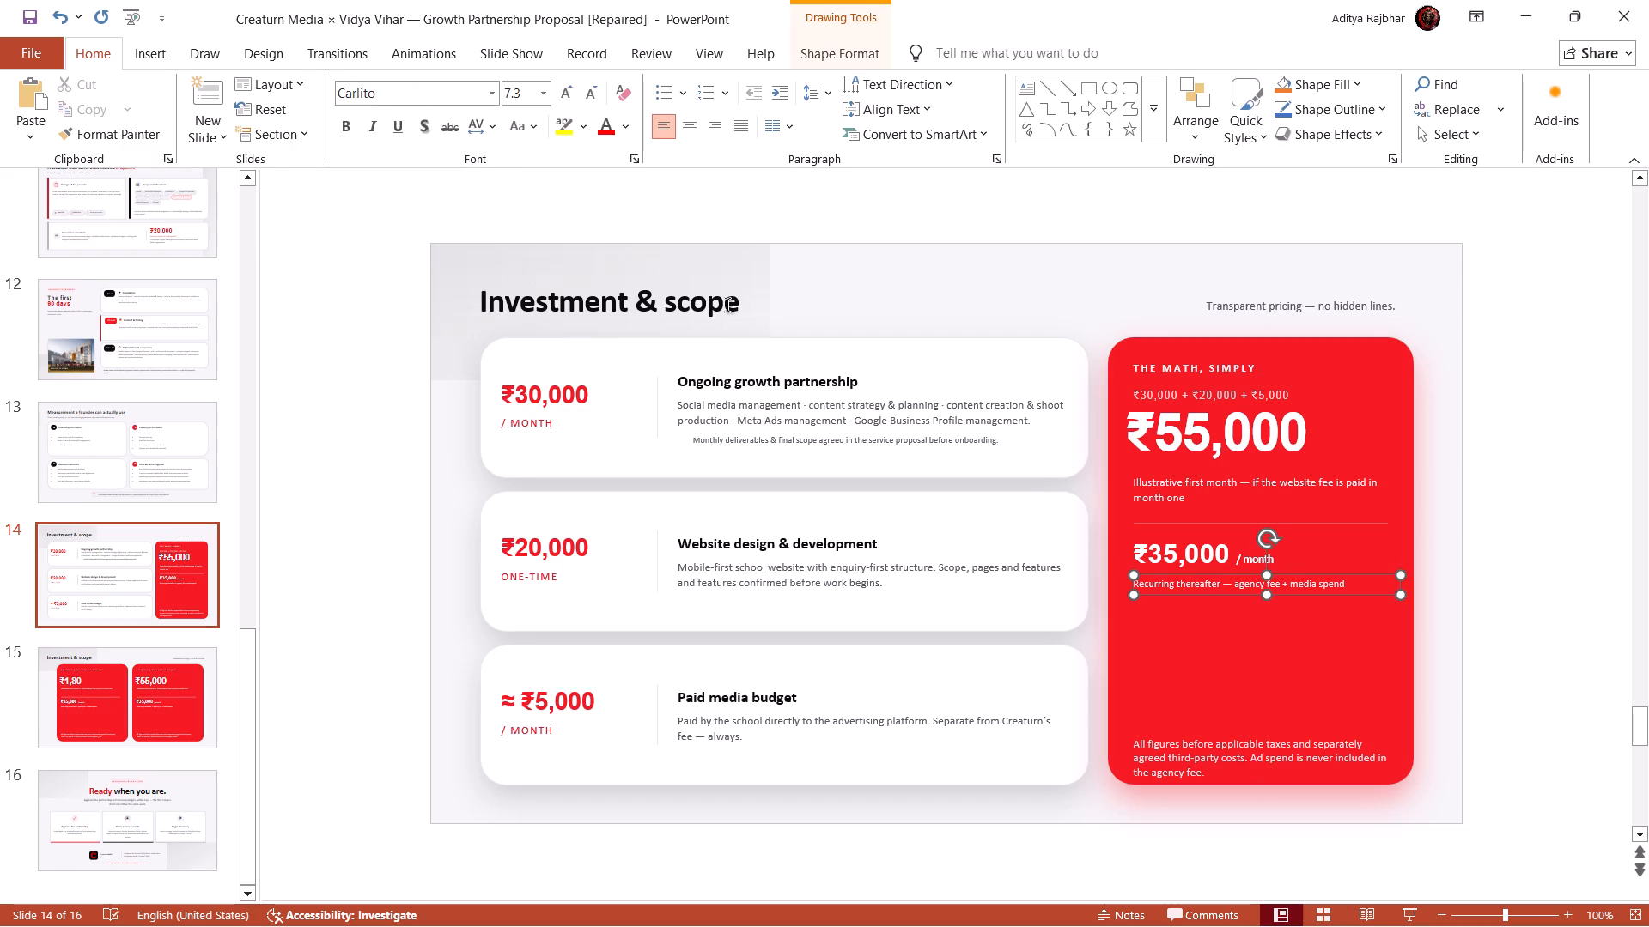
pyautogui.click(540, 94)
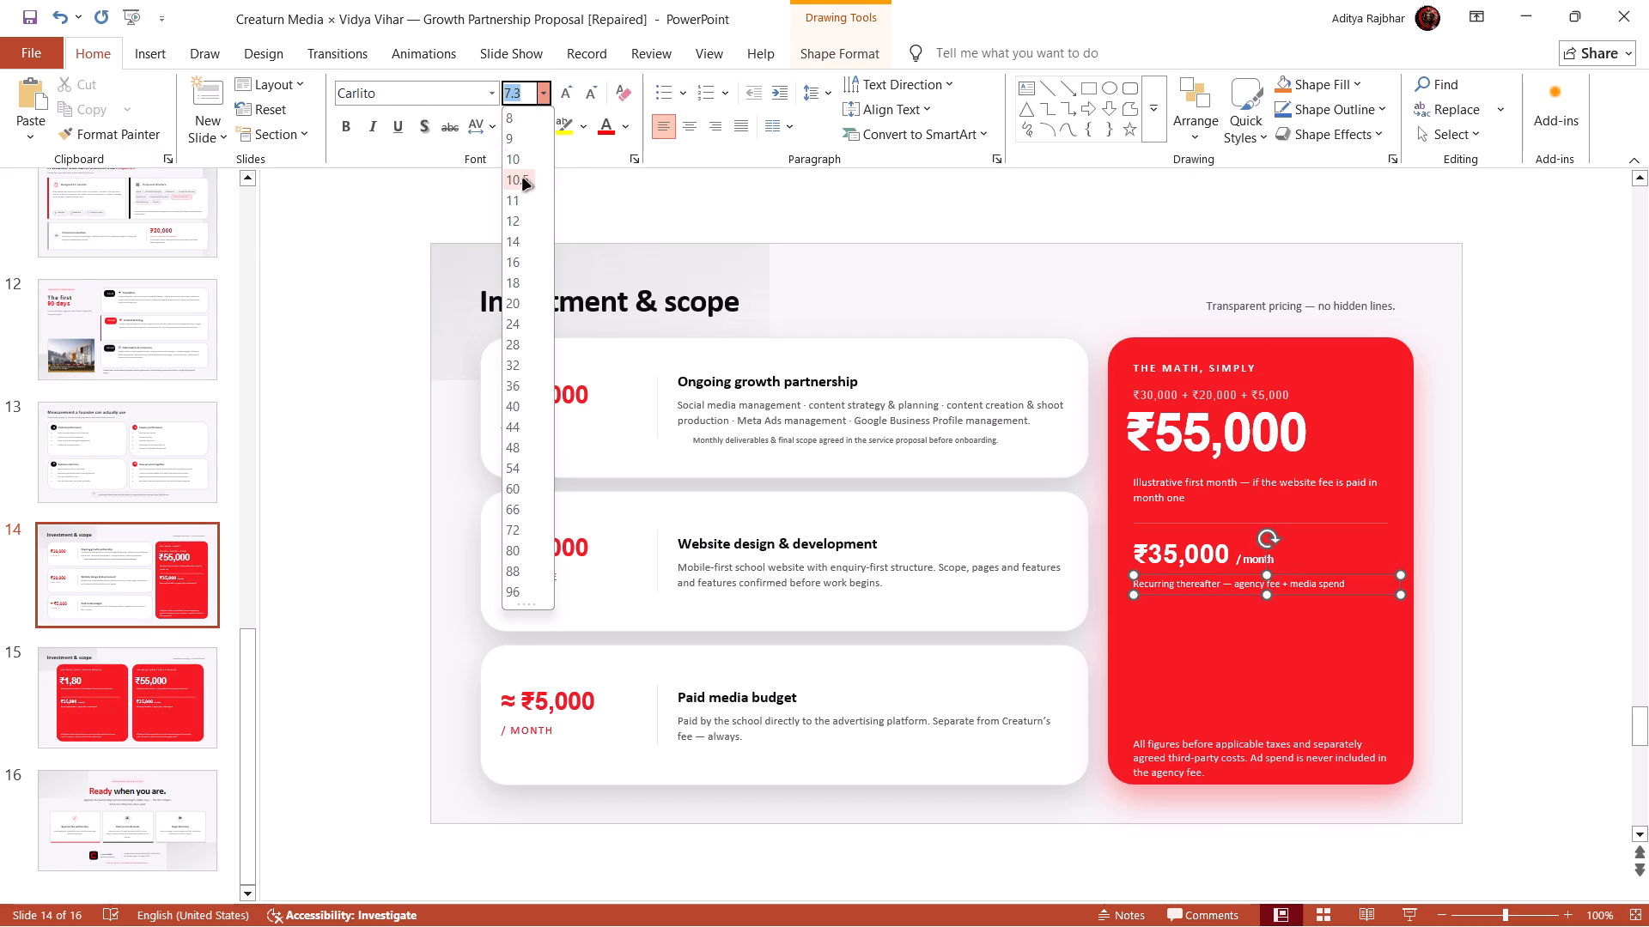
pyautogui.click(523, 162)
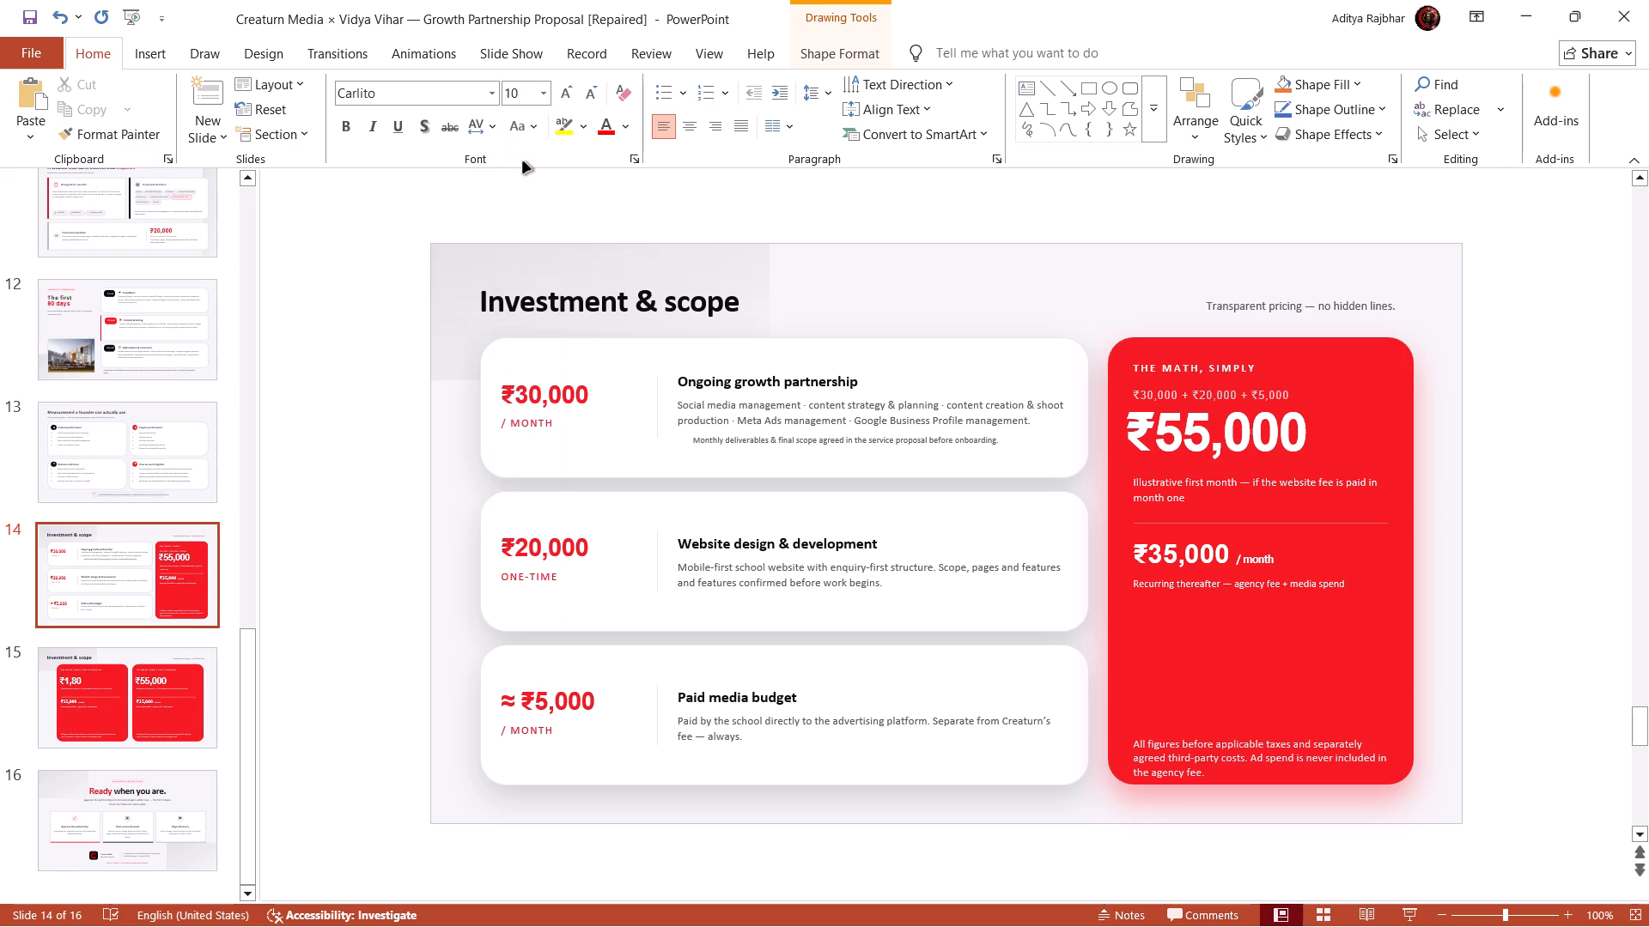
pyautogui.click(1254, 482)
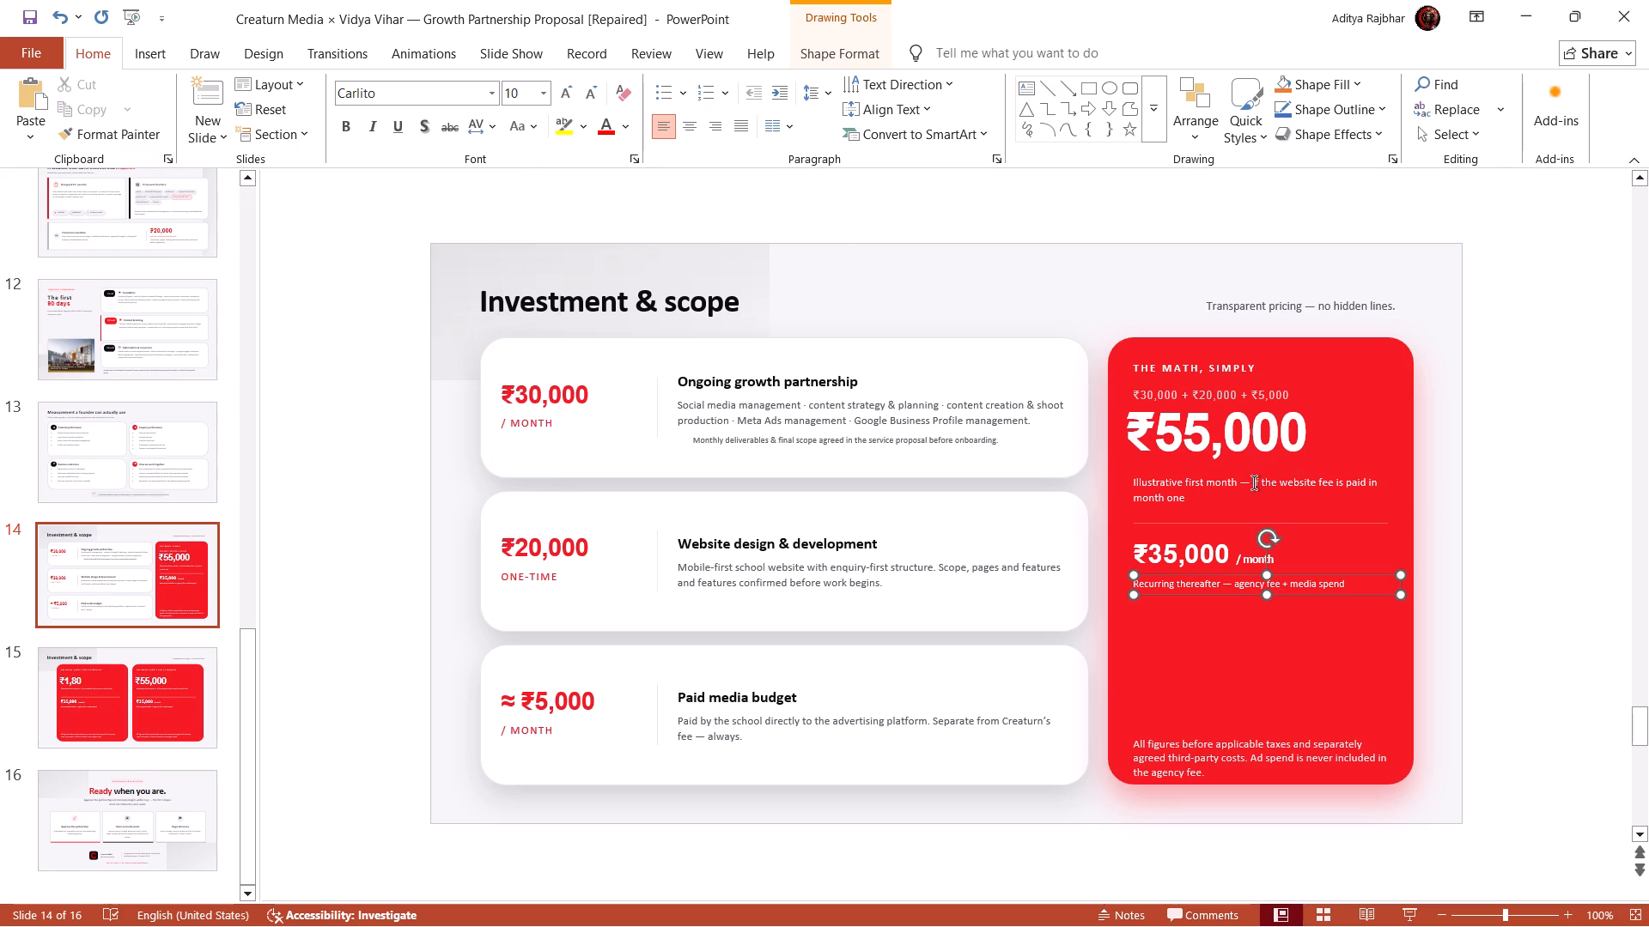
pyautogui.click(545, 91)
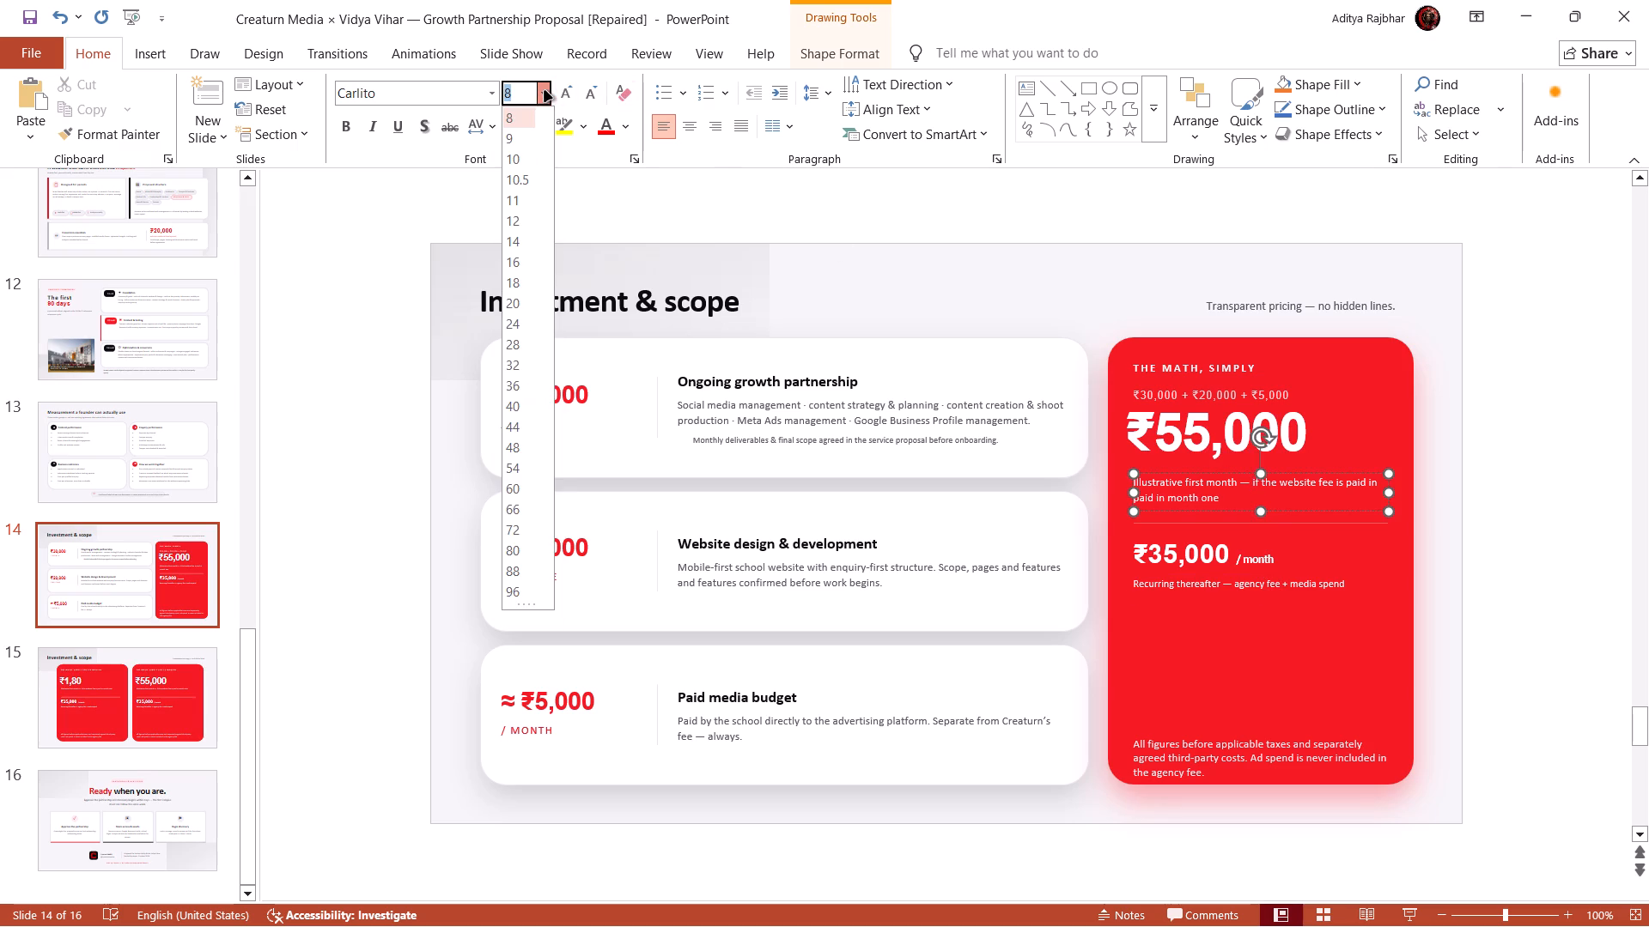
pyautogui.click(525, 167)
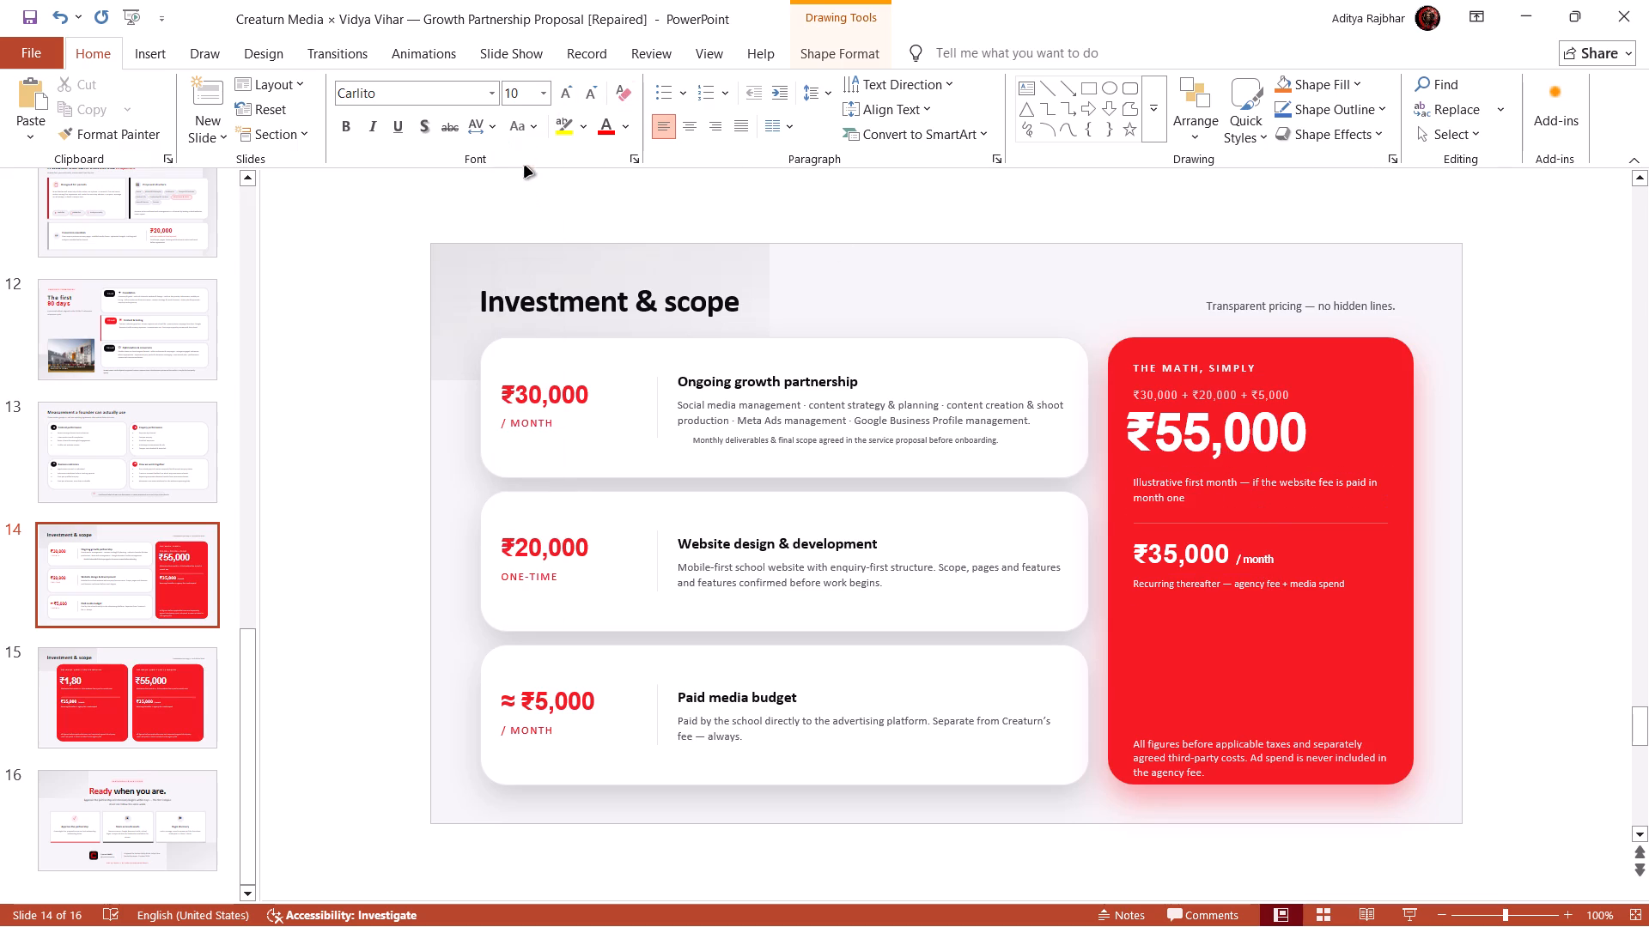
# Review the deck as a slide show from the opening slides through to slide 14, "Investment & scope".
pyautogui.click(140, 18)
pyautogui.press('Down')
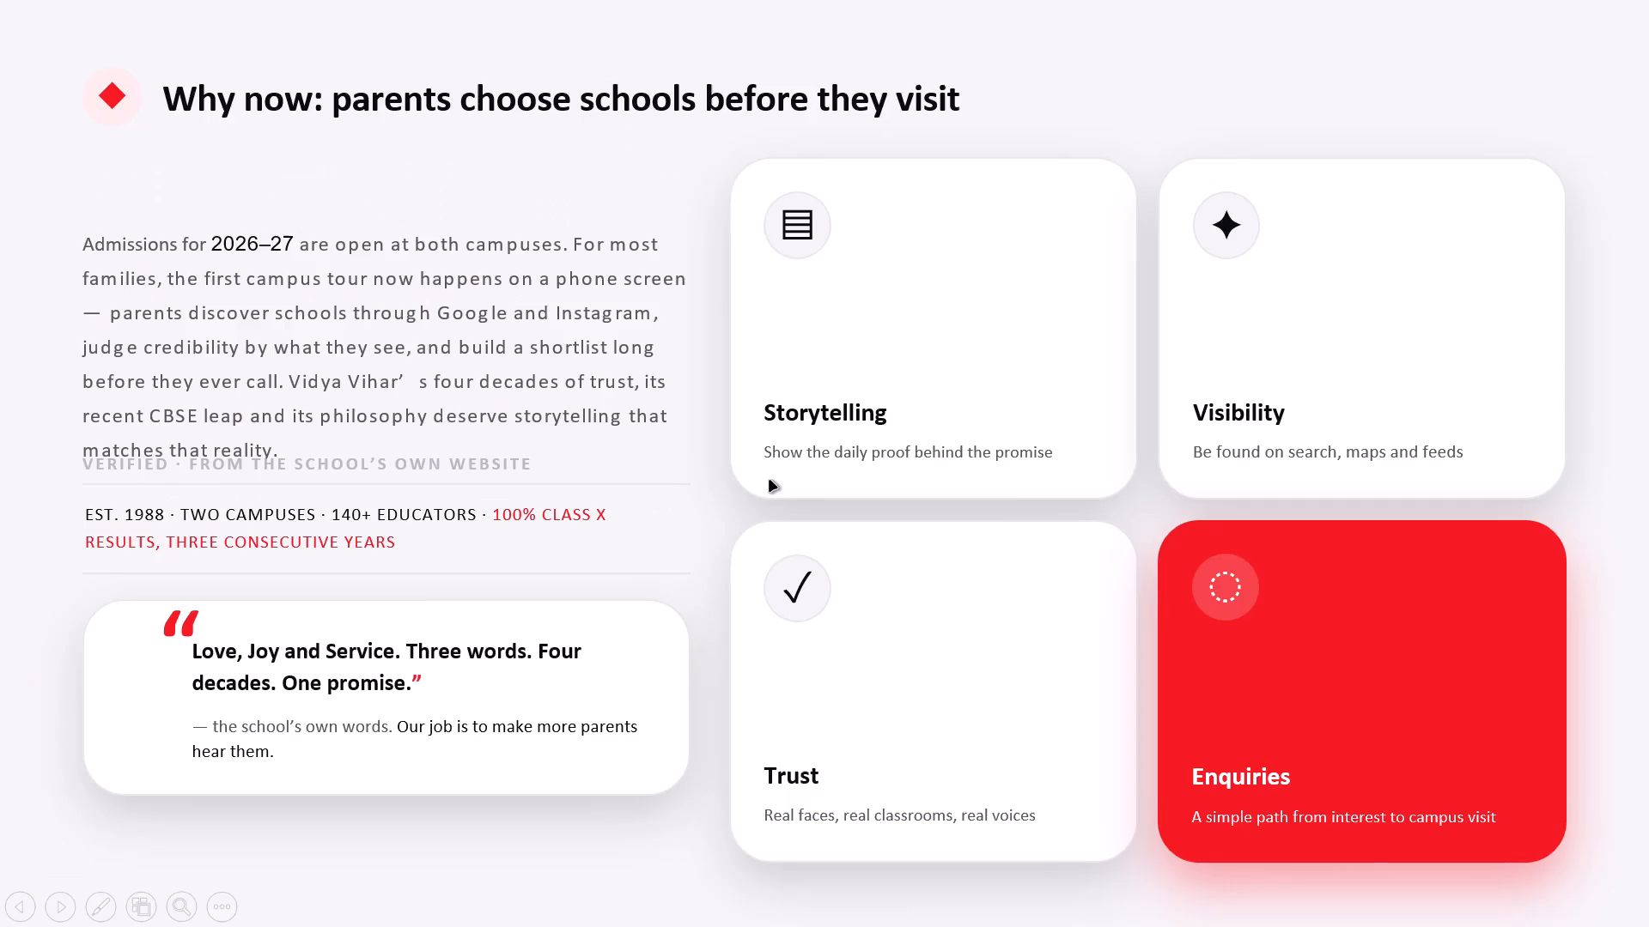
pyautogui.press('Down')
pyautogui.press('Down')
pyautogui.press('Down')
pyautogui.press('Down')
pyautogui.press('Down')
pyautogui.press('Down')
pyautogui.press('Down')
pyautogui.press('Down')
pyautogui.press('Down')
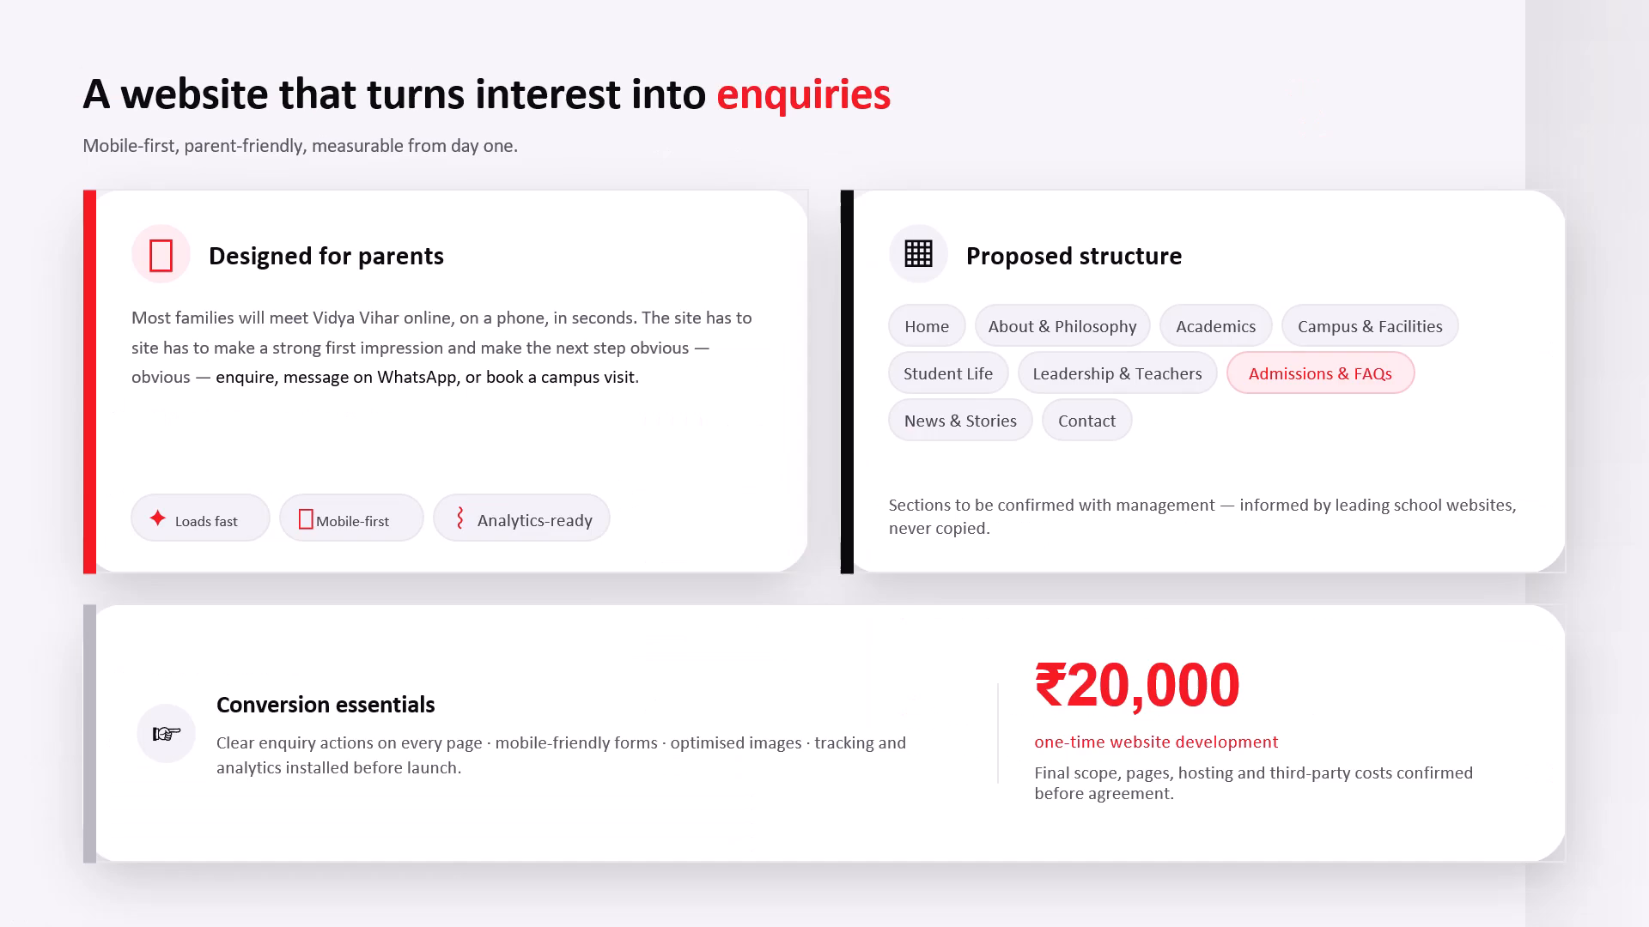
pyautogui.press('Down')
pyautogui.press('Up')
pyautogui.press('Down')
pyautogui.press('Down')
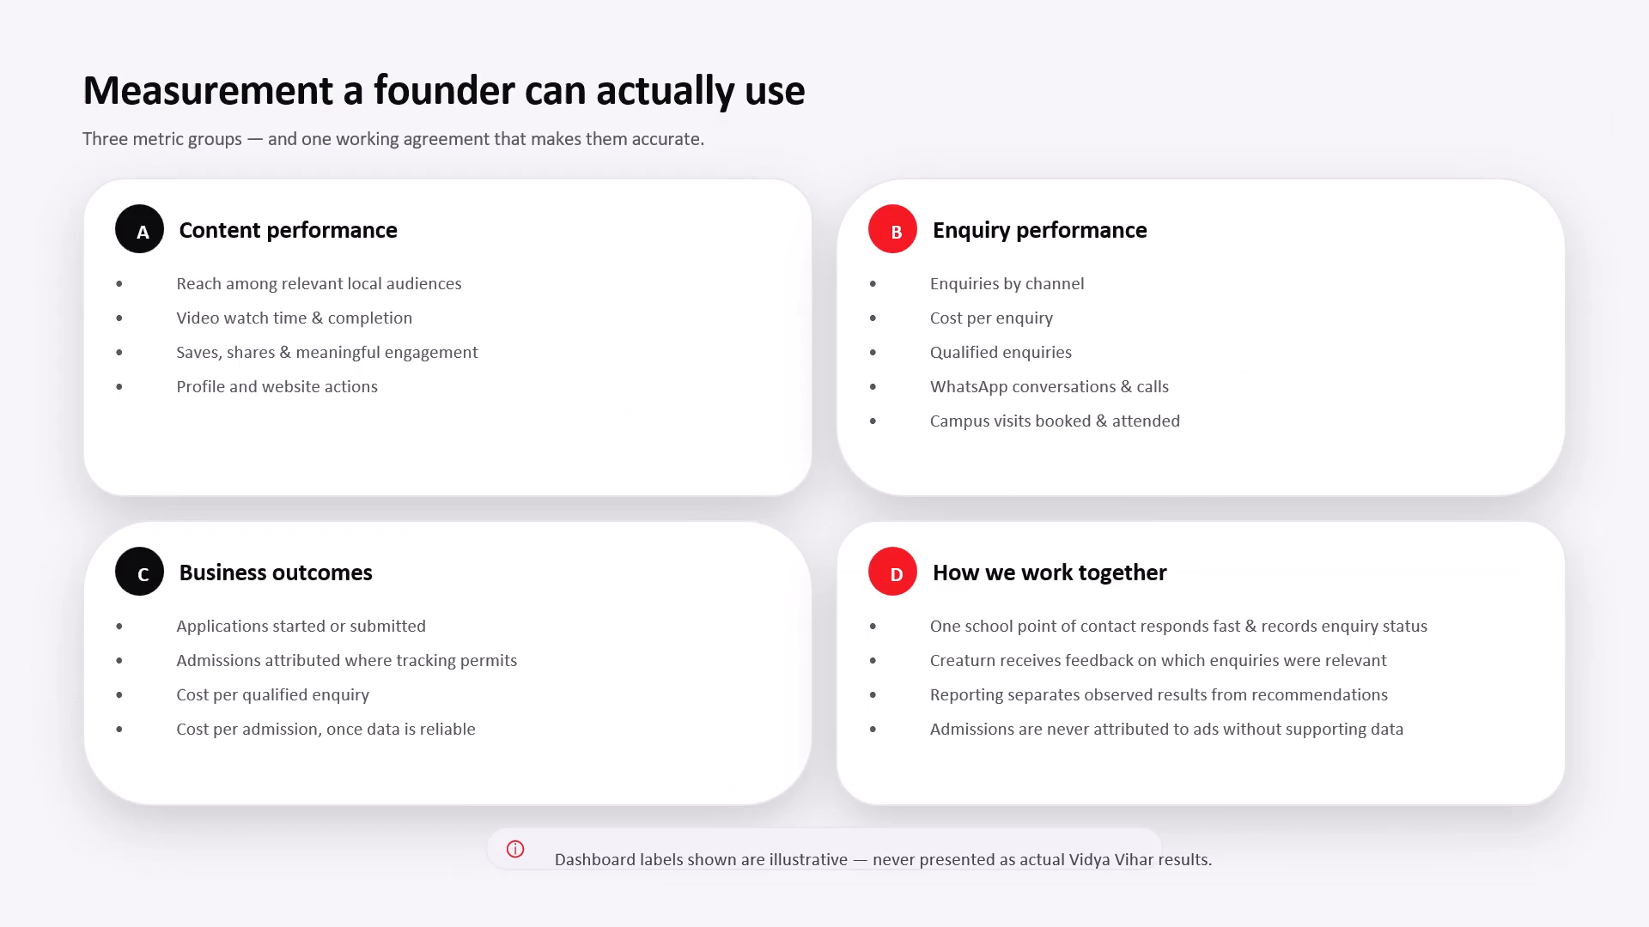
pyautogui.press('Down')
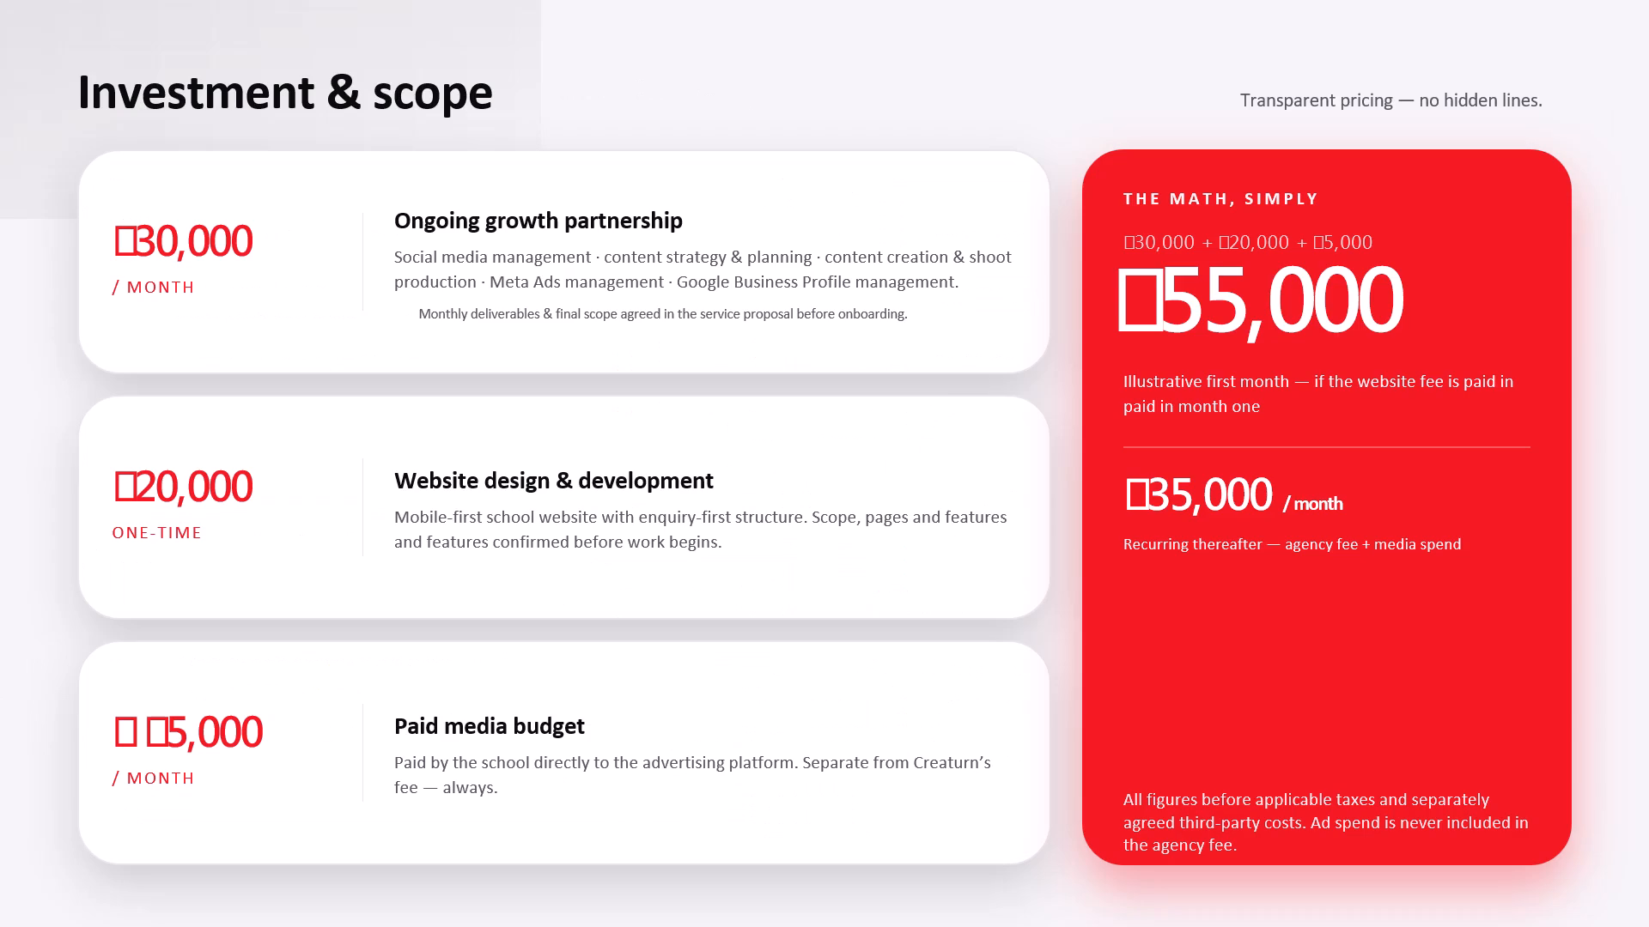
pyautogui.press('Escape')
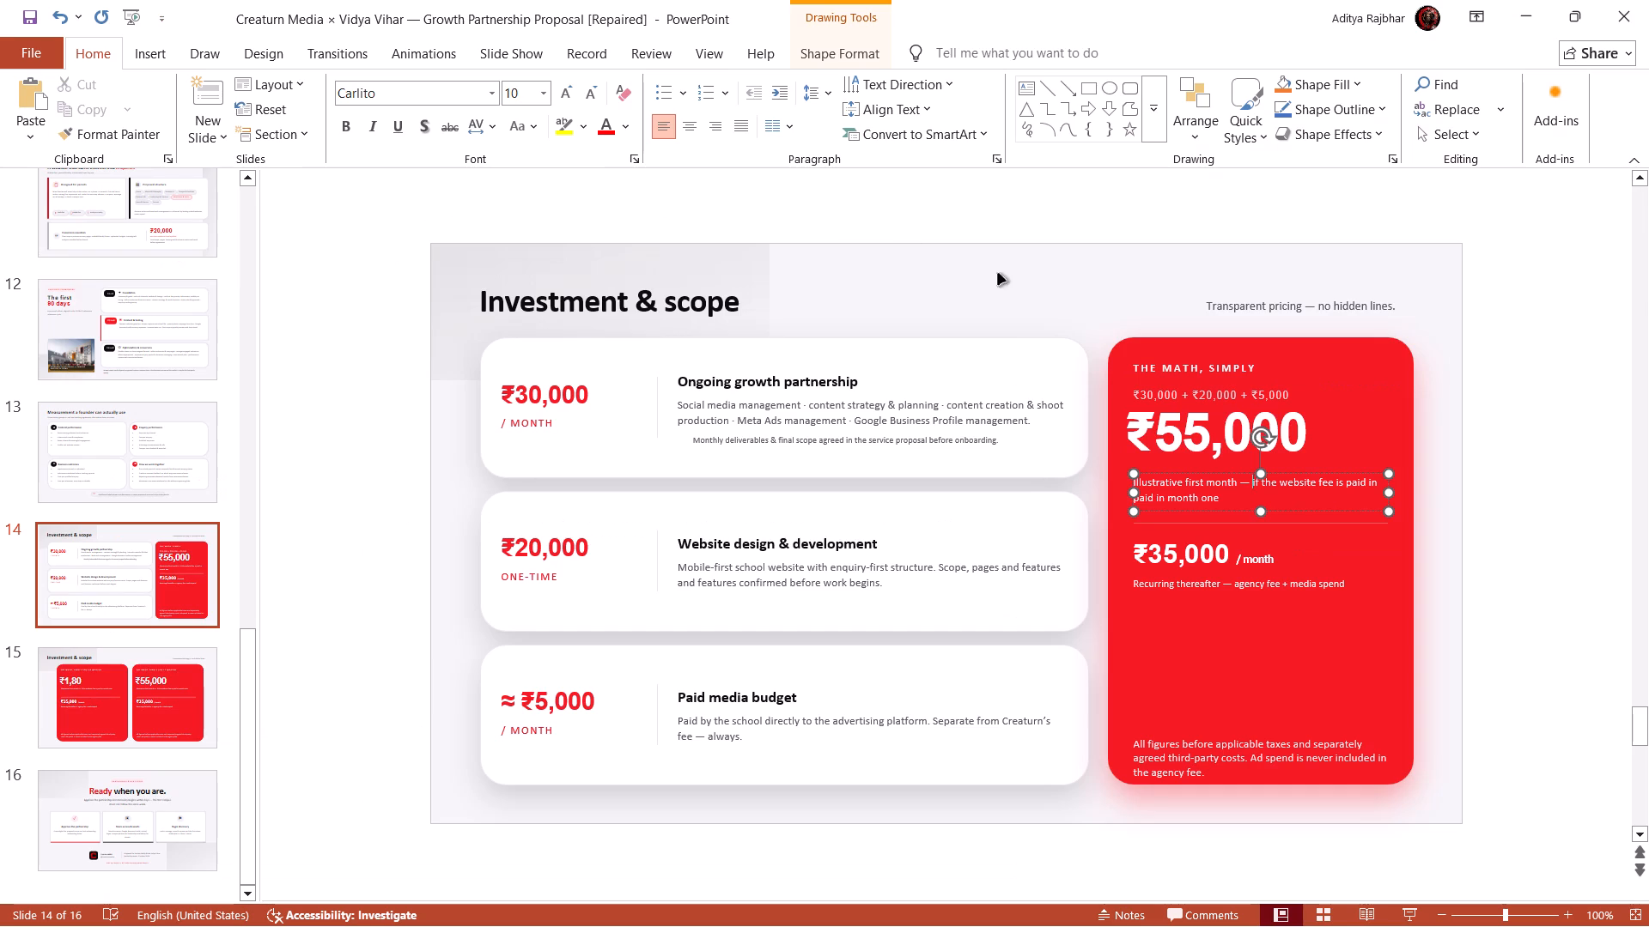
# Move the "All figures before applicable taxes" note in slide 14's red card up to just below the "Recurring thereafter" line.
pyautogui.click(1324, 412)
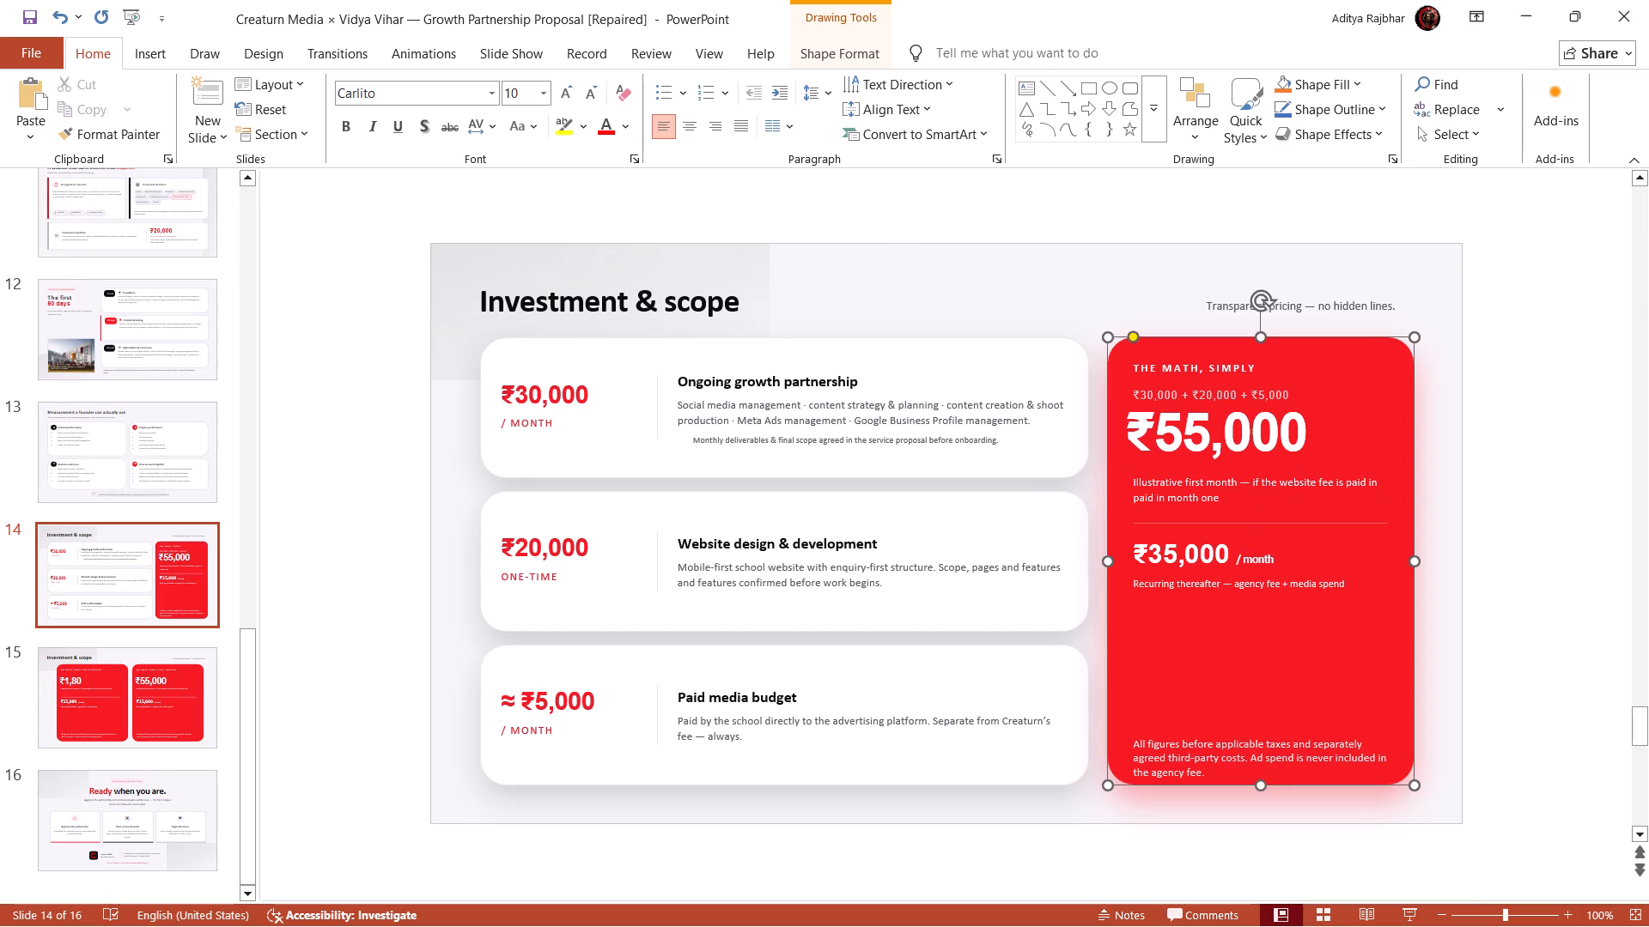
pyautogui.click(1232, 746)
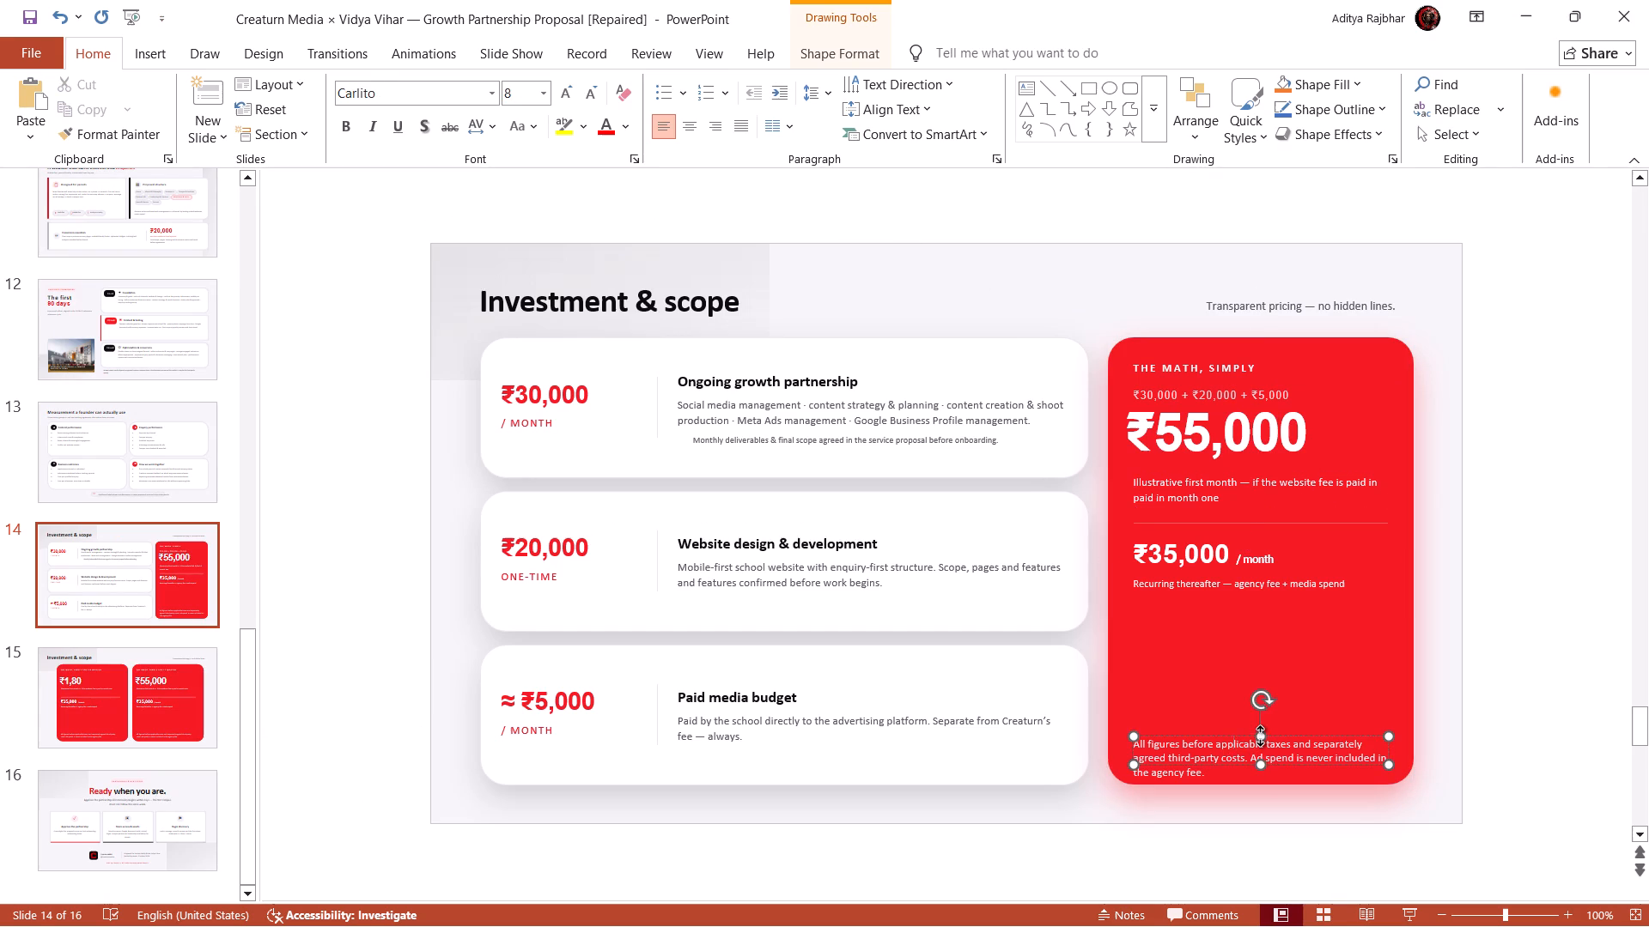
pyautogui.moveTo(1286, 737); pyautogui.dragTo(1287, 700)
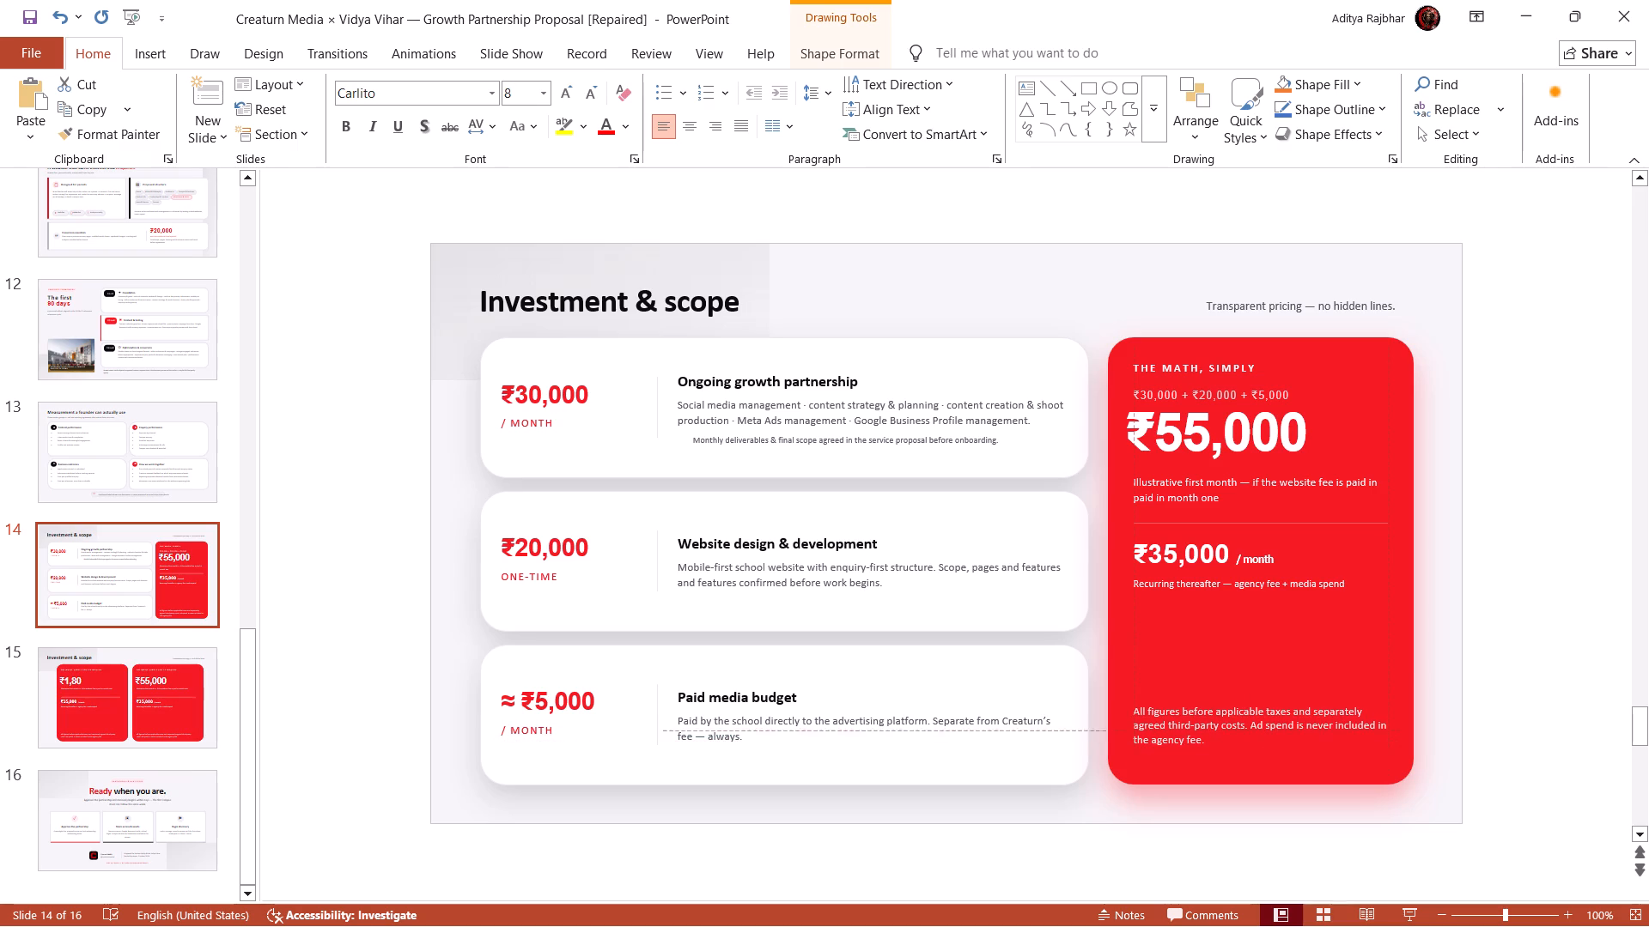
pyautogui.moveTo(1287, 700); pyautogui.dragTo(1275, 617)
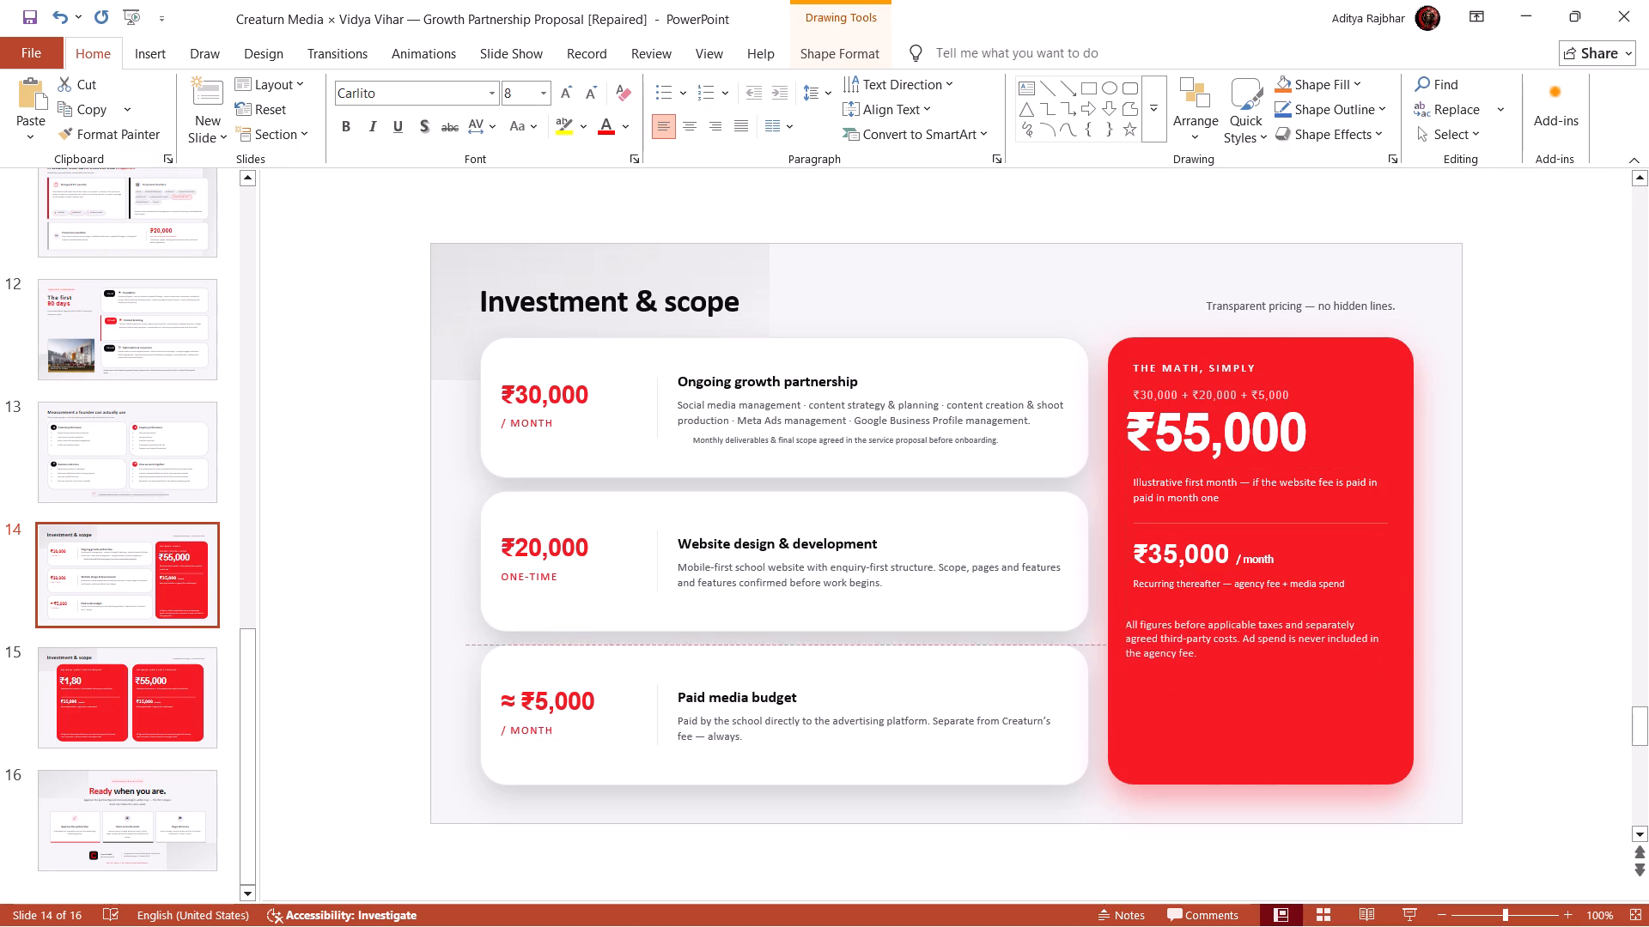
pyautogui.moveTo(1275, 617); pyautogui.dragTo(1285, 611)
pyautogui.click(1532, 529)
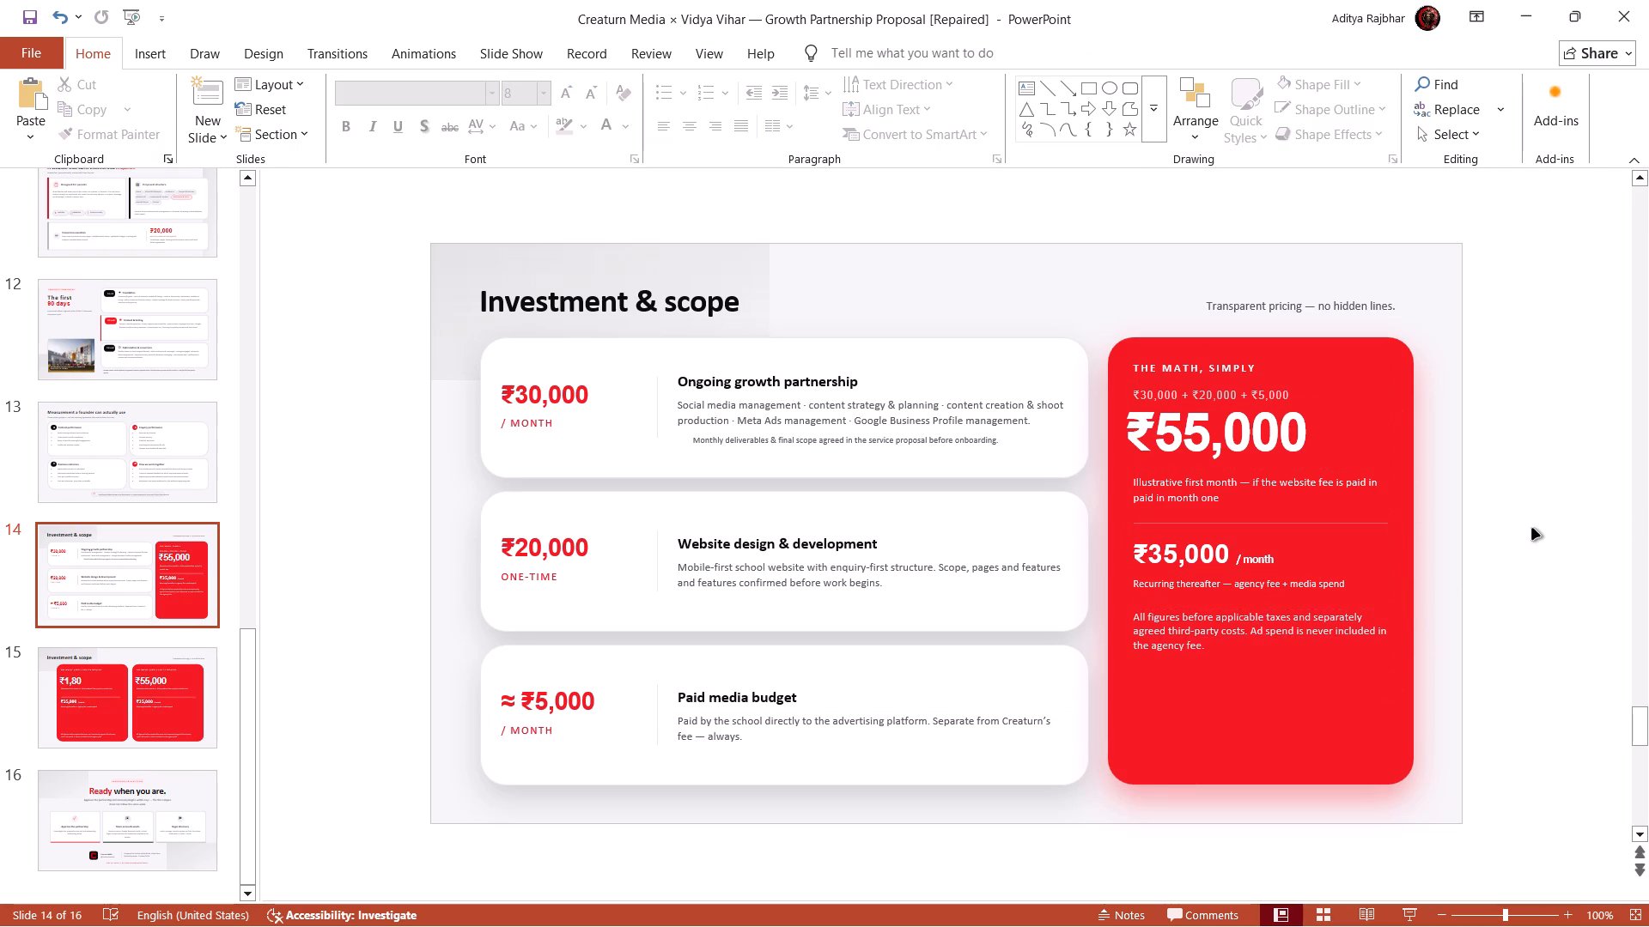
# Complete the large price on slide 15's six-month card so that it reads ₹1,80,000.
pyautogui.click(107, 691)
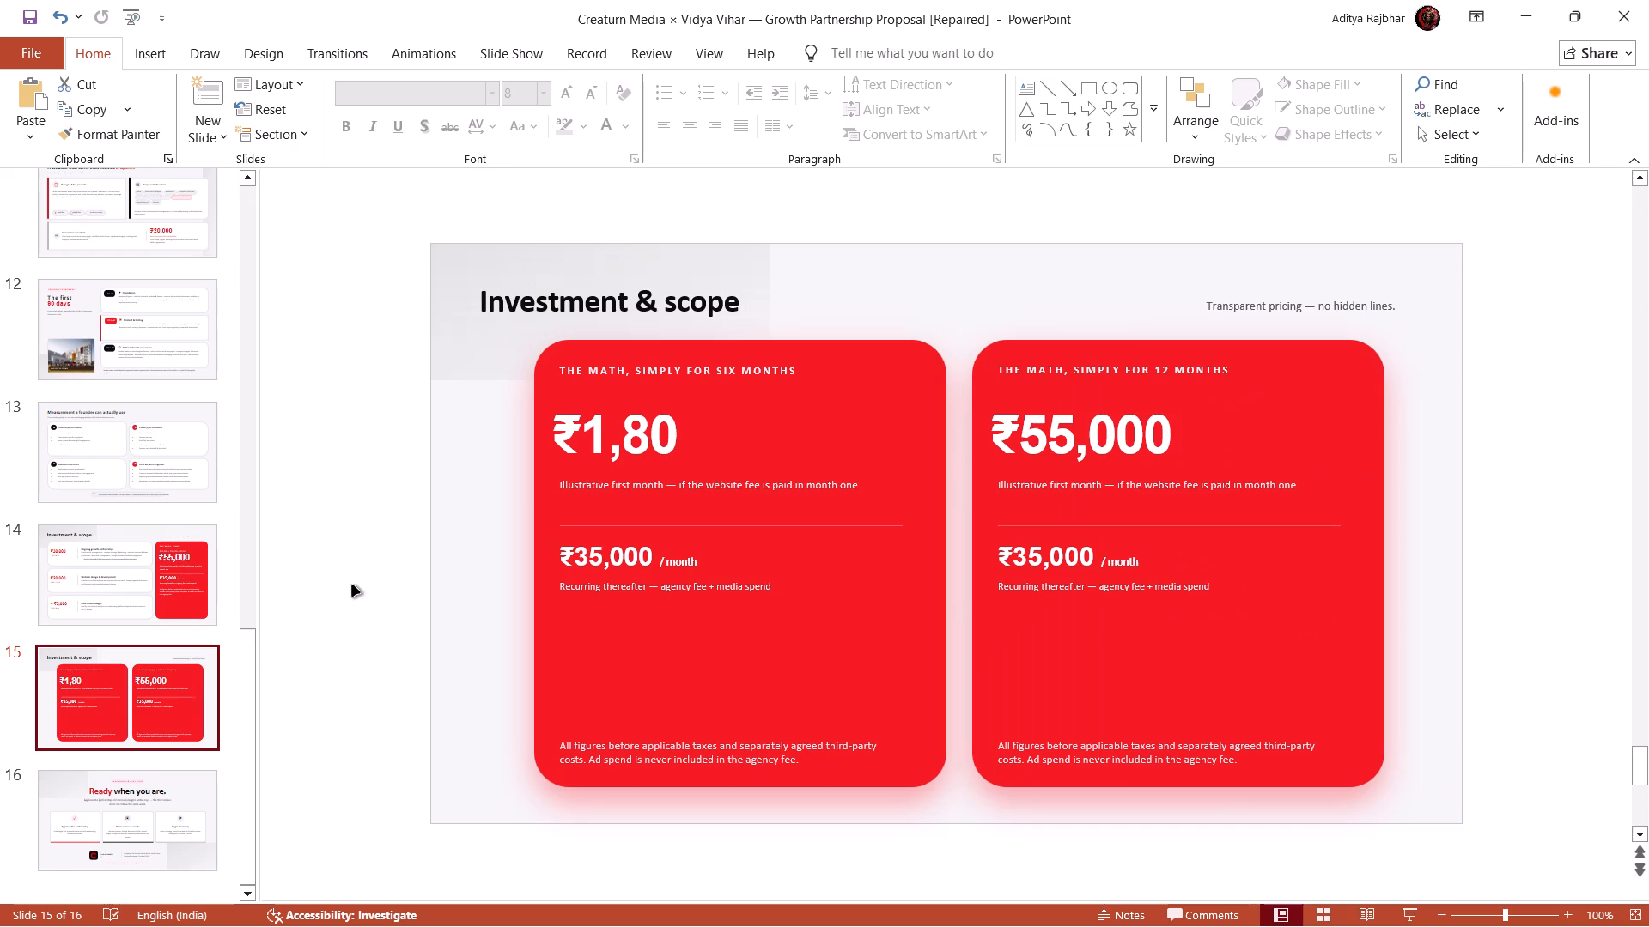
pyautogui.click(691, 437)
pyautogui.click(669, 437)
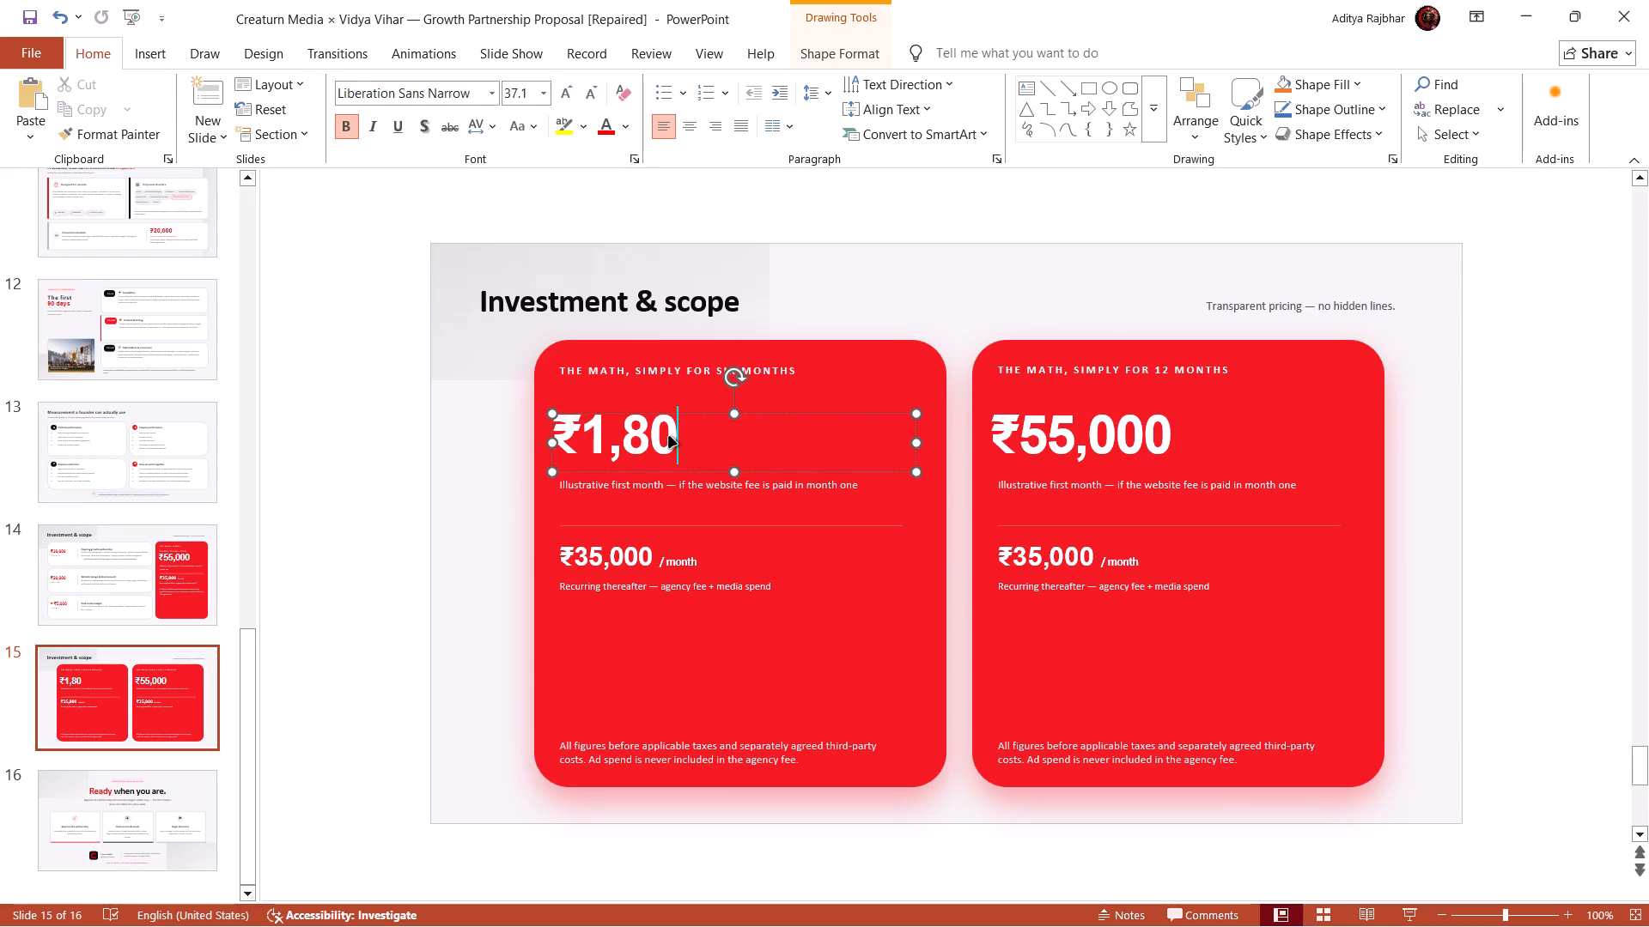
pyautogui.press(',')
pyautogui.write('000')
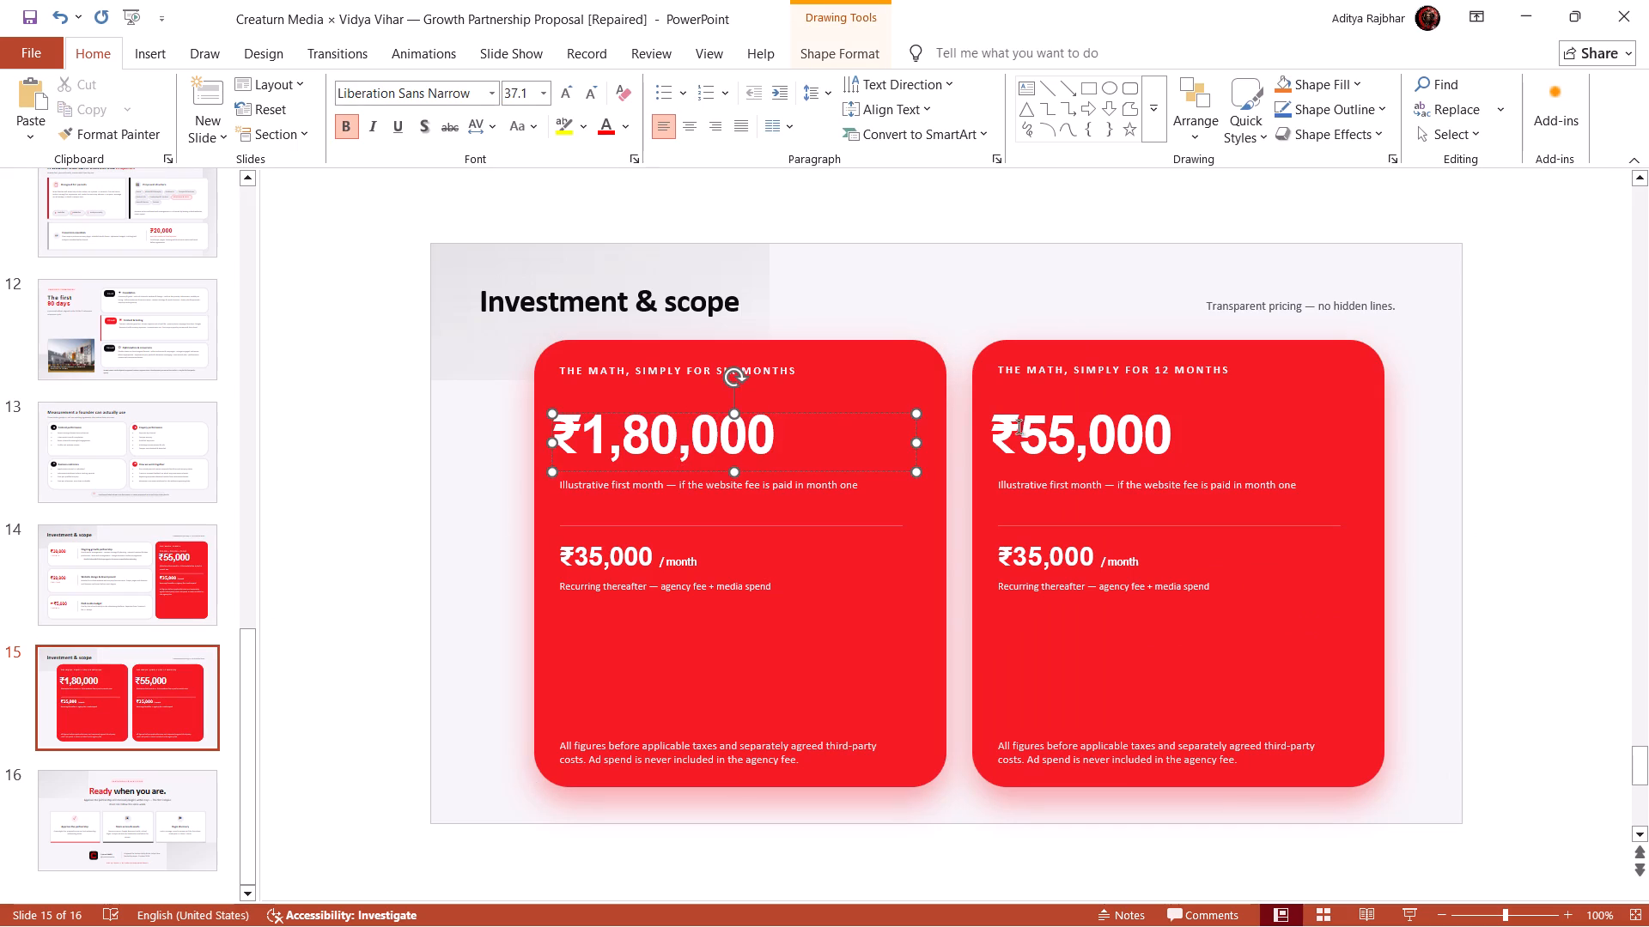
# Change the 12-month card's large price to ₹3,00,000 and insert a space after the rupee sign in the six-month card's large price.
pyautogui.click(1080, 425)
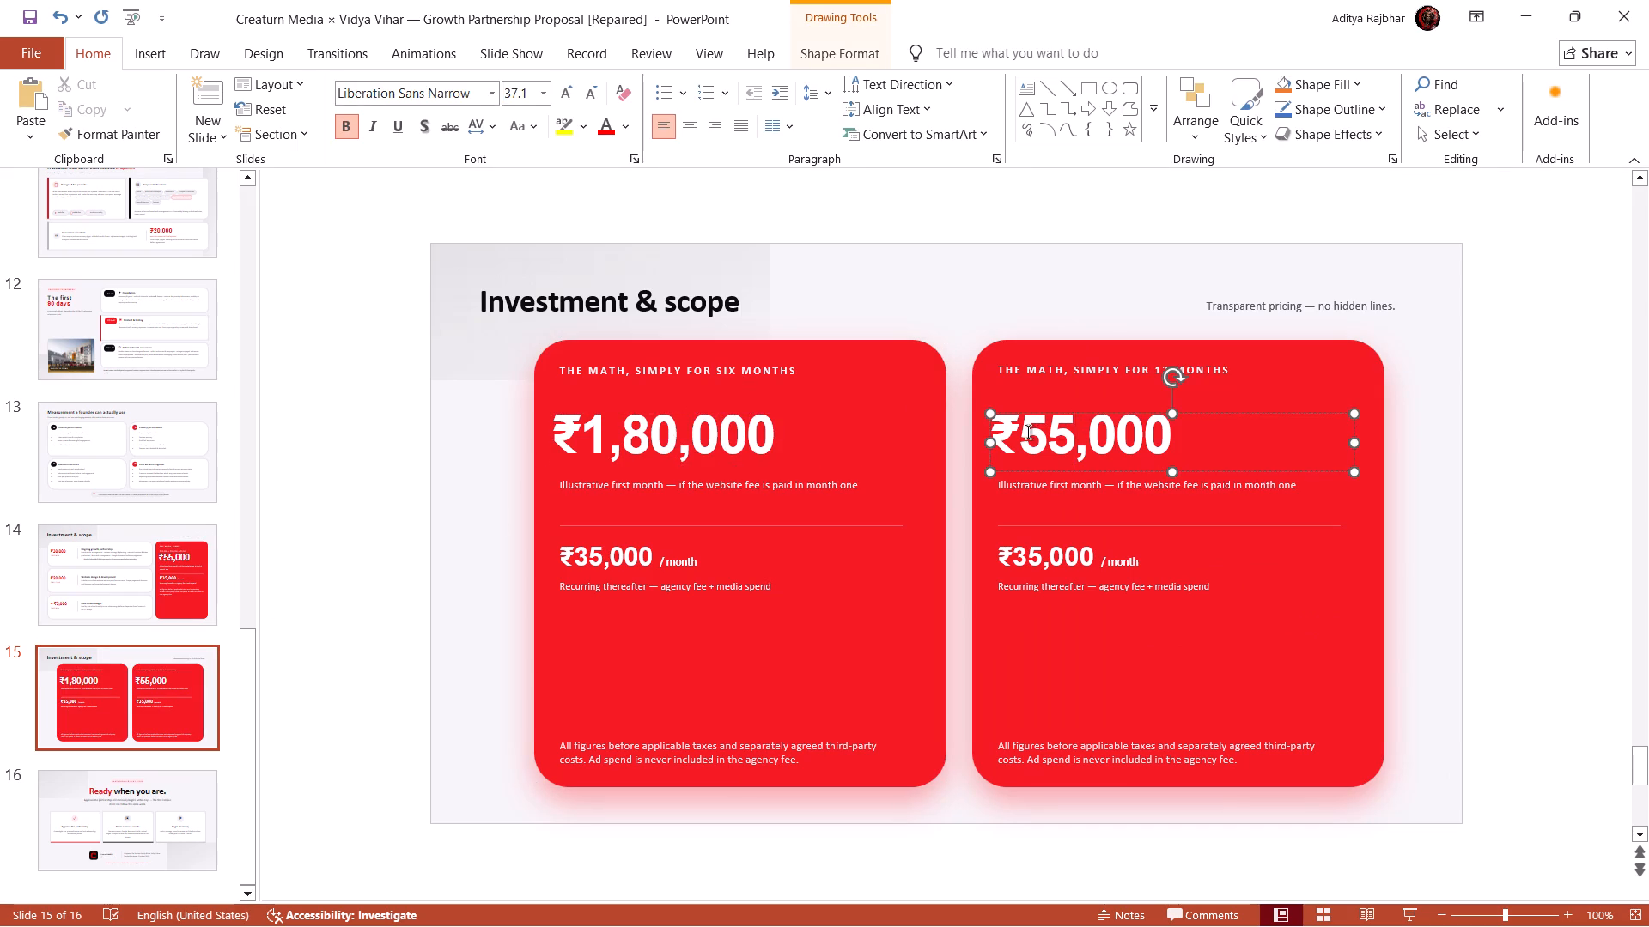
pyautogui.click(1028, 432)
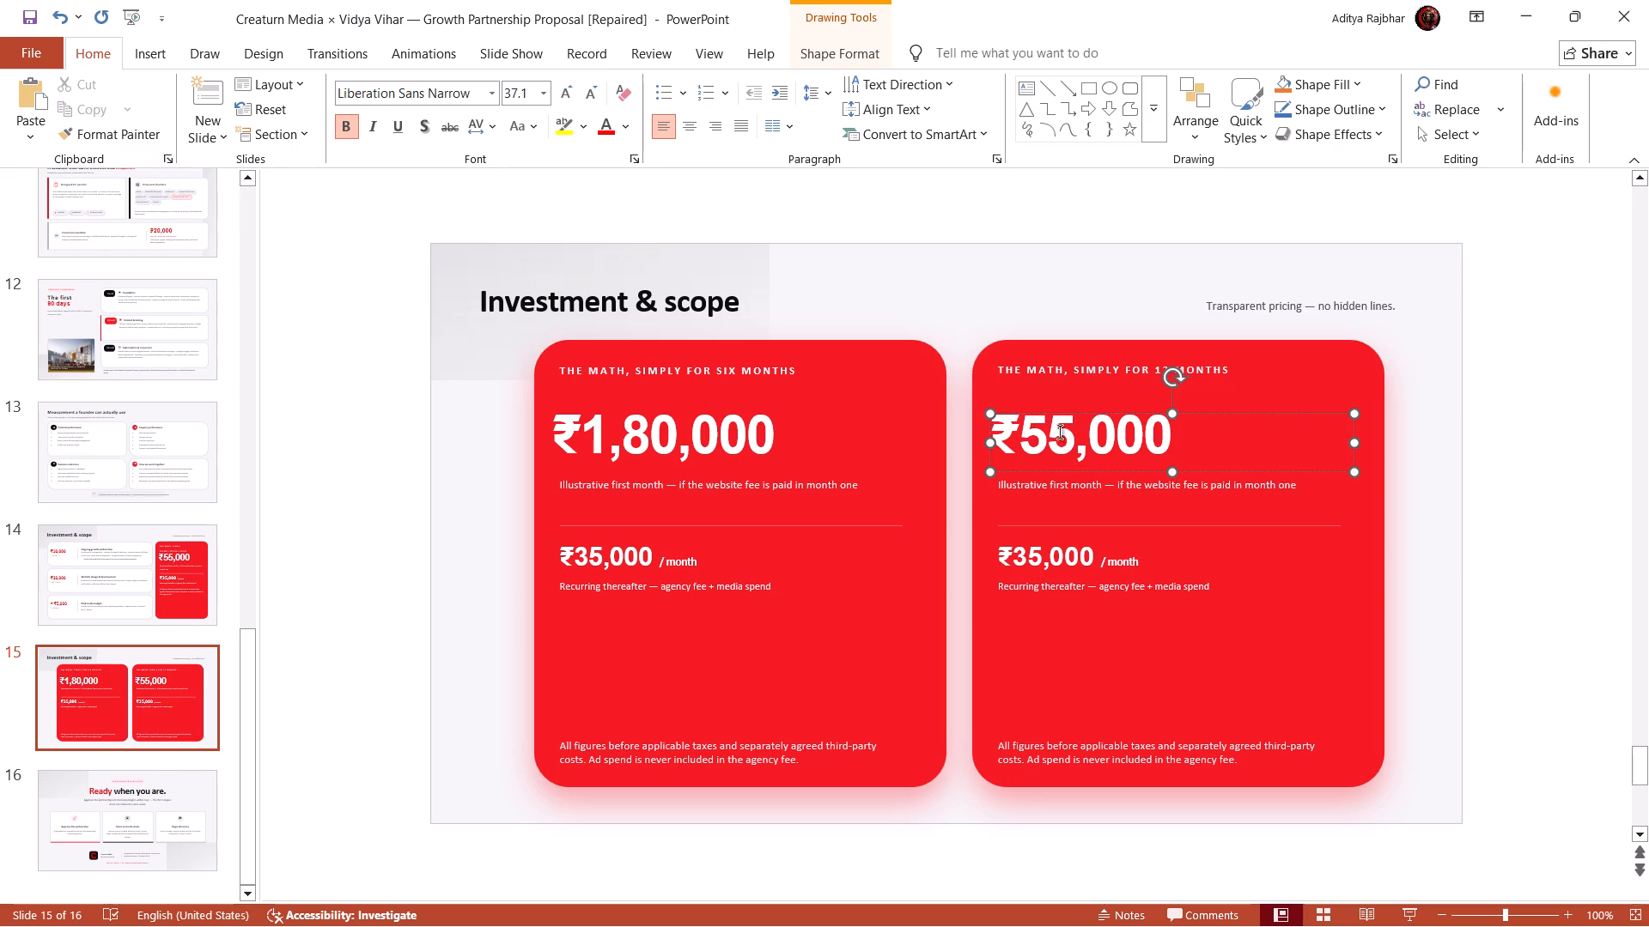
pyautogui.click(1070, 433)
pyautogui.press('BackSpace')
pyautogui.press('BackSpace')
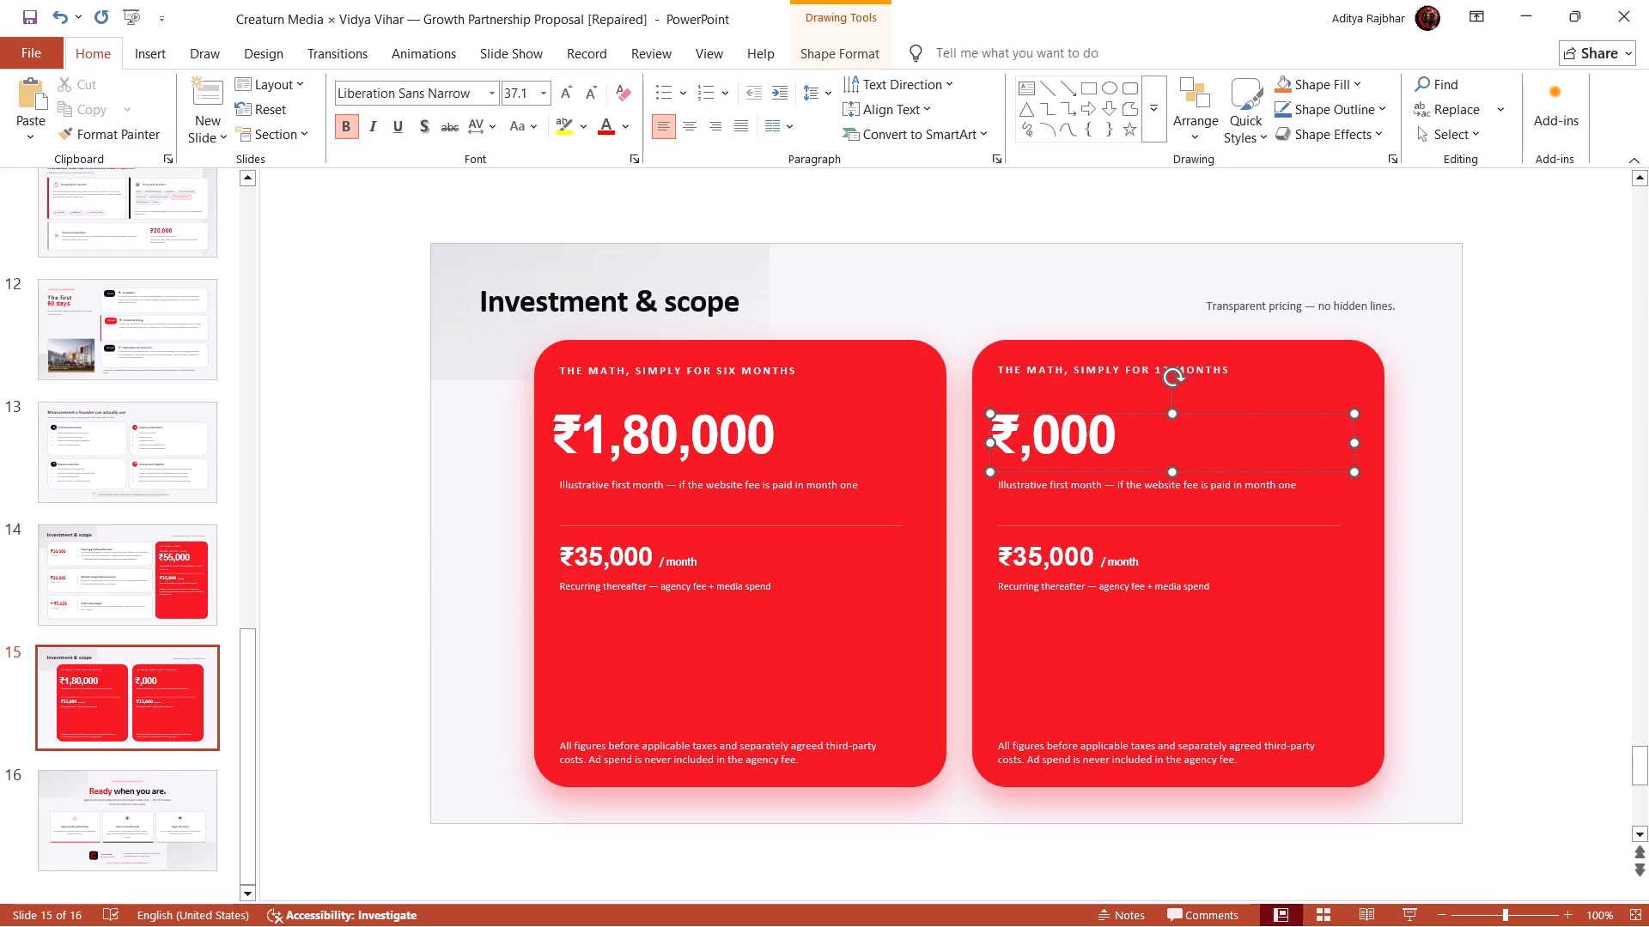
pyautogui.click(593, 431)
pyautogui.press('space')
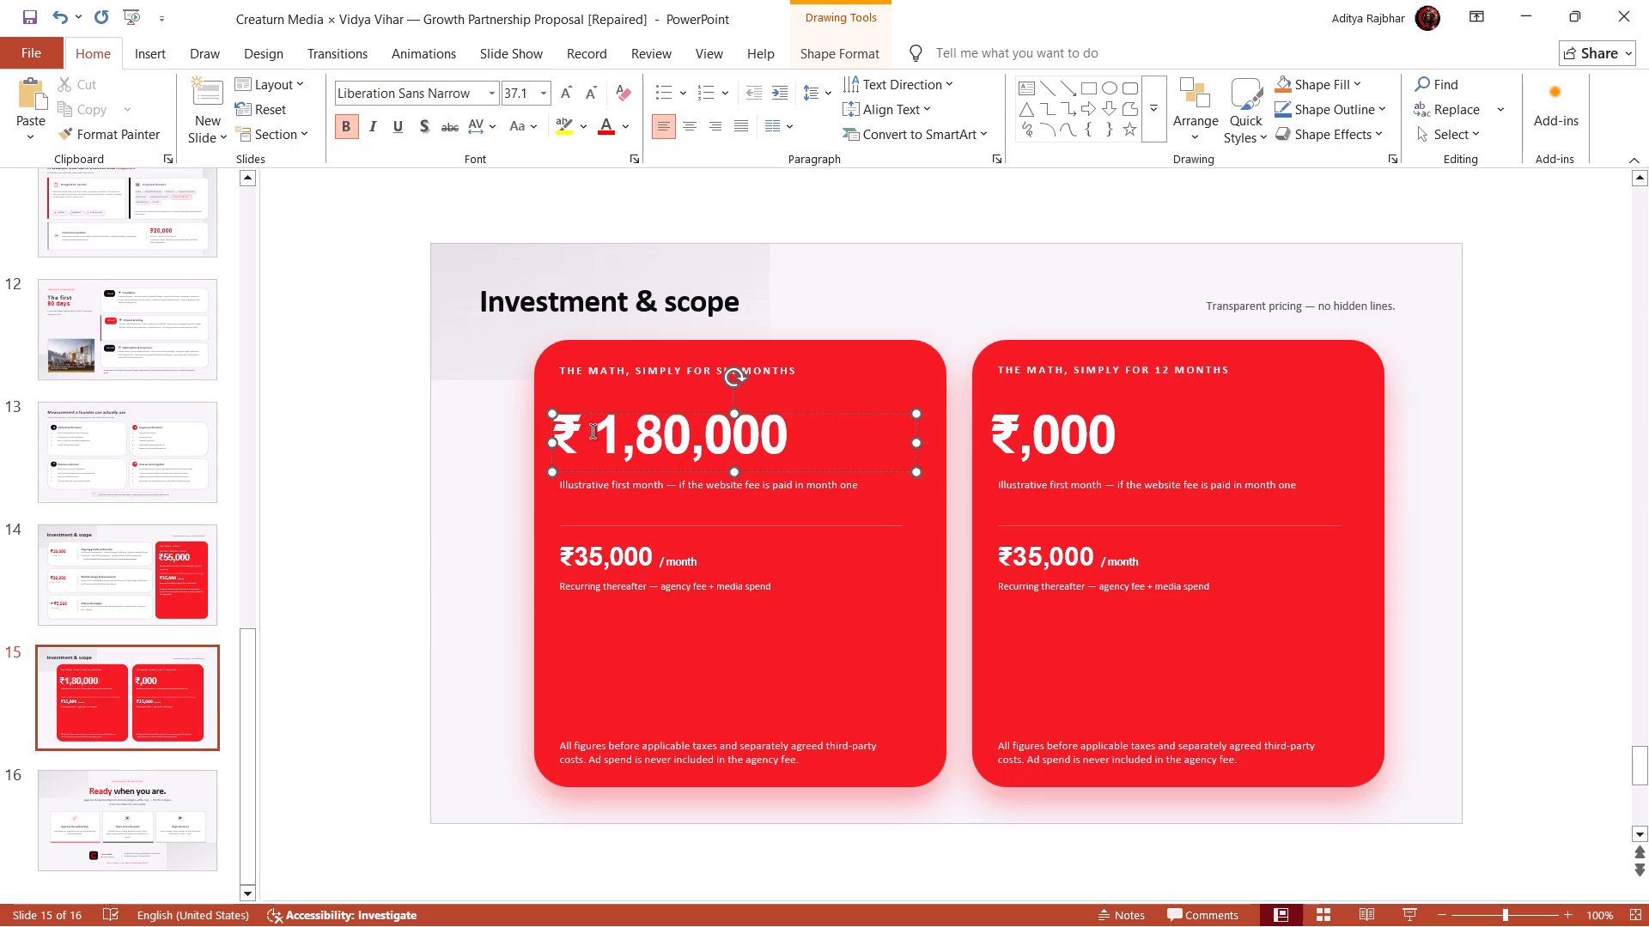
pyautogui.click(1124, 426)
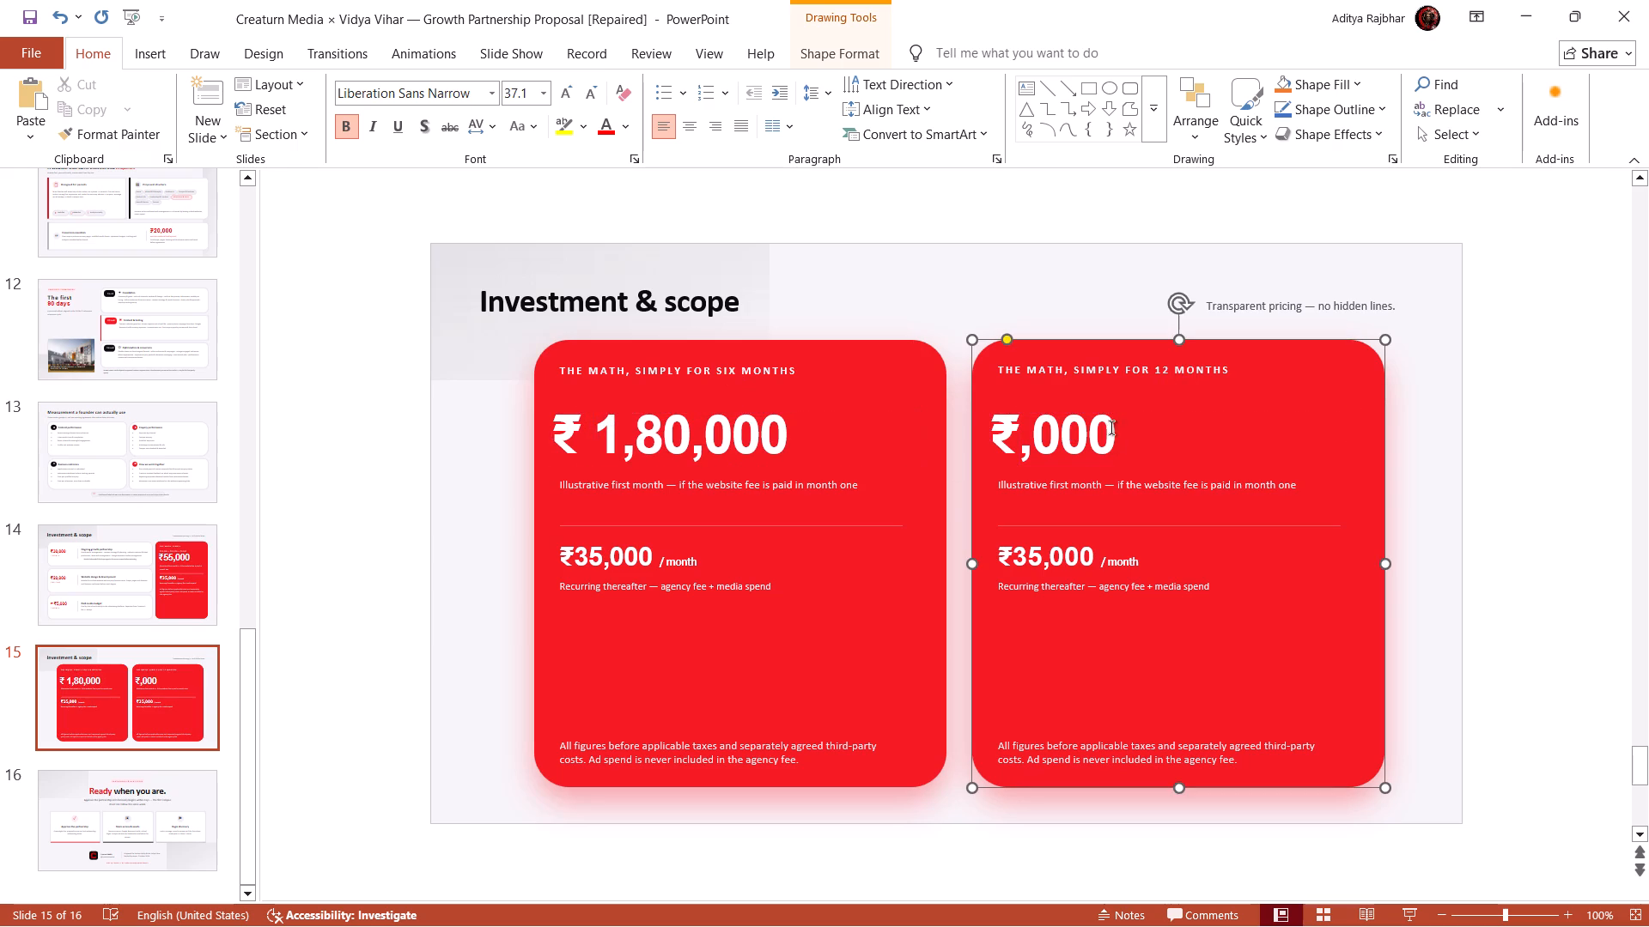
pyautogui.click(1107, 427)
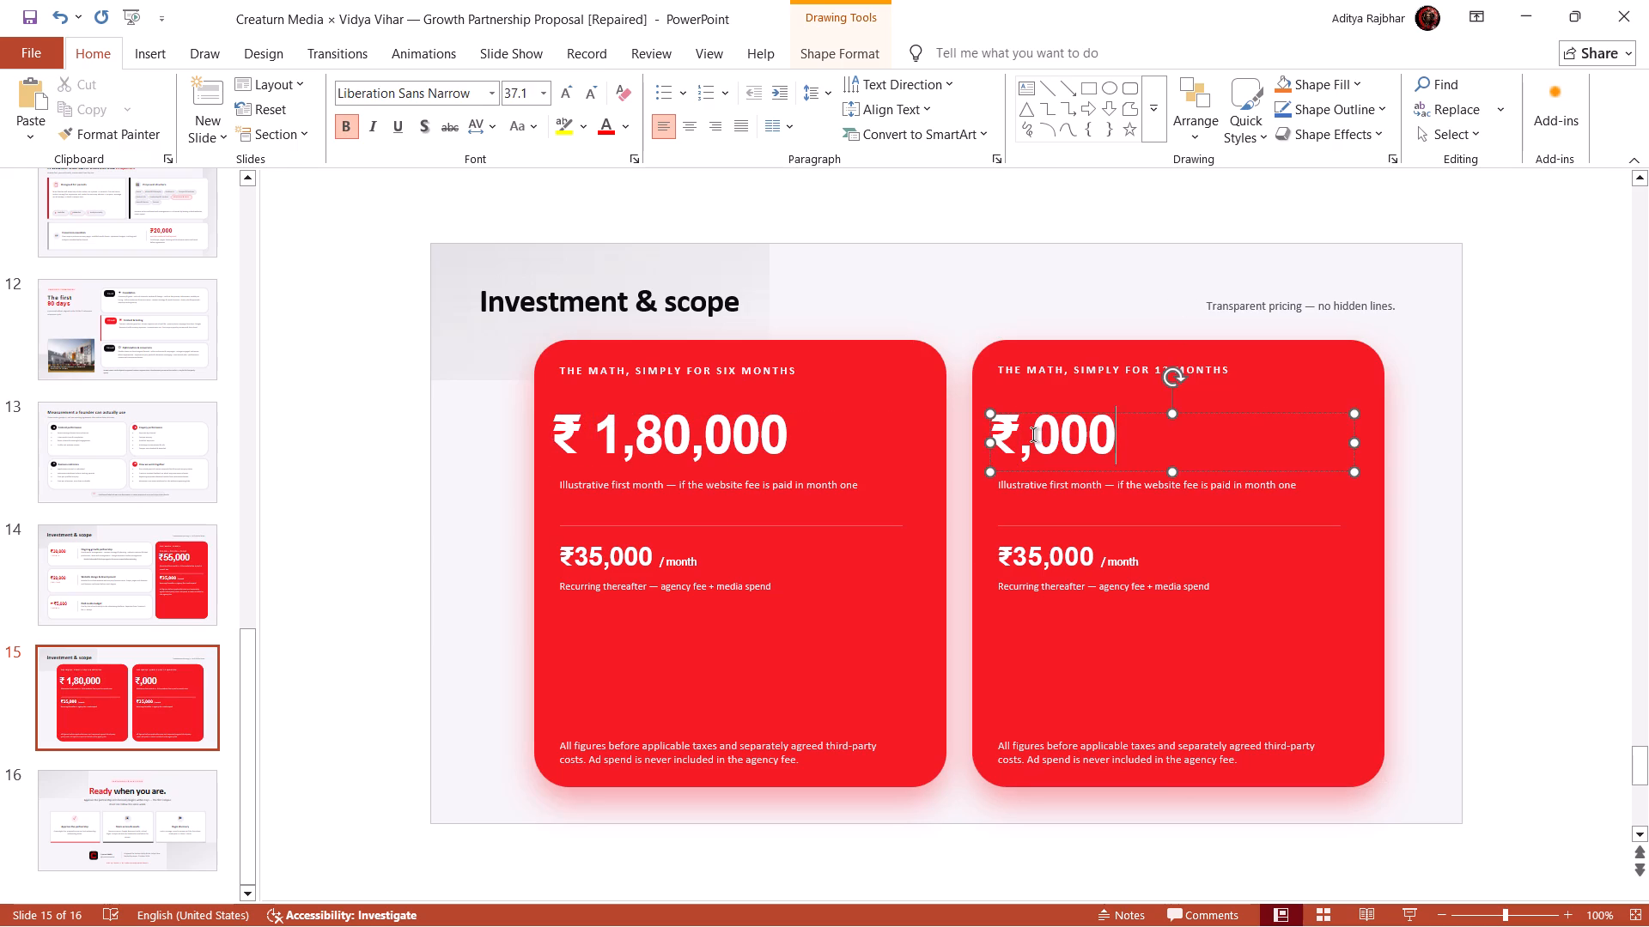
pyautogui.click(1033, 434)
pyautogui.press('Left')
pyautogui.press('3')
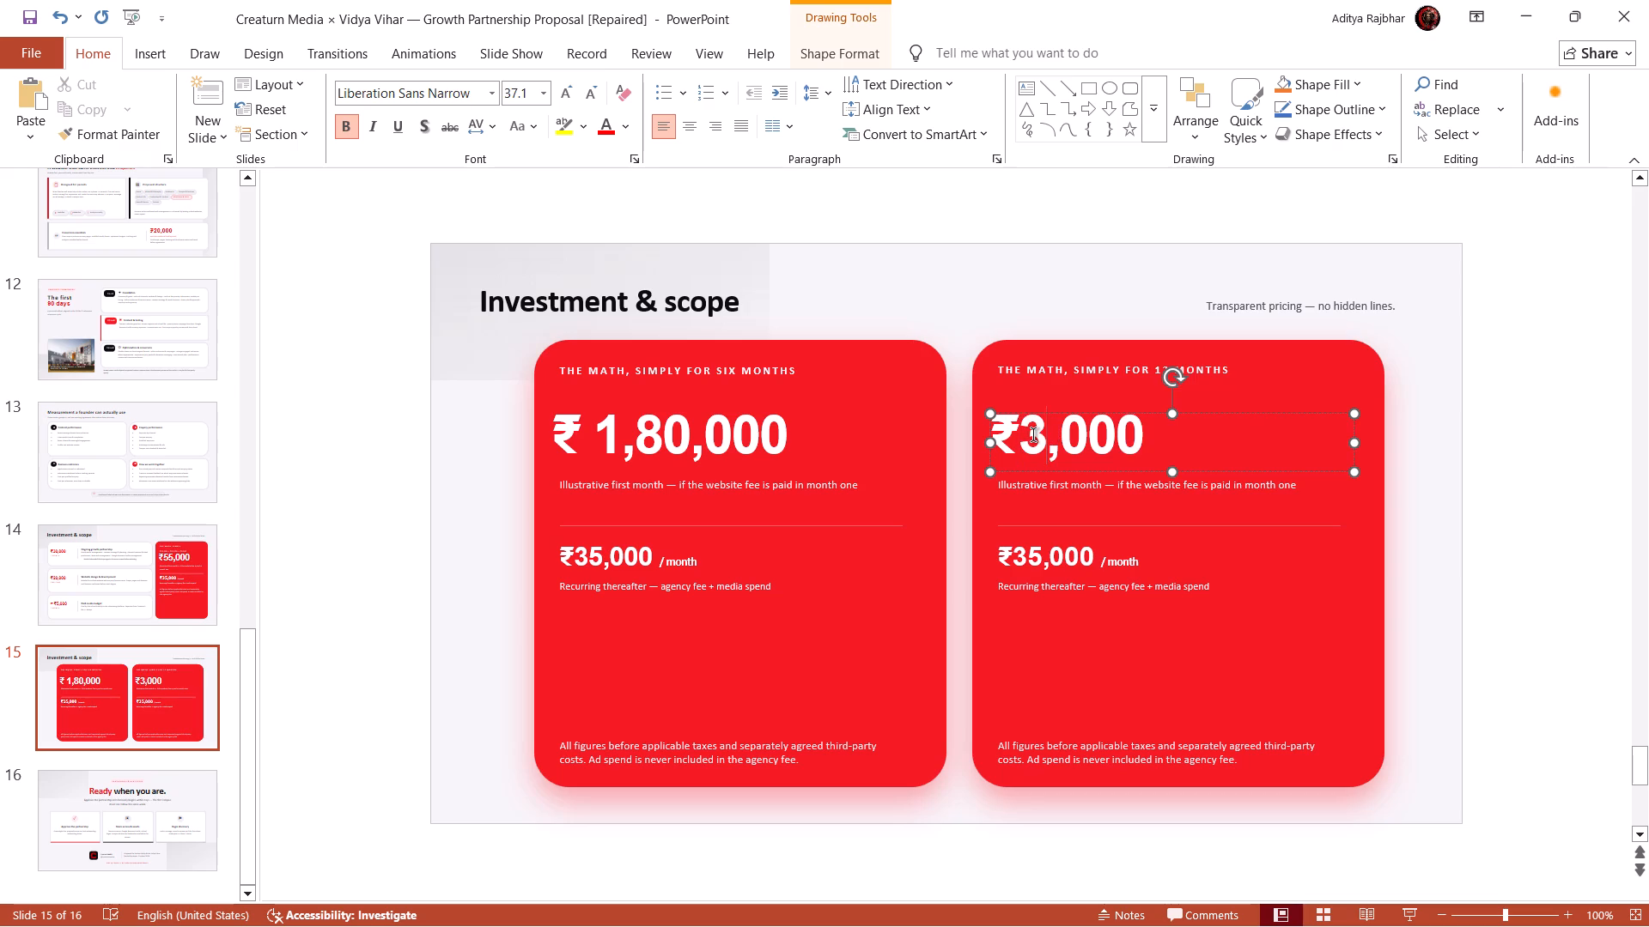
pyautogui.press(',')
pyautogui.write('00')
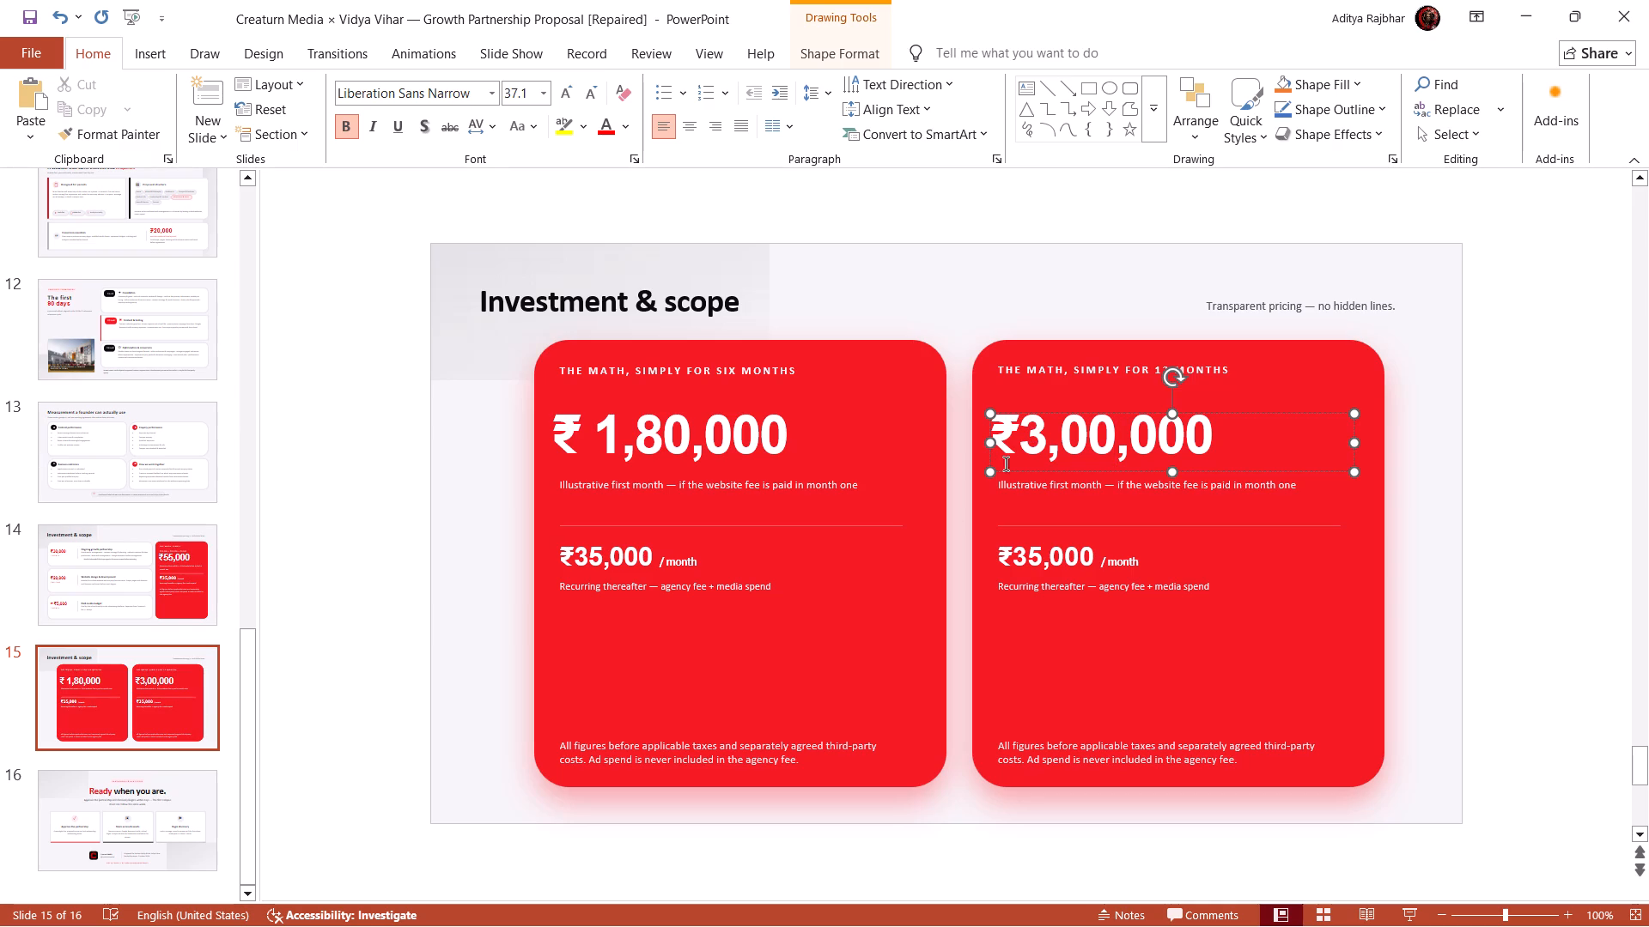
# Set the monthly price on slide 15's six-month card to ₹30,000.
pyautogui.click(602, 562)
pyautogui.press('BackSpace')
pyautogui.press('0')
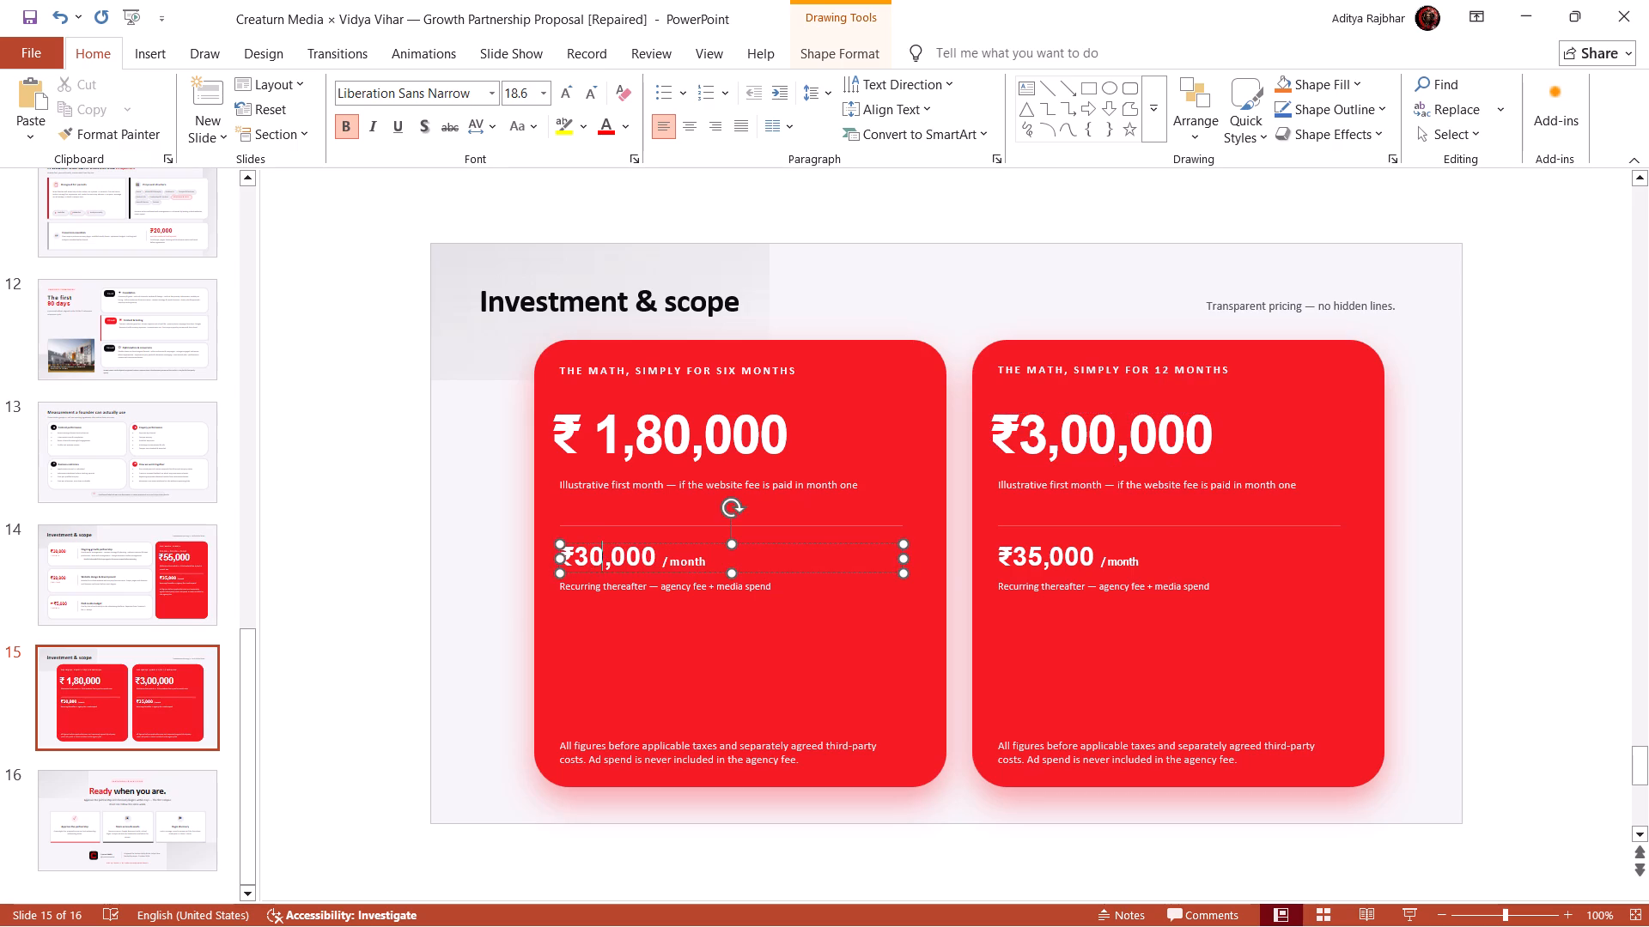
# Set the monthly price on slide 15's 12-month card to ₹25,000.
pyautogui.click(1027, 554)
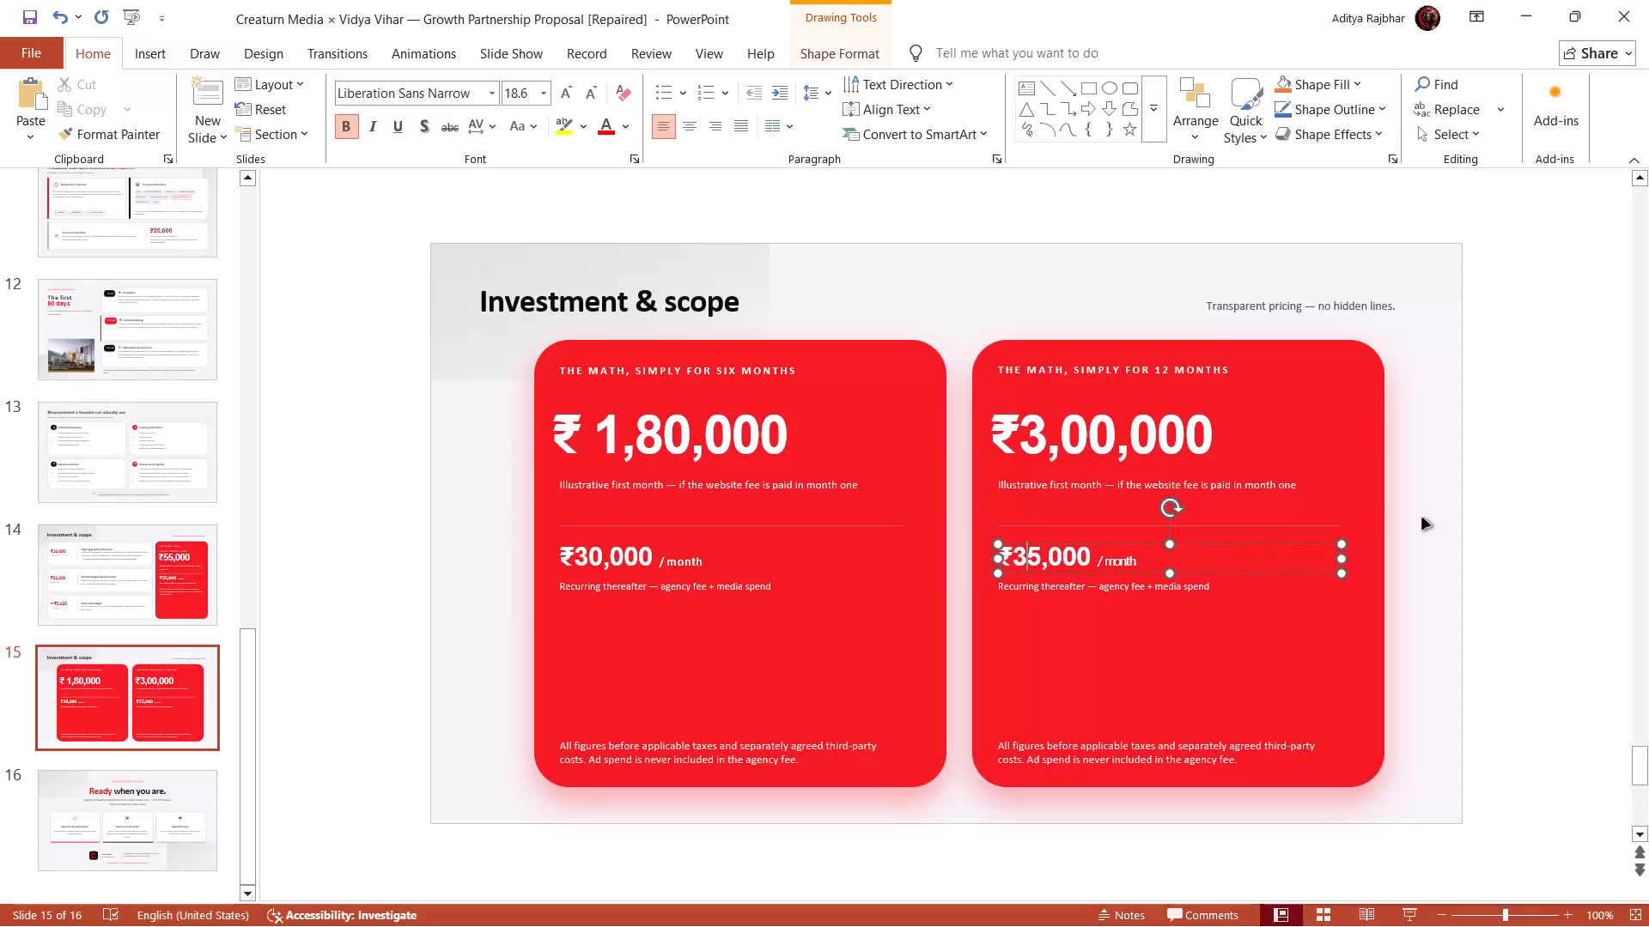
pyautogui.click(1038, 559)
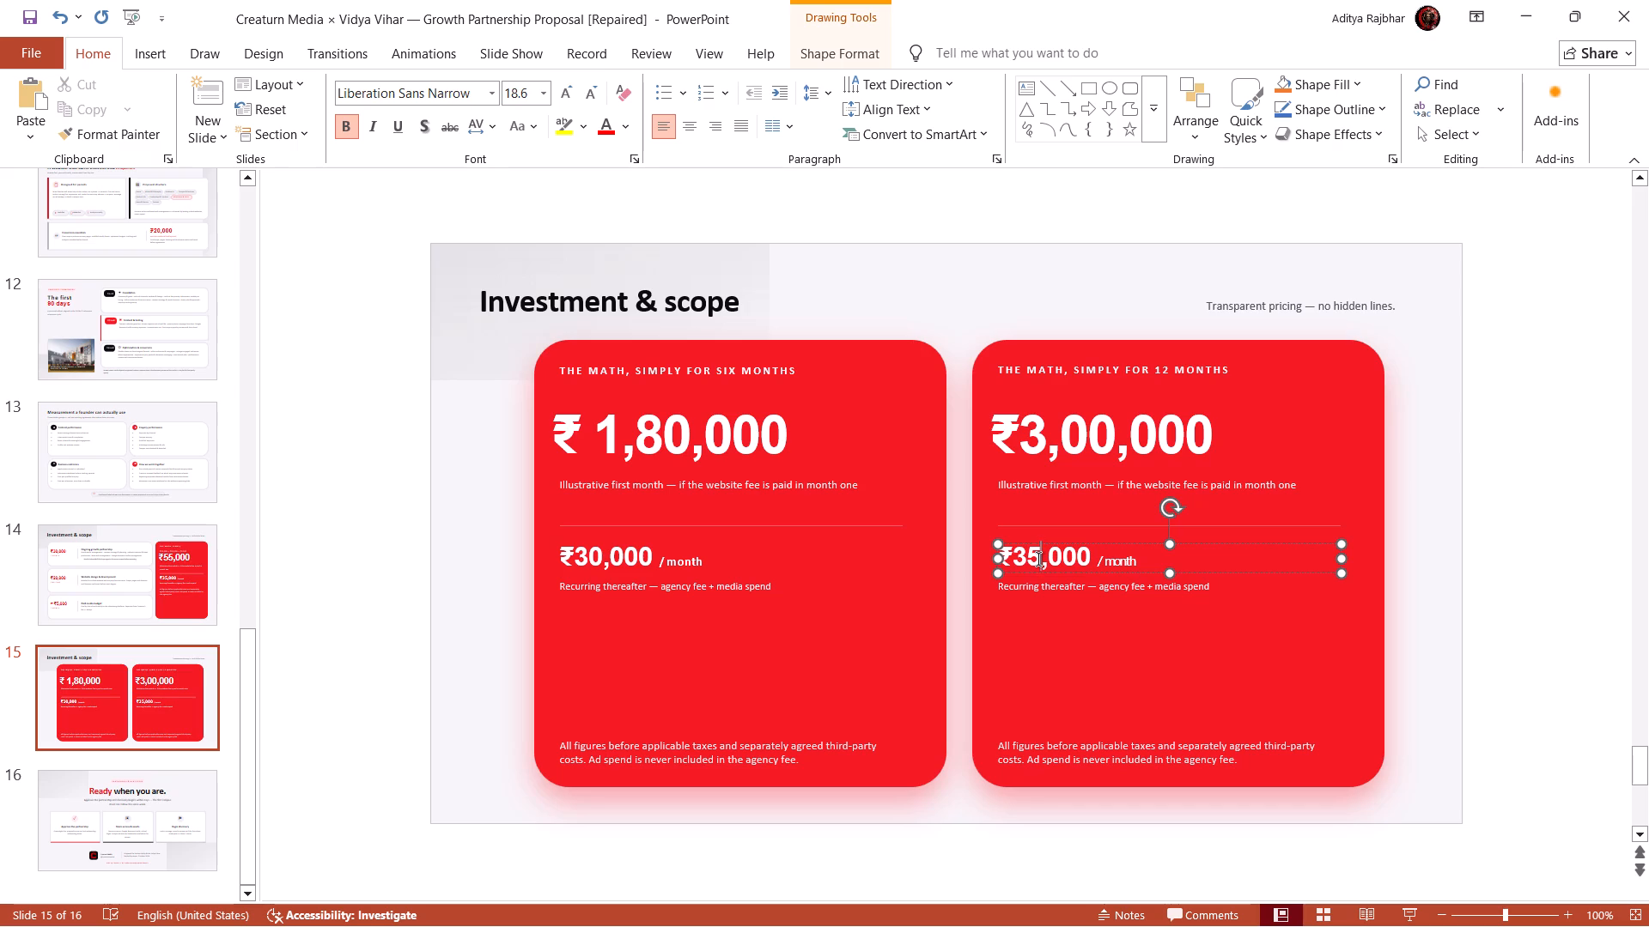
pyautogui.press('BackSpace')
pyautogui.press('BackSpace')
pyautogui.write('25')
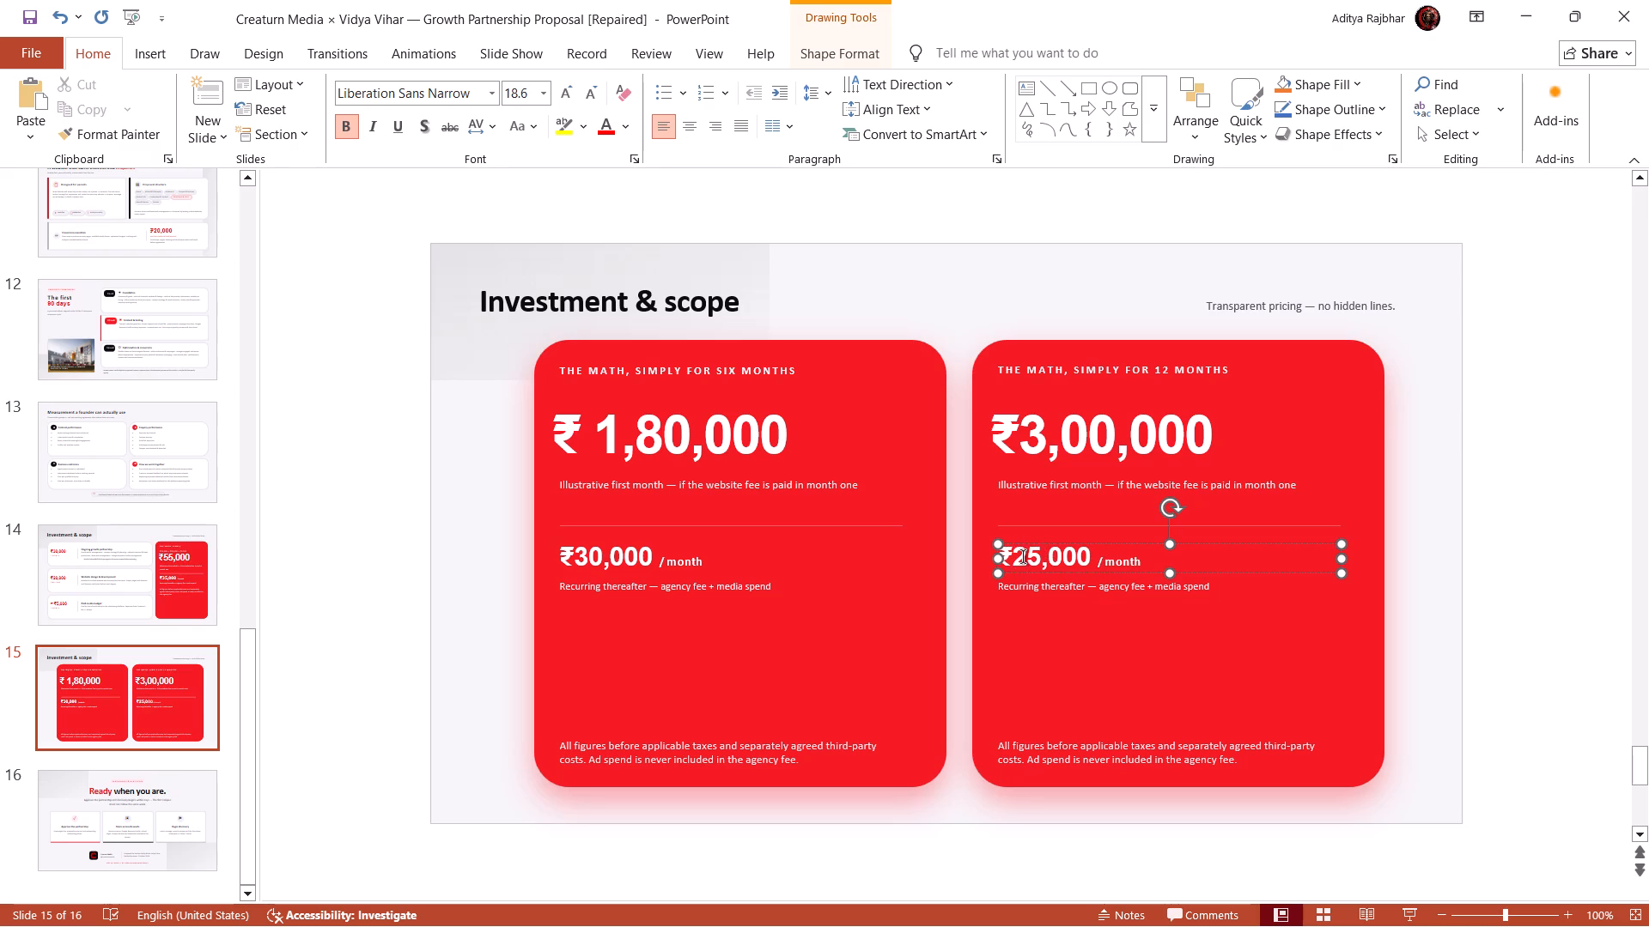
pyautogui.click(1415, 495)
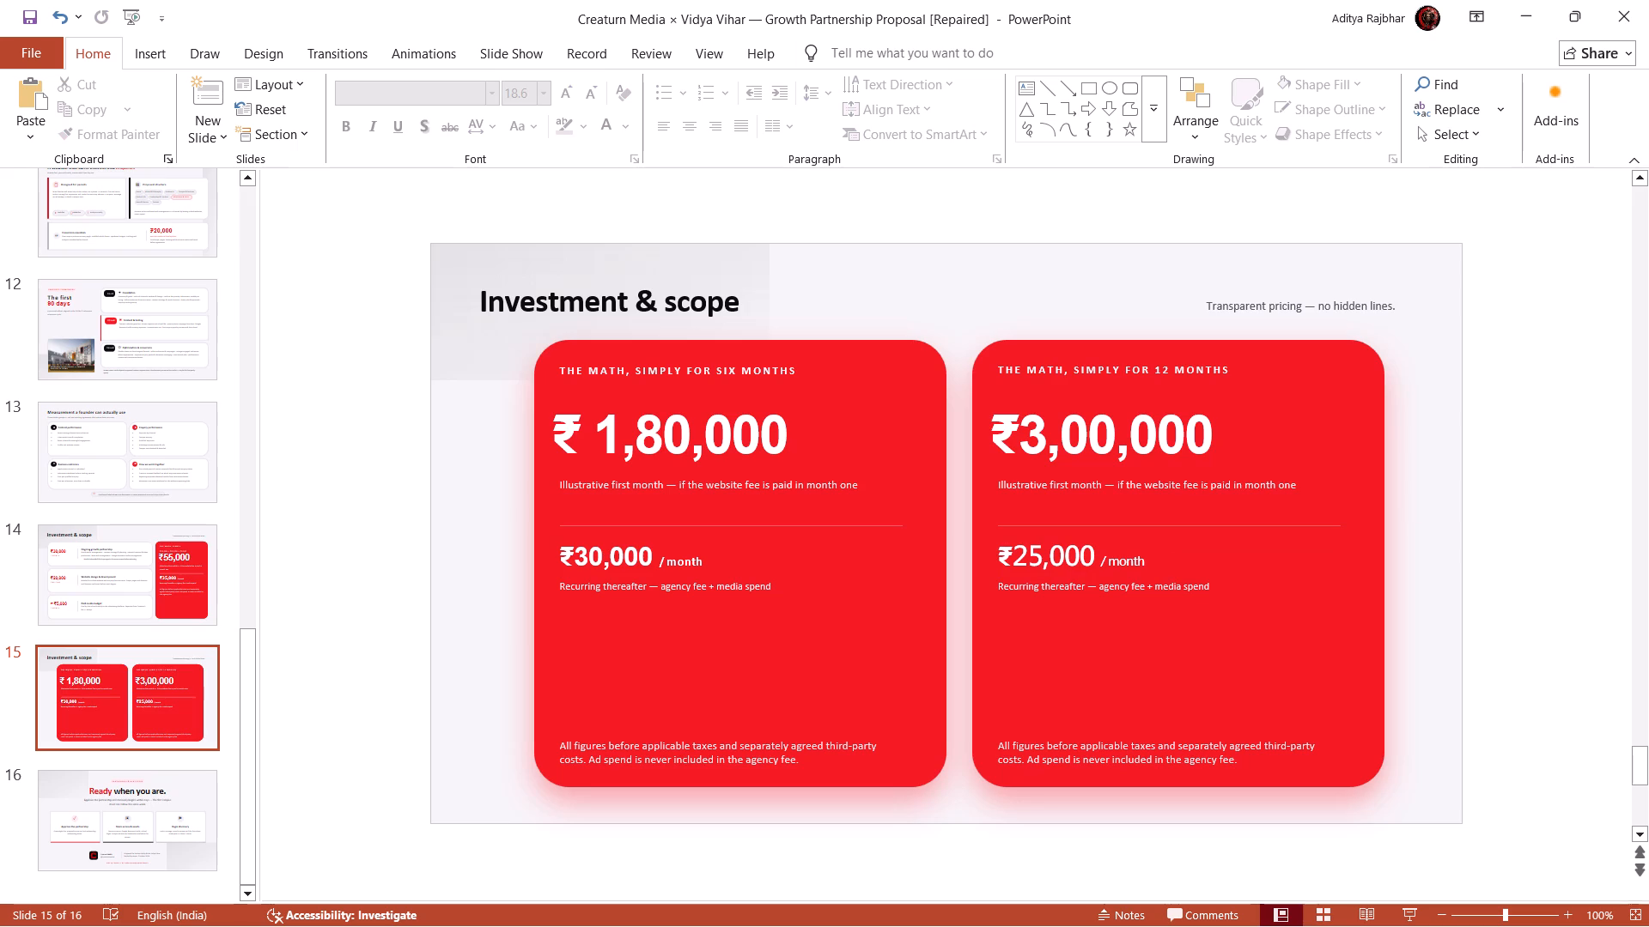
# Compare the pricing on slide 14's "Investment & scope" cards with the six-month and 12-month cards on slide 15.
pyautogui.click(161, 579)
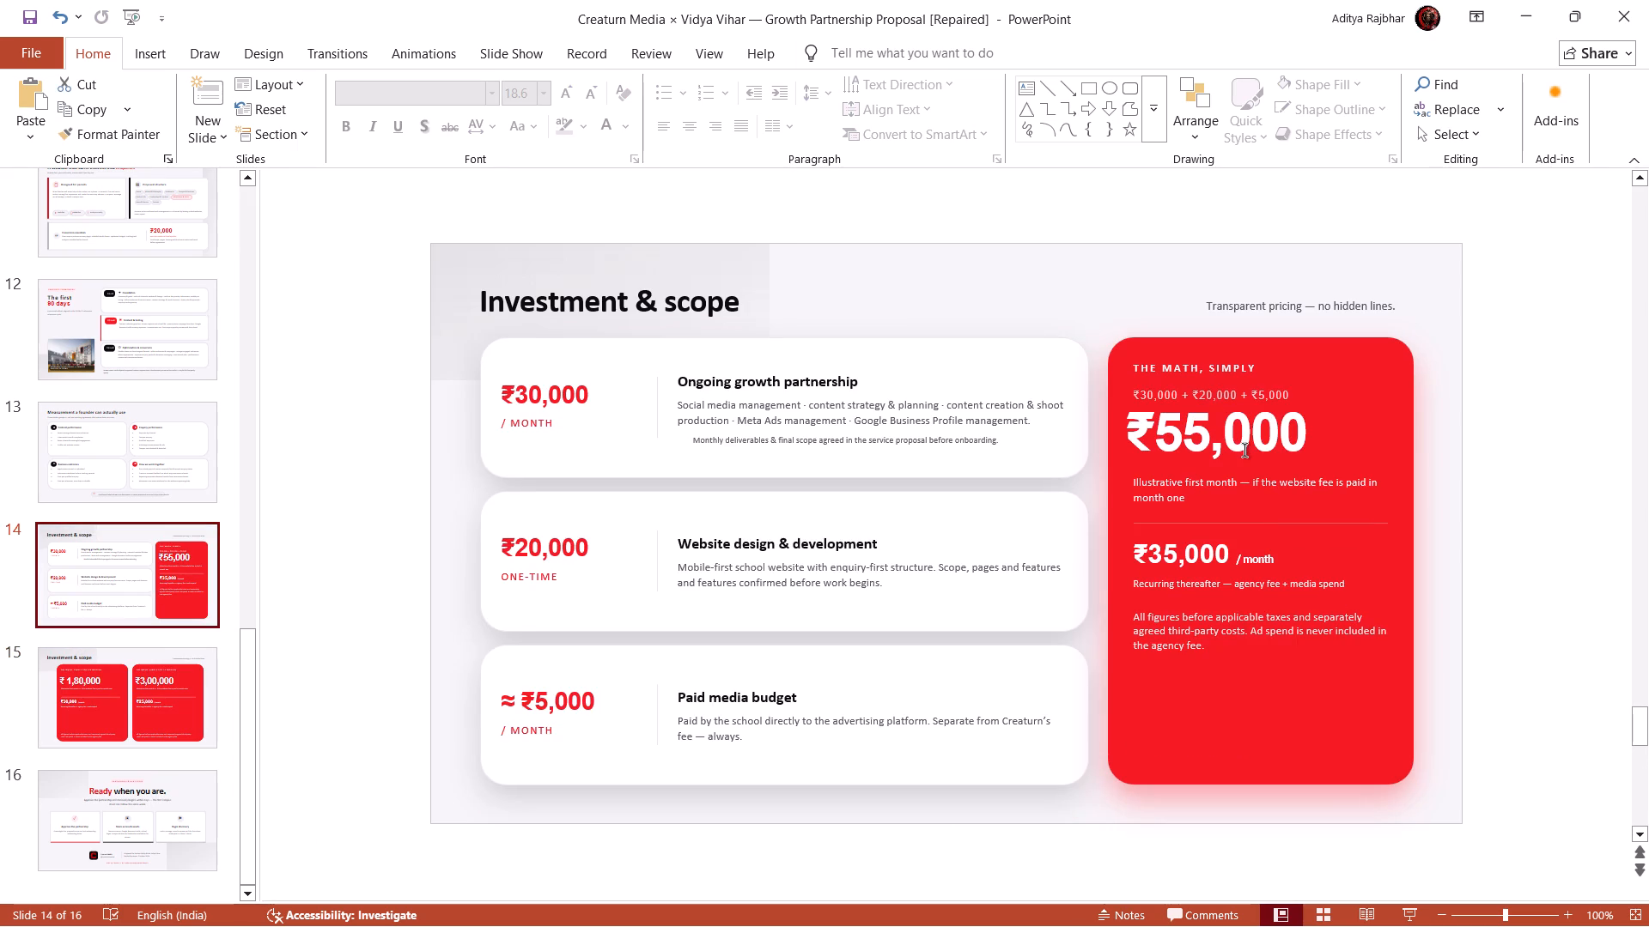
pyautogui.click(1171, 555)
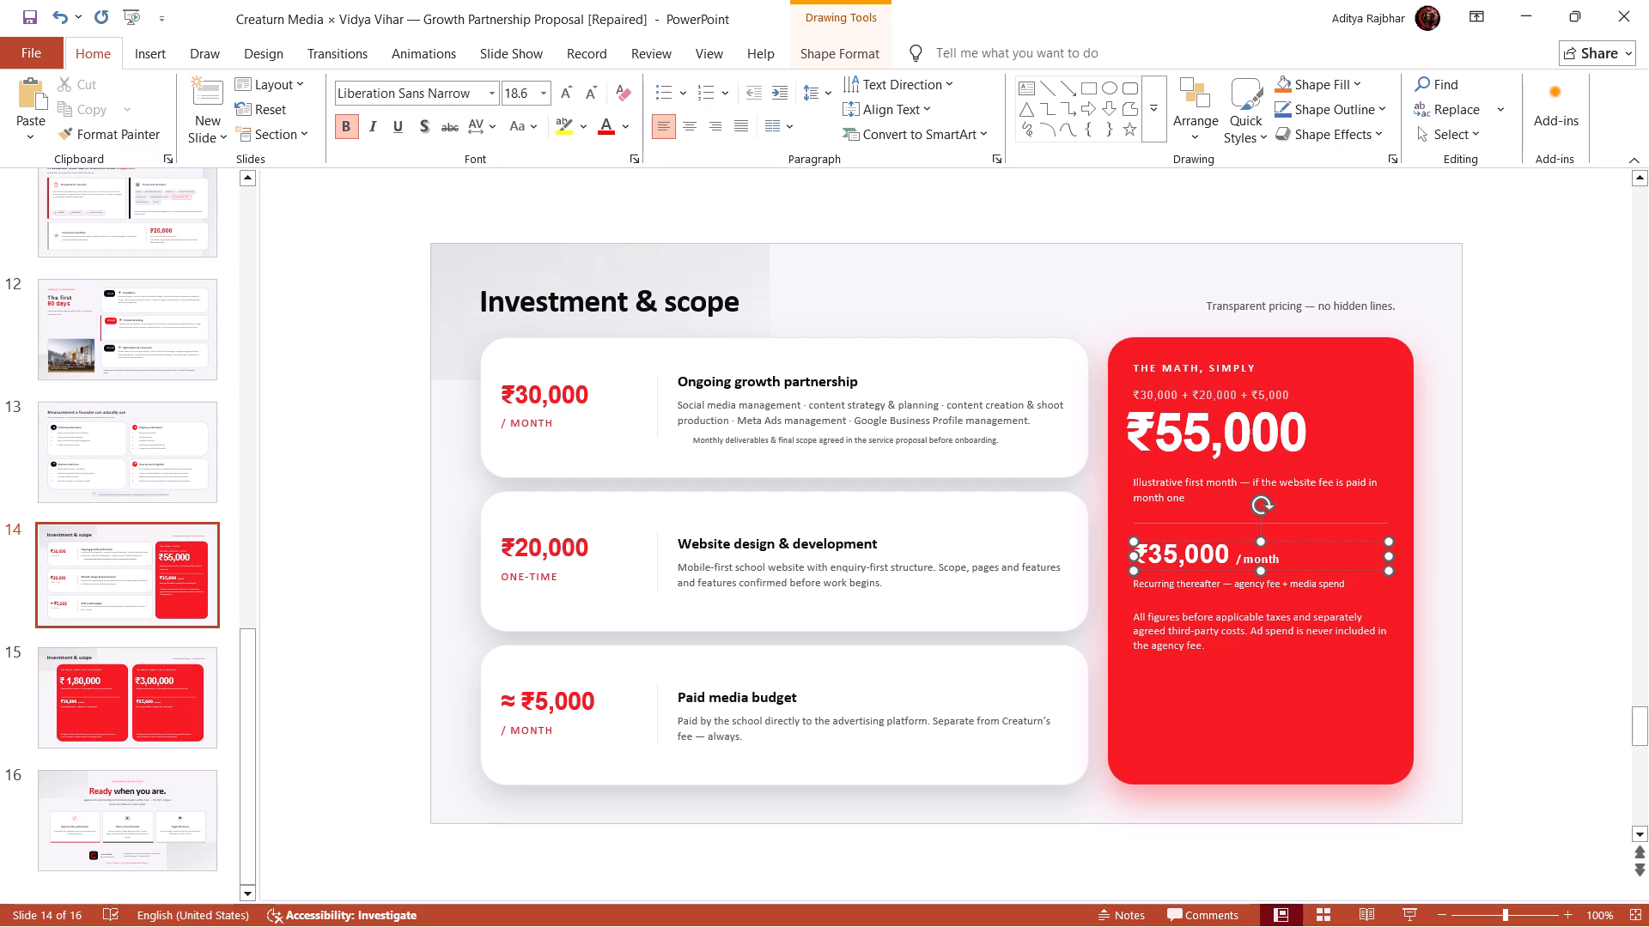
pyautogui.click(100, 705)
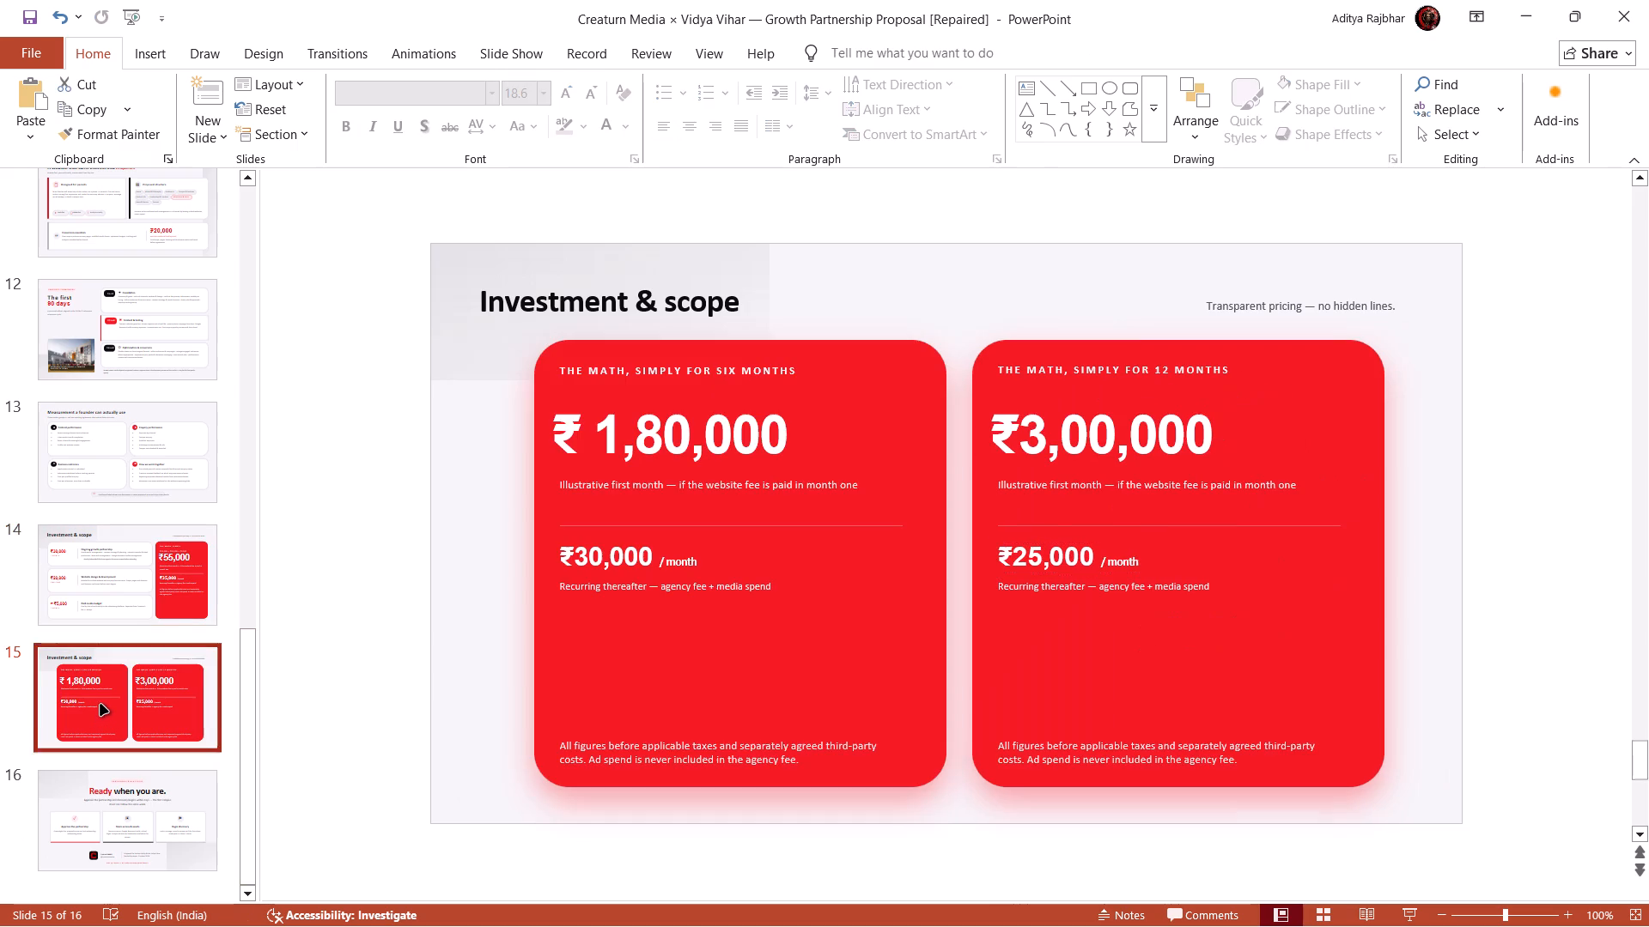
pyautogui.click(704, 443)
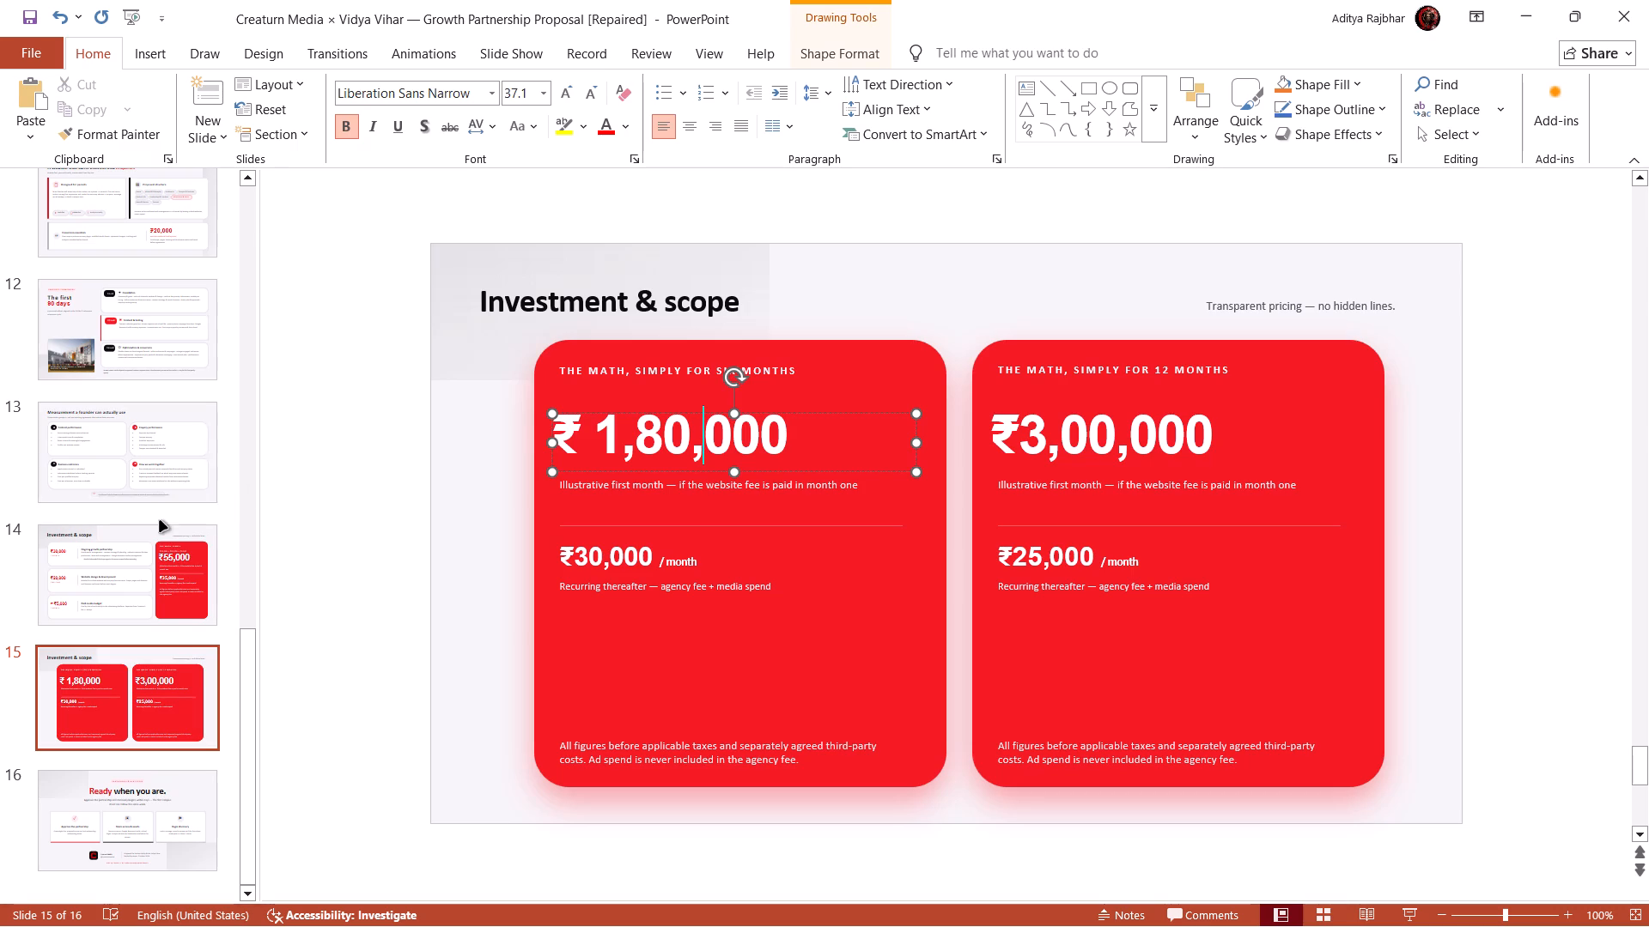
pyautogui.click(836, 317)
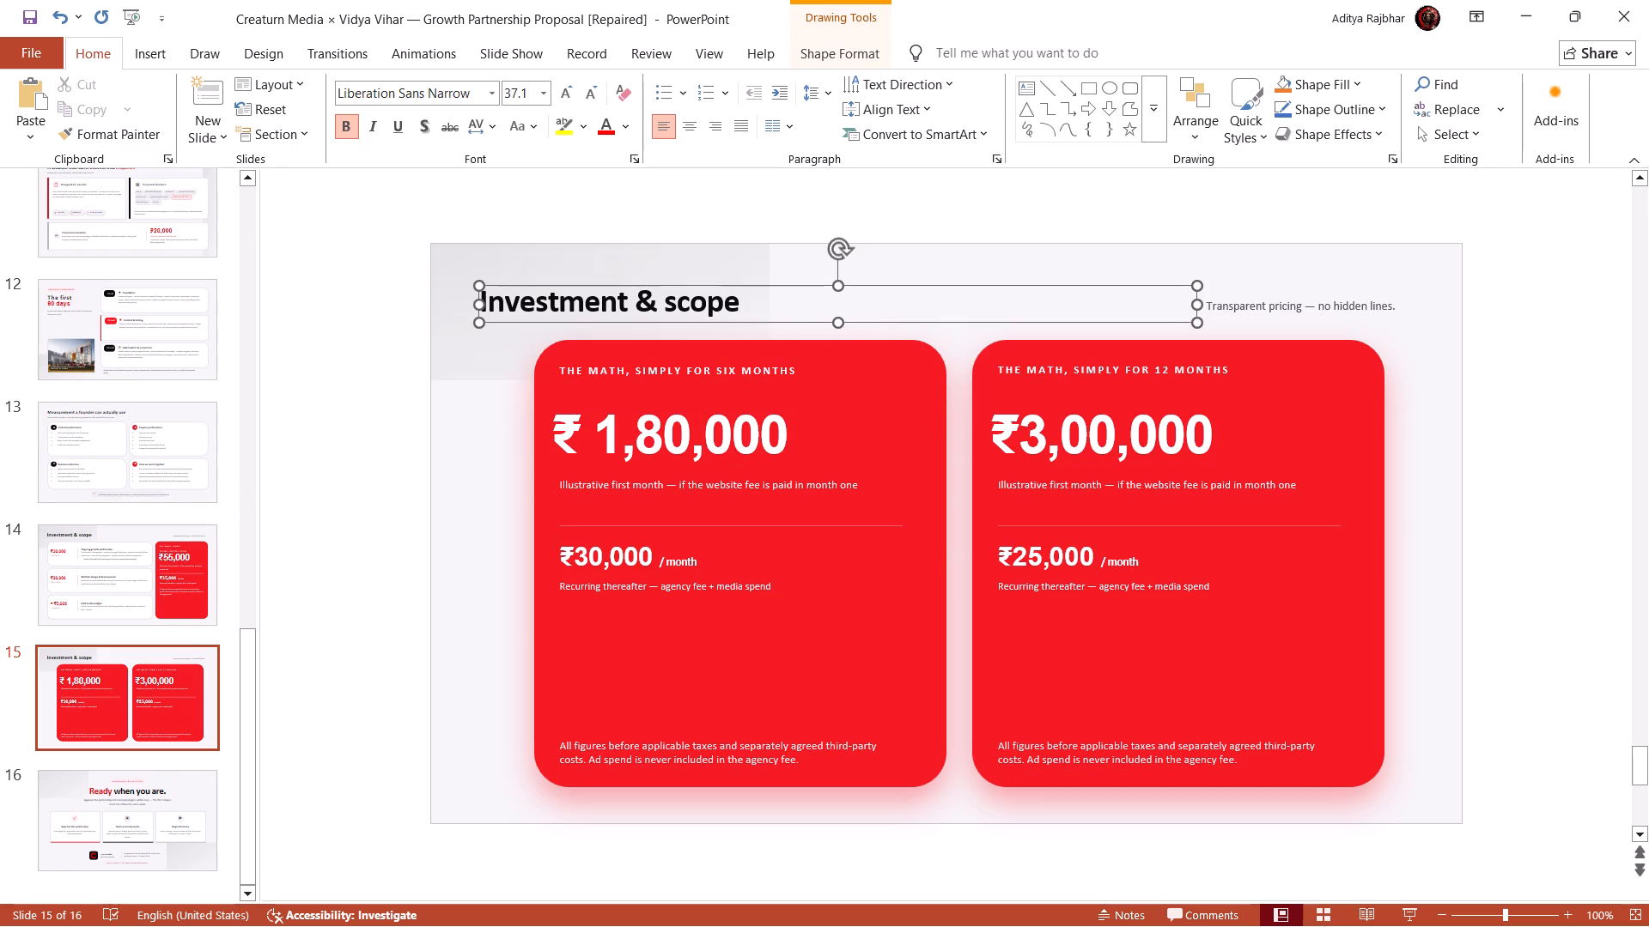
pyautogui.click(866, 329)
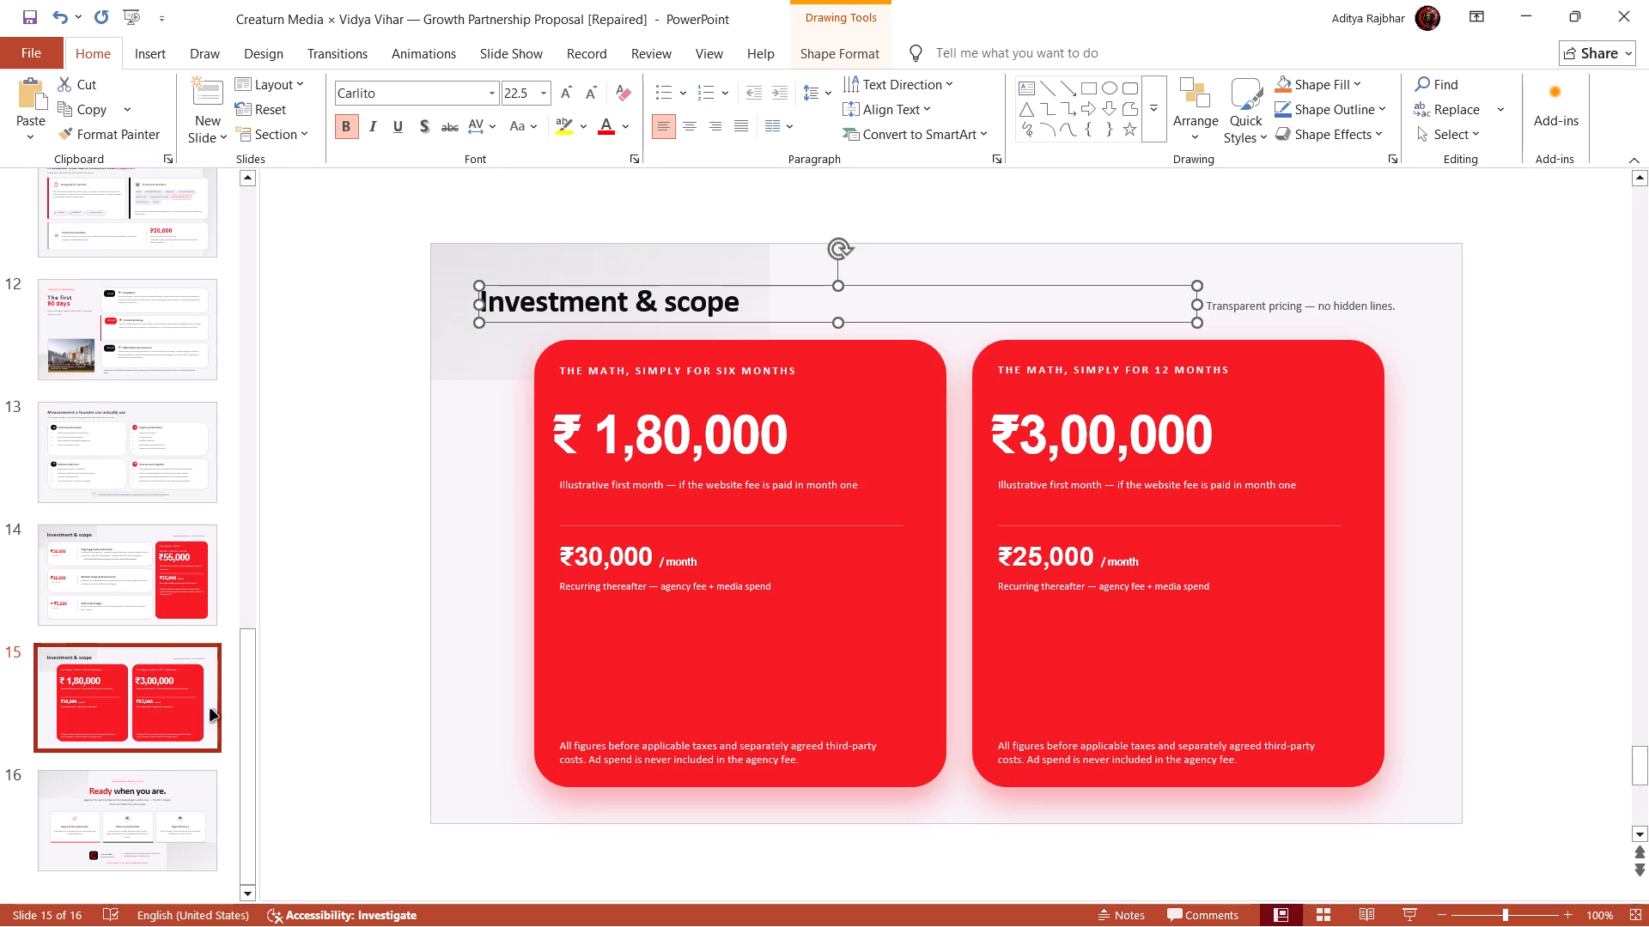
pyautogui.click(187, 597)
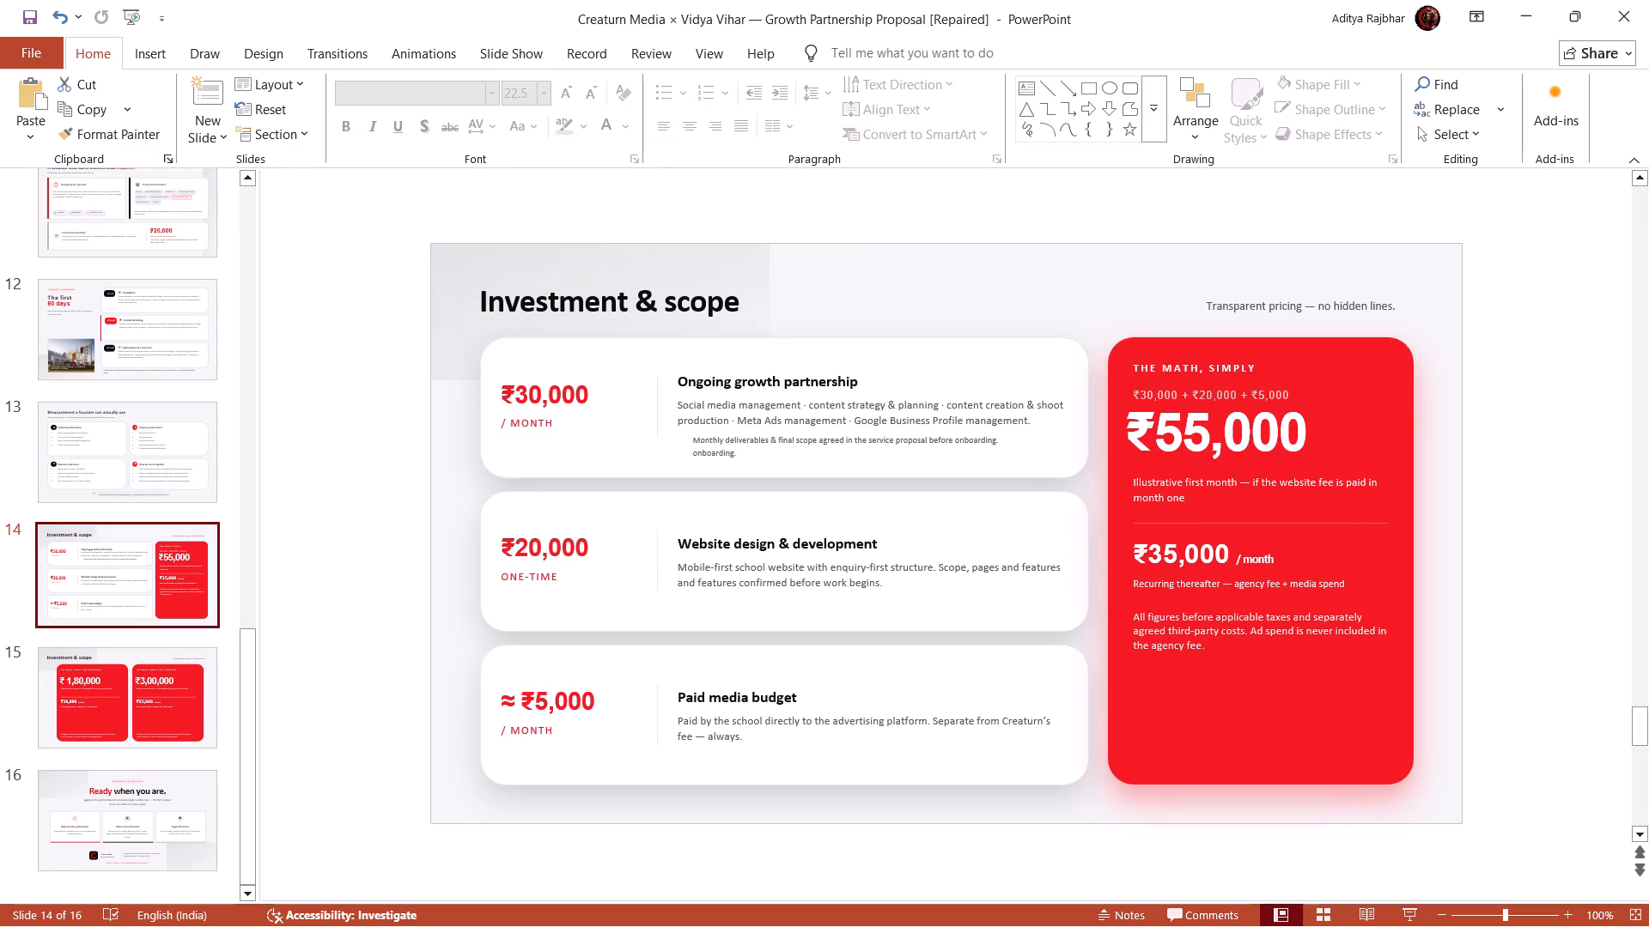
pyautogui.click(1219, 554)
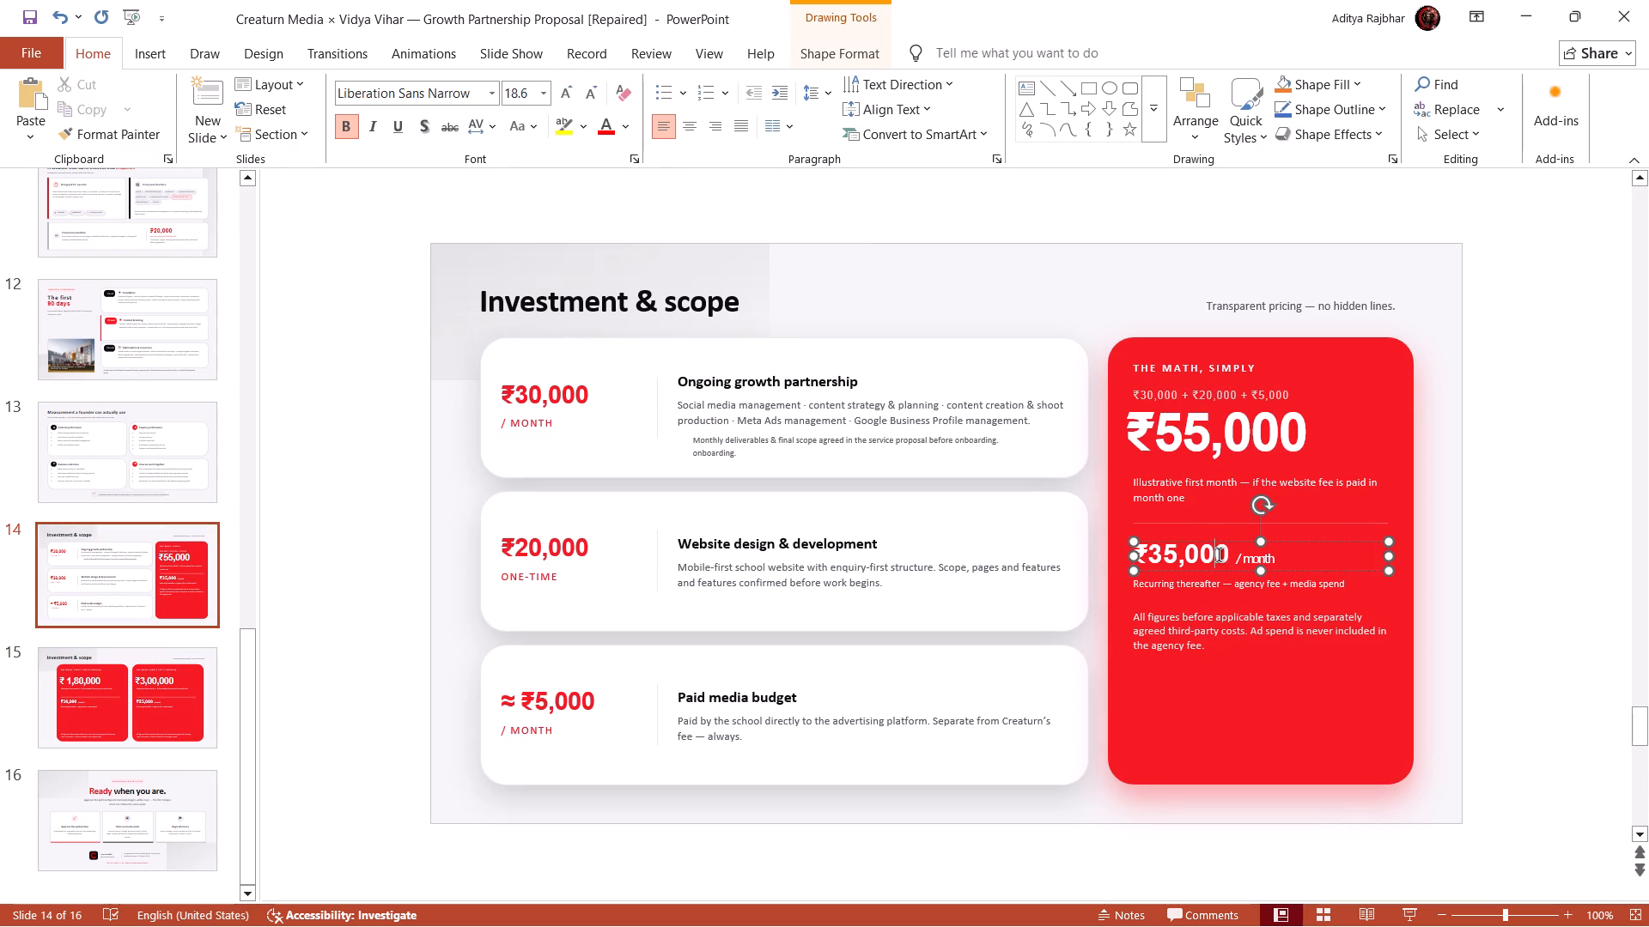
pyautogui.click(931, 664)
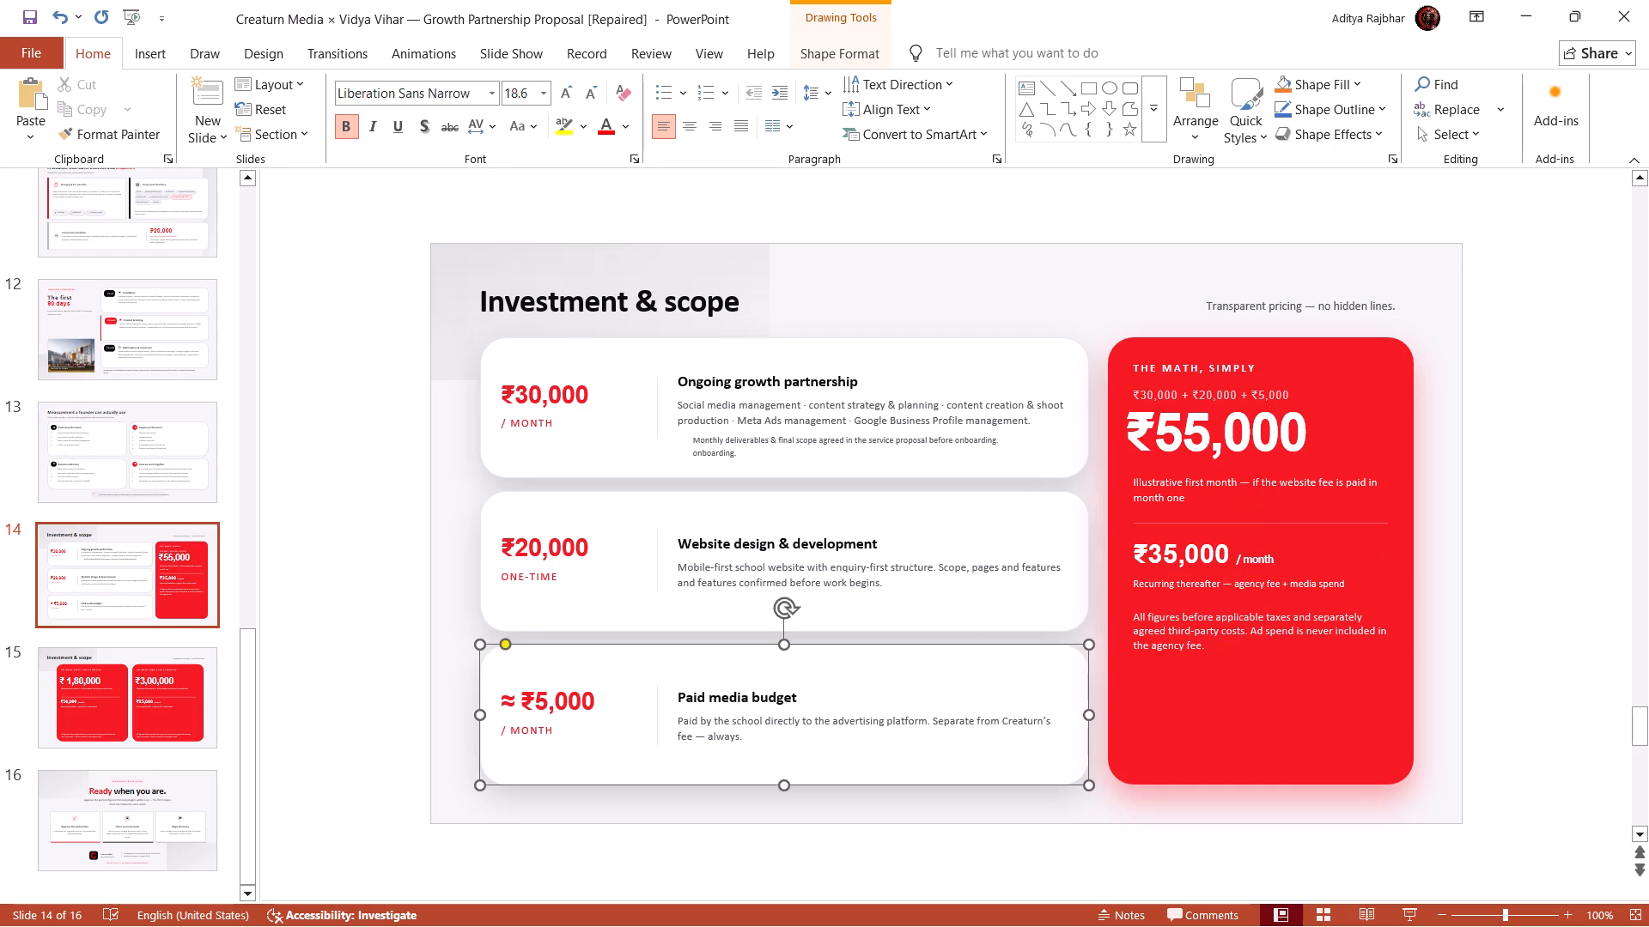
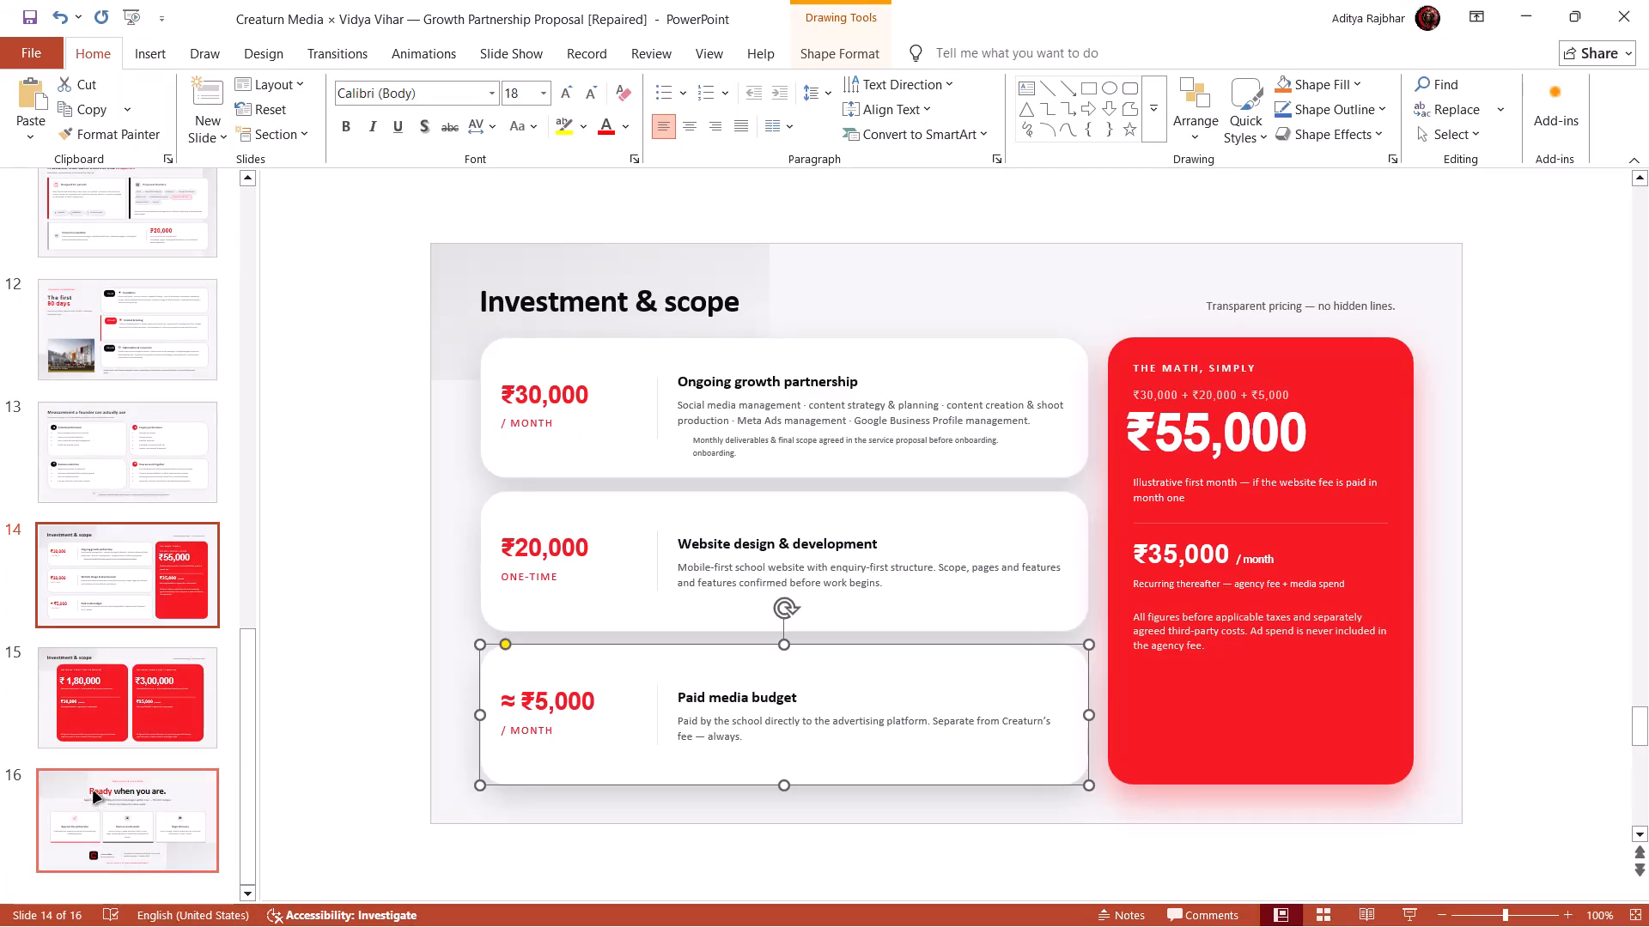
# Compare the recurring monthly price on slide 14's red summary card with the monthly prices on slide 15's six-month and 12-month cards.
pyautogui.click(124, 665)
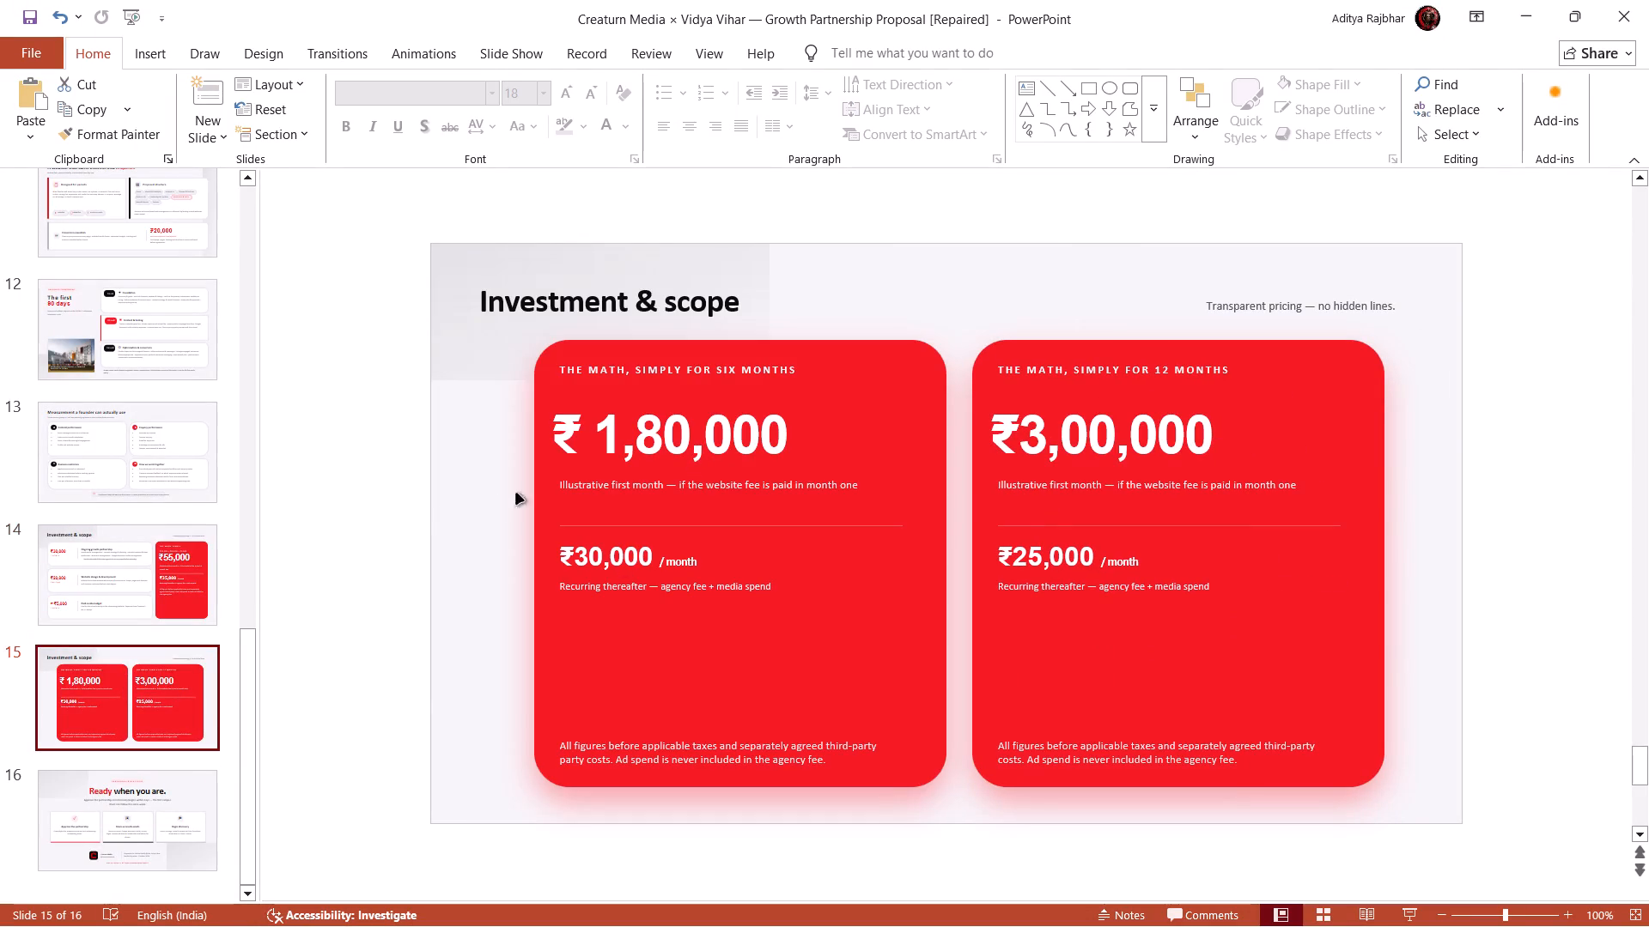
pyautogui.click(111, 601)
pyautogui.click(1159, 555)
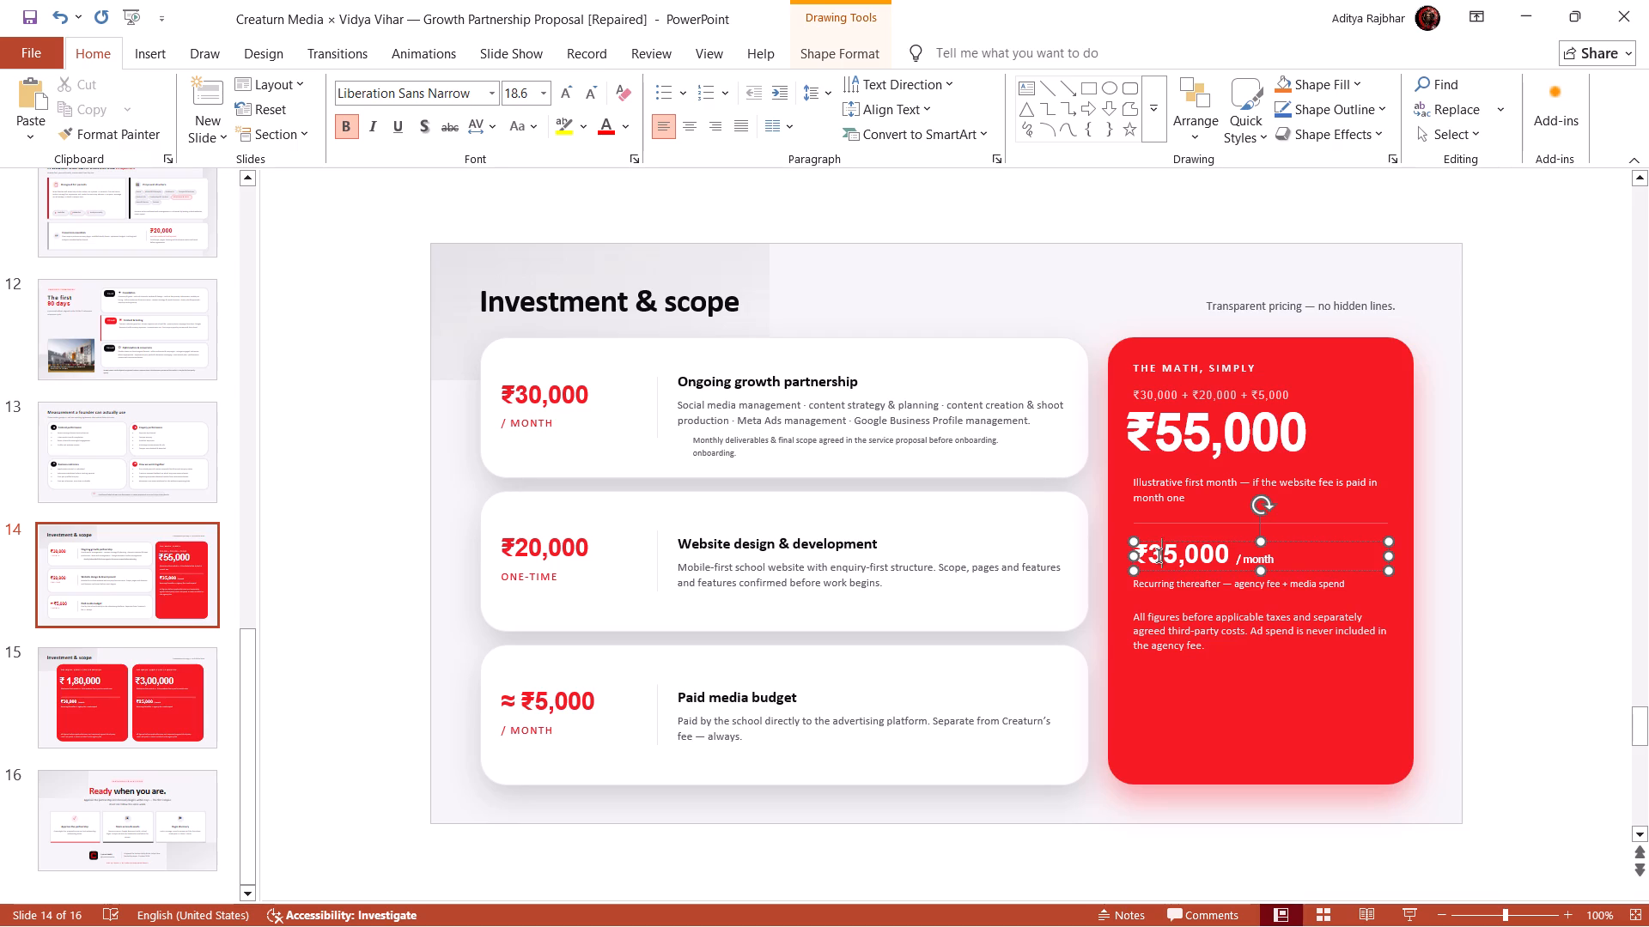
pyautogui.click(60, 707)
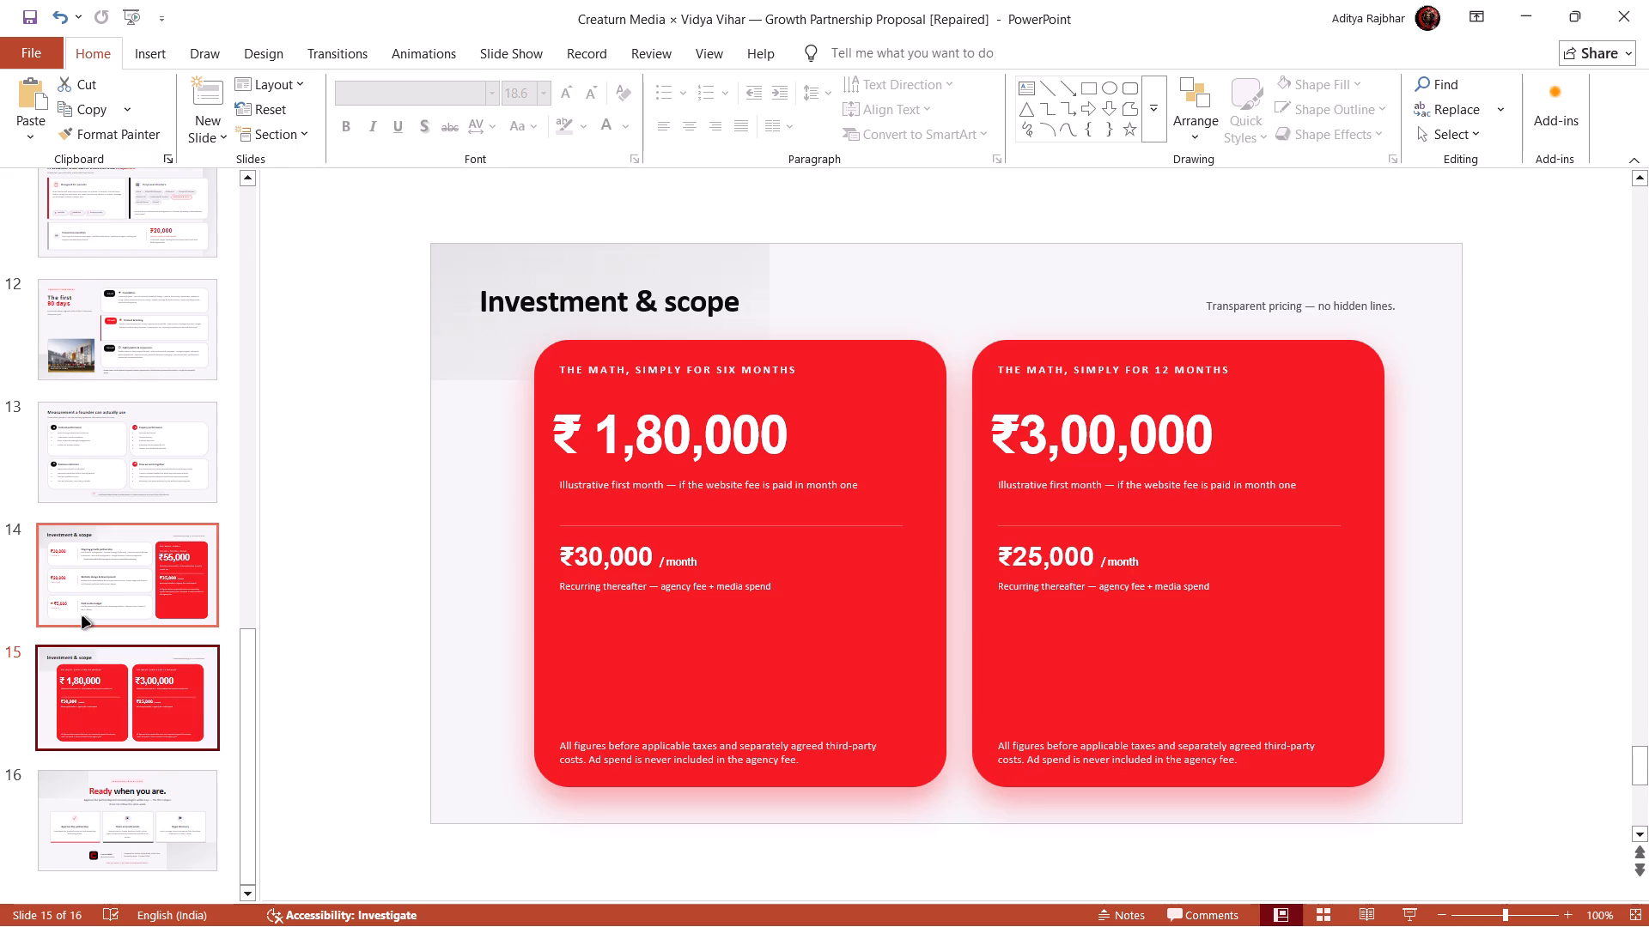
pyautogui.click(87, 612)
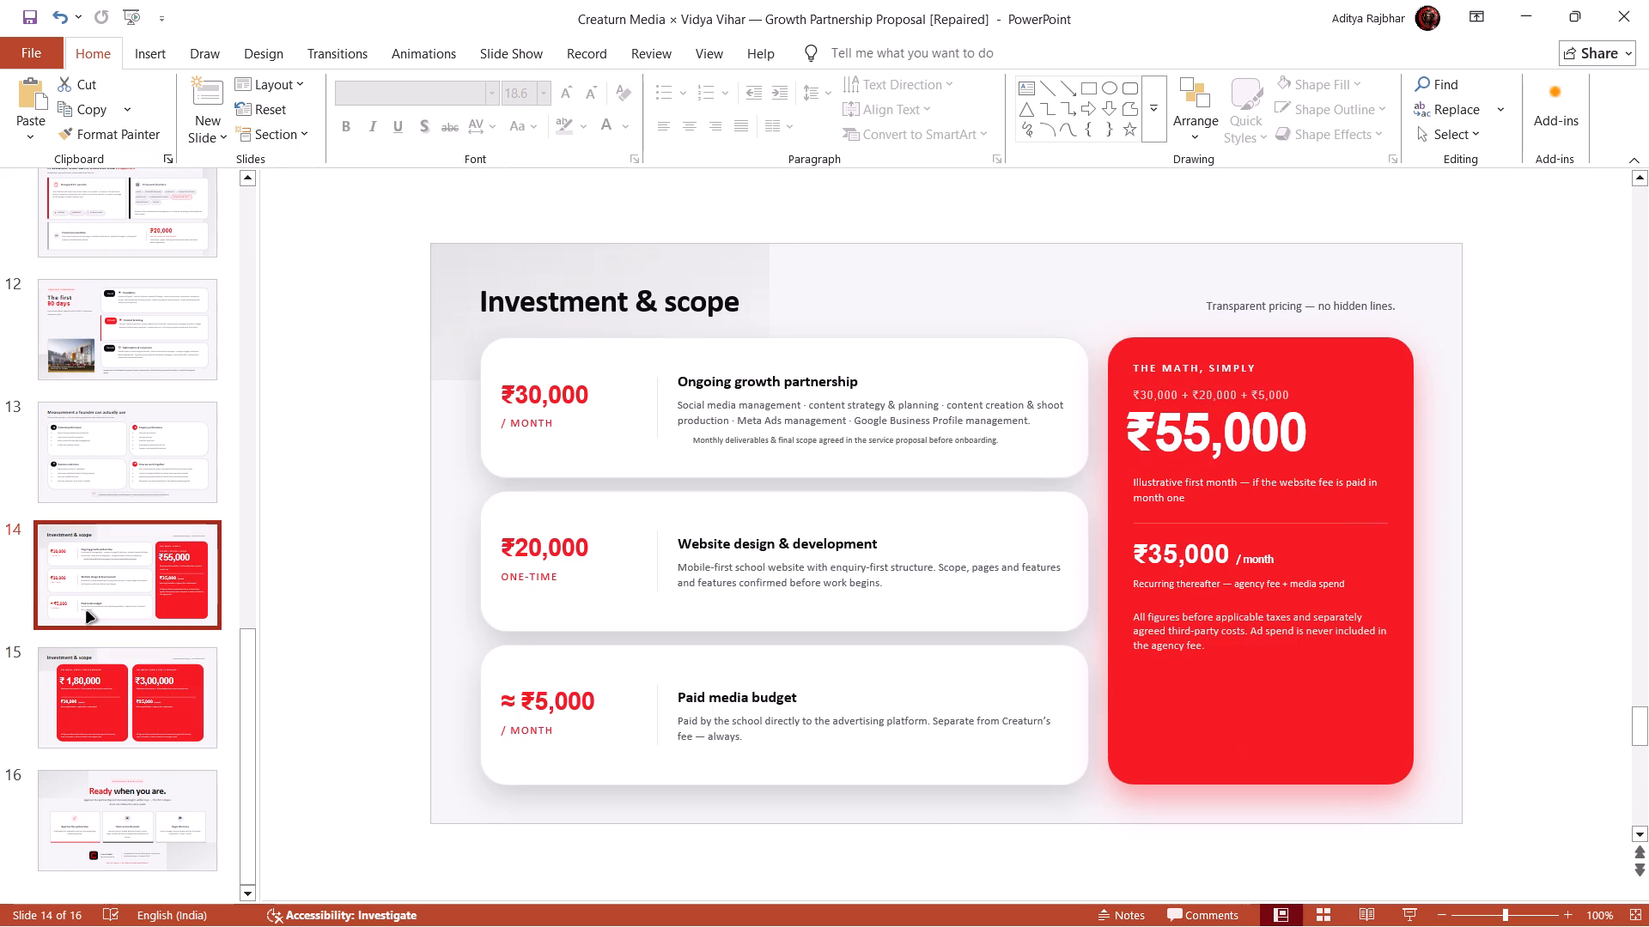
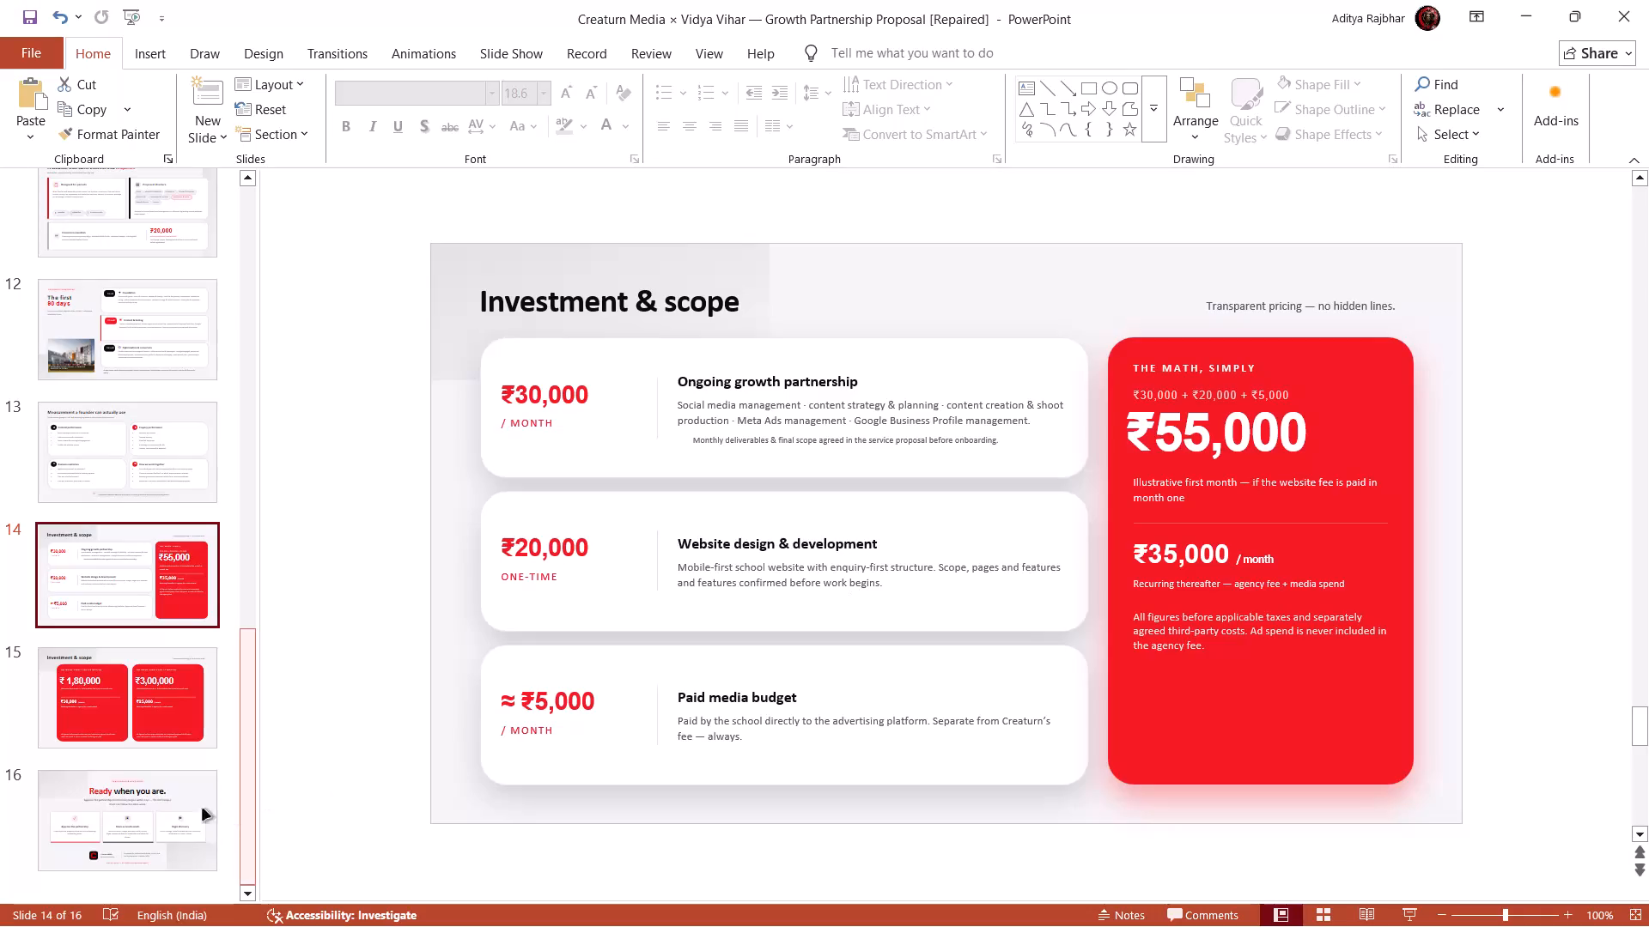
# Compare slide 14's fee breakdown and summary card with the totals, monthly prices and captions on slide 15's six-month and 12-month cards.
pyautogui.click(138, 729)
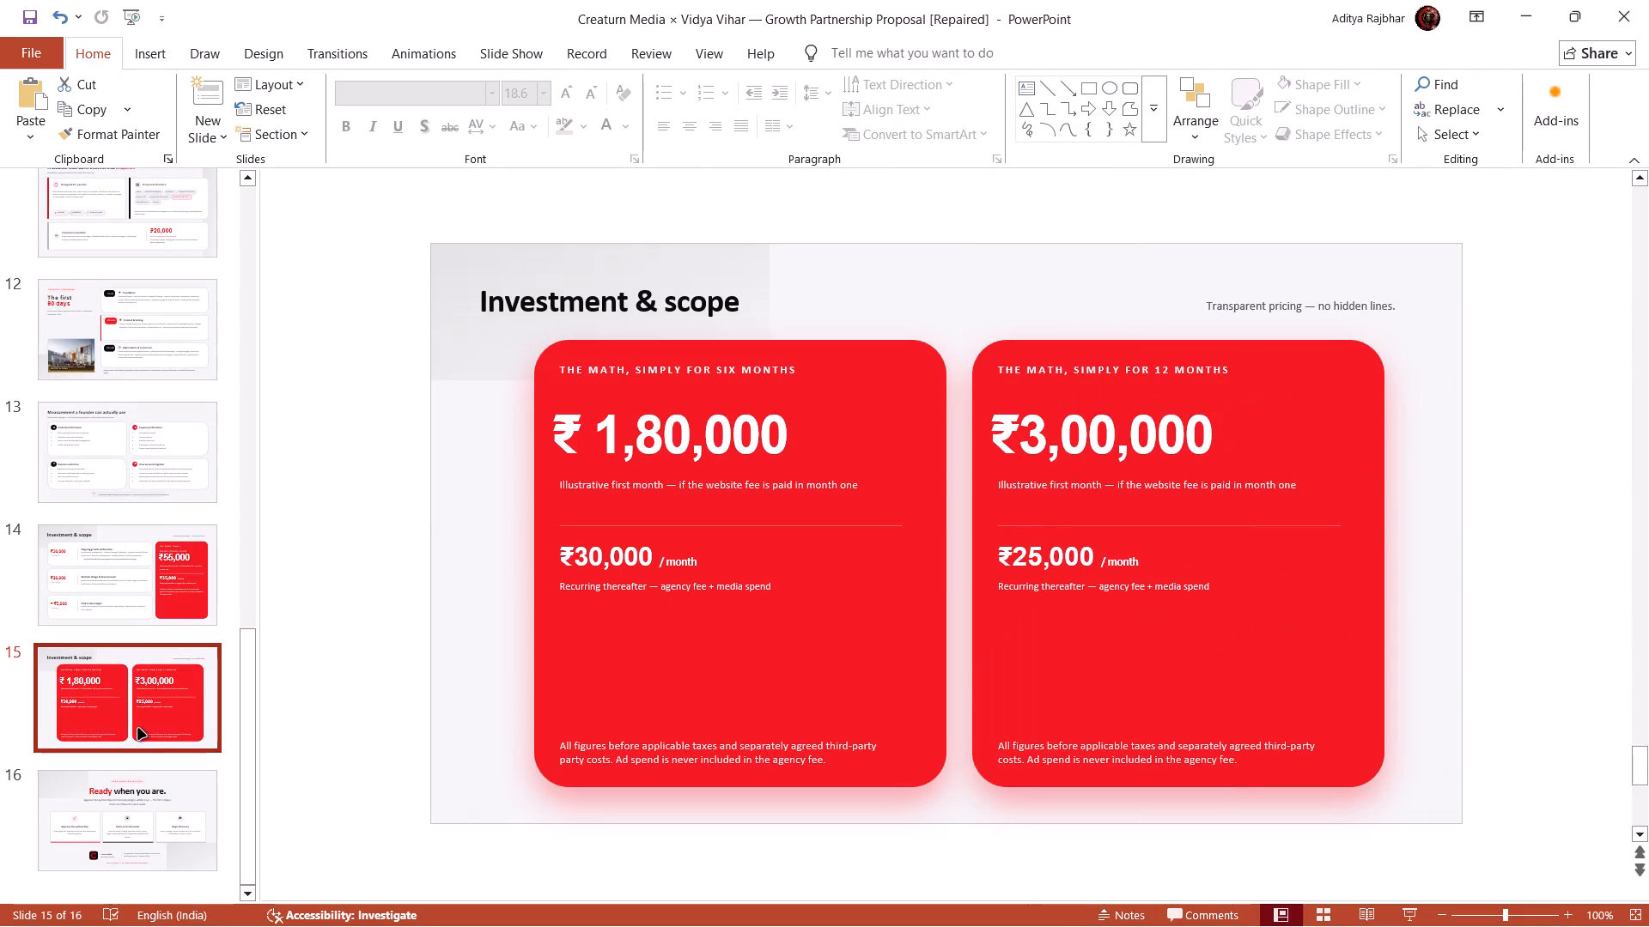
pyautogui.click(107, 622)
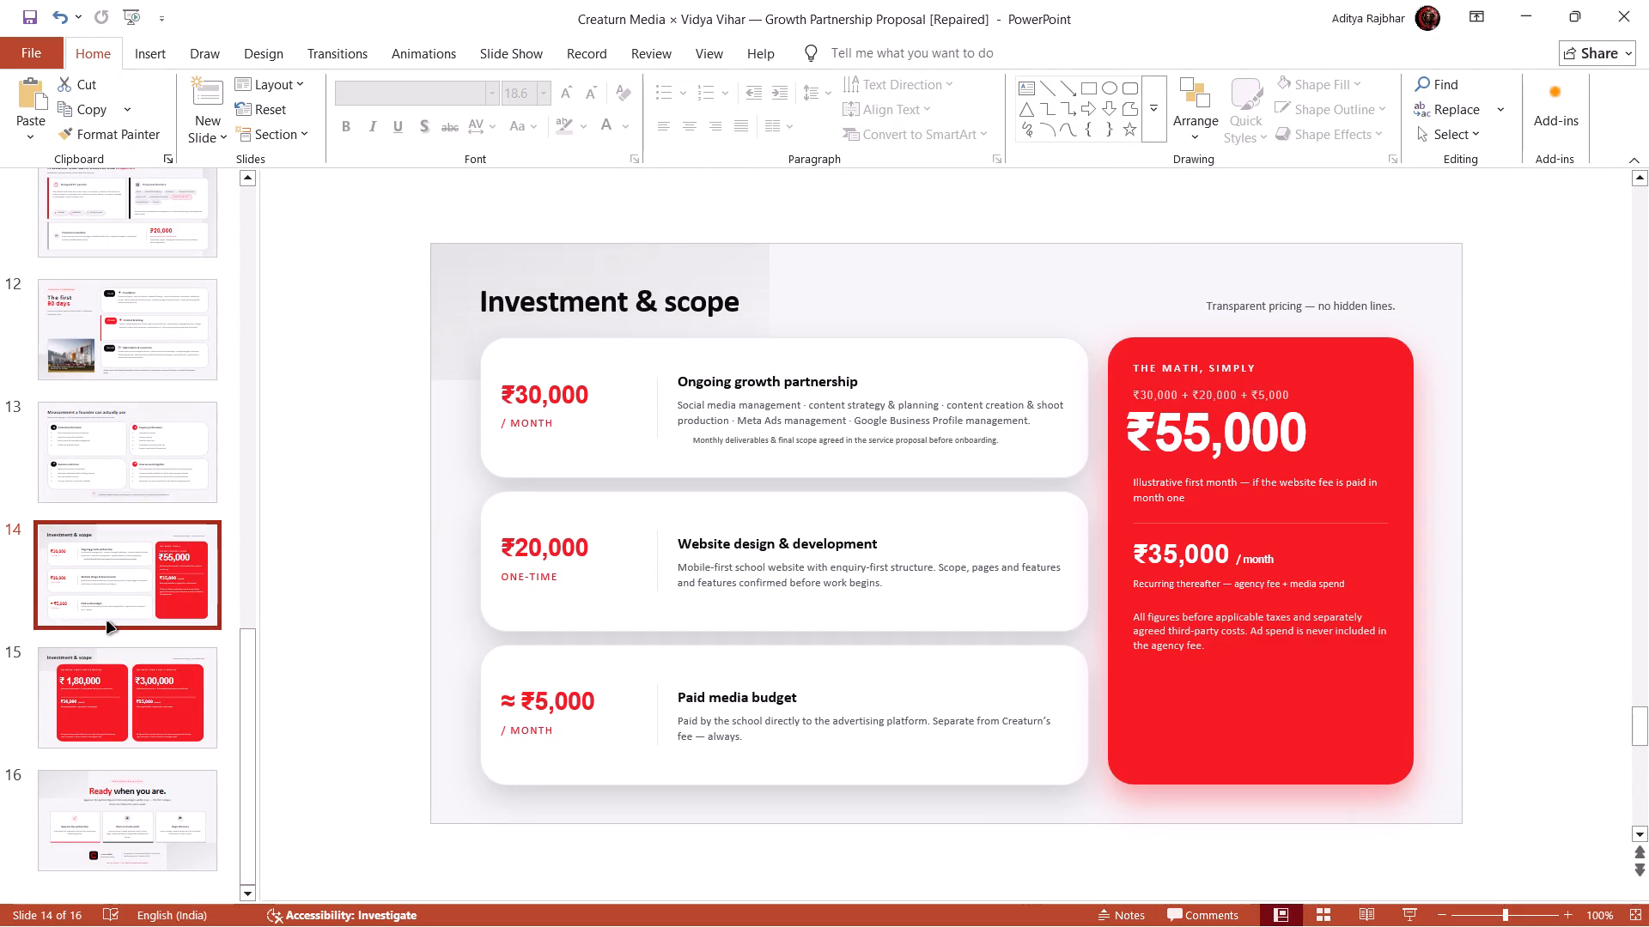
pyautogui.click(96, 709)
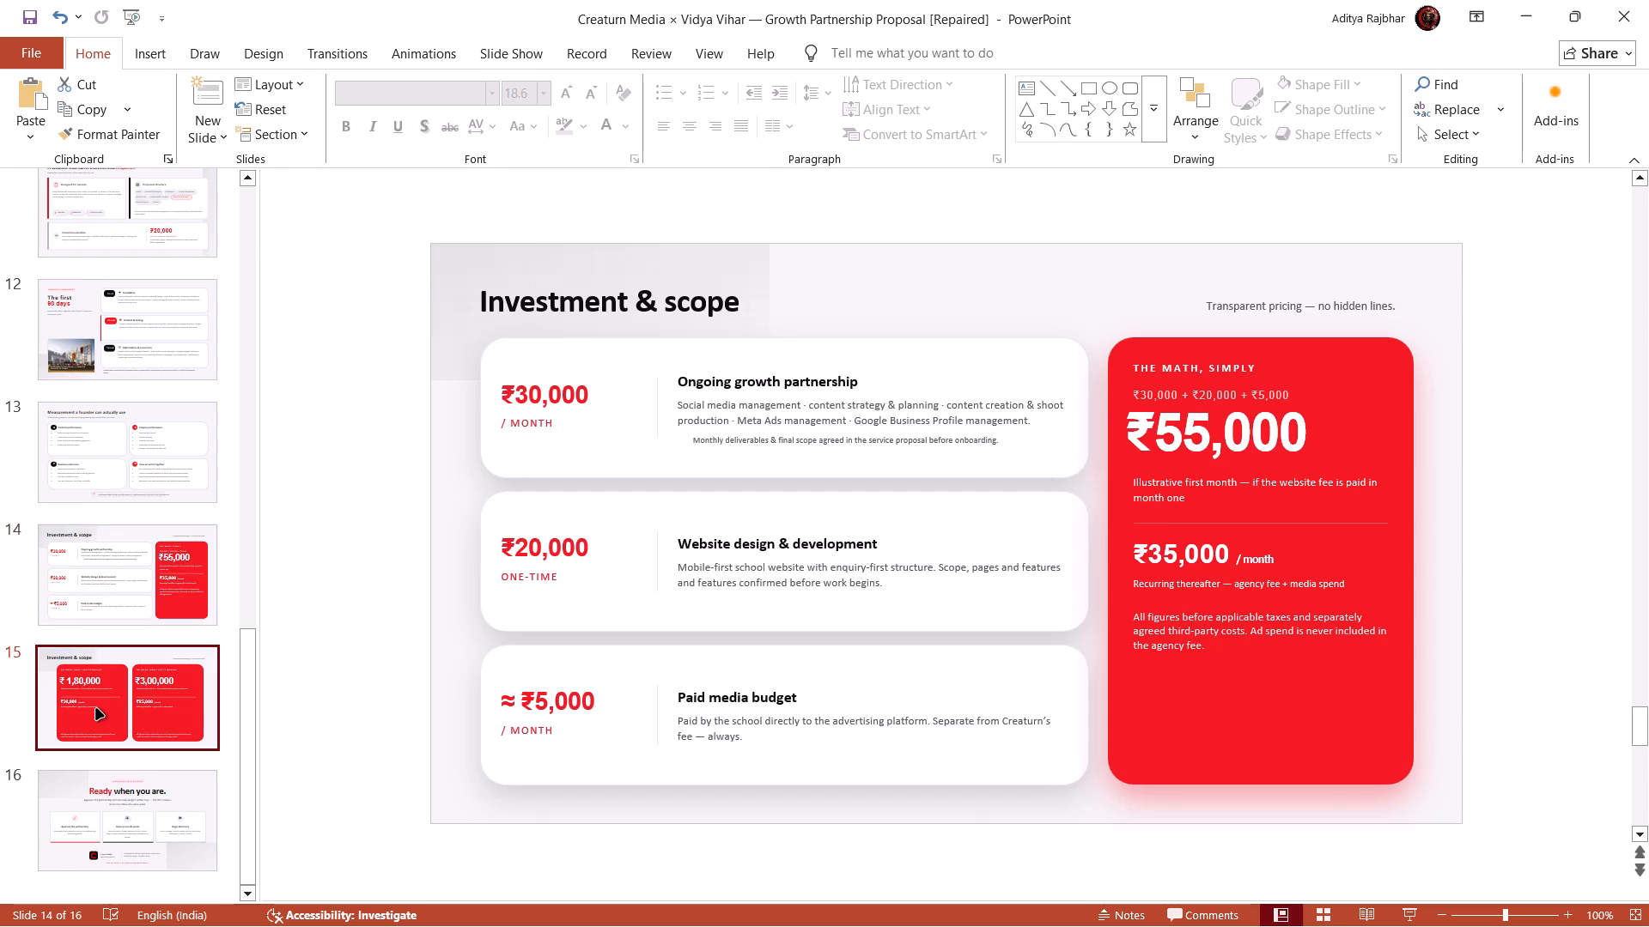
pyautogui.click(134, 581)
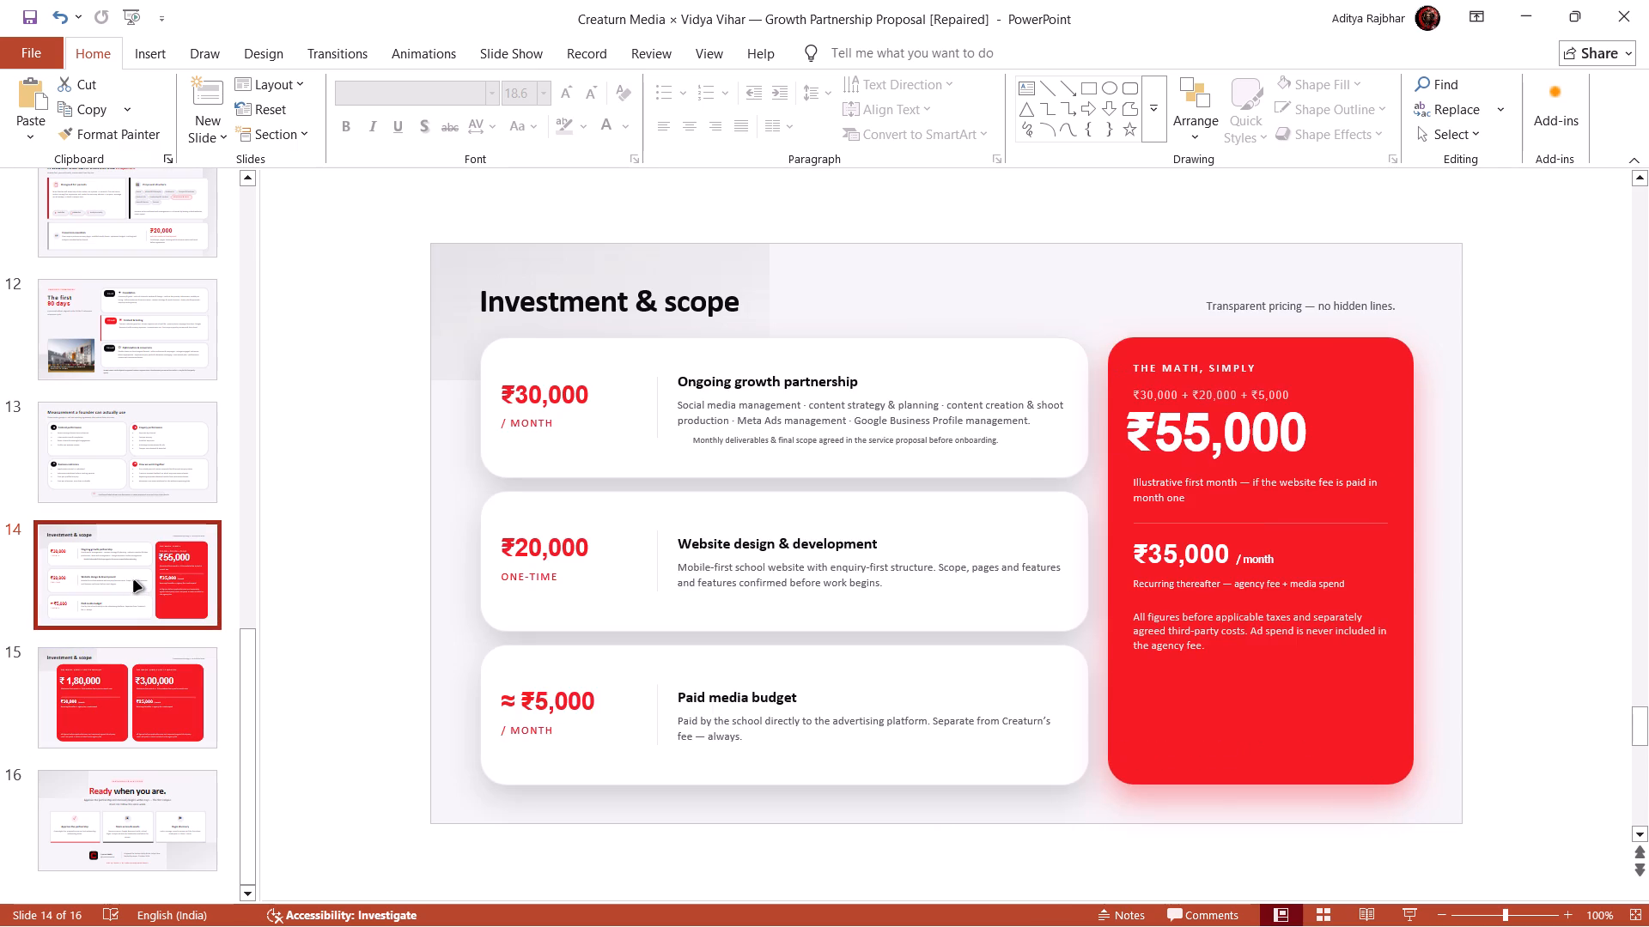
pyautogui.click(160, 703)
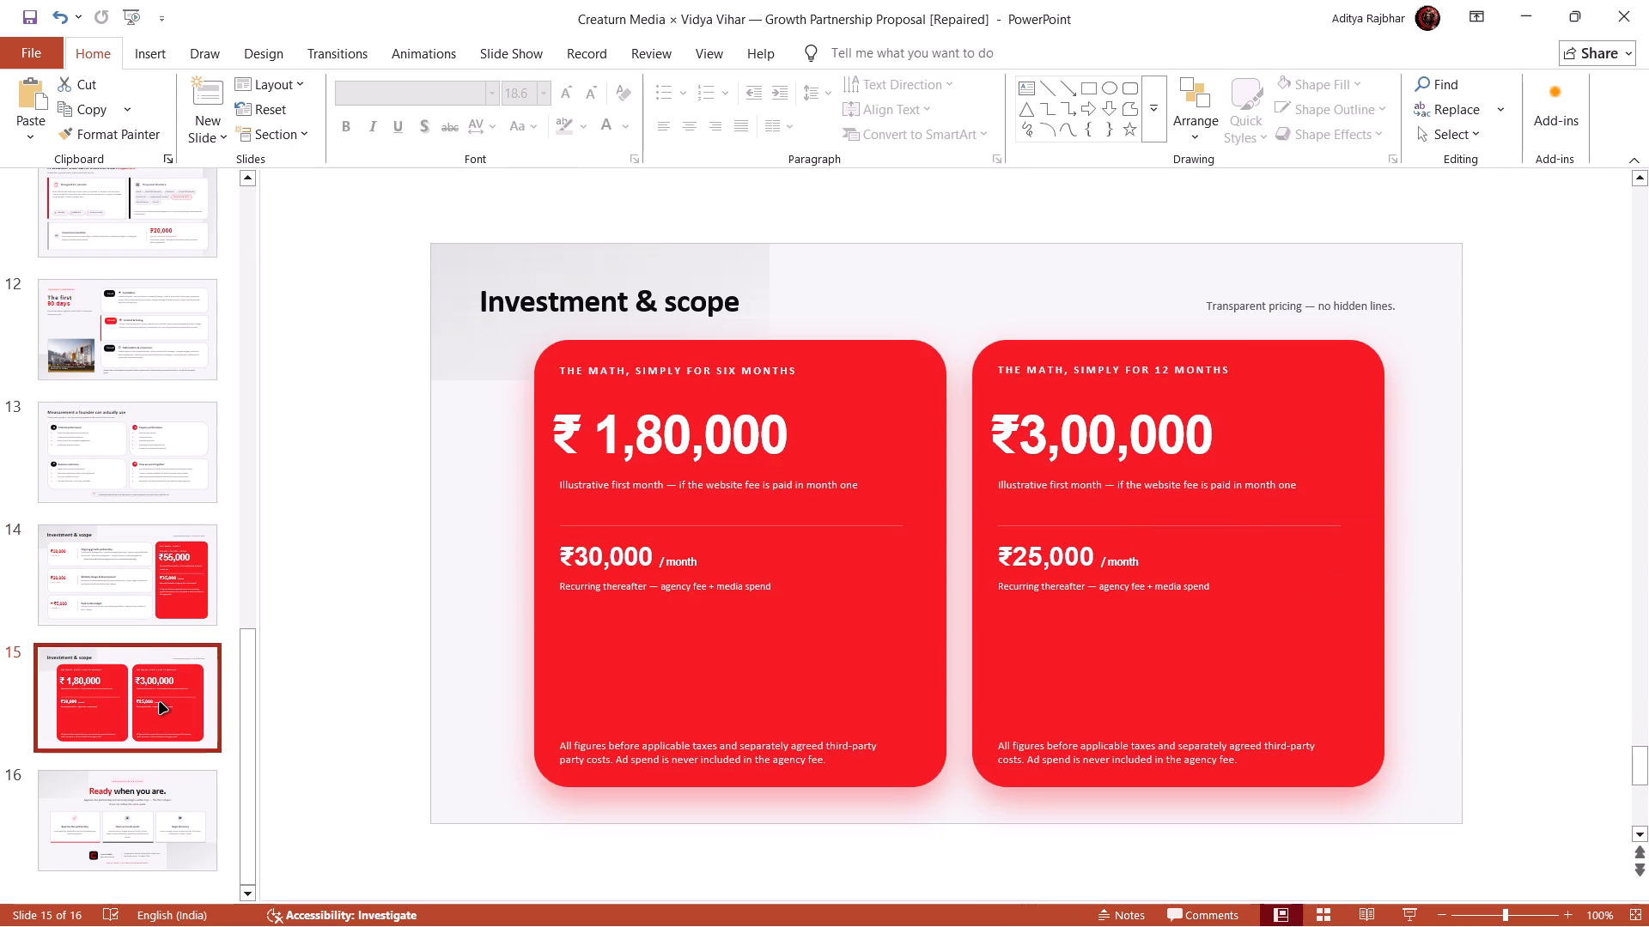
pyautogui.click(138, 609)
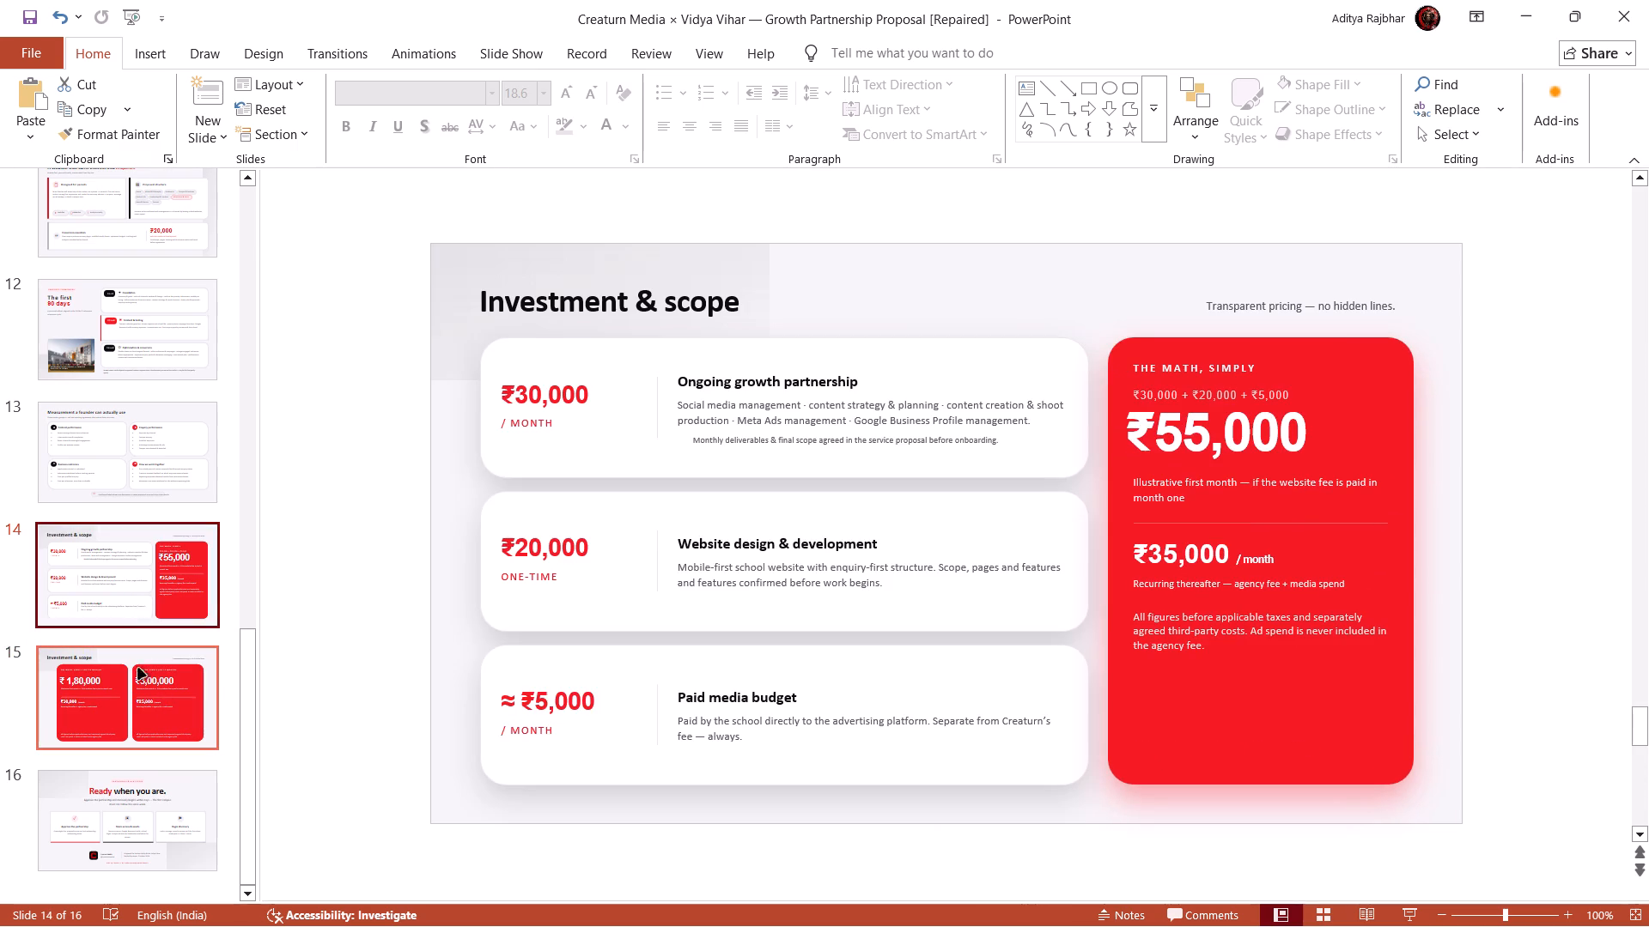
pyautogui.click(137, 706)
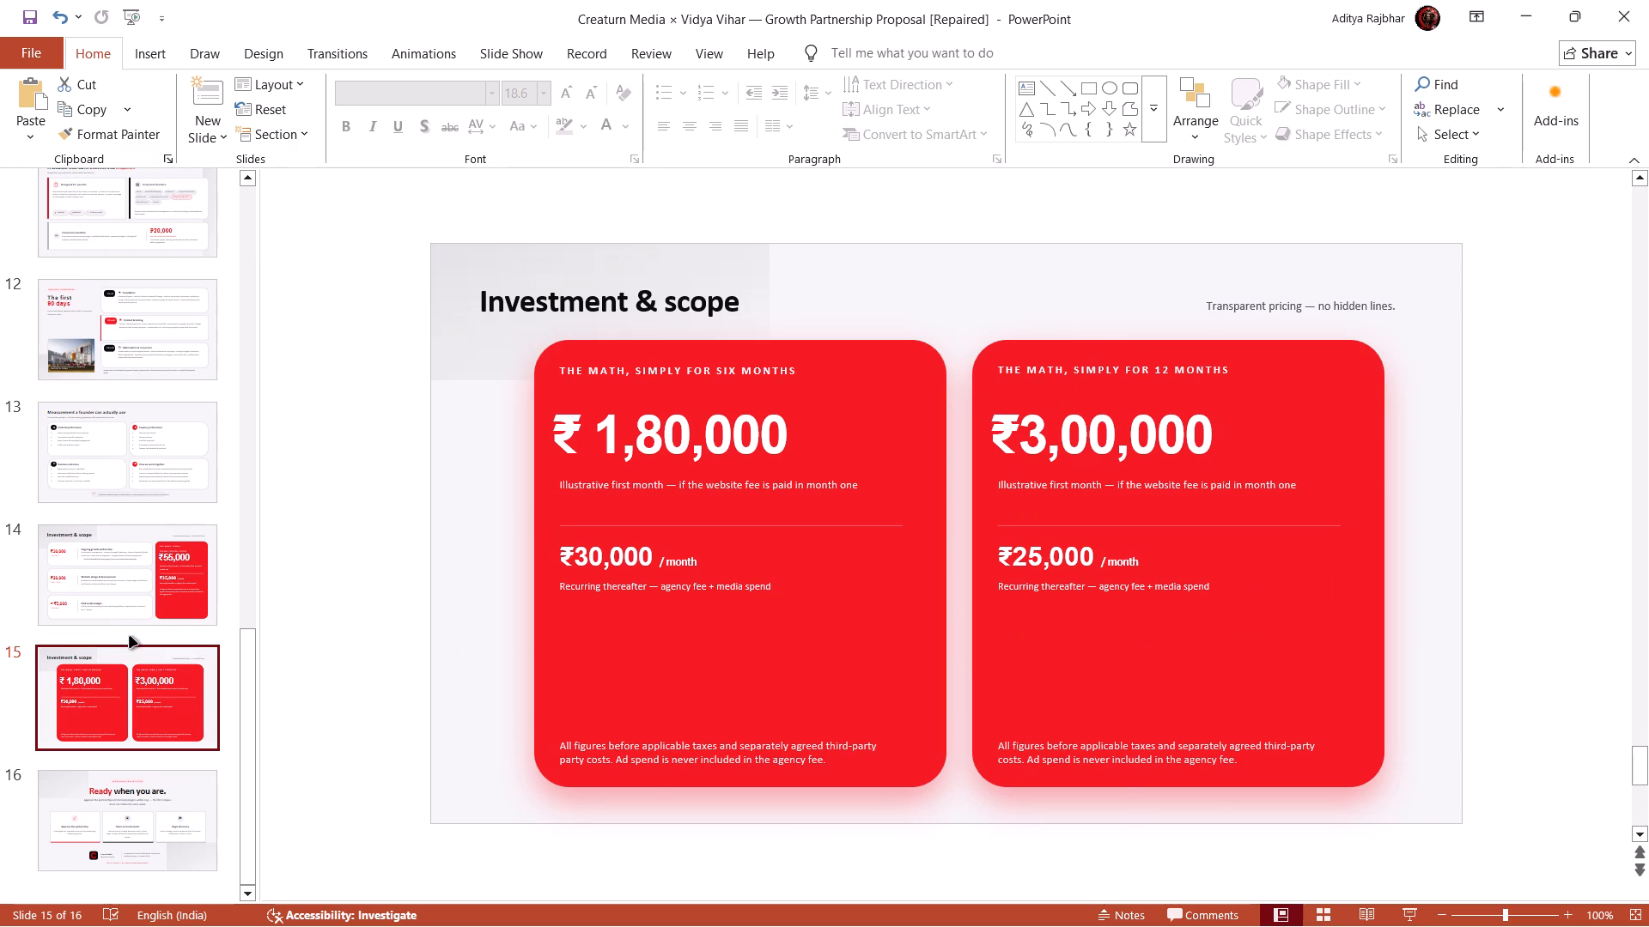
pyautogui.press('Up')
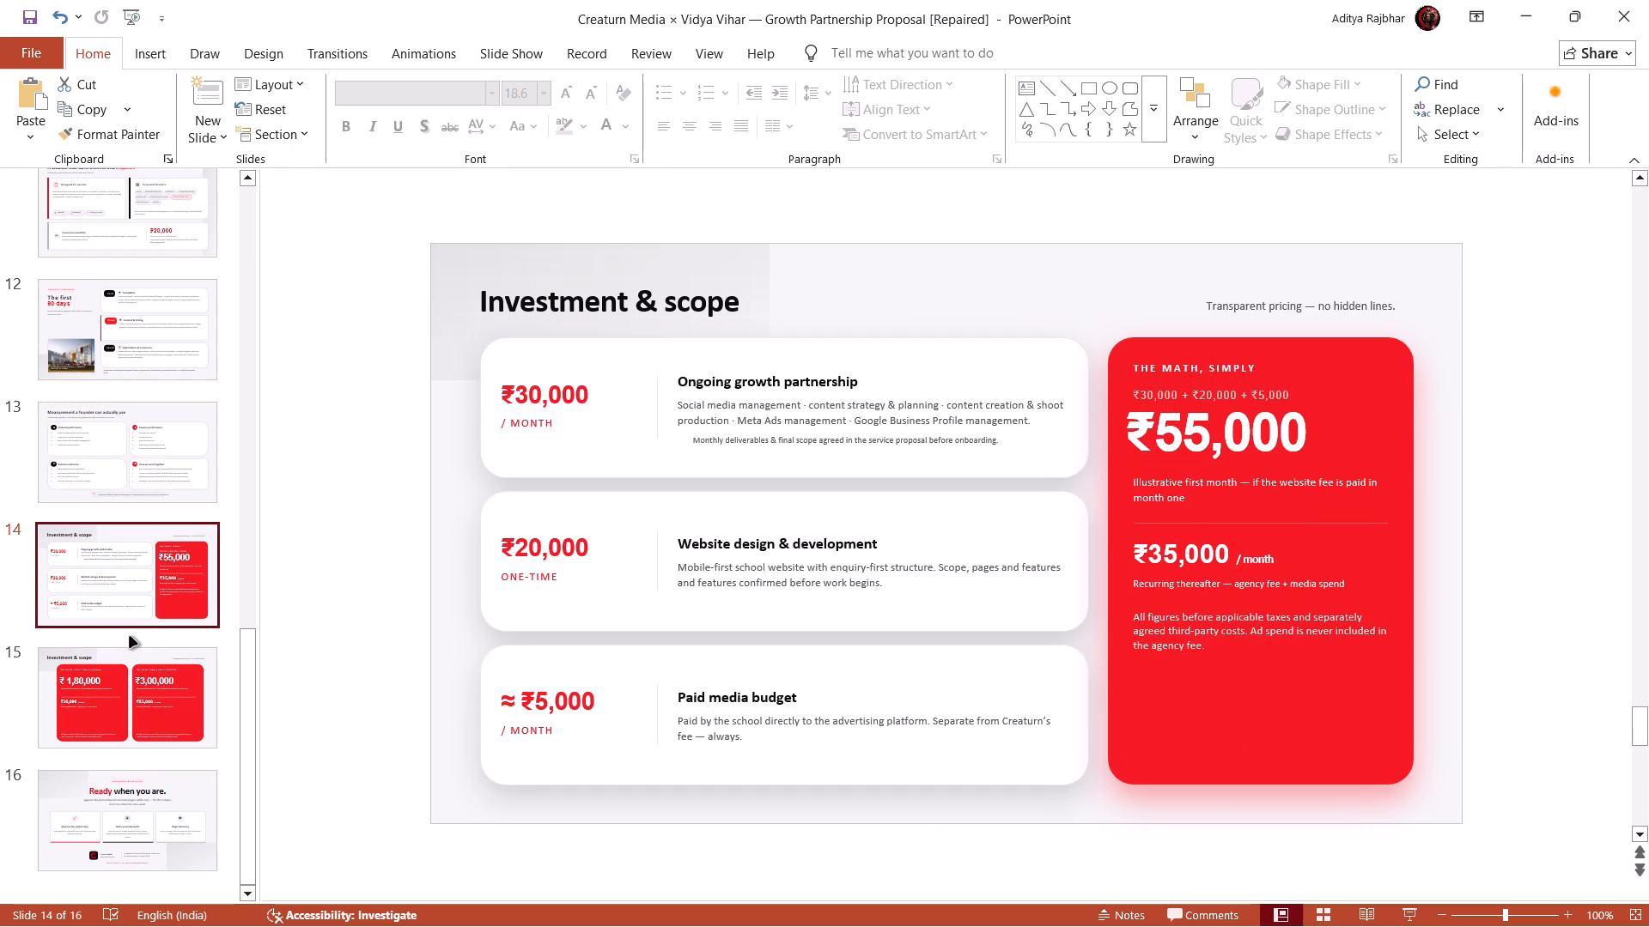
pyautogui.press('Down')
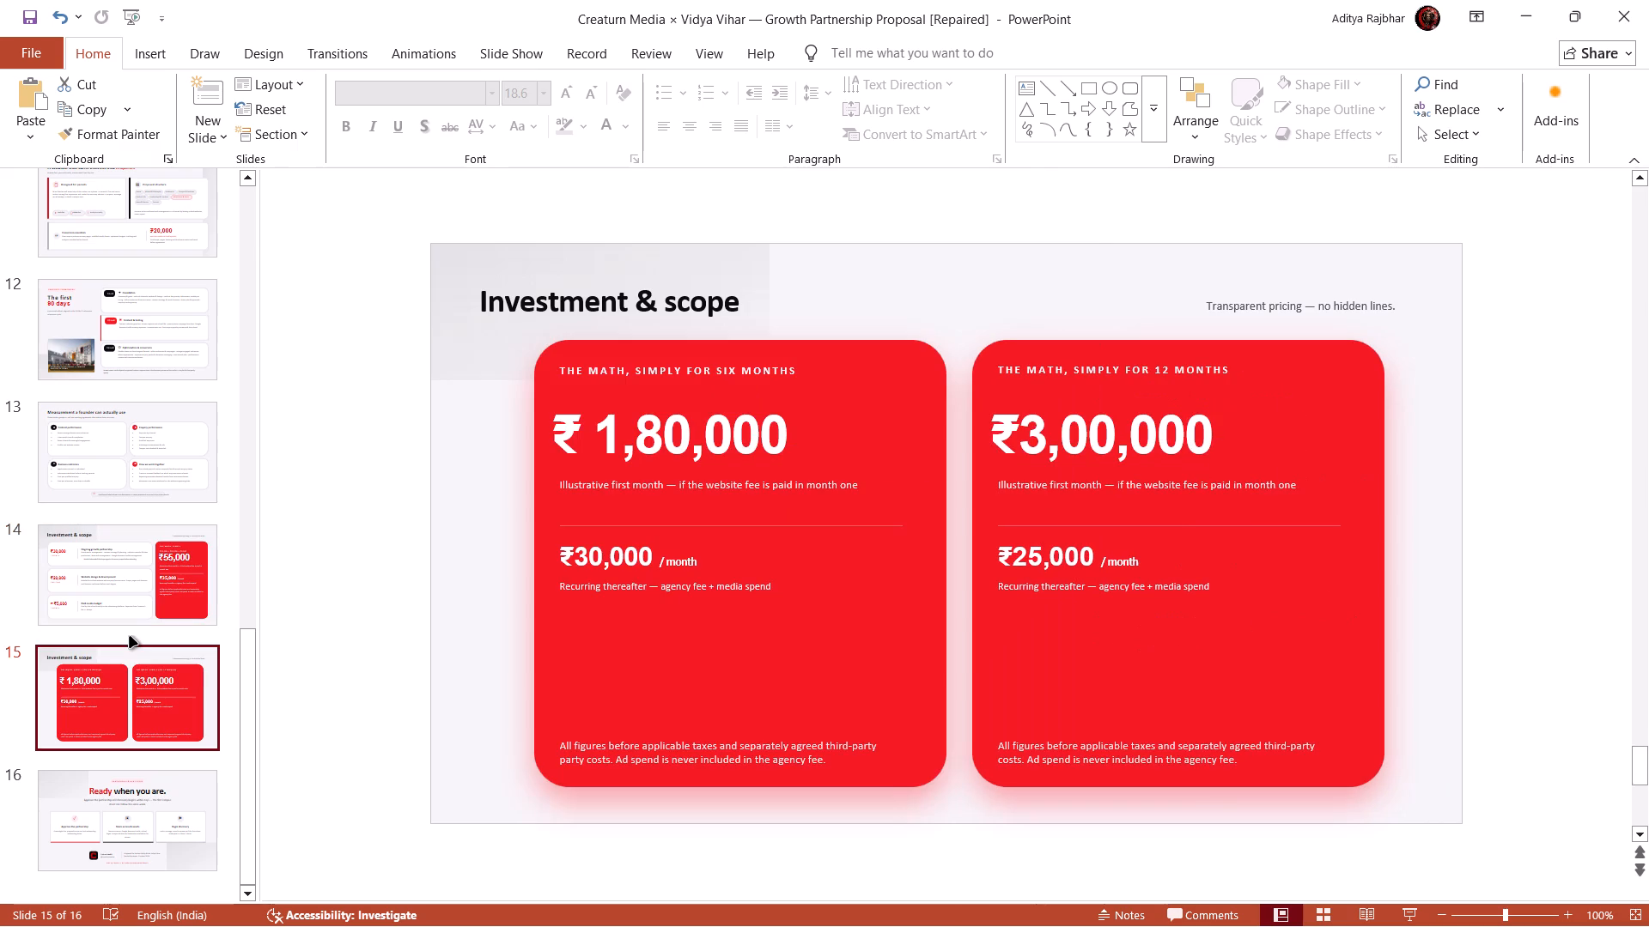
pyautogui.press('Up')
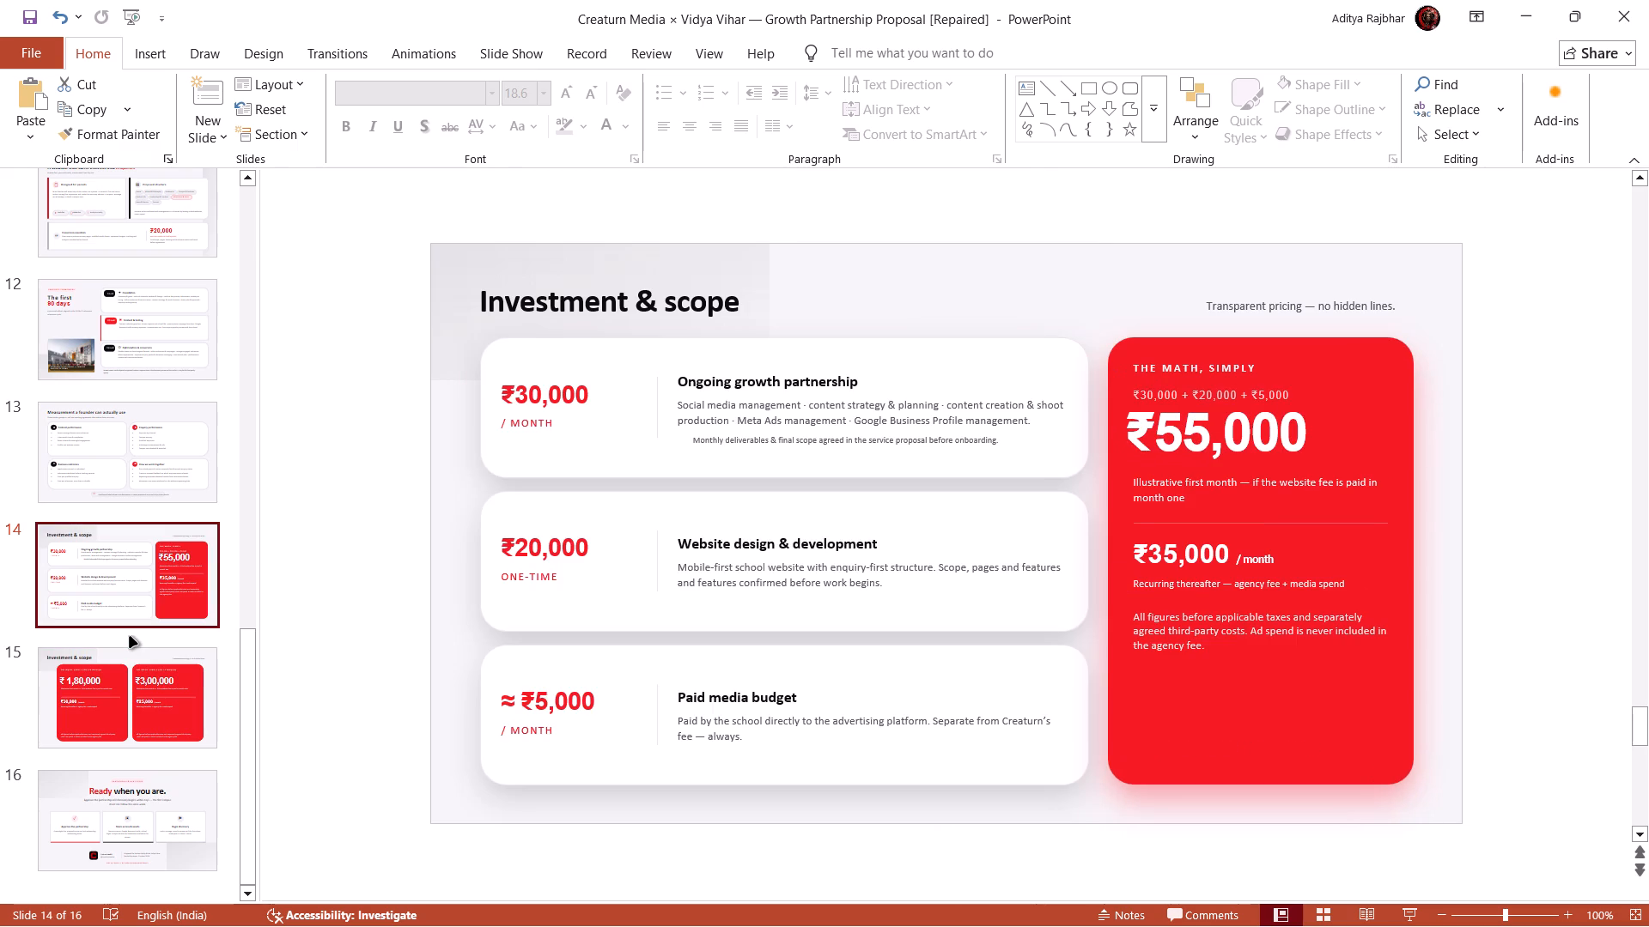
pyautogui.press('Down')
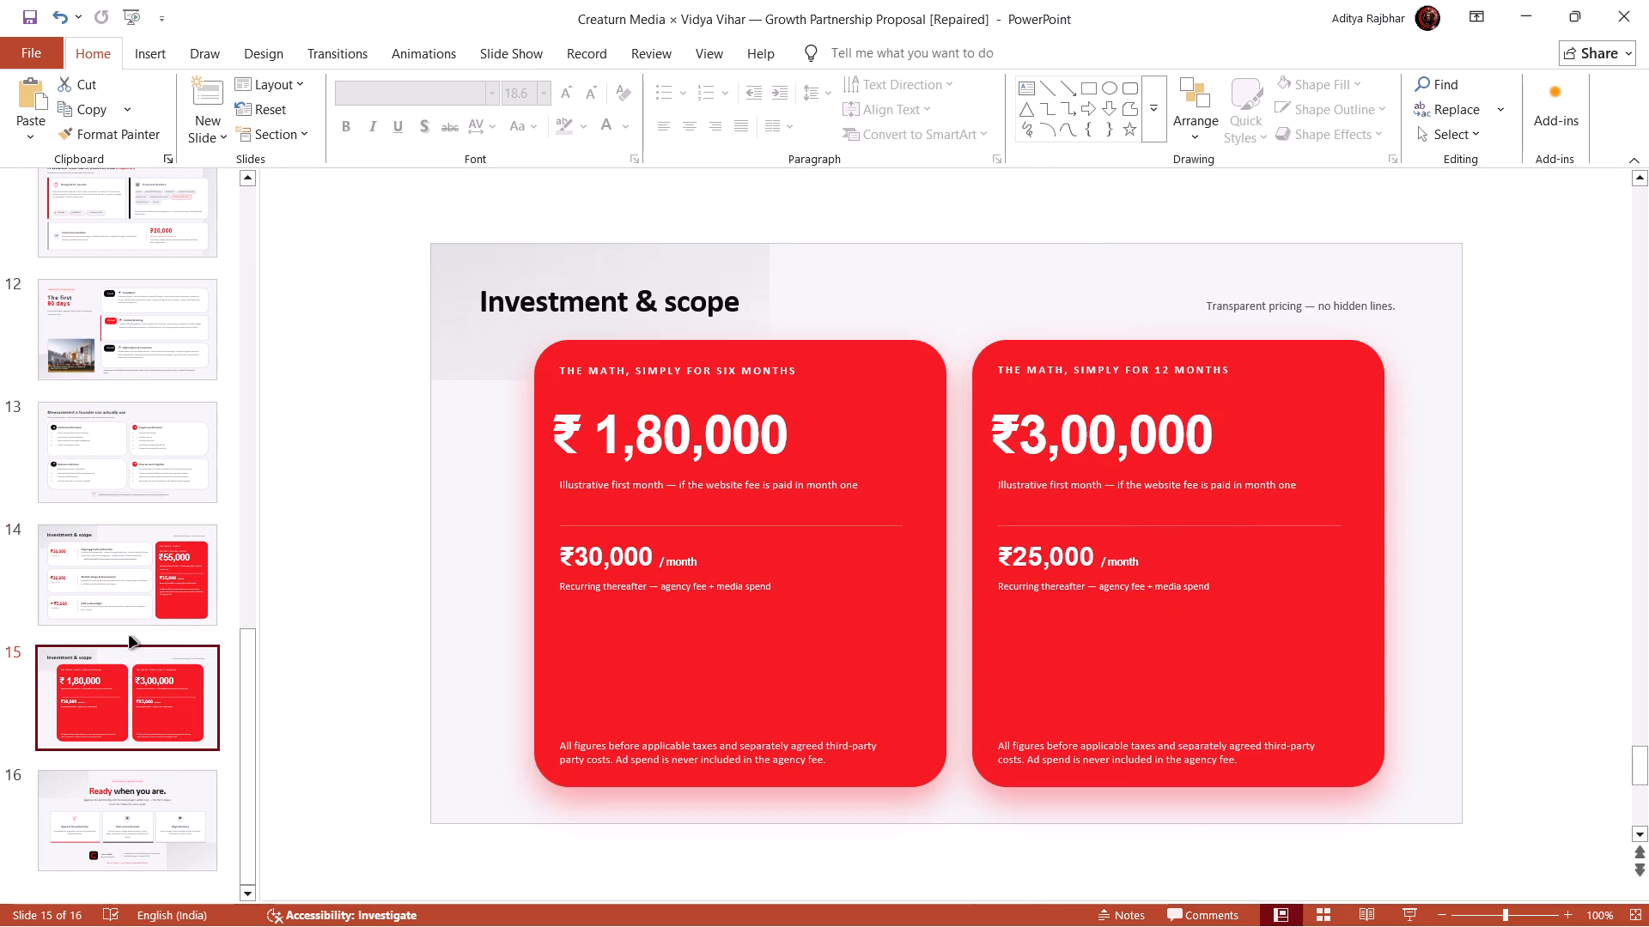
pyautogui.press('Up')
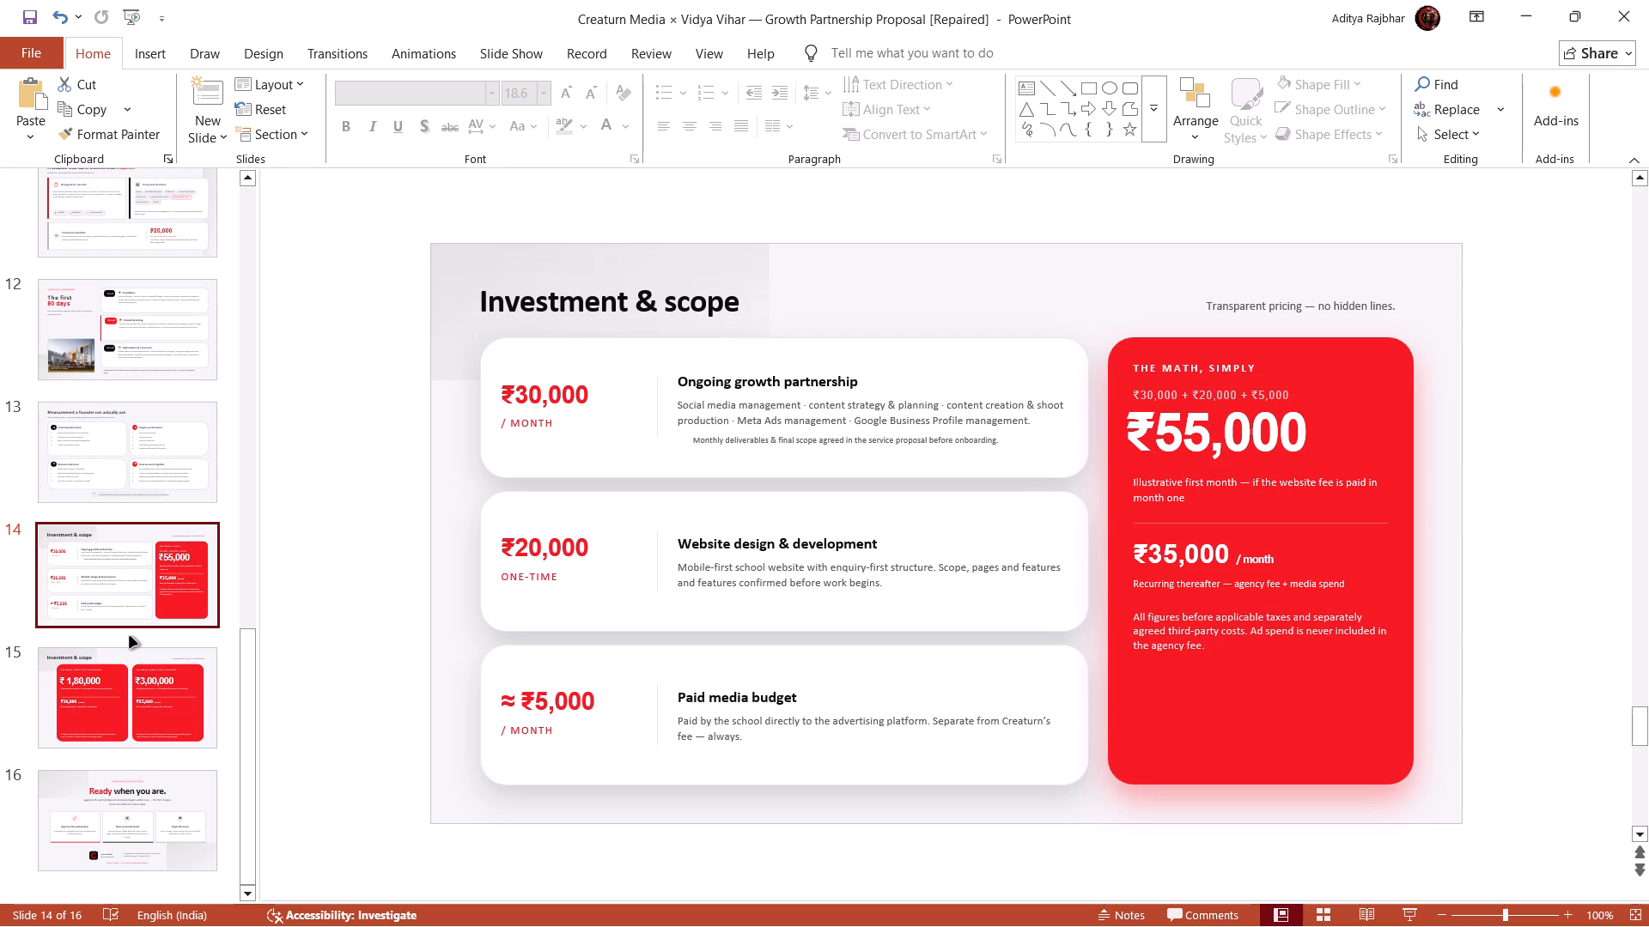
pyautogui.press('Down')
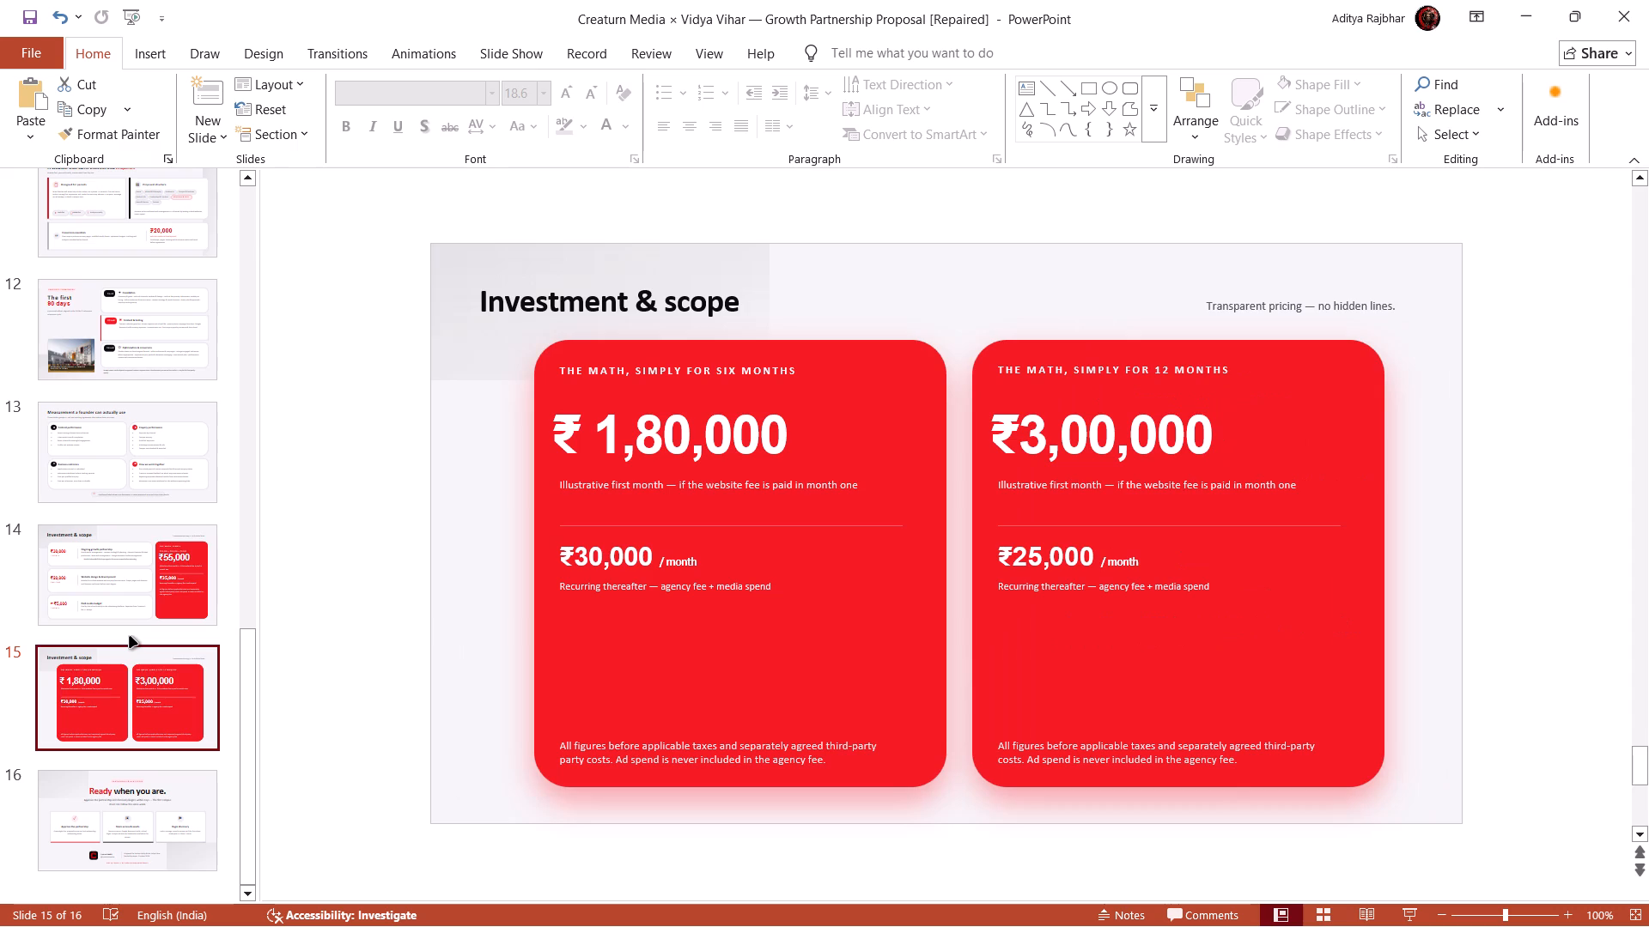
pyautogui.press('Up')
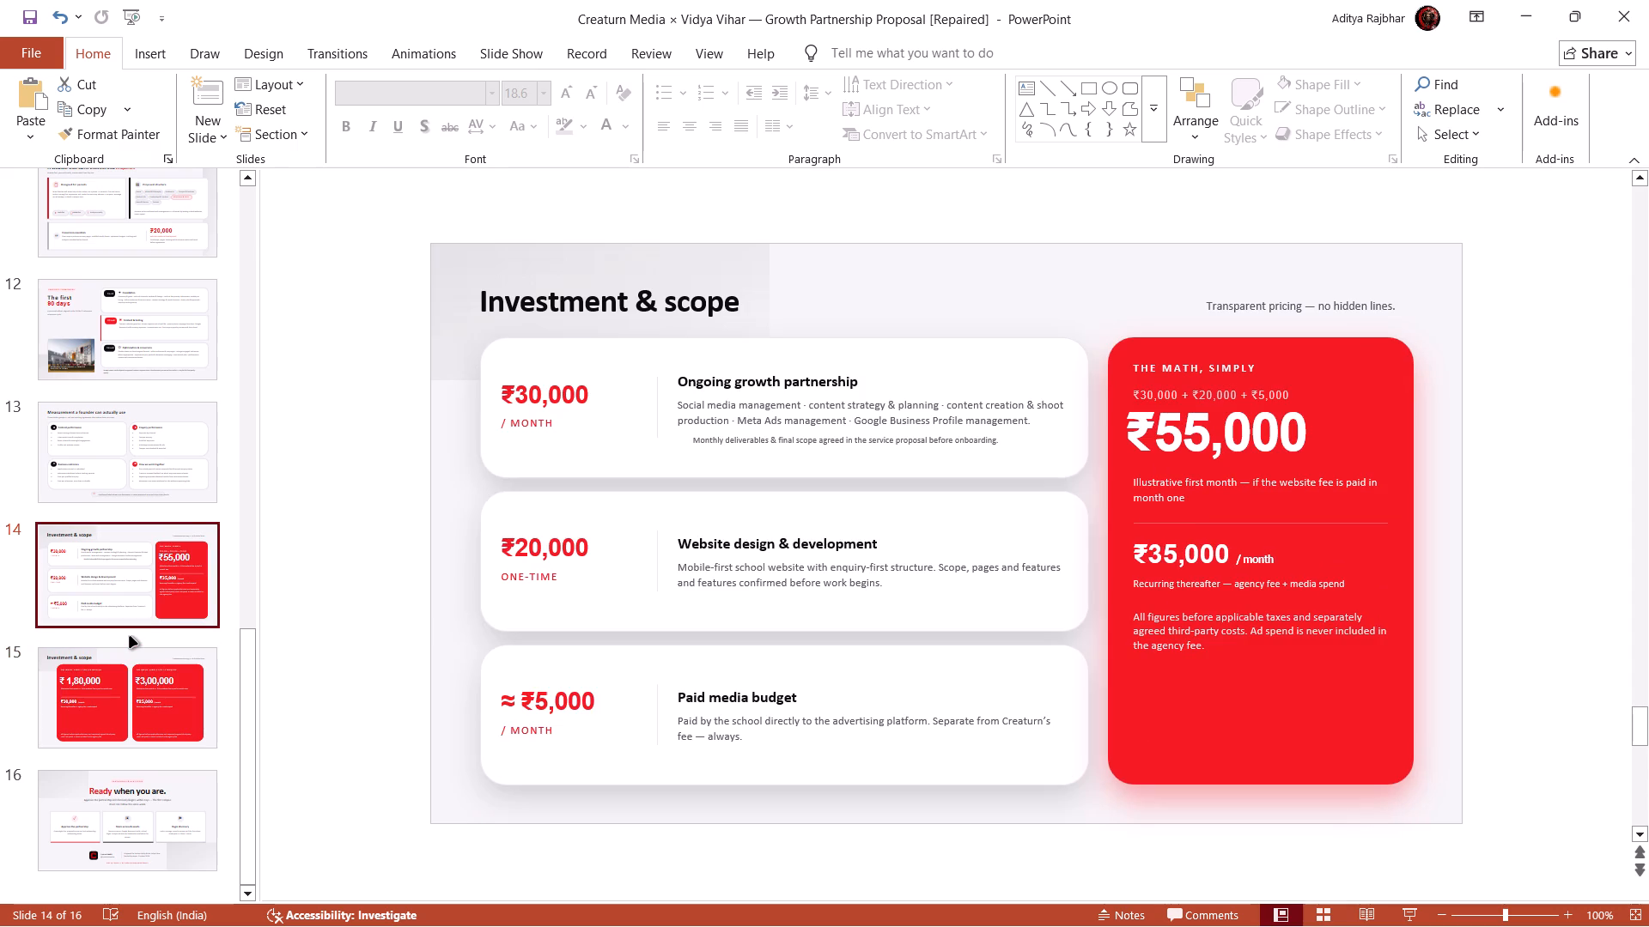
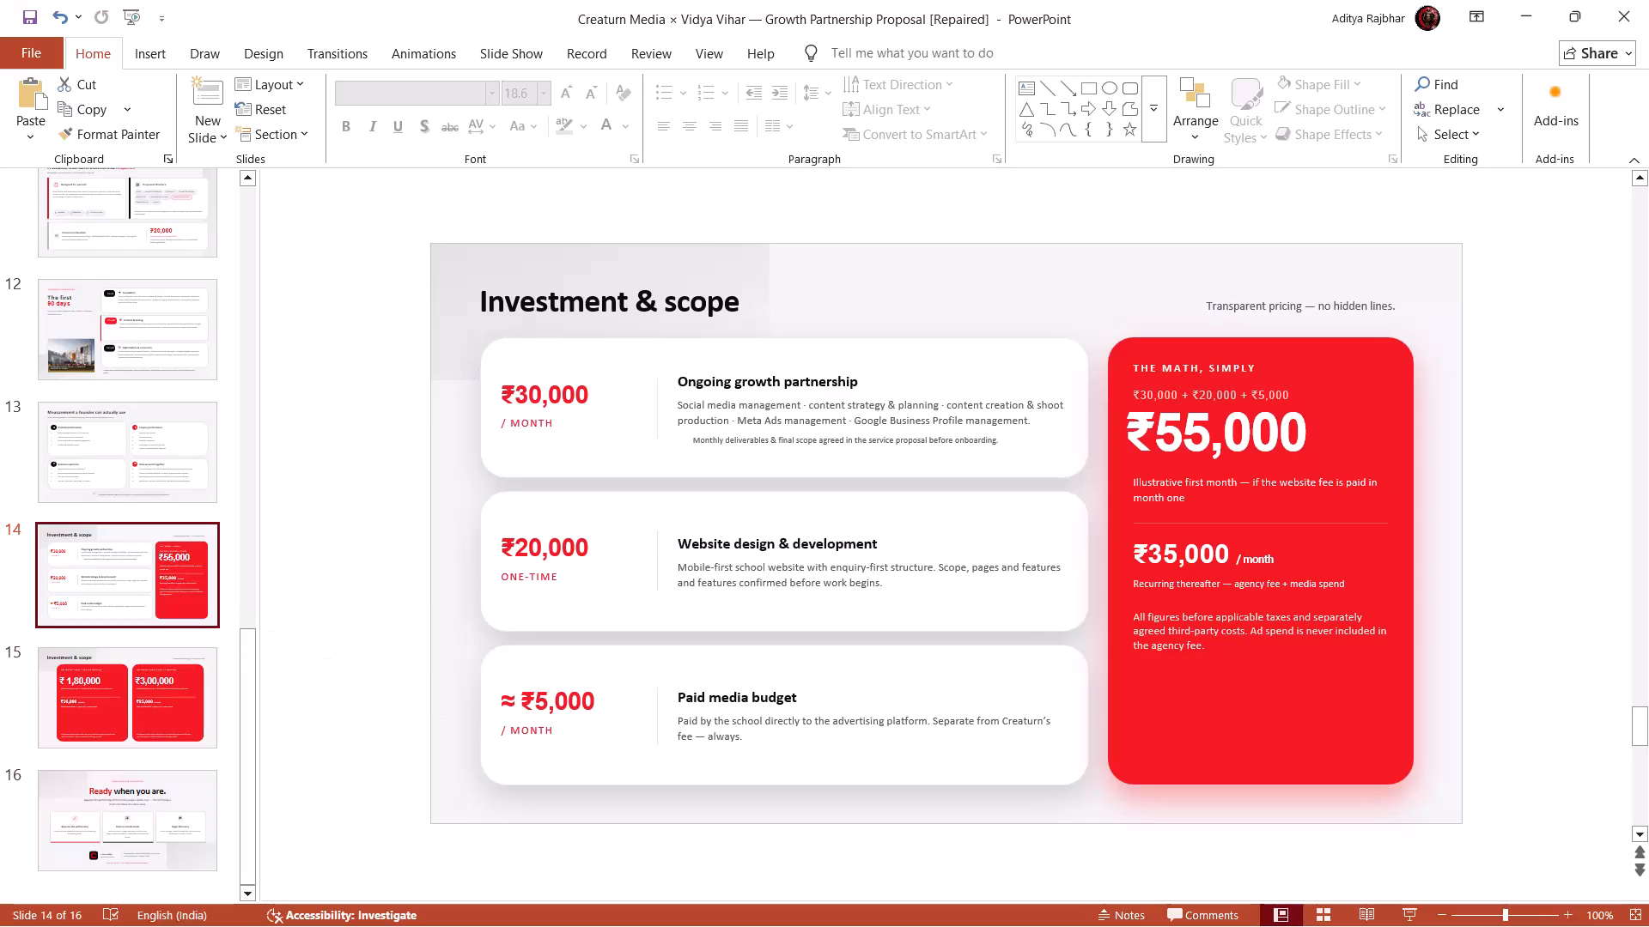
# Compare slide 14's summary card and fee figures with the six-month and 12-month cards on slide 15.
pyautogui.click(1173, 549)
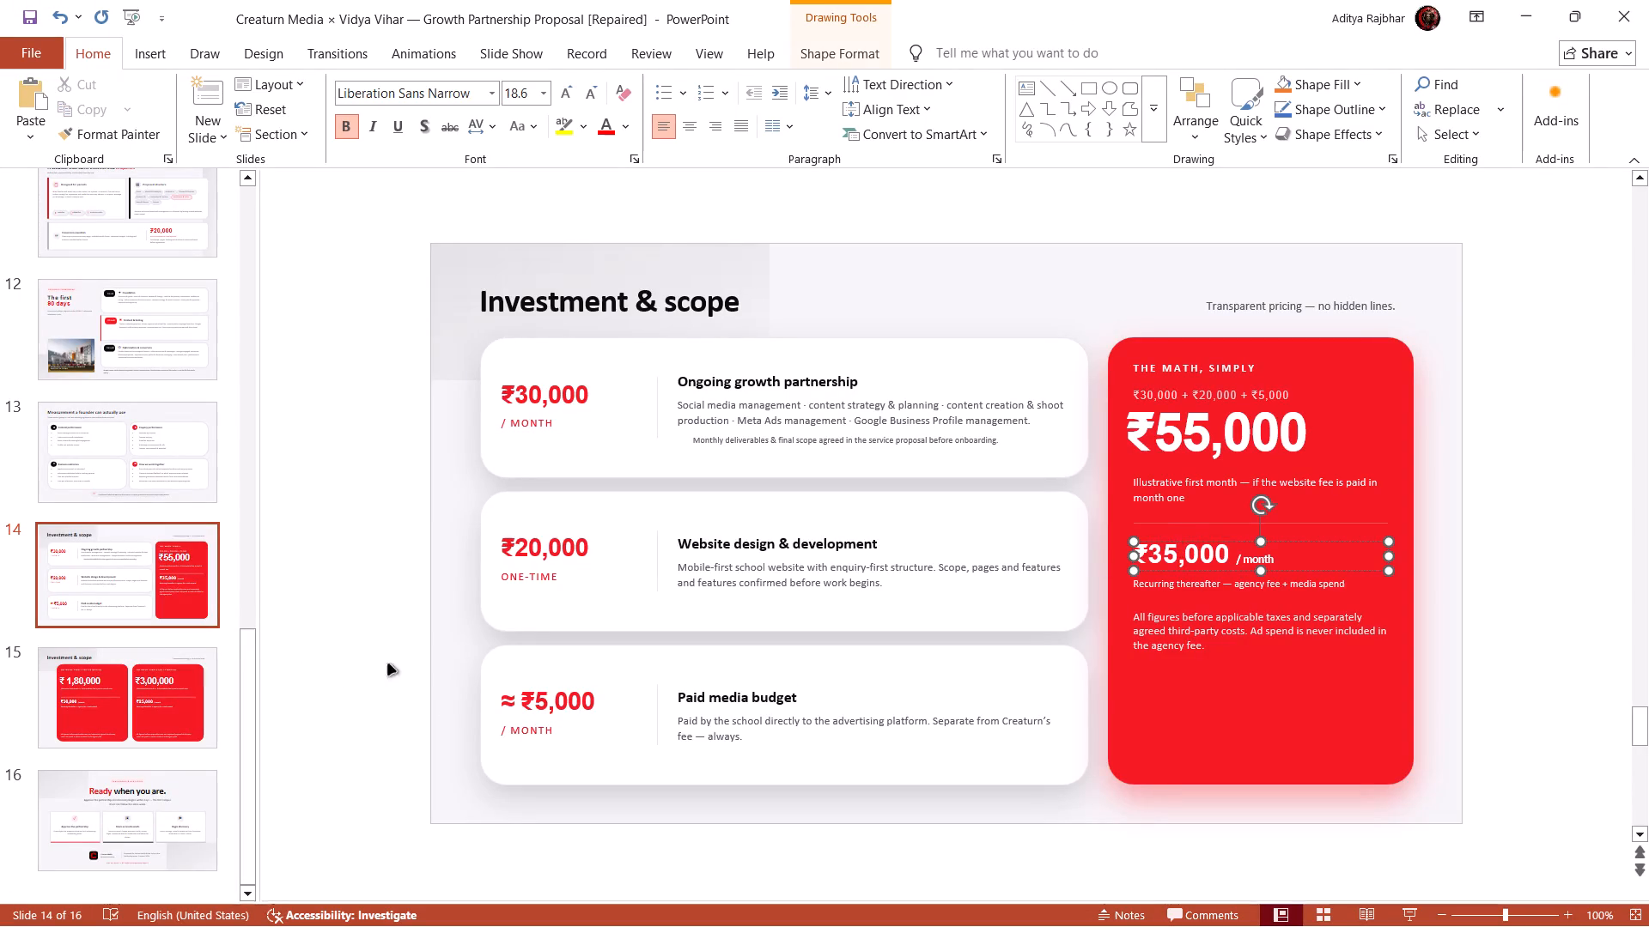
pyautogui.click(171, 673)
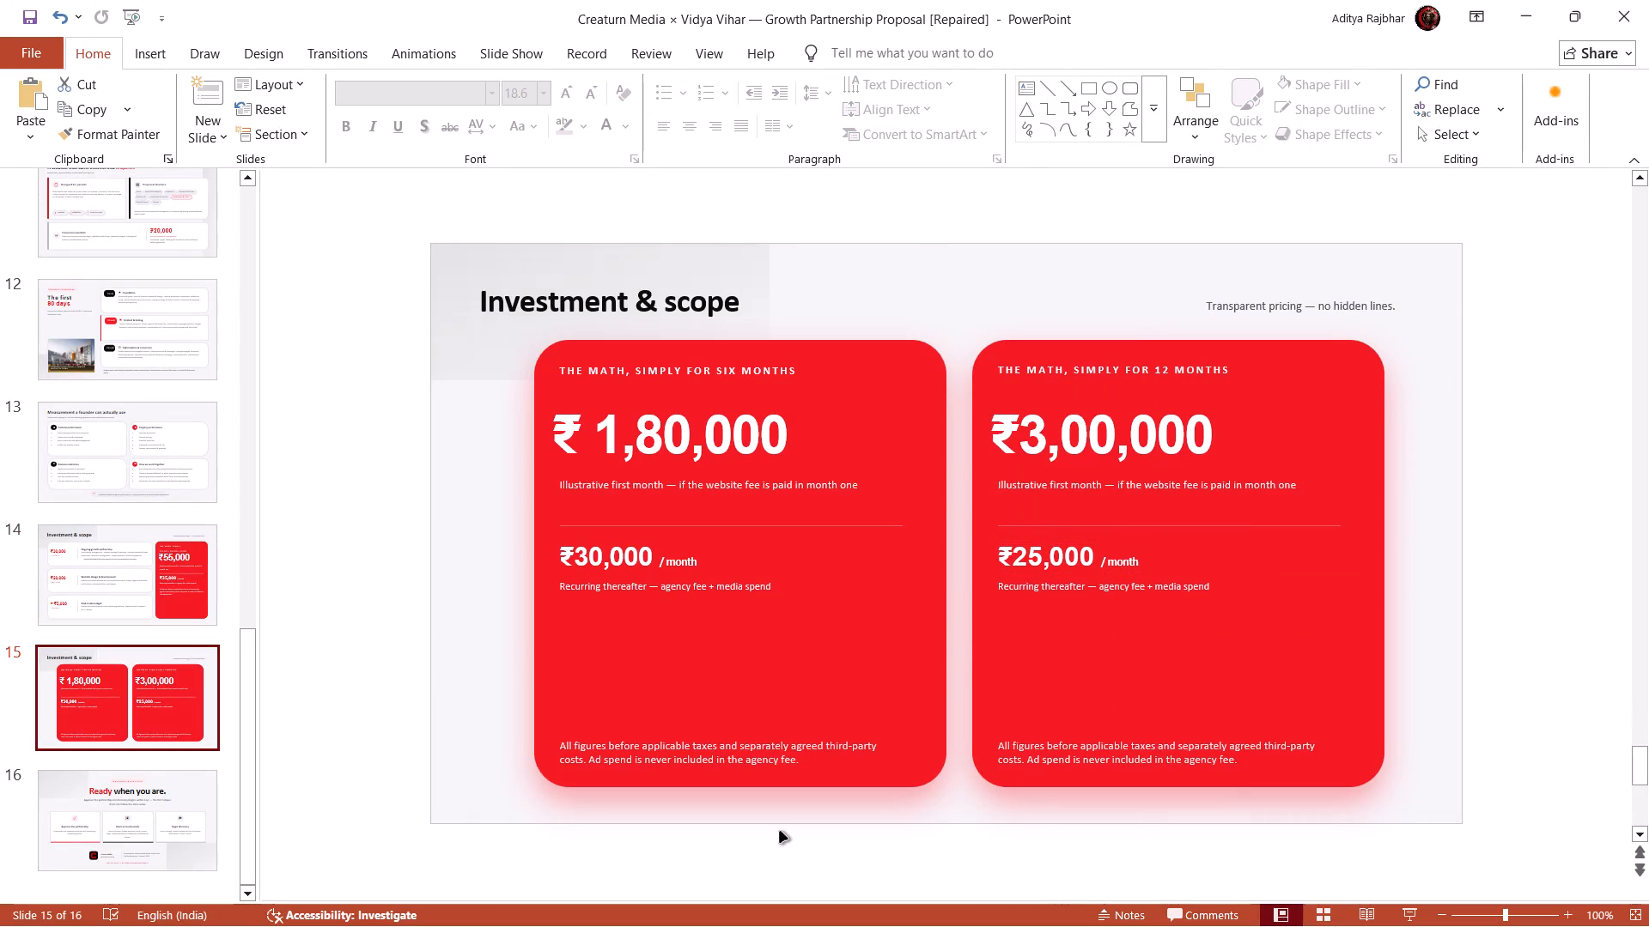
pyautogui.click(765, 756)
pyautogui.press('Up')
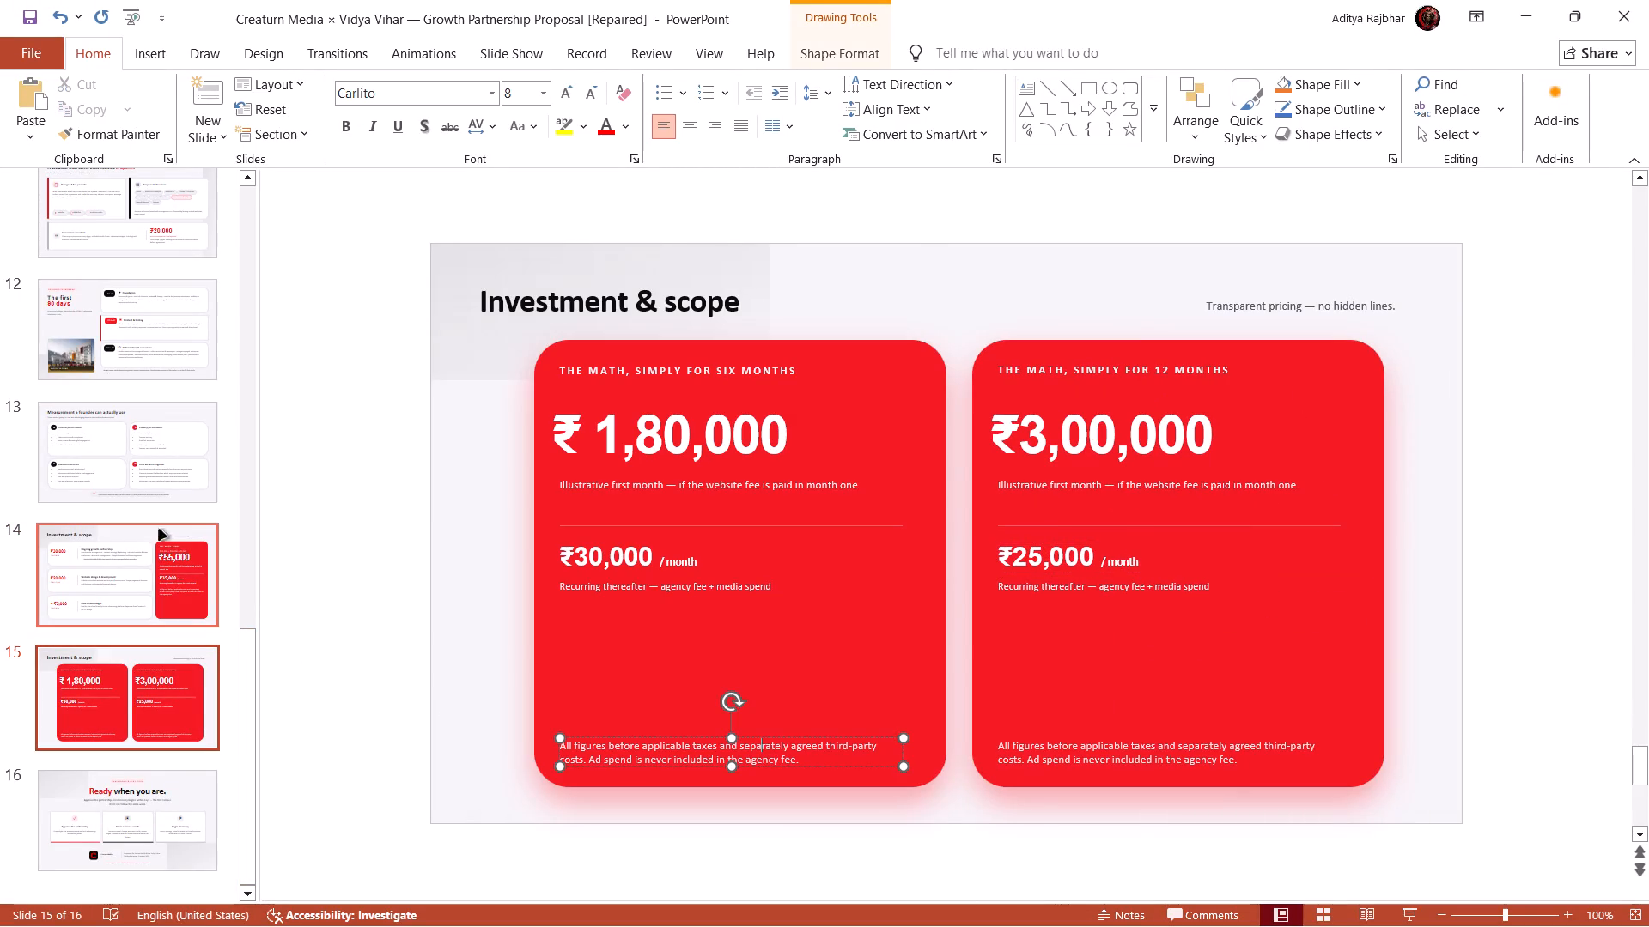
pyautogui.click(146, 598)
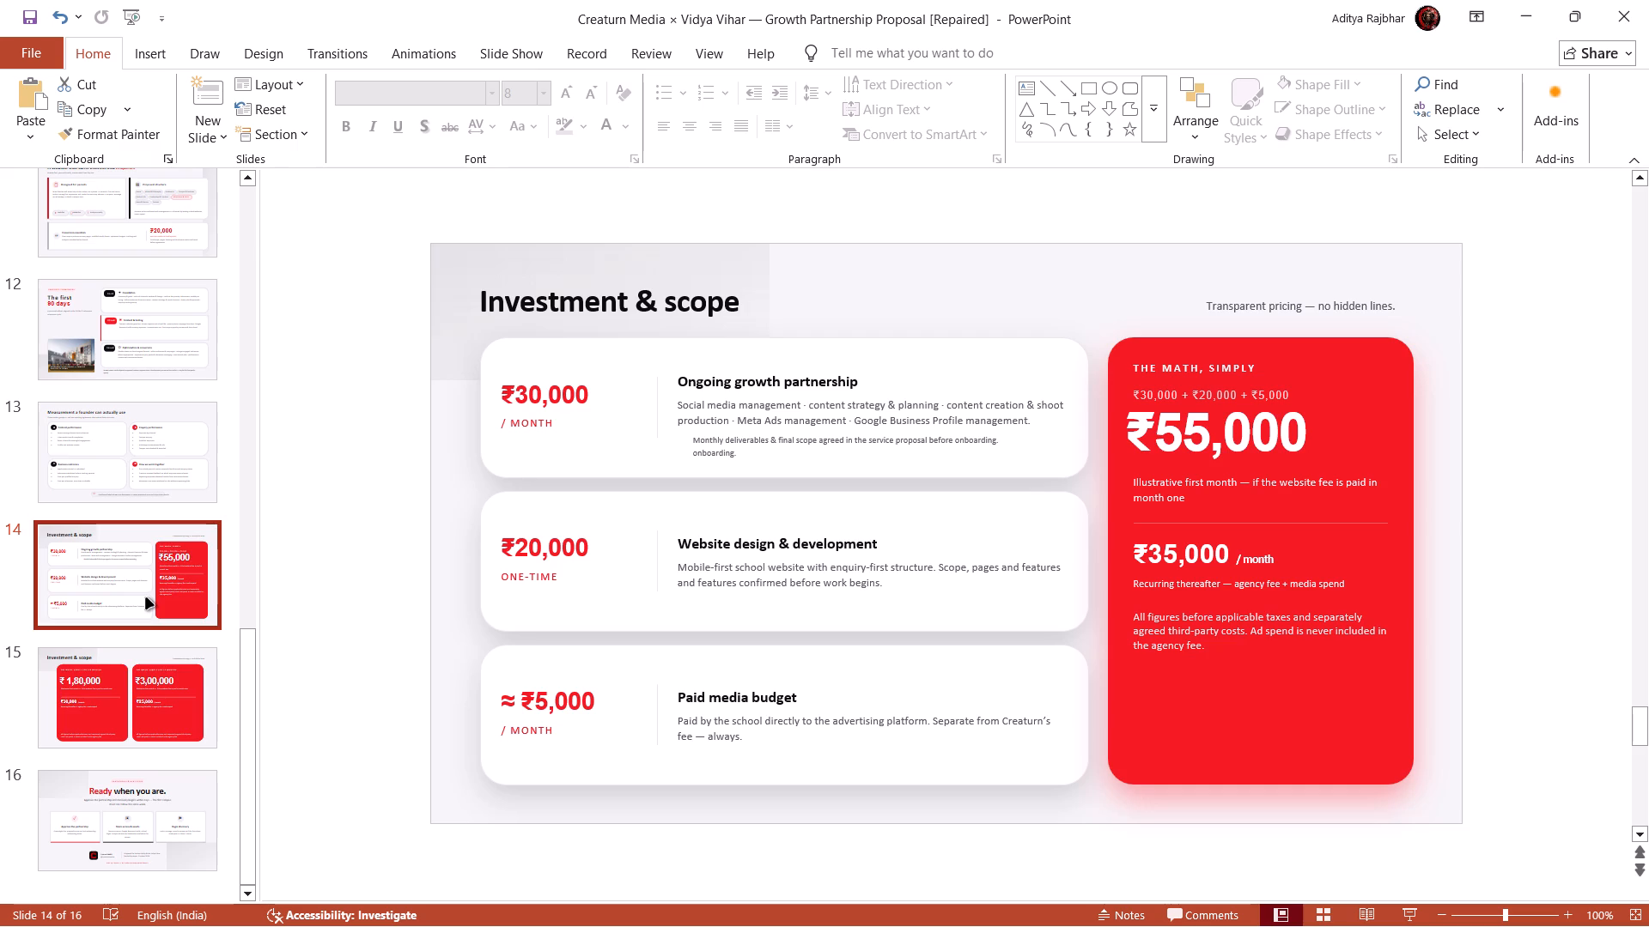
pyautogui.click(149, 697)
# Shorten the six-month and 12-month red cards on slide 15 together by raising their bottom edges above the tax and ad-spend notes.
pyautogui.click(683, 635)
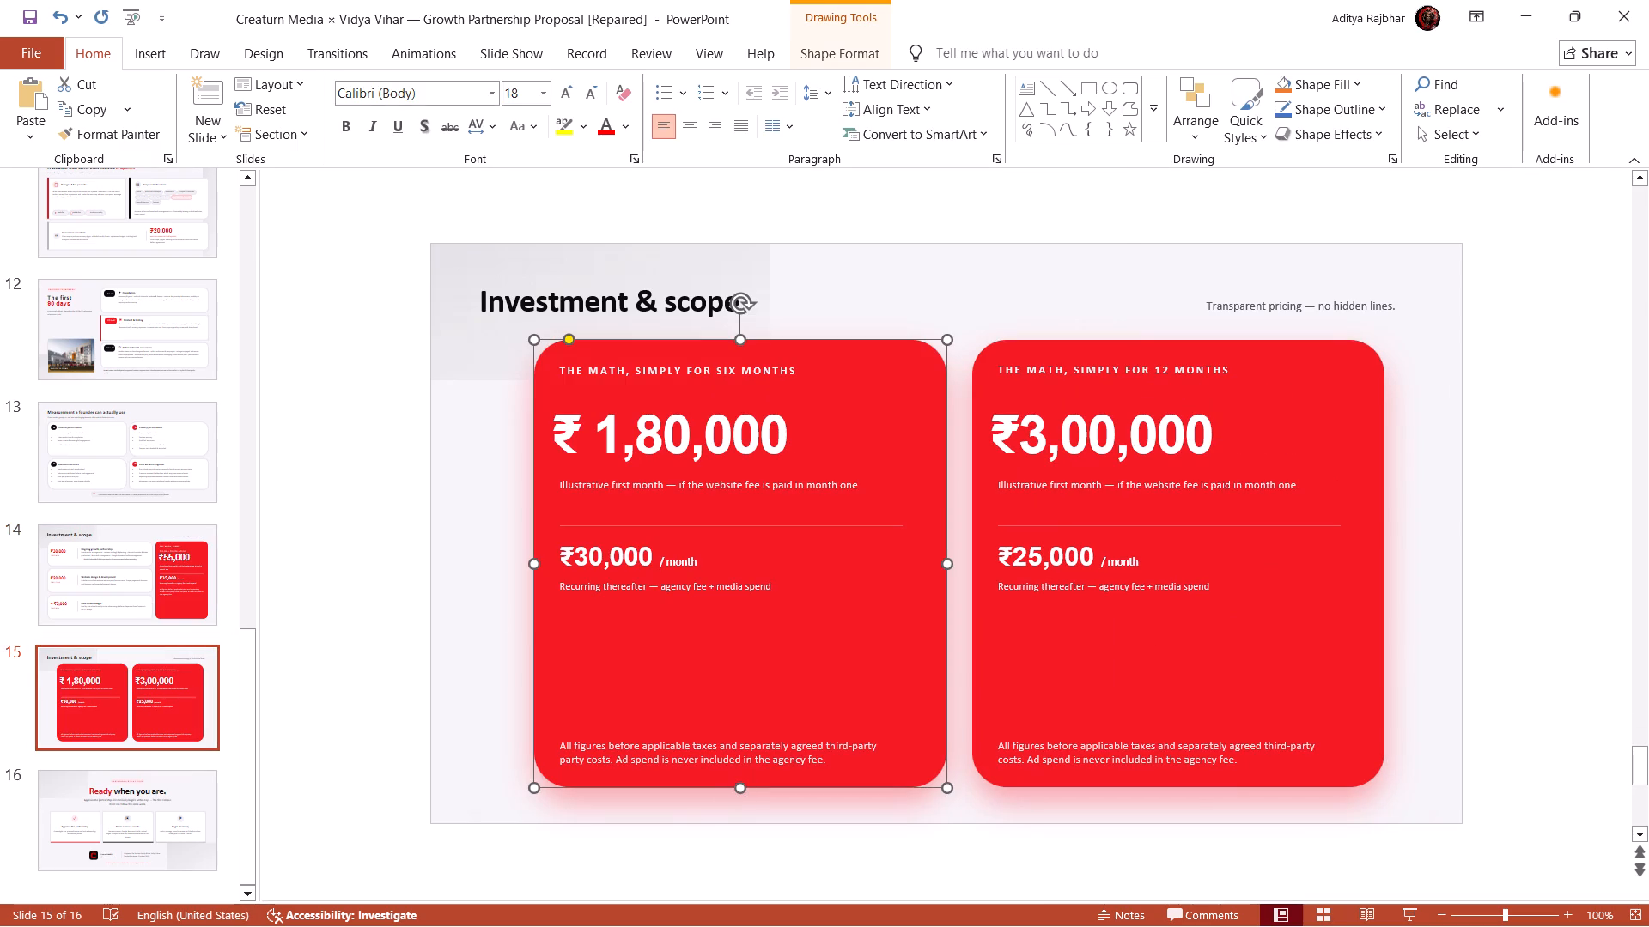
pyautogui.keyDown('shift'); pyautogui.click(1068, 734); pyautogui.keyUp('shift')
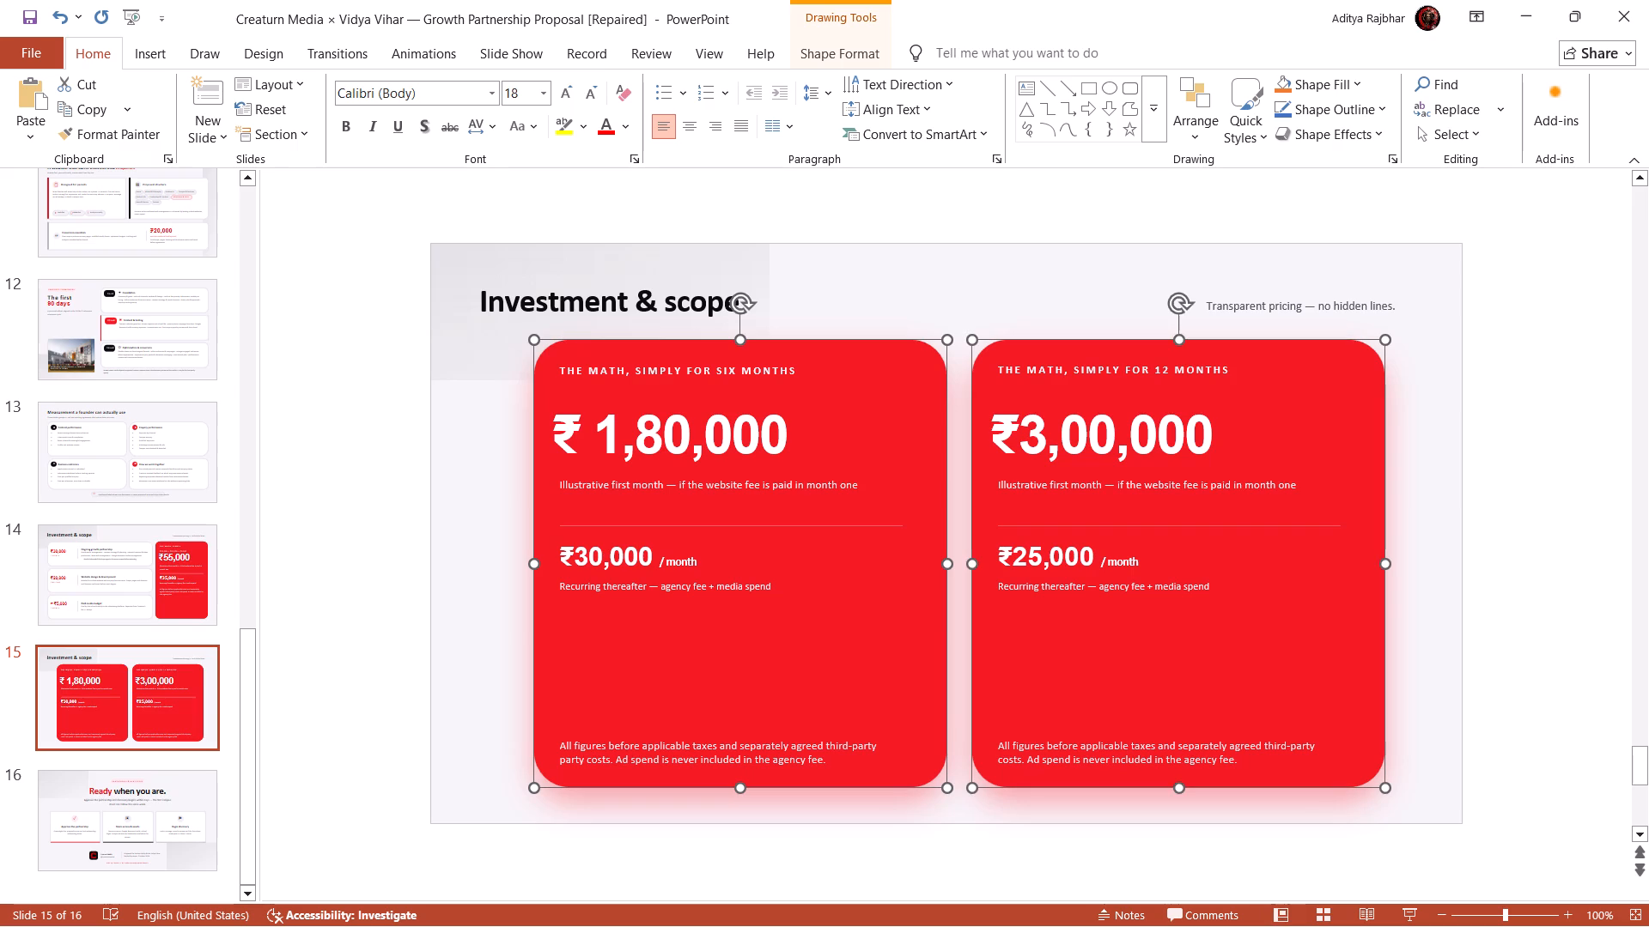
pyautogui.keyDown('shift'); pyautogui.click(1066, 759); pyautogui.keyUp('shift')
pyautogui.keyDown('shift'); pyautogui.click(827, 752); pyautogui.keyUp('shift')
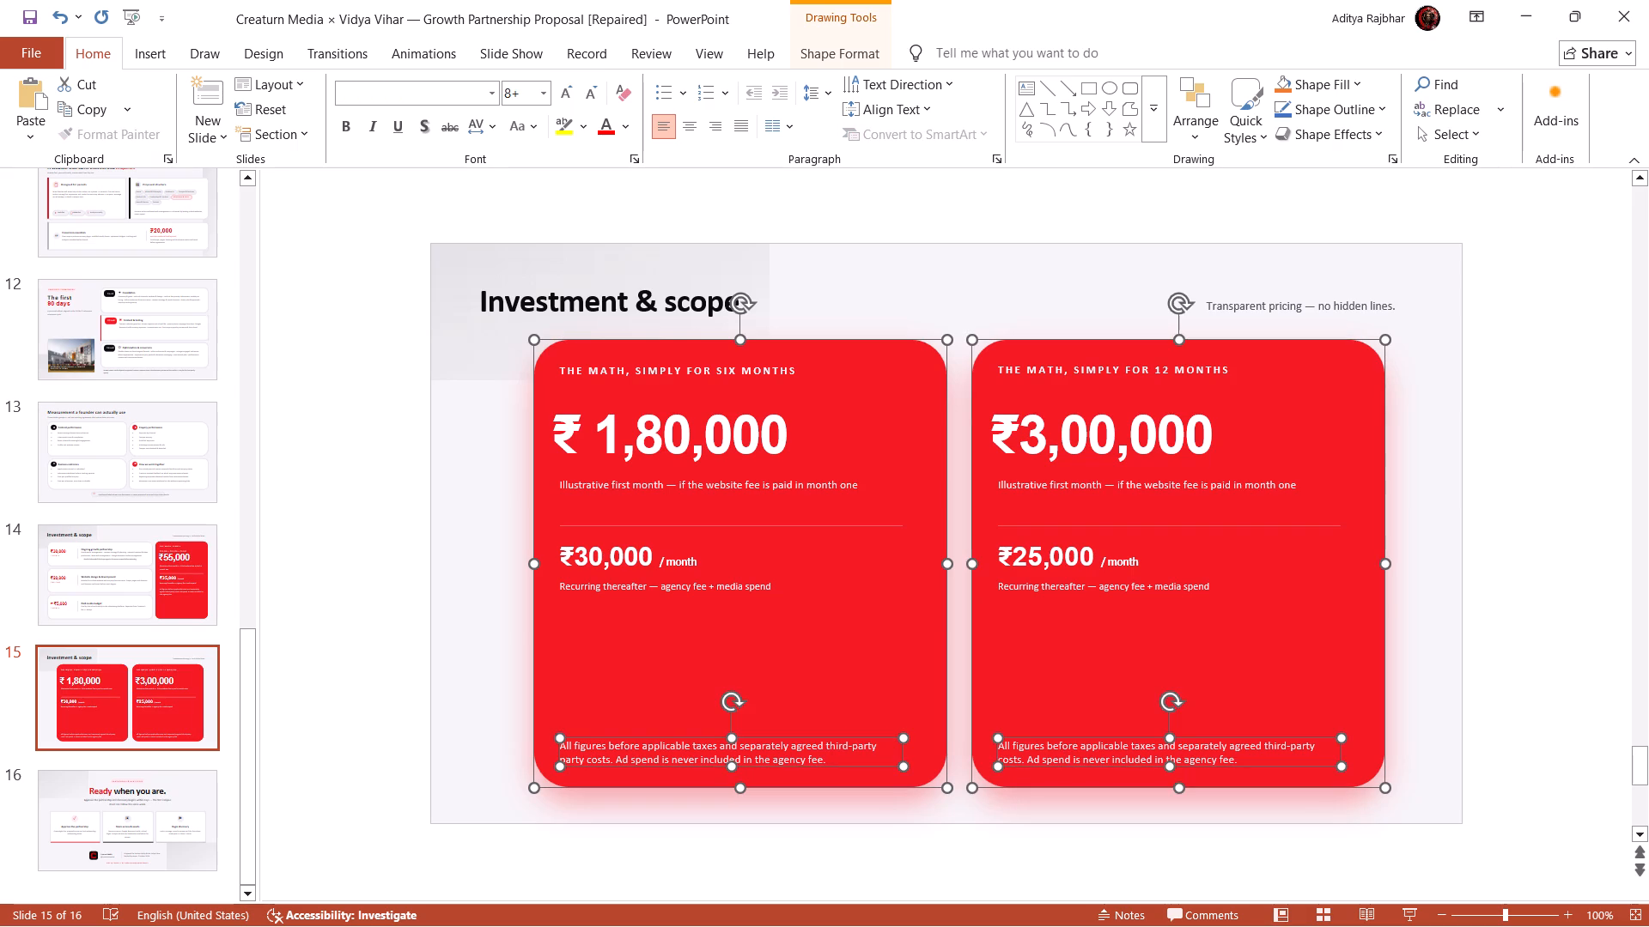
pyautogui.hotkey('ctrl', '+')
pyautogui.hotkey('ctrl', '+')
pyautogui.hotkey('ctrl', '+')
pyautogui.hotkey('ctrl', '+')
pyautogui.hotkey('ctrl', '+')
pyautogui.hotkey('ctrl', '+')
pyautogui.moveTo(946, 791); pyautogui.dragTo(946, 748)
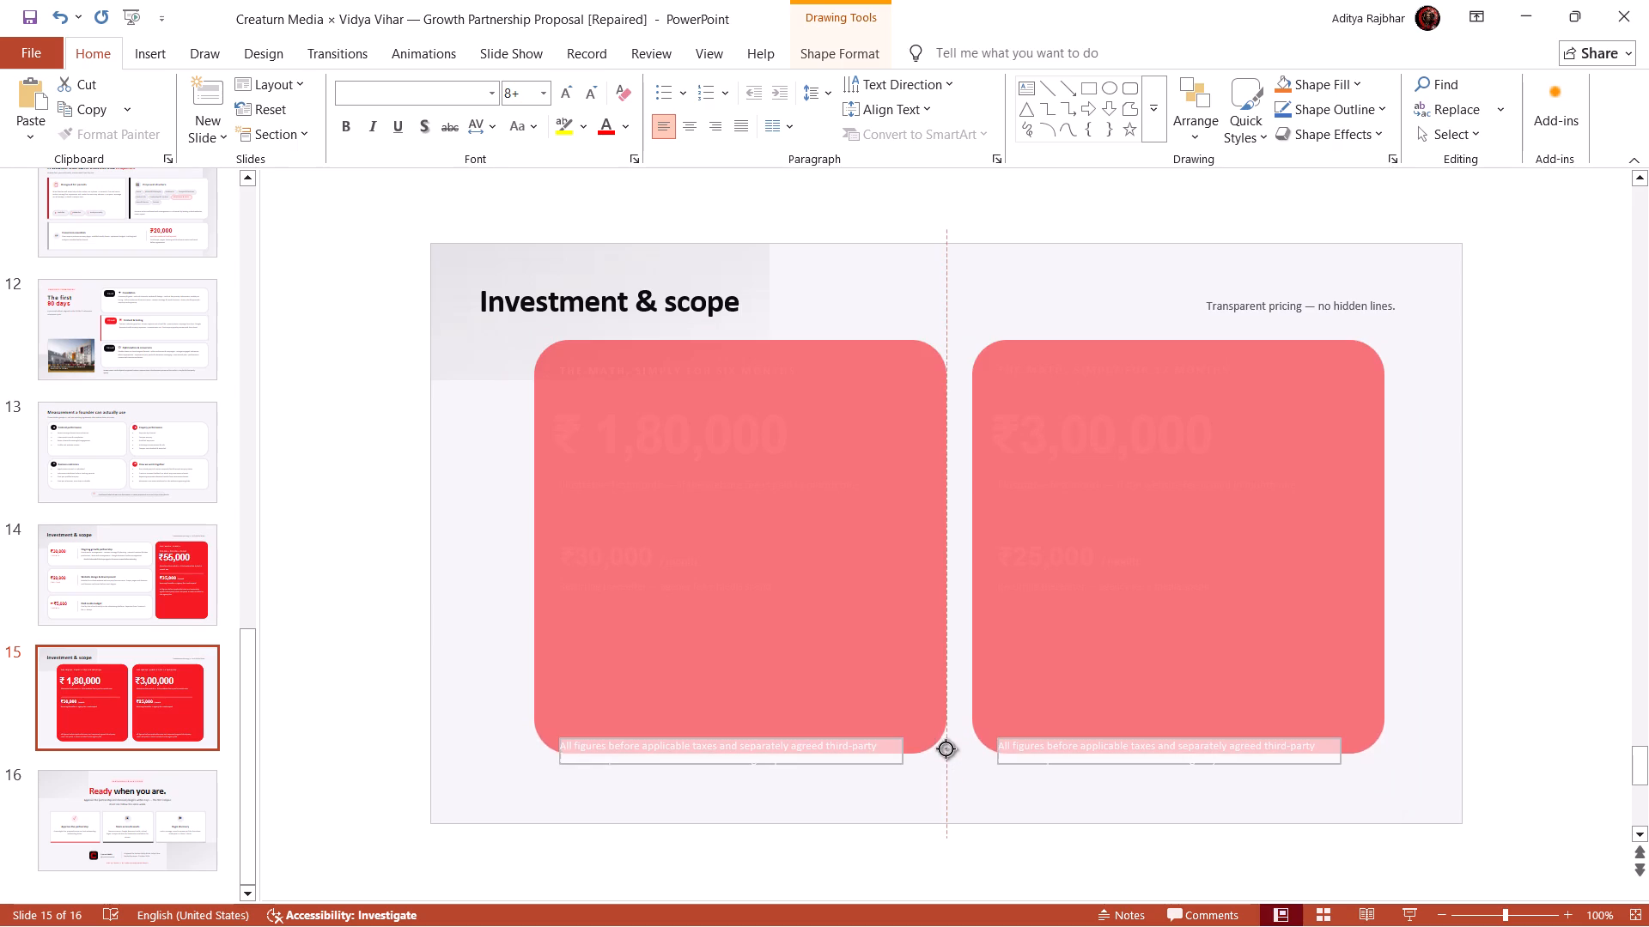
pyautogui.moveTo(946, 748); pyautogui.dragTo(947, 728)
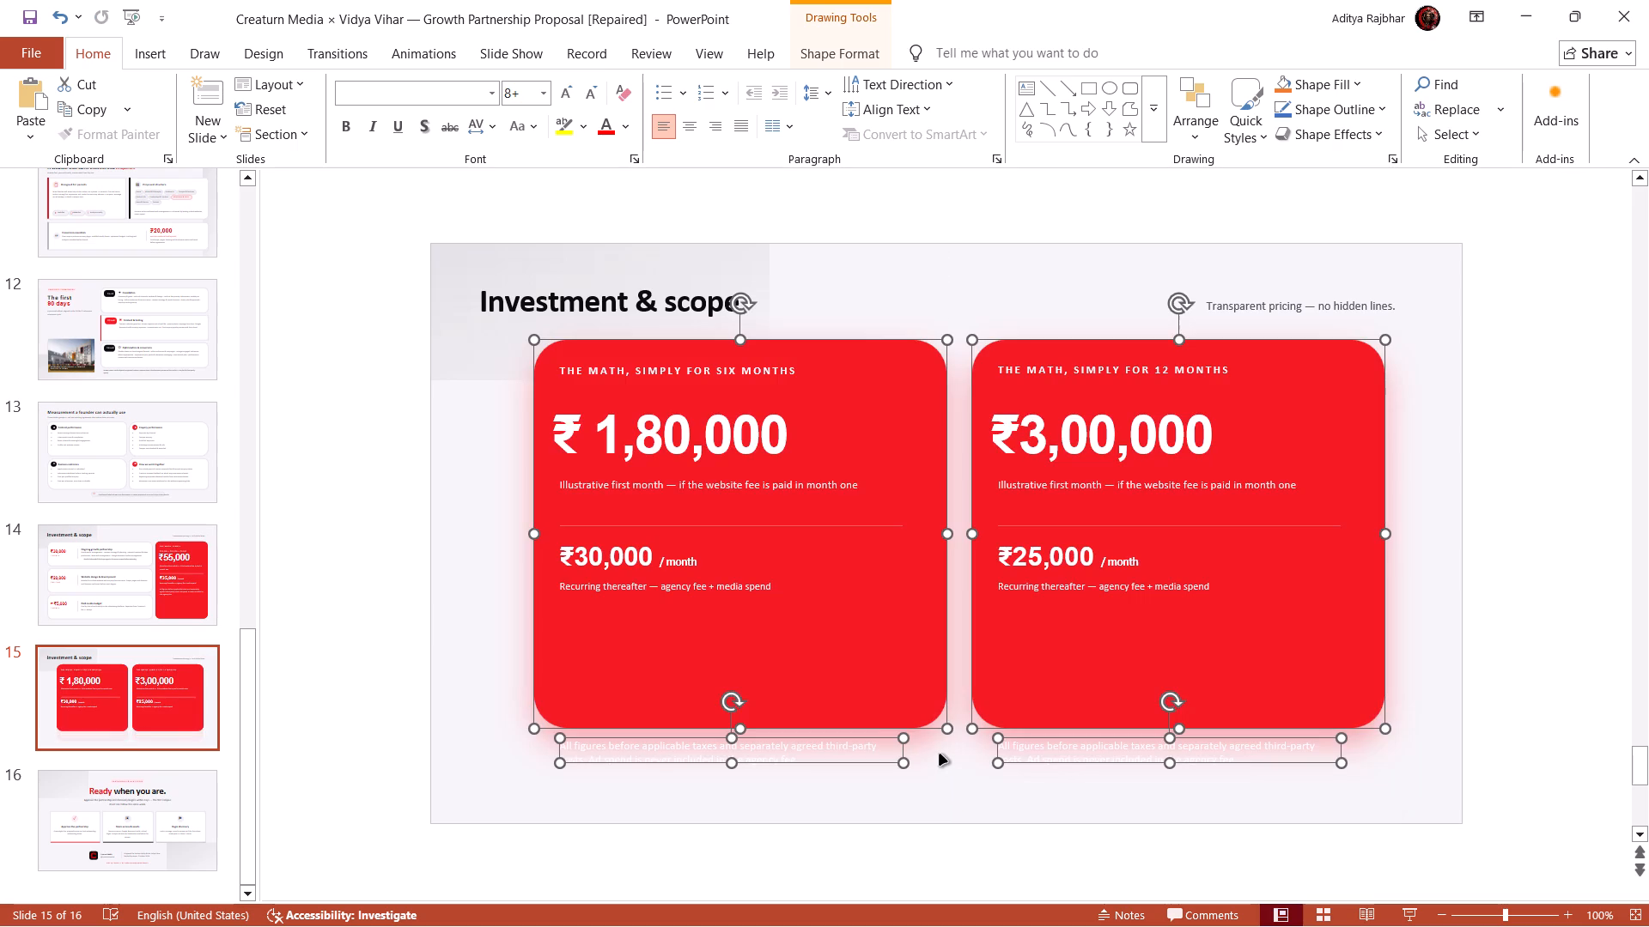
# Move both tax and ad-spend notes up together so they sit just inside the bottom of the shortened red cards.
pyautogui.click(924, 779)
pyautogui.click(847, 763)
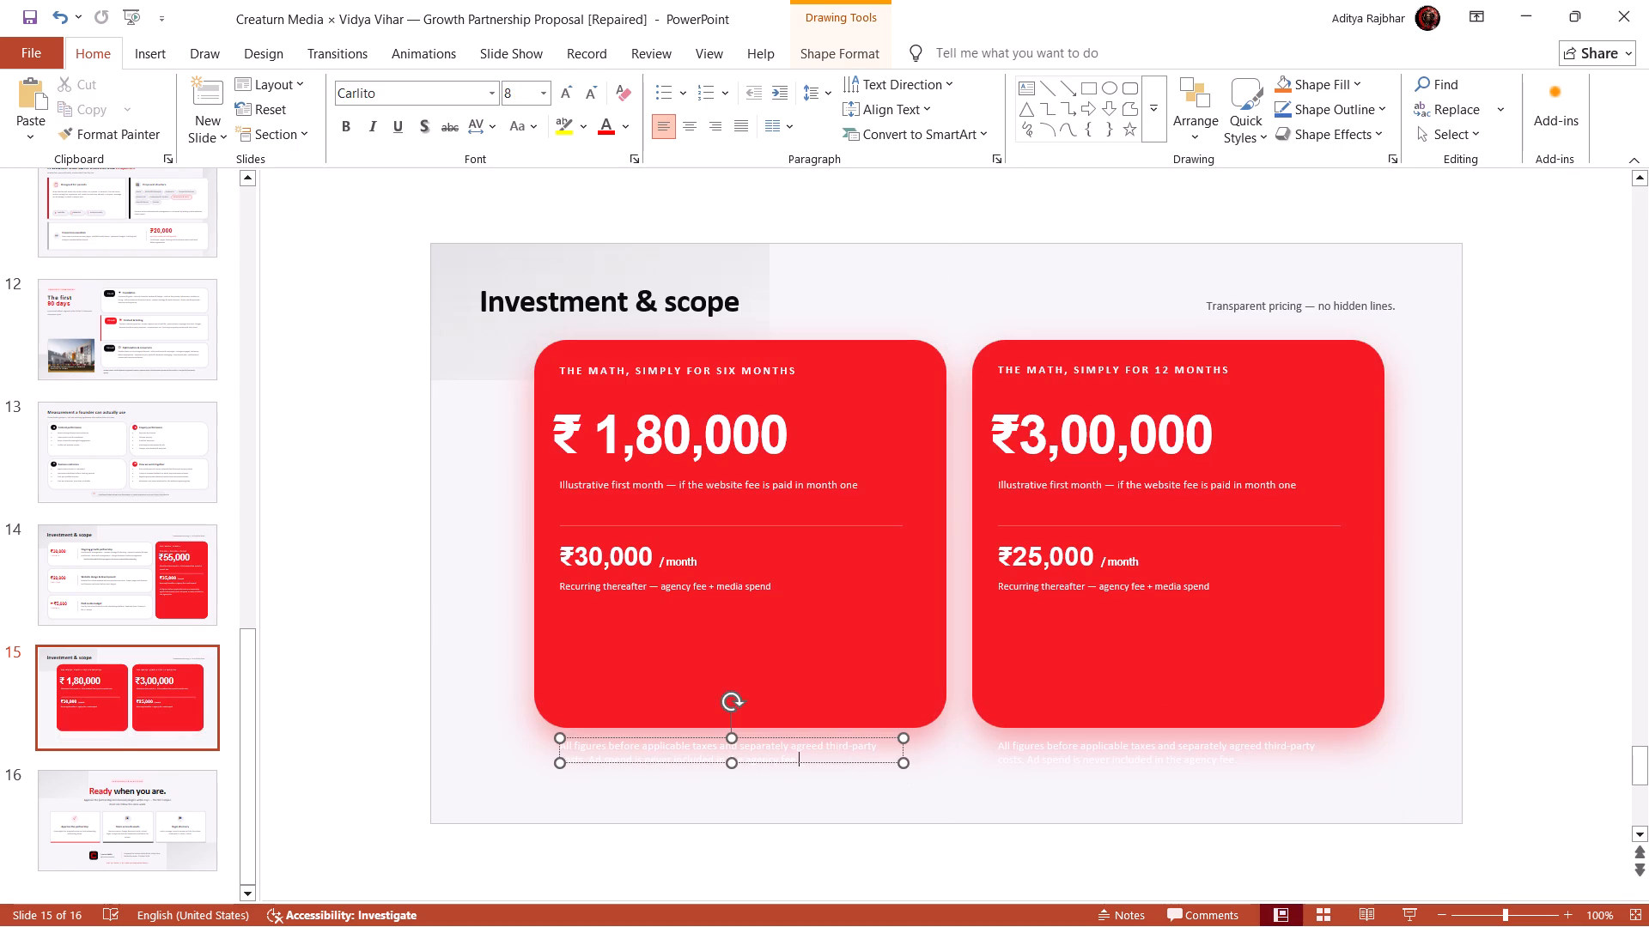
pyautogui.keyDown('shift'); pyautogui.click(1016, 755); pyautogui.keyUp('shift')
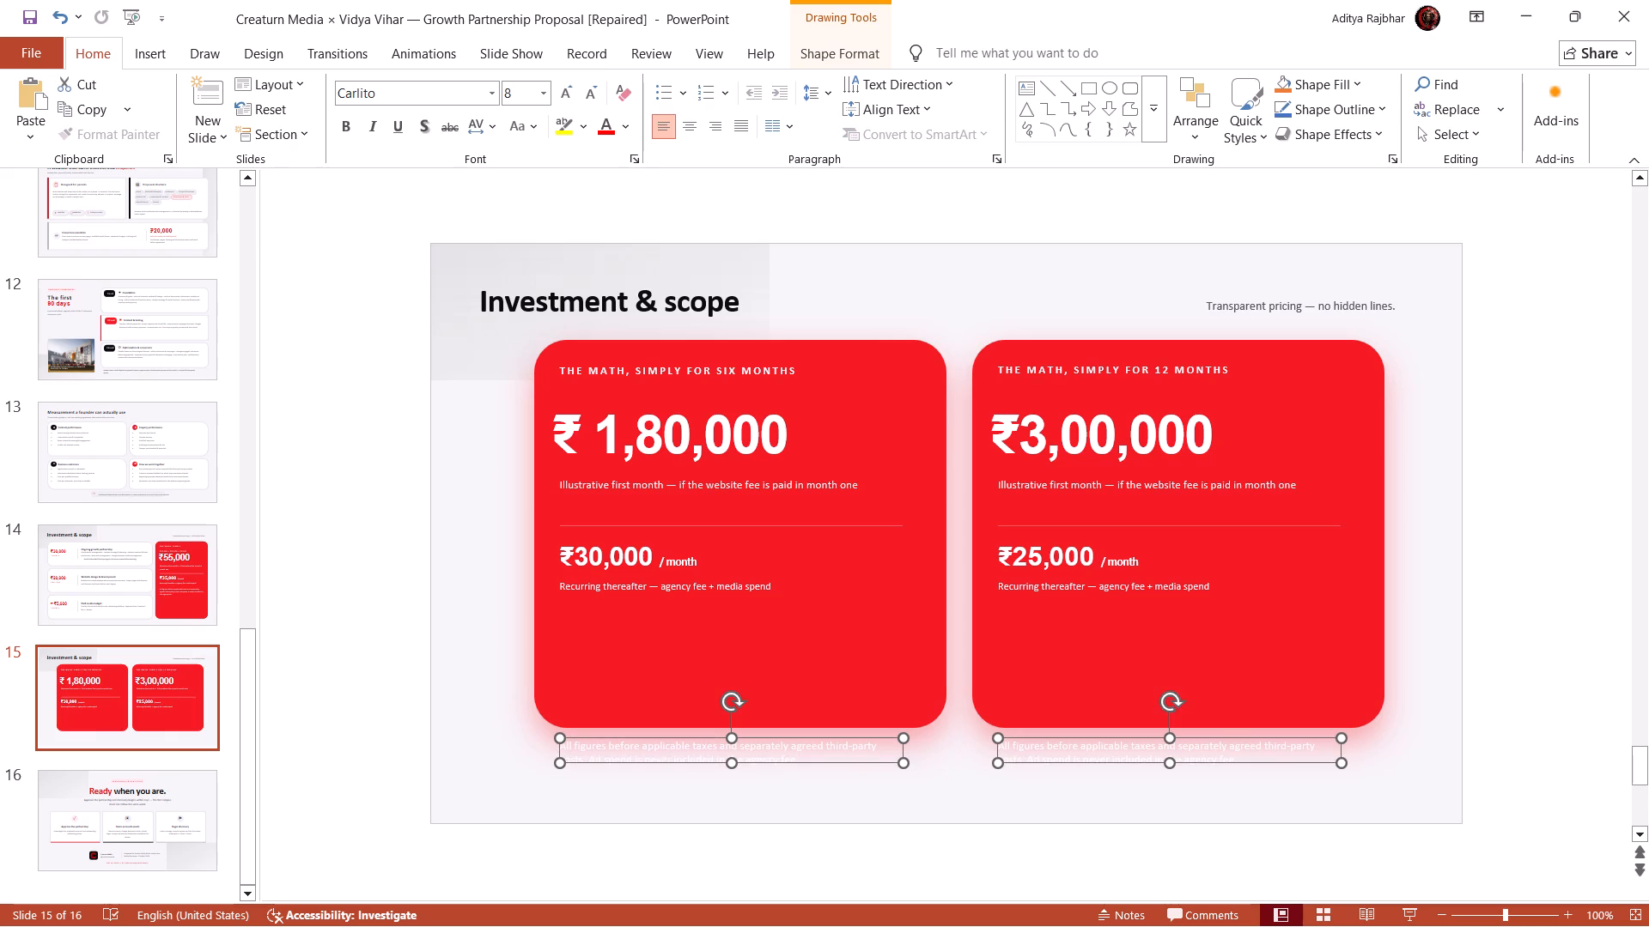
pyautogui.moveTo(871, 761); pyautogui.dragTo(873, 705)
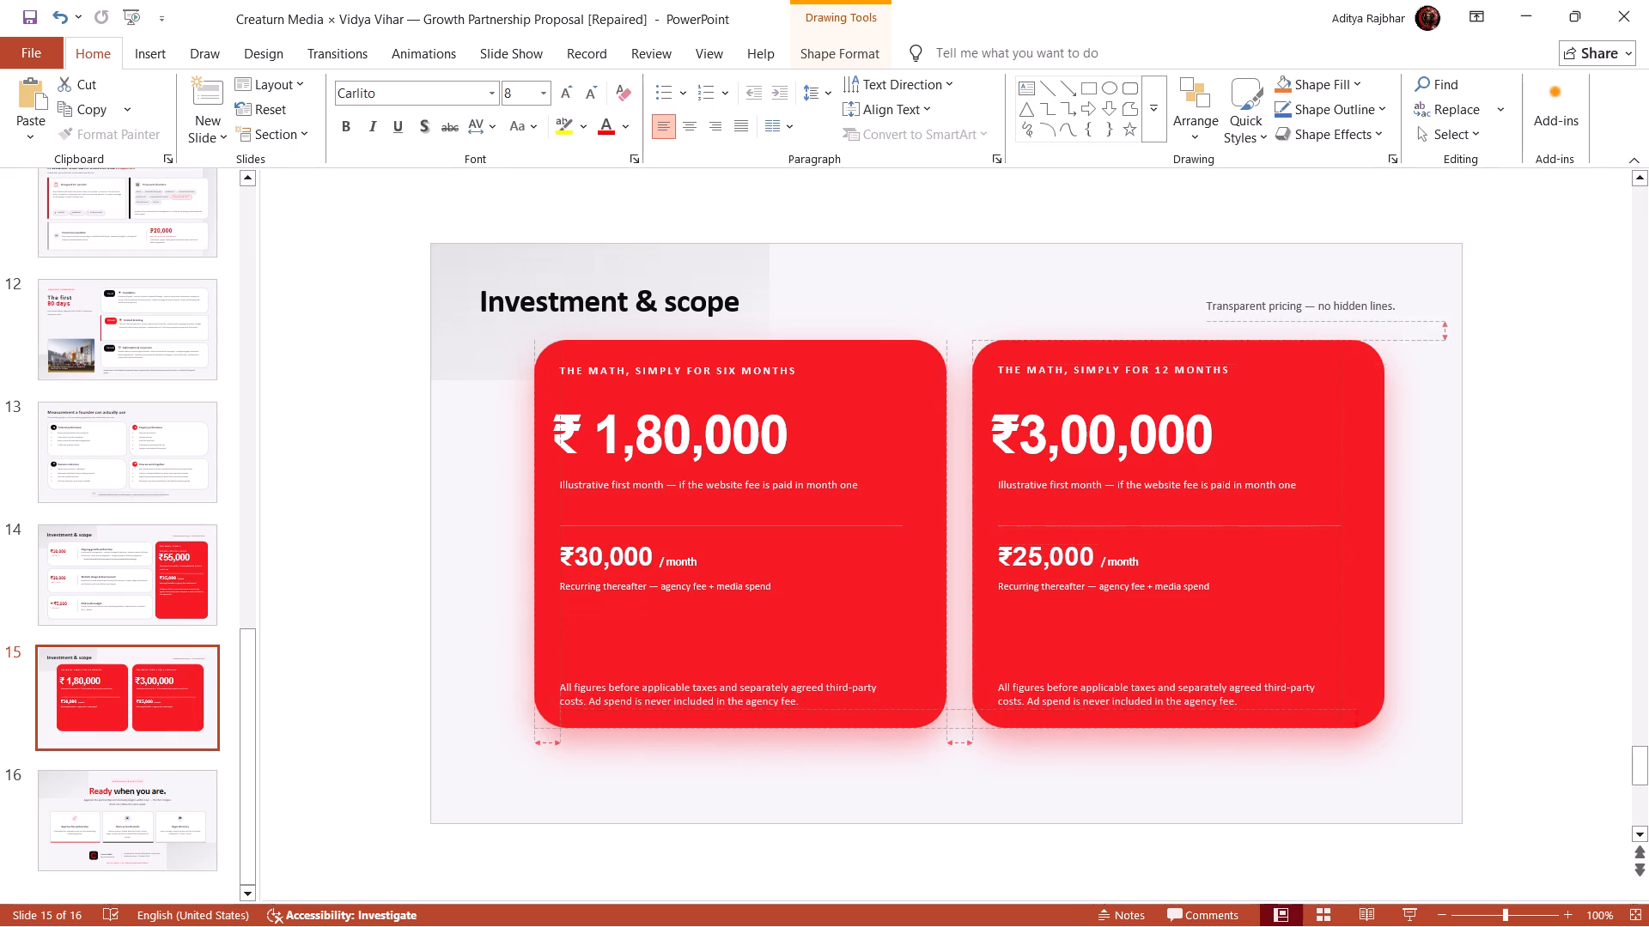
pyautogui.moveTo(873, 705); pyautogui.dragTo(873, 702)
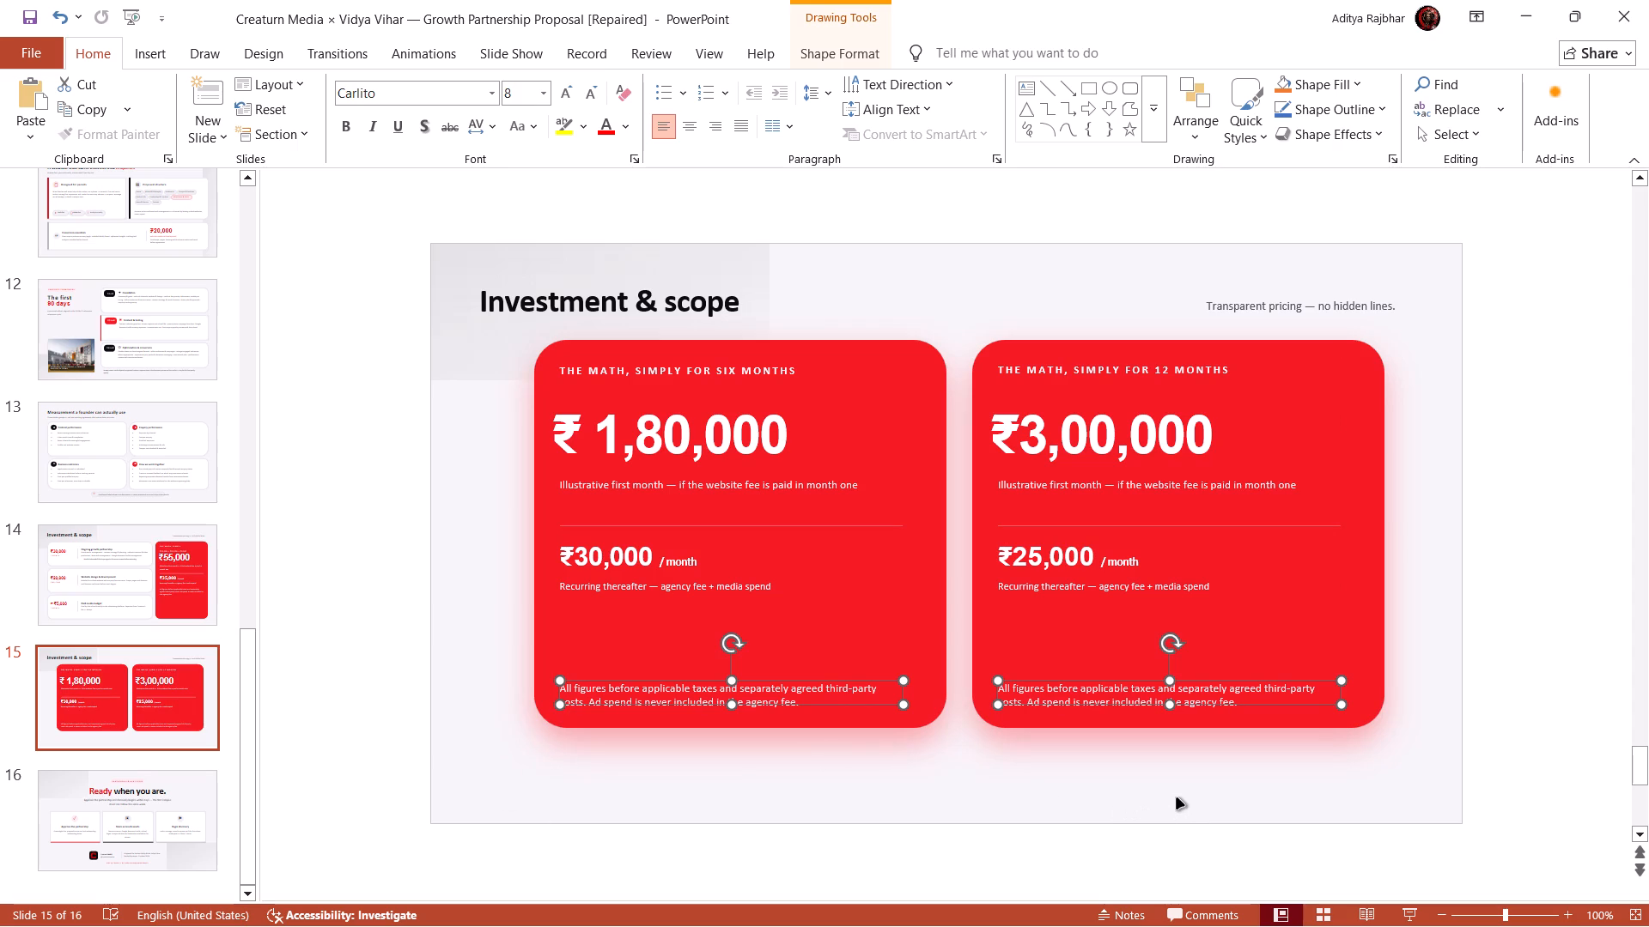
# Delete slide 15 with the six-month and 12-month pricing cards.
pyautogui.rightClick(170, 700)
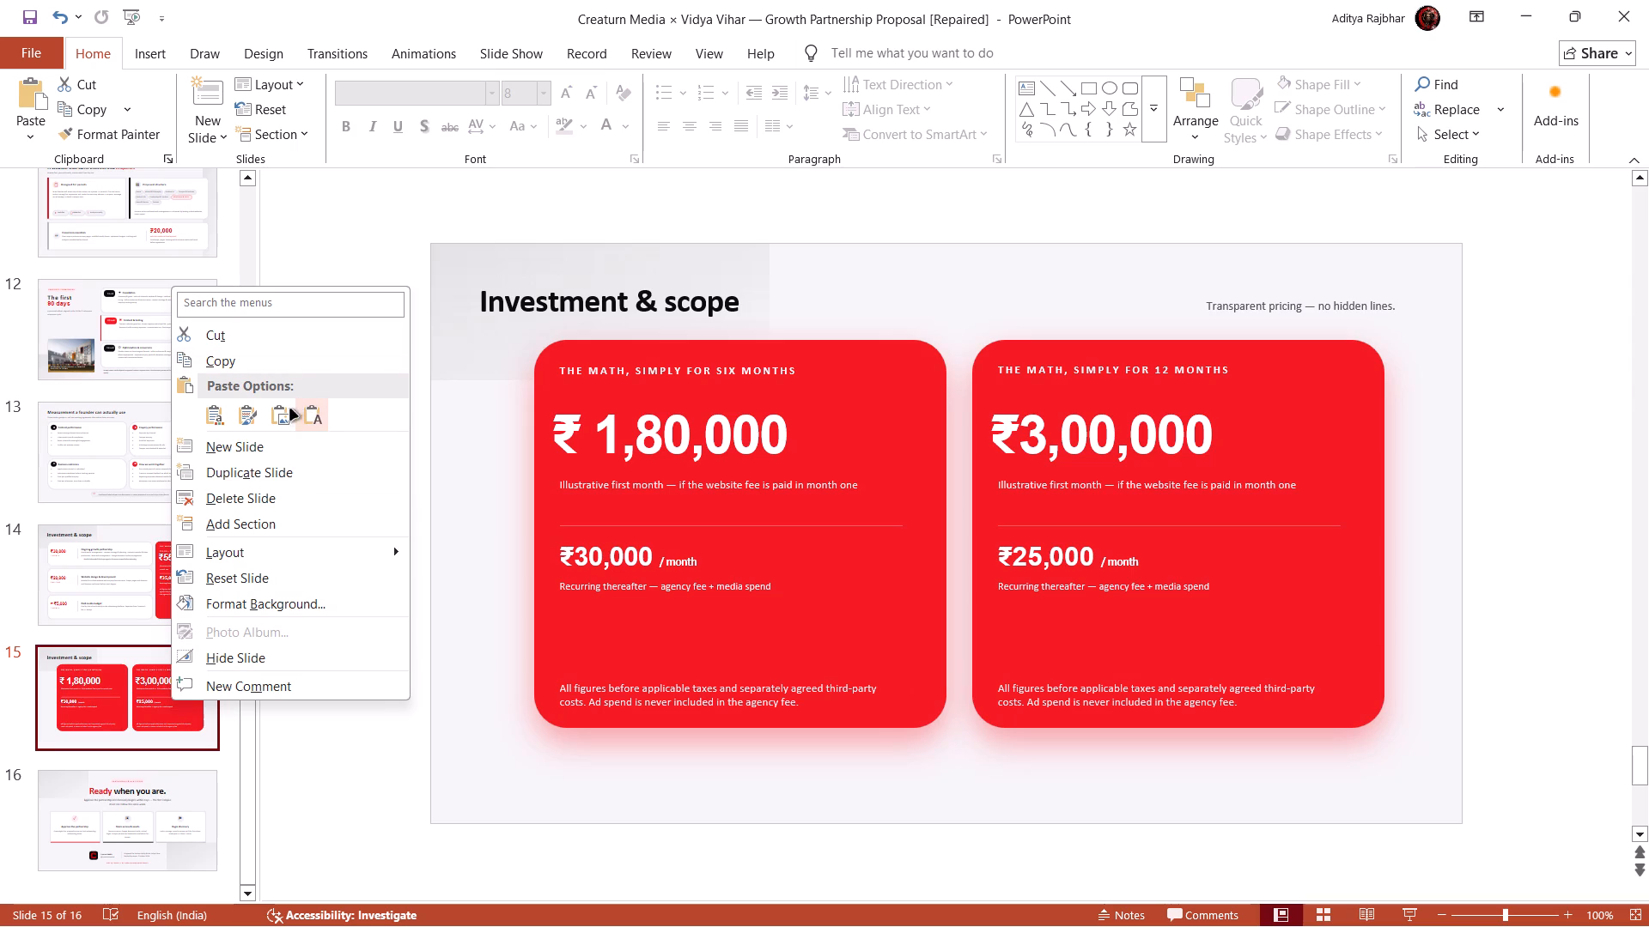
pyautogui.click(260, 491)
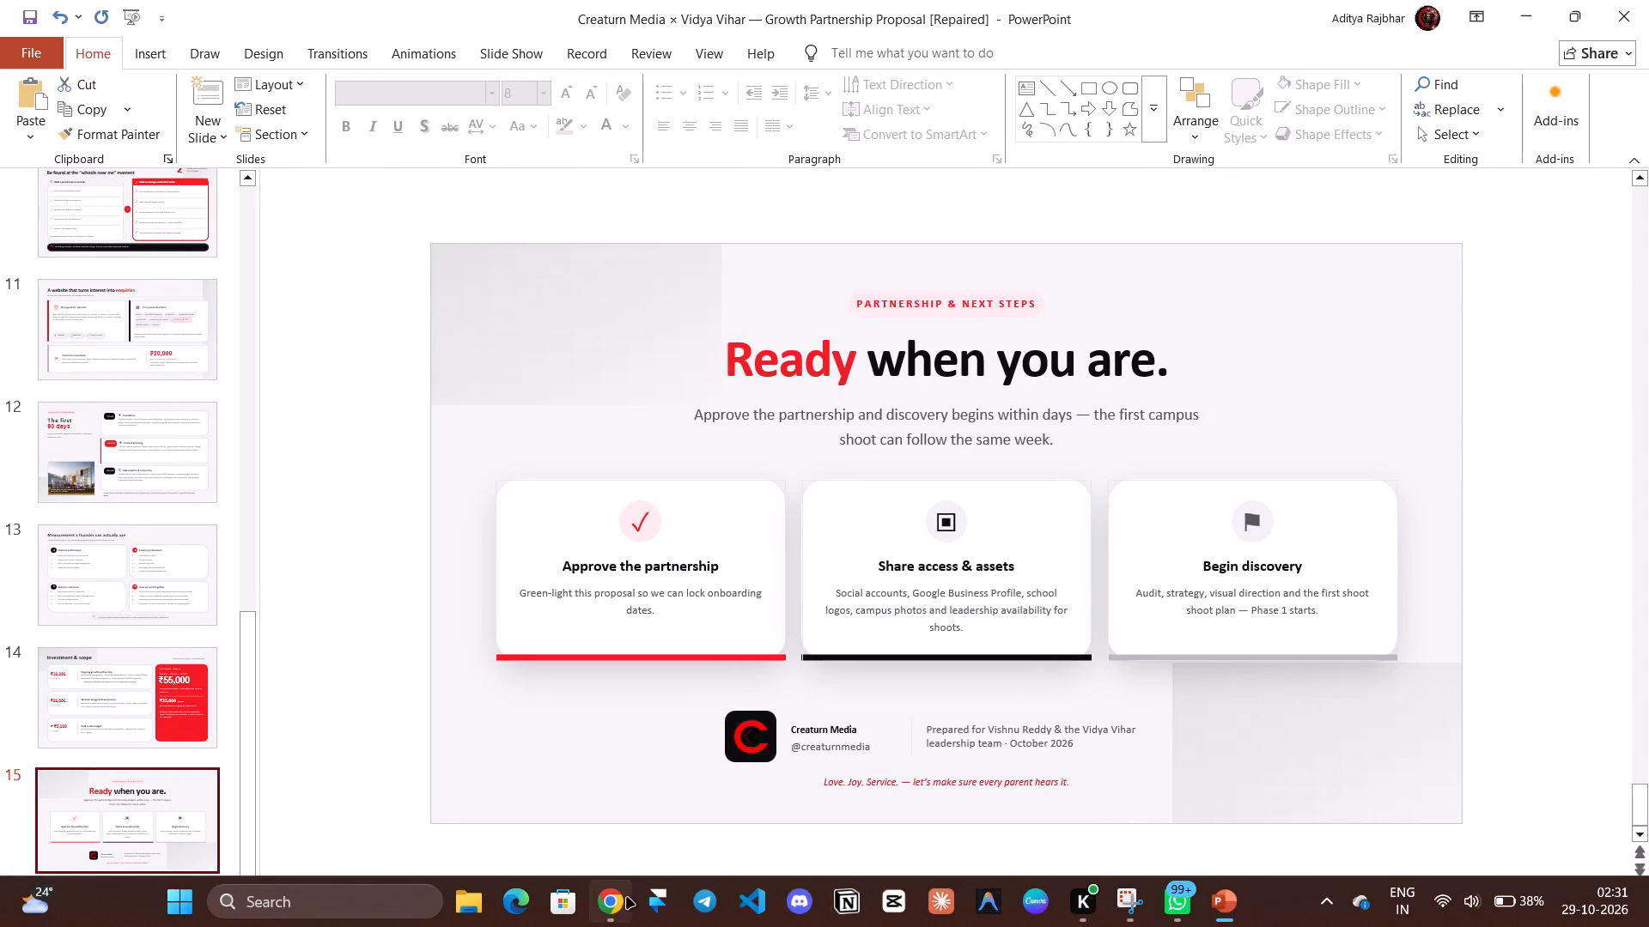
pyautogui.click(627, 898)
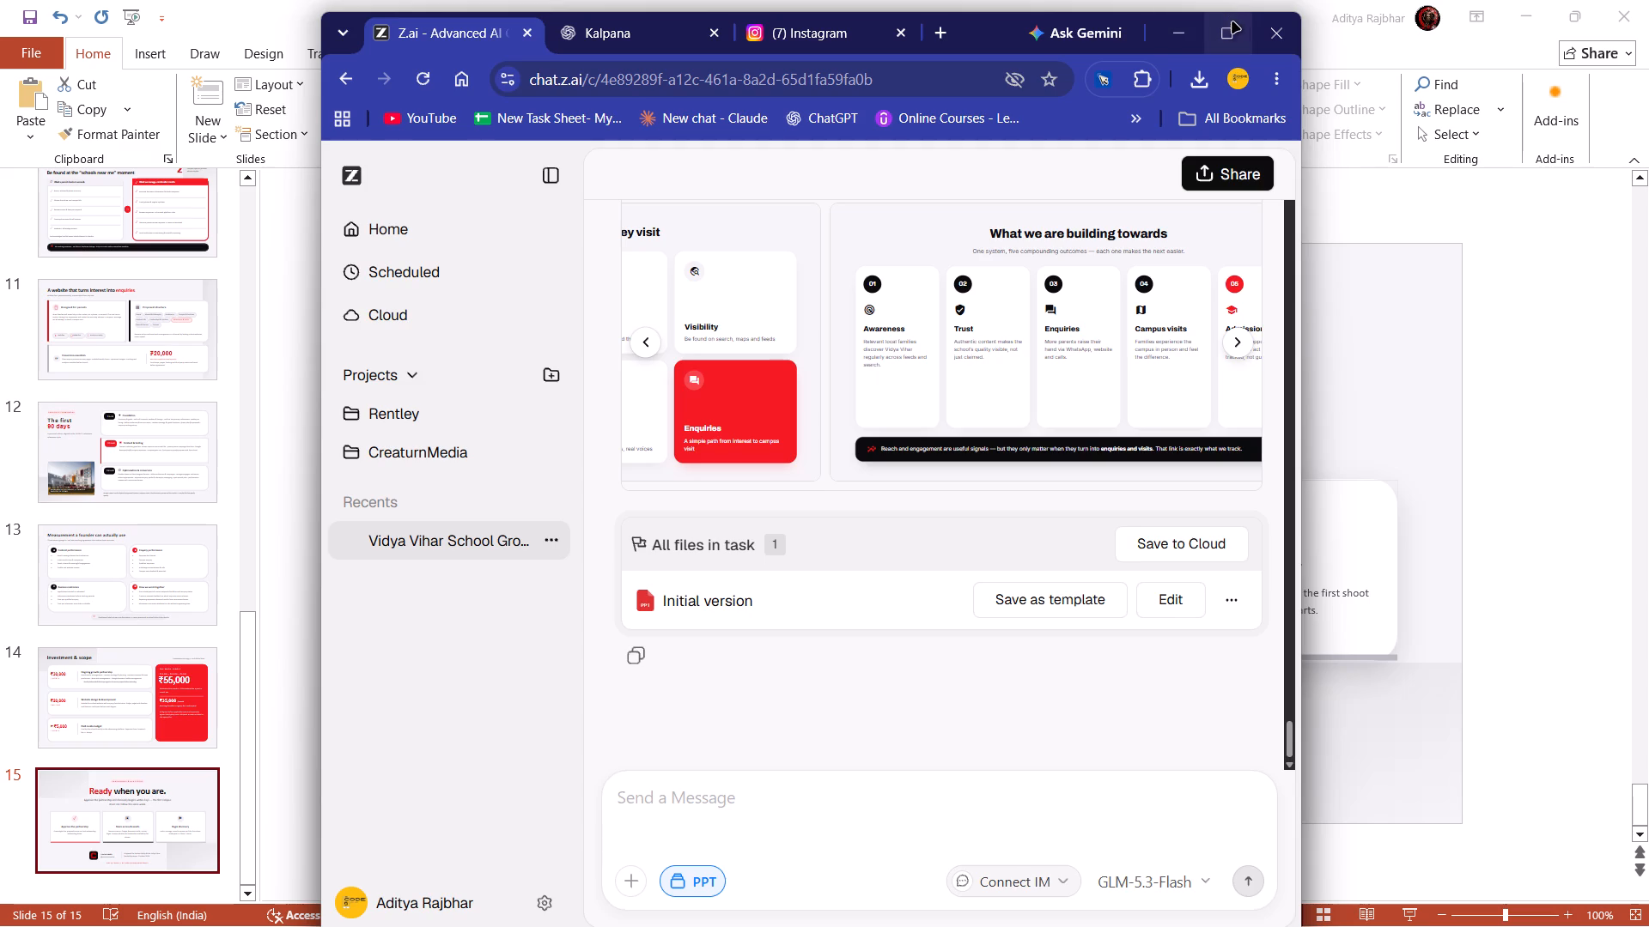
pyautogui.click(1236, 27)
pyautogui.click(458, 32)
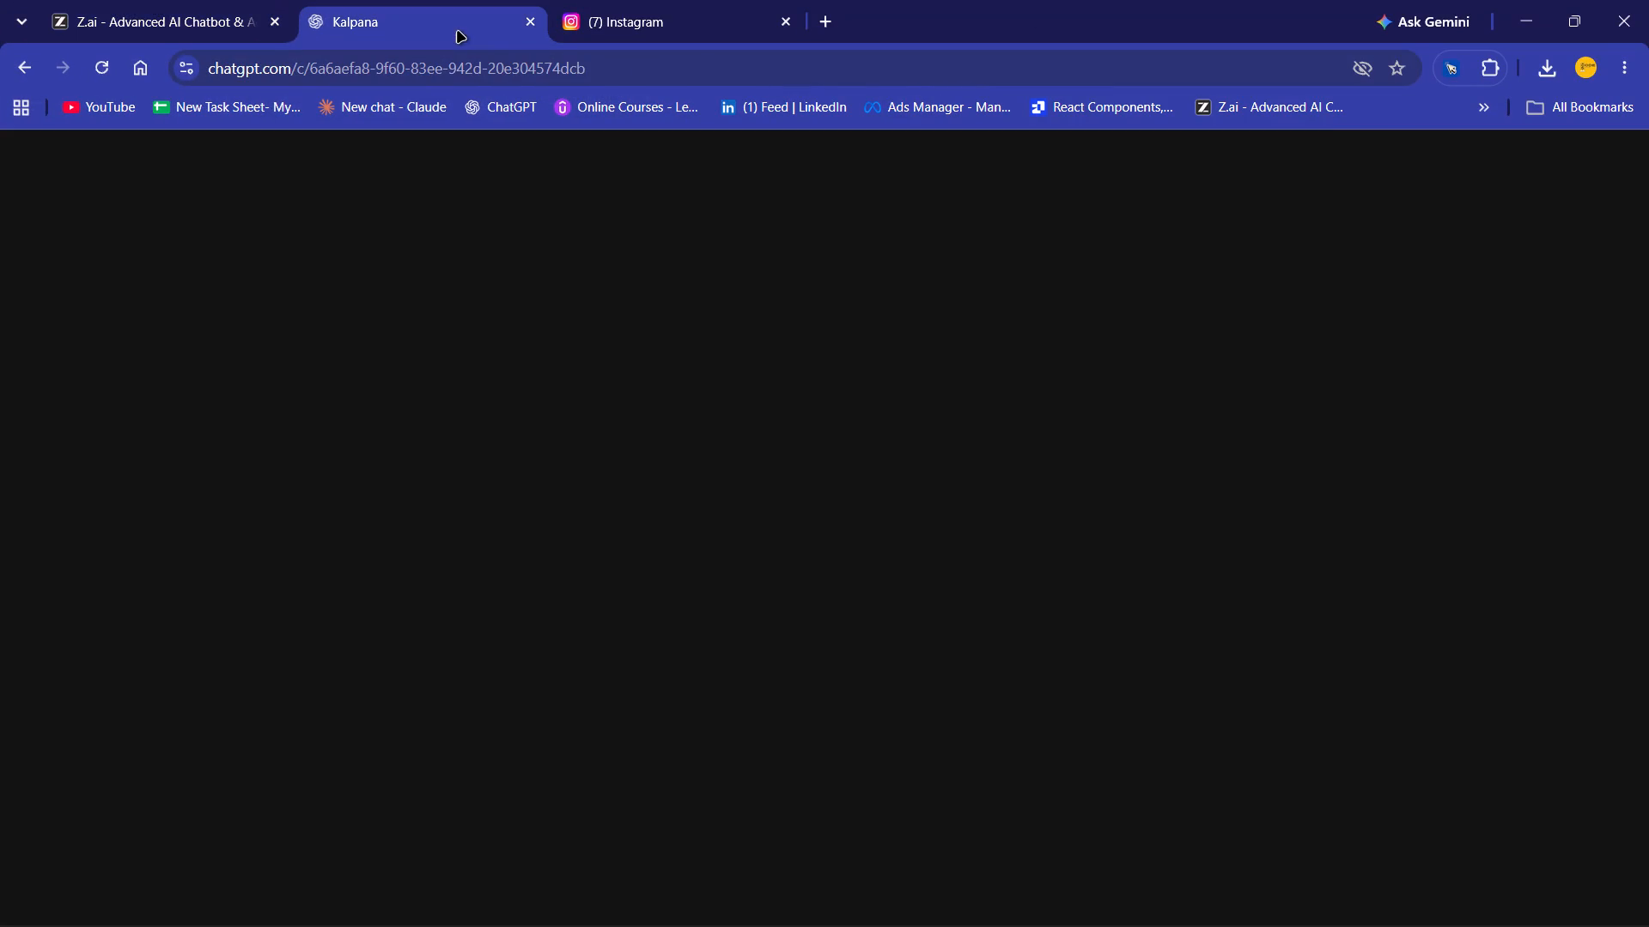
pyautogui.scroll(-4, 988, 676)
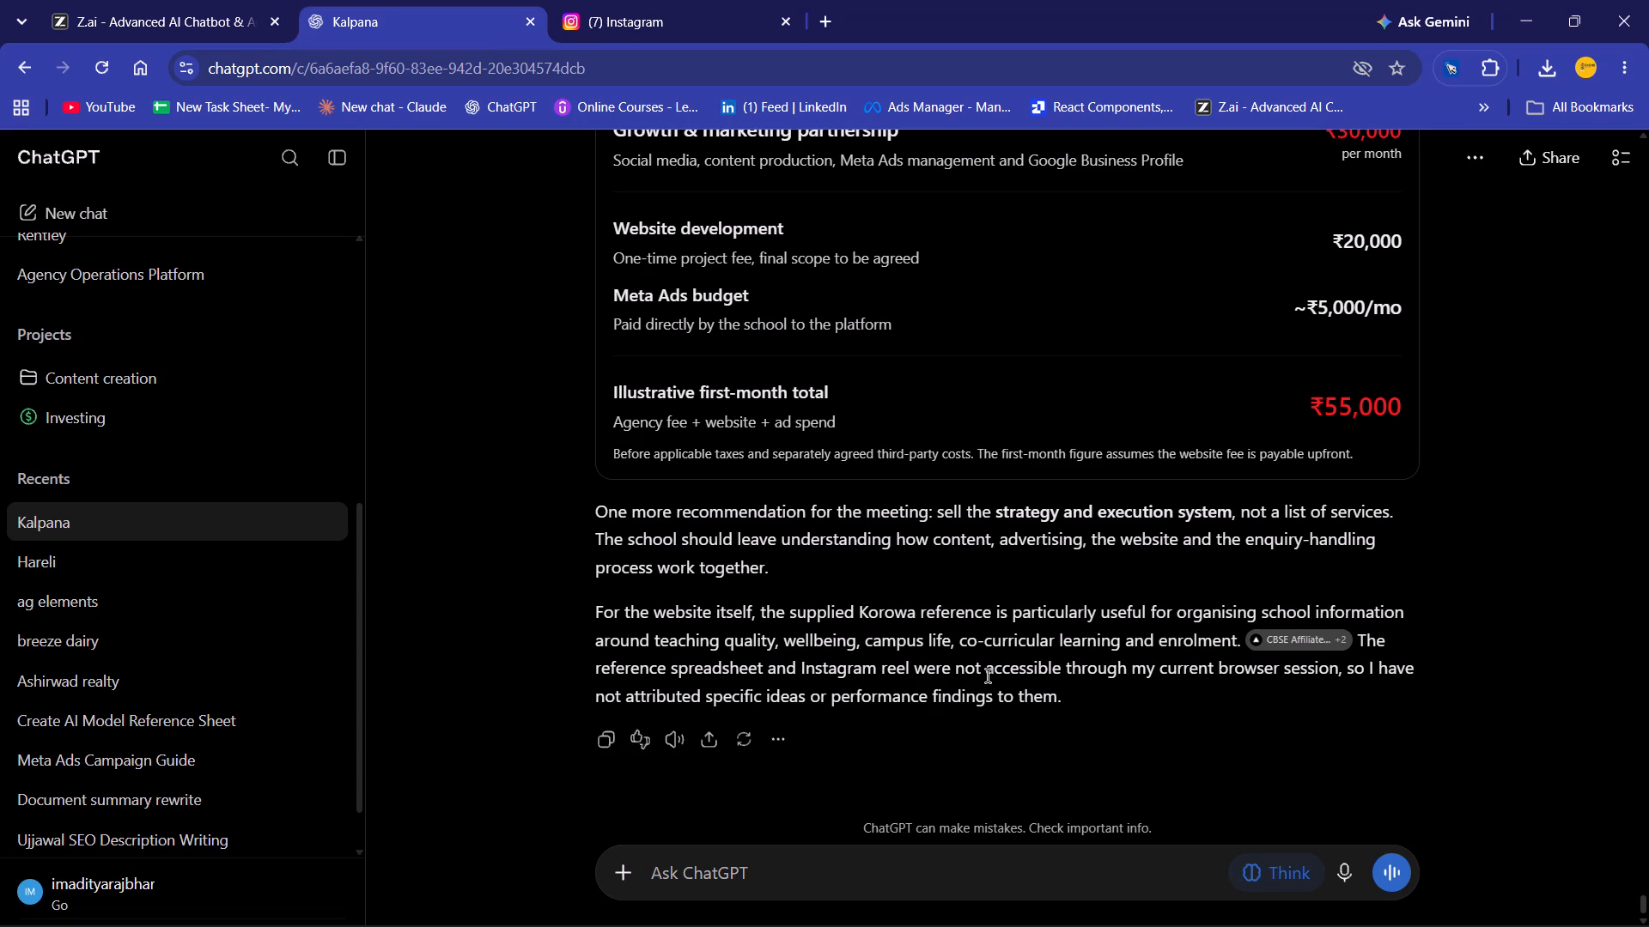
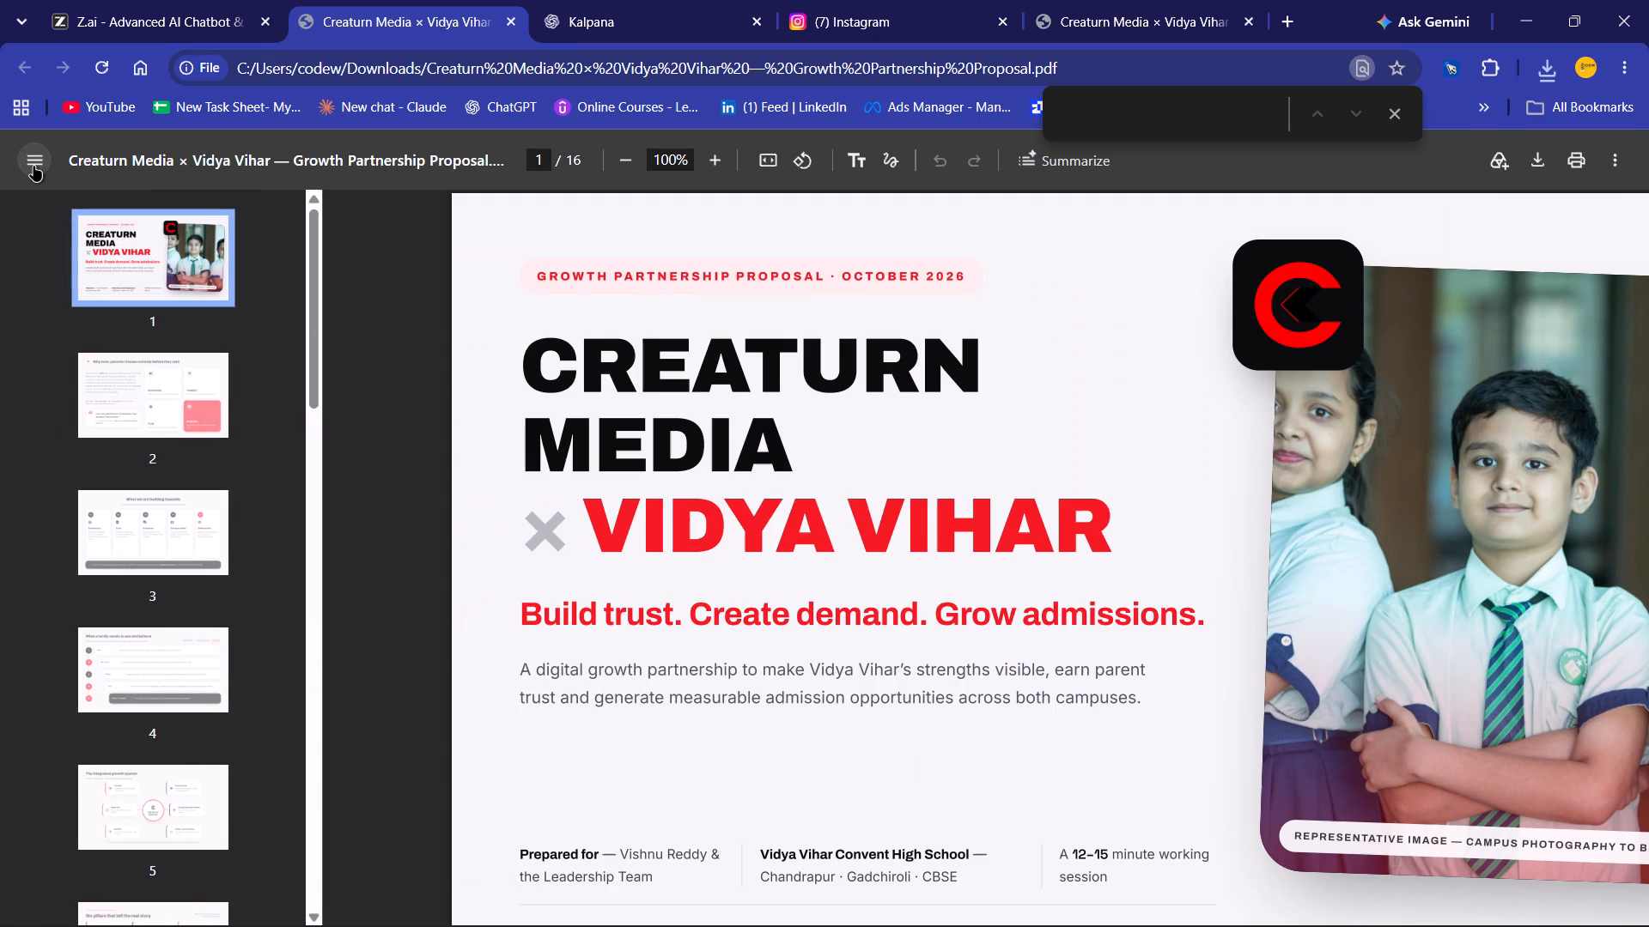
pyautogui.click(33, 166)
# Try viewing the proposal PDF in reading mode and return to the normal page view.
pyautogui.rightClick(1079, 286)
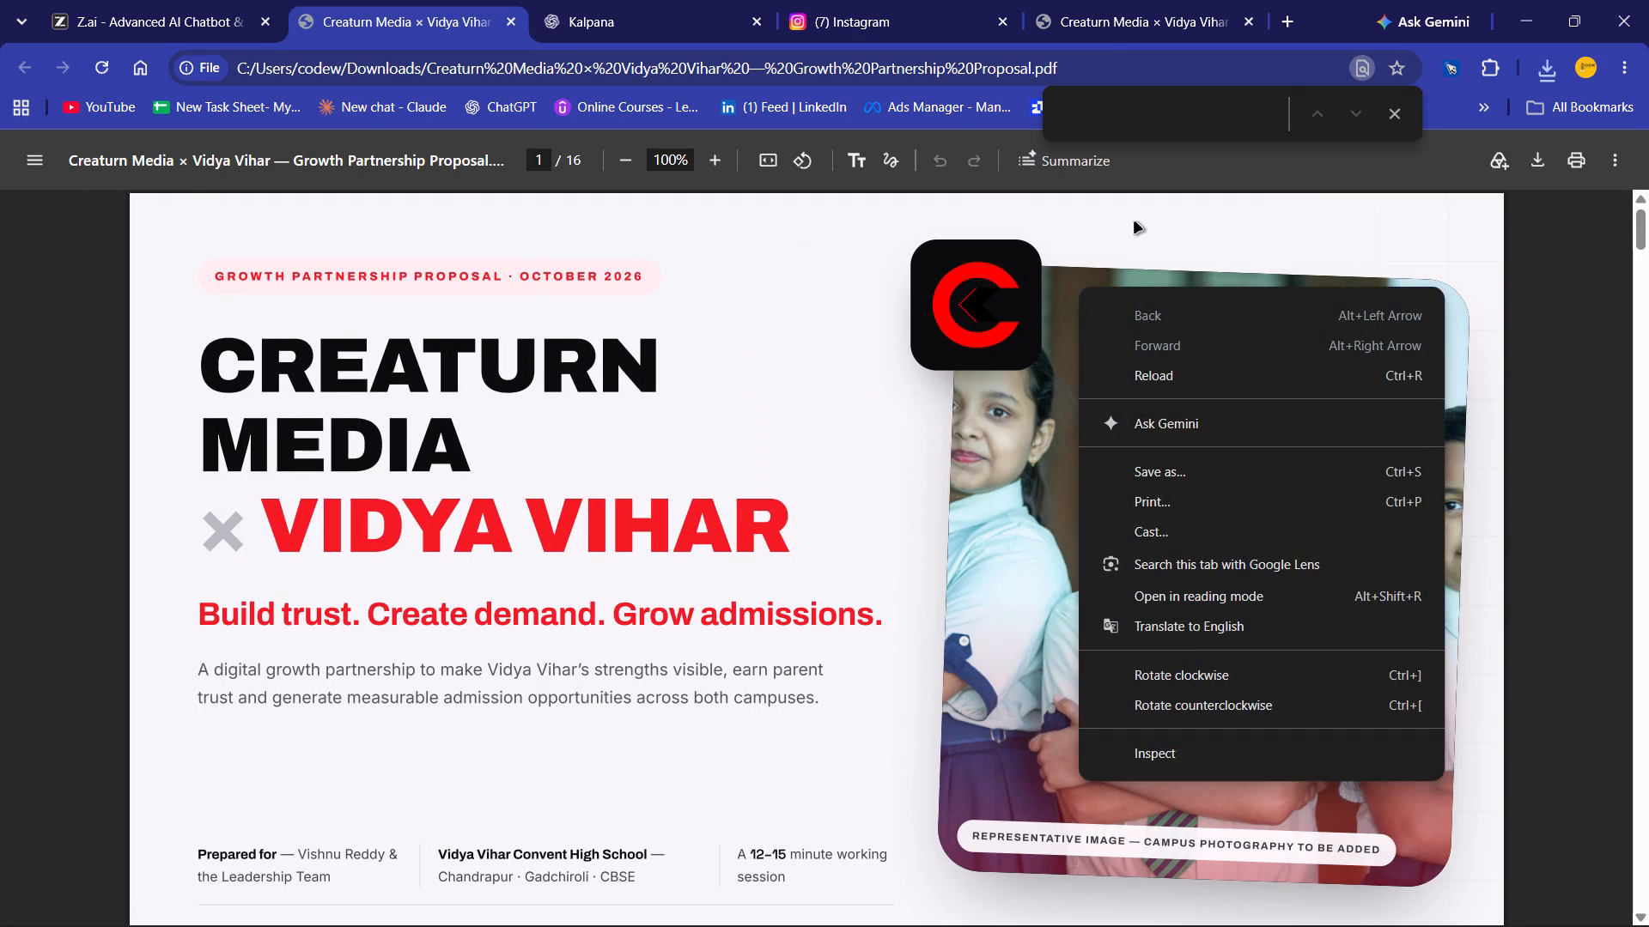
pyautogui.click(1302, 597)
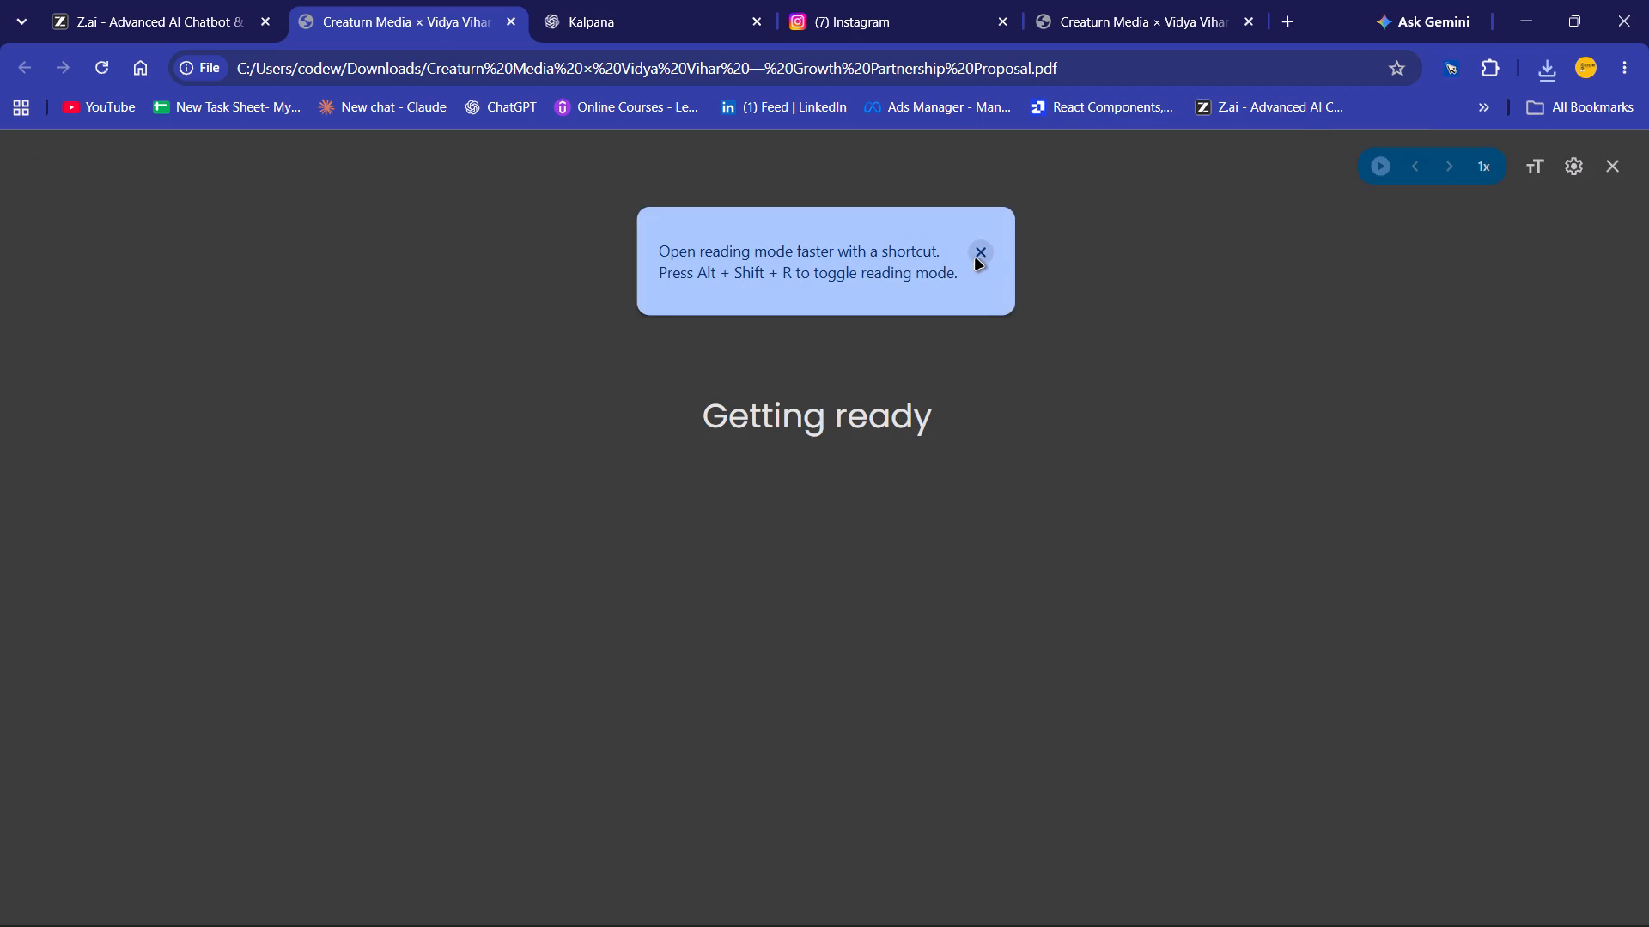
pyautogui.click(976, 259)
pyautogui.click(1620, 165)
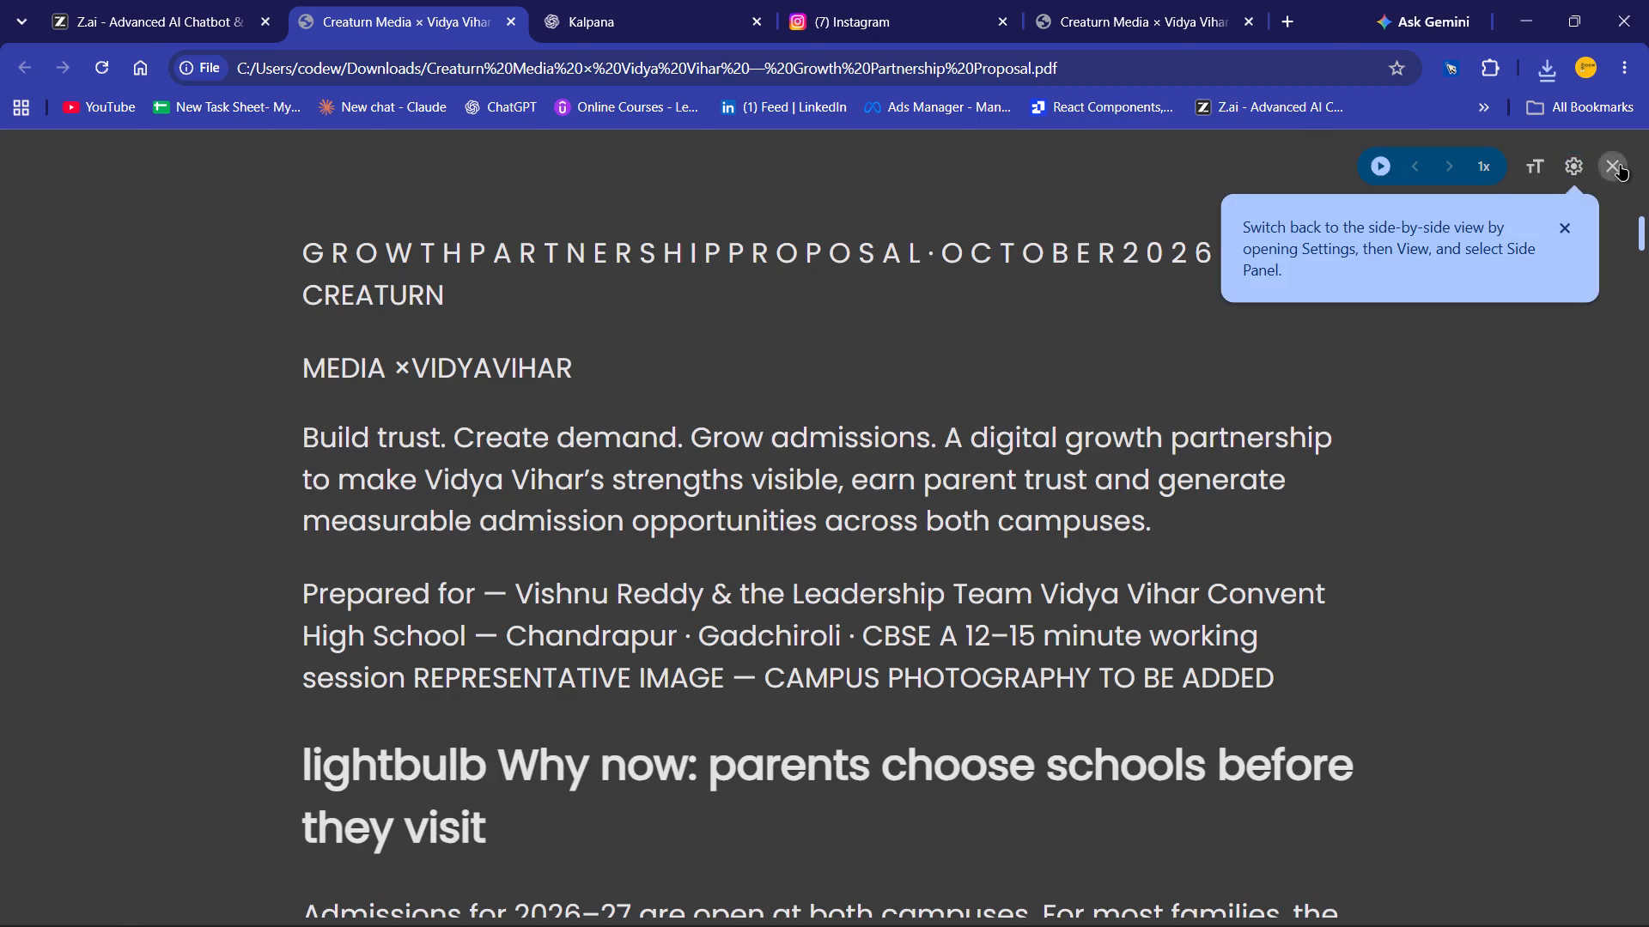
# Present the proposal PDF in full screen from its cover page and dismiss the find bar.
pyautogui.click(1607, 170)
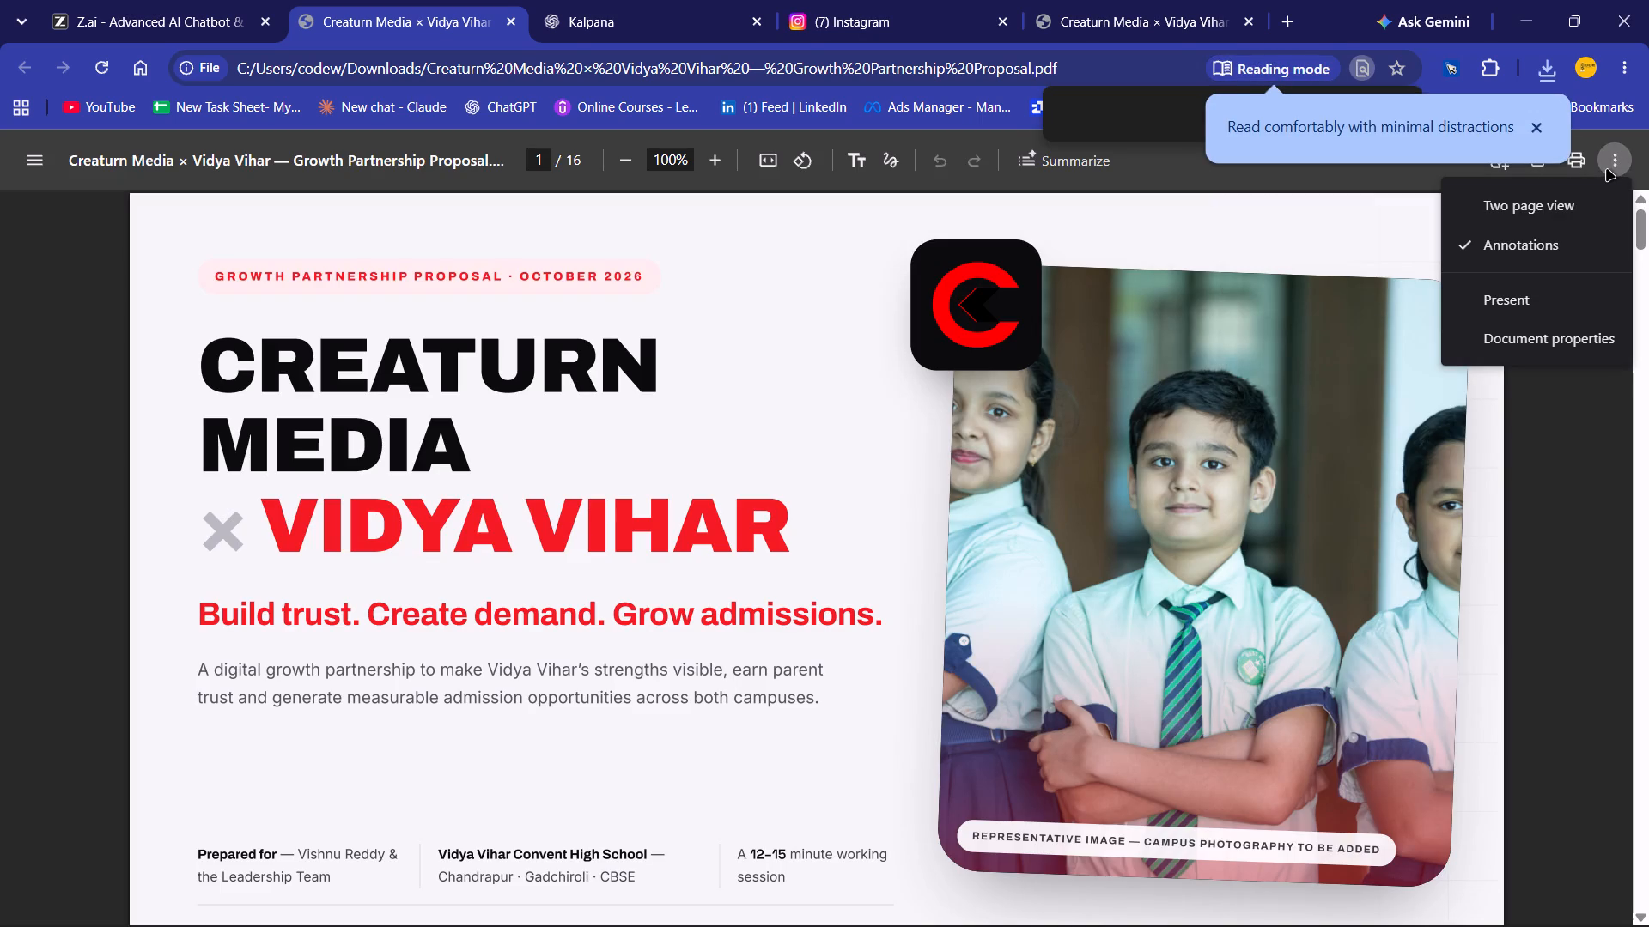
pyautogui.click(1566, 298)
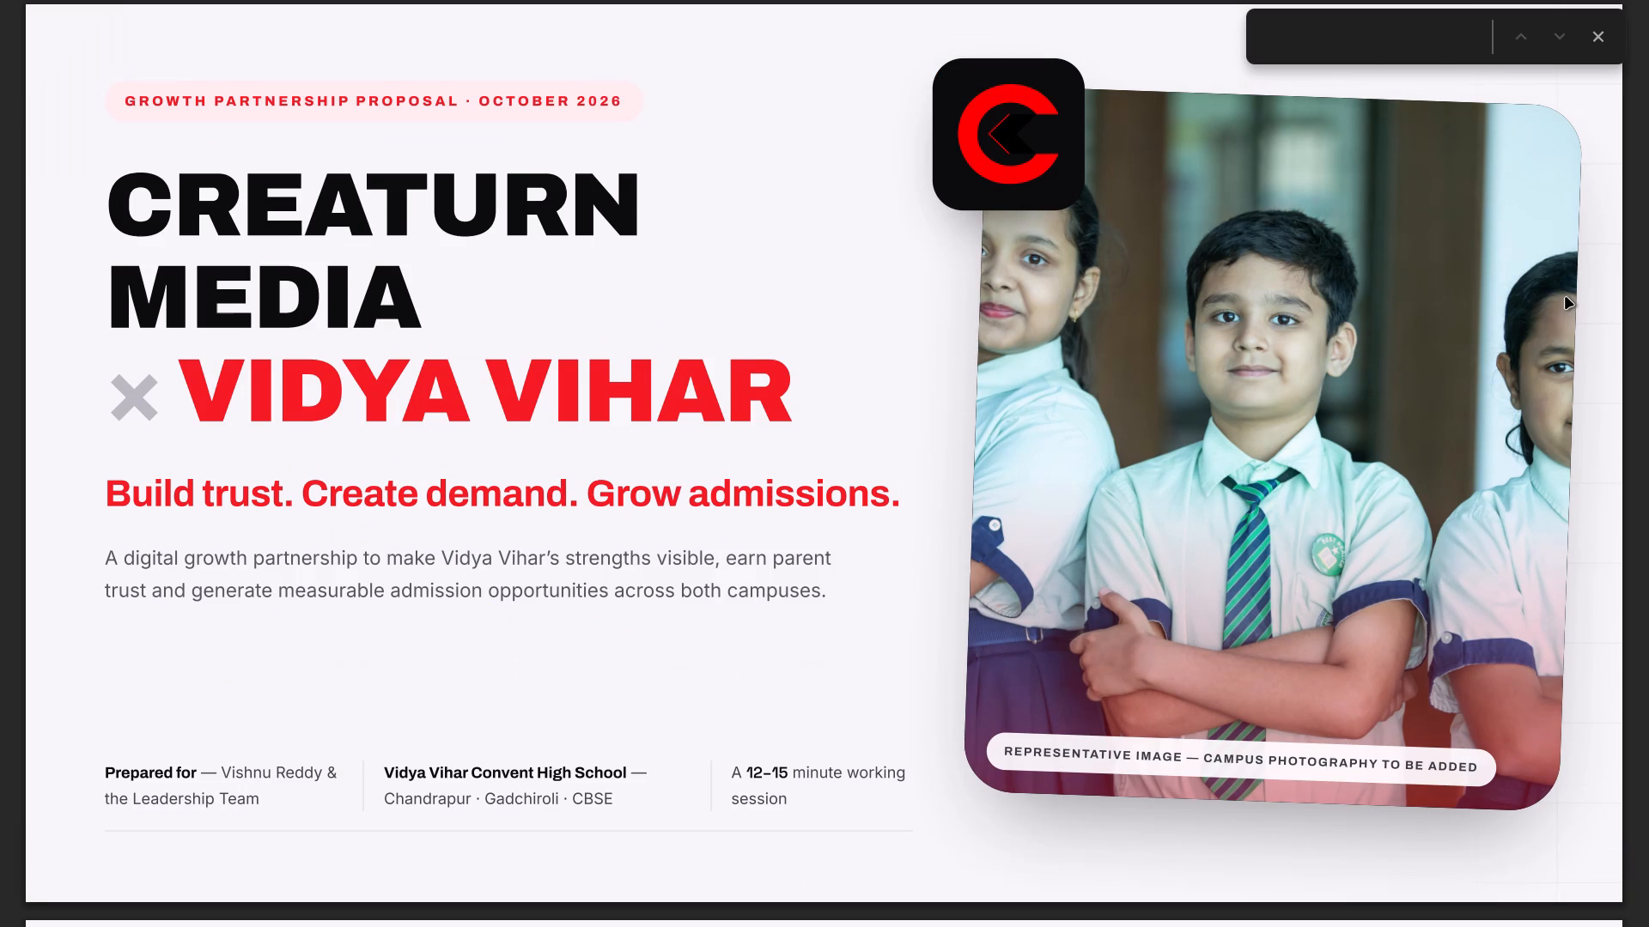
pyautogui.click(1603, 33)
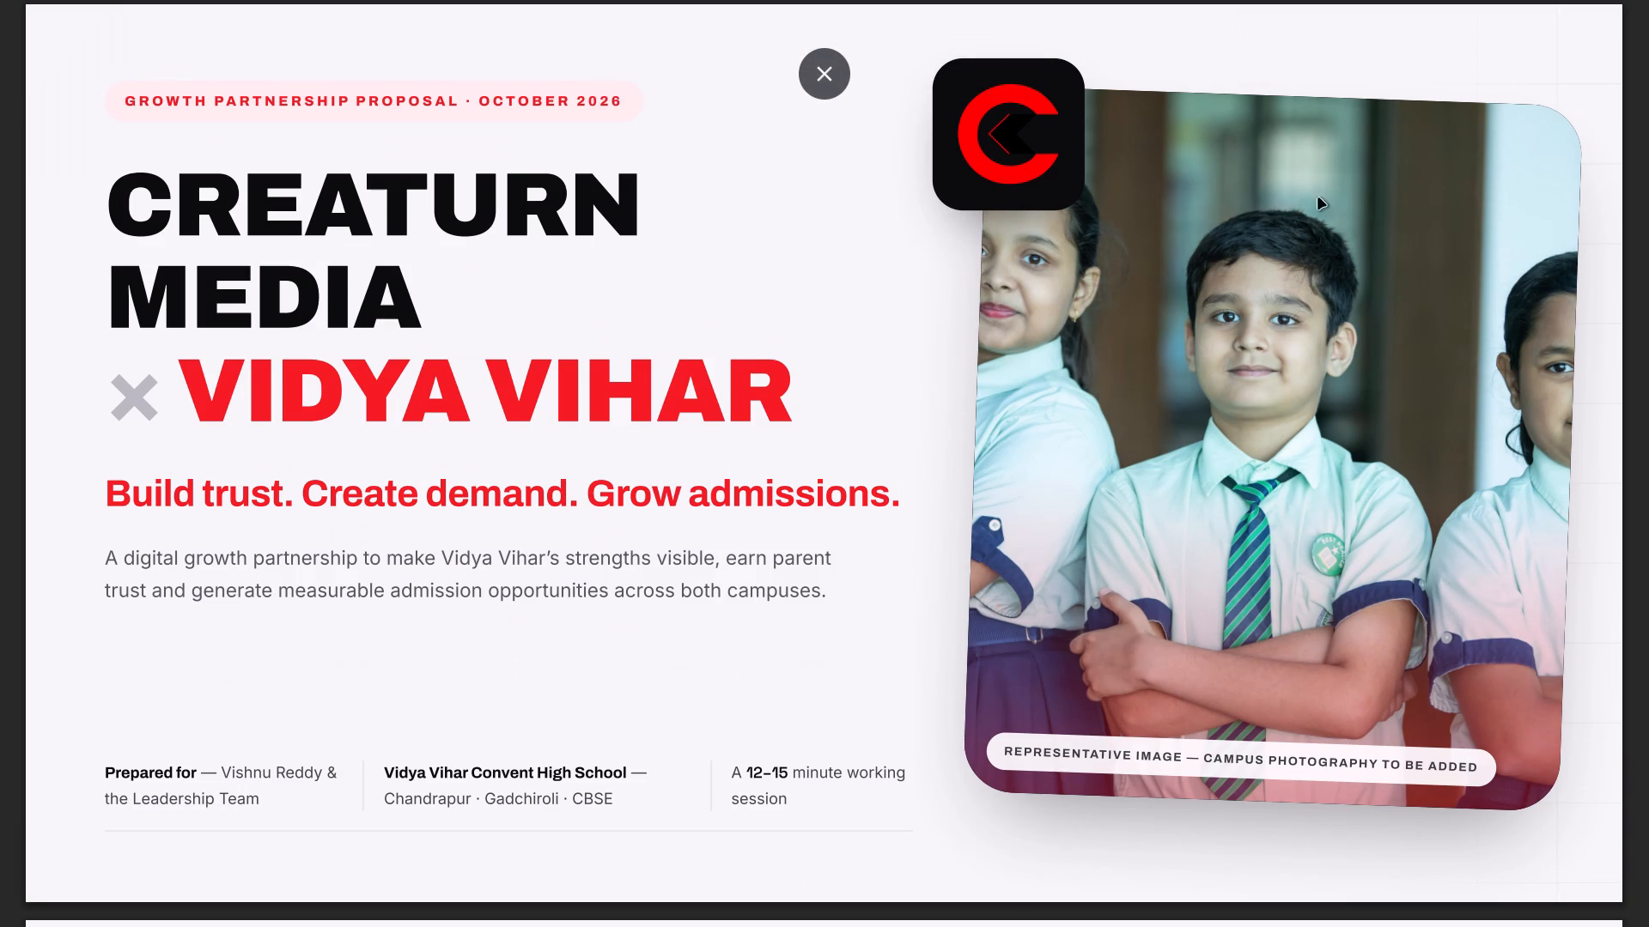
# Go through the full-screen slides to examine the Investment & scope and The Investment Plan pages near the end.
pyautogui.press('Down')
pyautogui.press('Down')
pyautogui.press('Down')
pyautogui.press('Right')
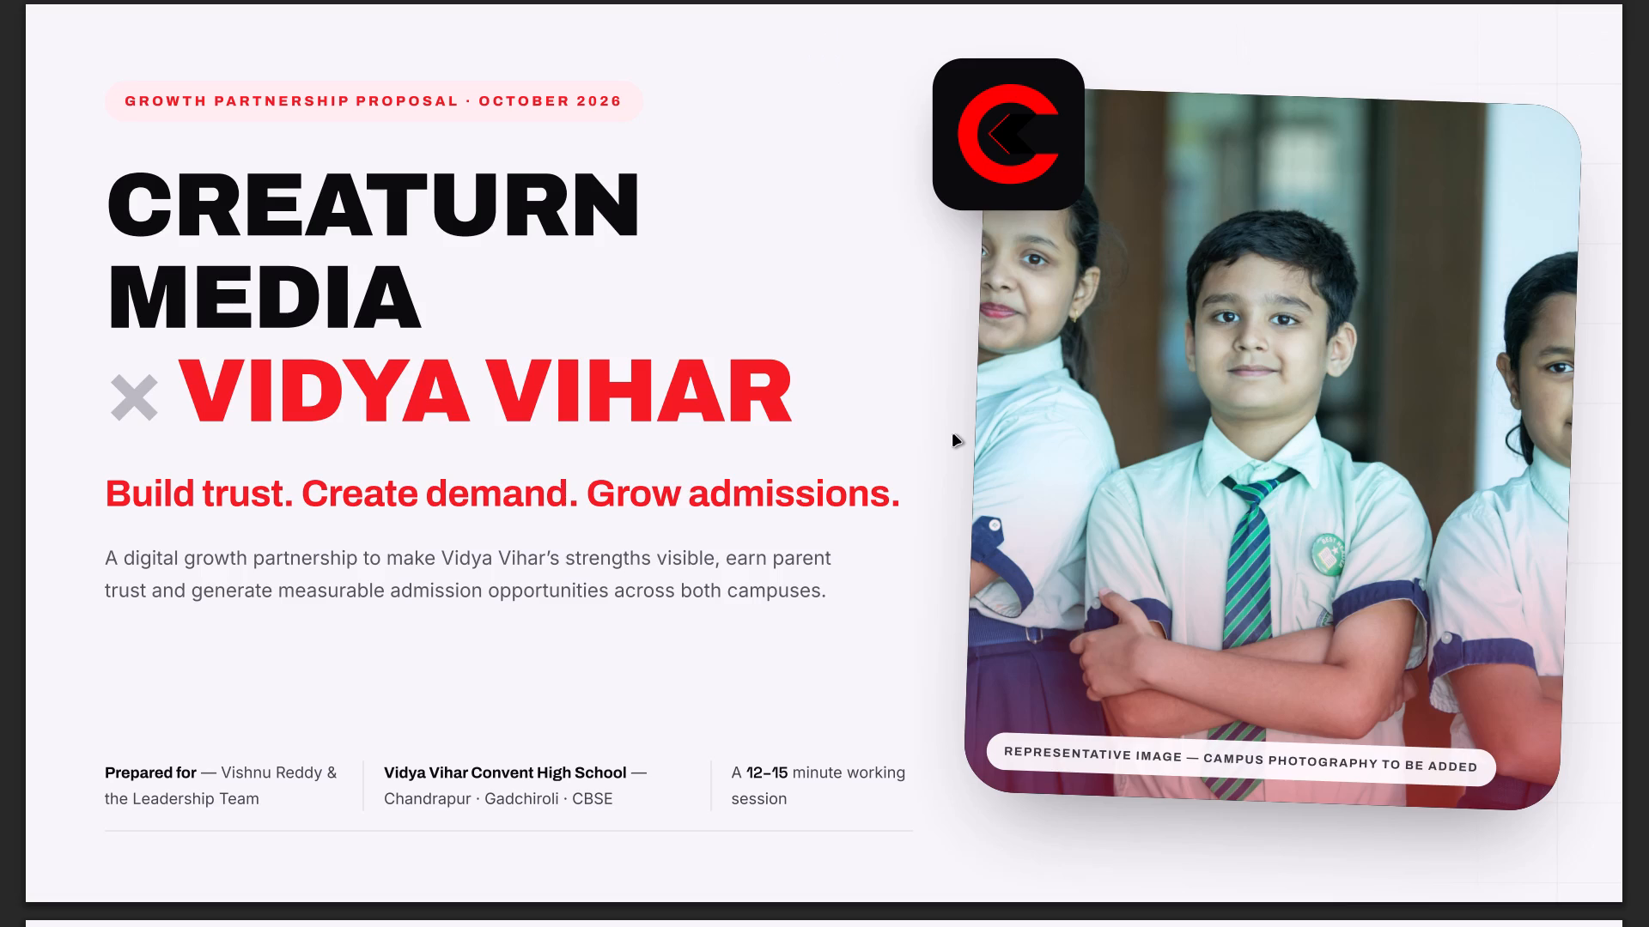
pyautogui.press('Right')
pyautogui.press('Right')
pyautogui.press('Right')
pyautogui.press('Right')
pyautogui.press('Right')
pyautogui.press('space')
pyautogui.press('space')
pyautogui.press('space')
pyautogui.press('space')
pyautogui.press('space')
pyautogui.press('space')
pyautogui.press('space')
pyautogui.scroll(-9, 949, 437)
pyautogui.scroll(-4, 548, 419)
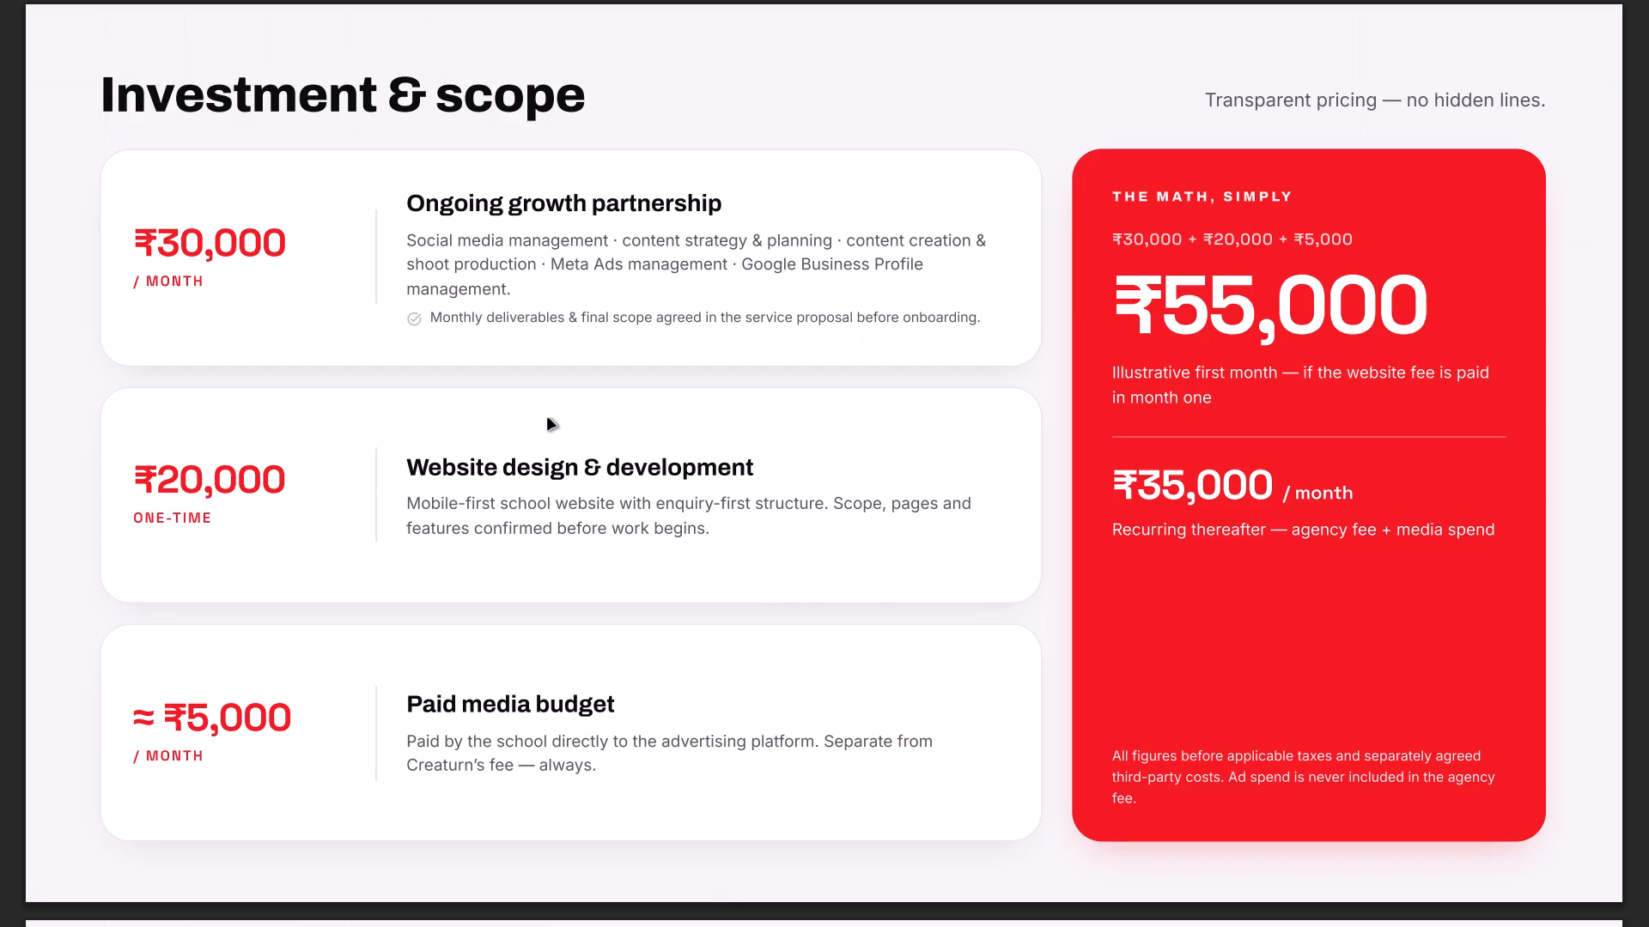
pyautogui.scroll(-3, 548, 419)
pyautogui.scroll(1, 548, 419)
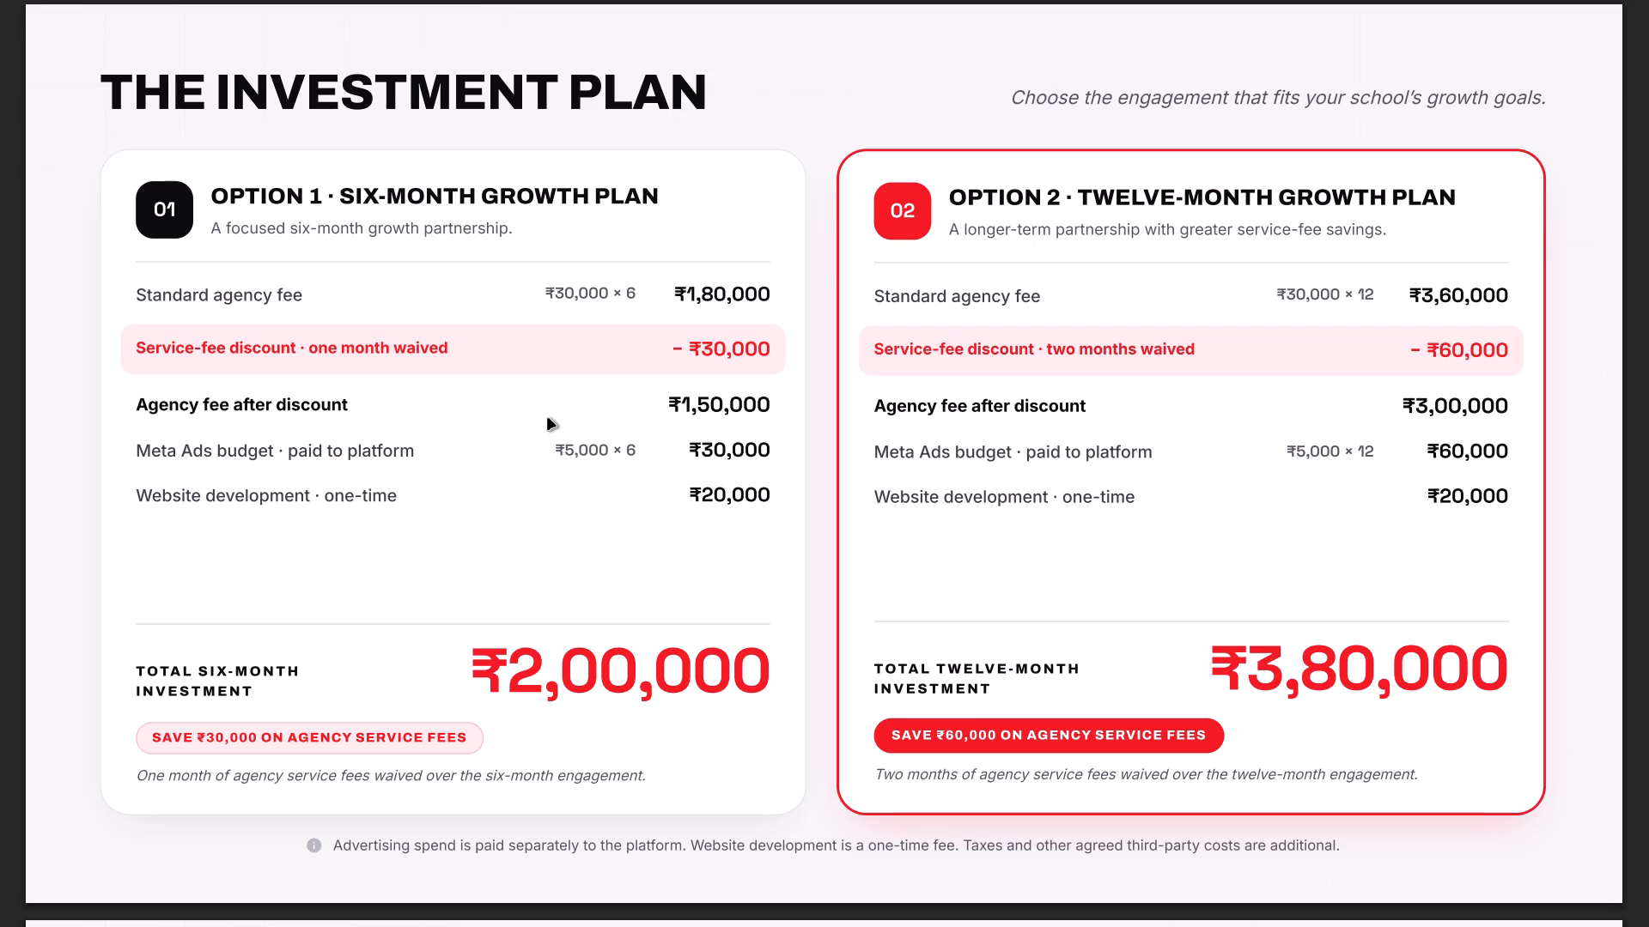
# Try stepping forward from the "Measurement a founder can actually use" slide and leave the full-screen presentation.
pyautogui.press('Down')
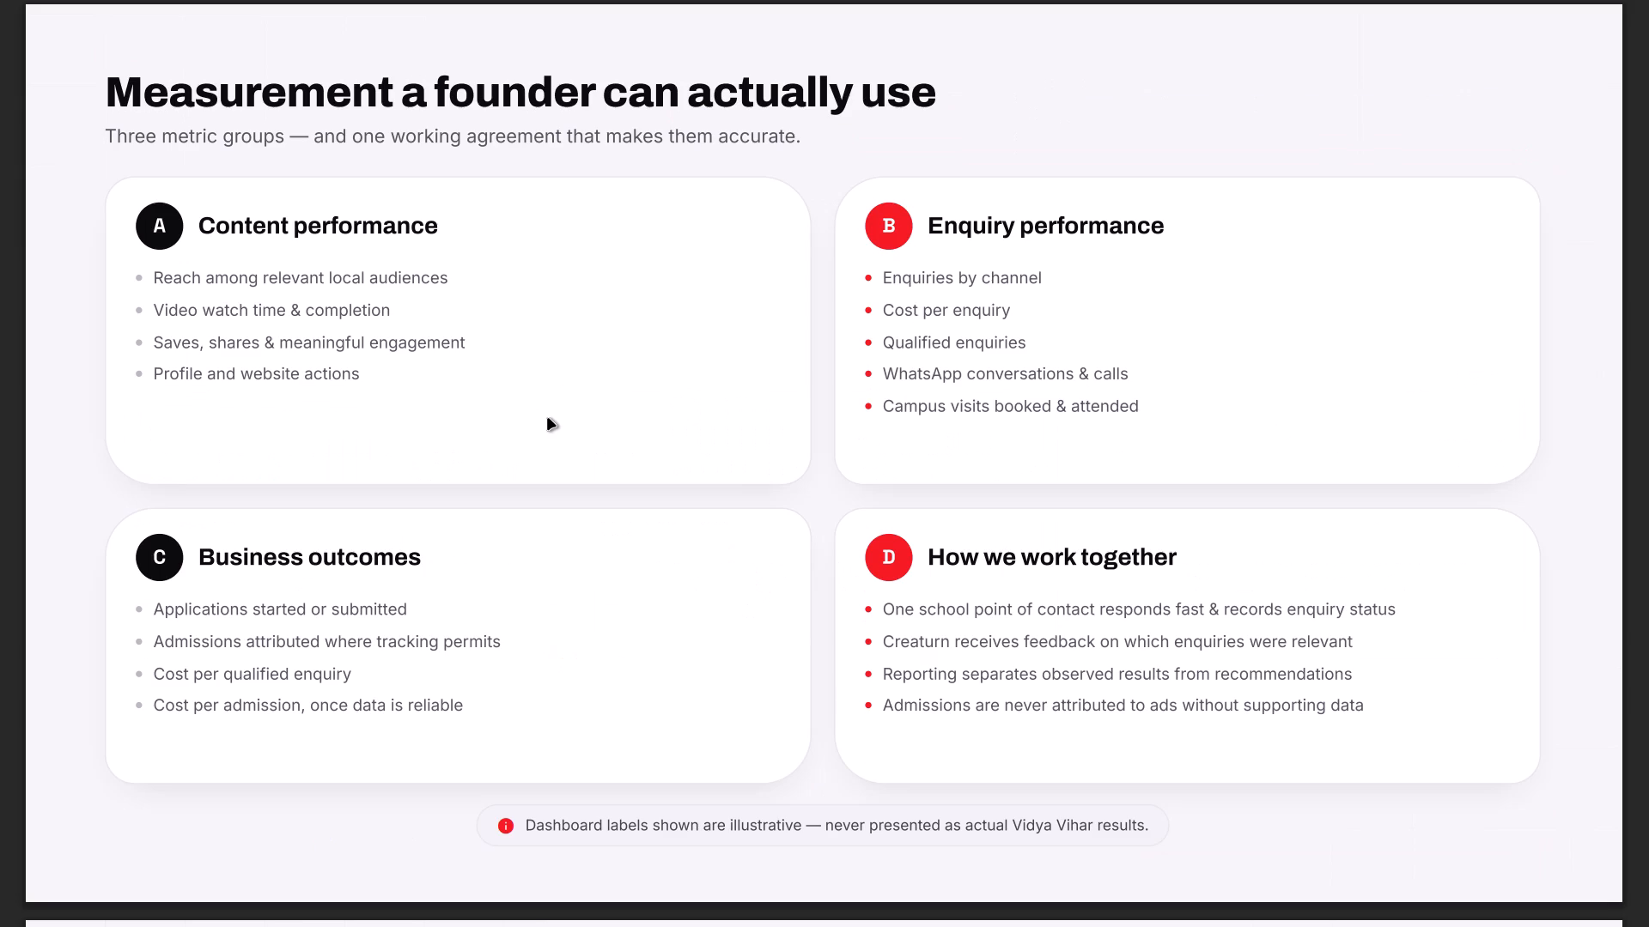
pyautogui.press('Down')
pyautogui.press('Down')
pyautogui.press('Down')
pyautogui.press('Down')
pyautogui.press('Down')
pyautogui.press('Down')
pyautogui.press('Down')
pyautogui.press('Down')
pyautogui.press('Down')
pyautogui.press('Down')
pyautogui.press('Down')
pyautogui.press('Down')
pyautogui.press('Down')
pyautogui.press('Down')
pyautogui.press('Down')
pyautogui.press('Down')
pyautogui.press('Down')
pyautogui.press('Down')
pyautogui.press('Down')
pyautogui.press('Down')
pyautogui.press('Escape')
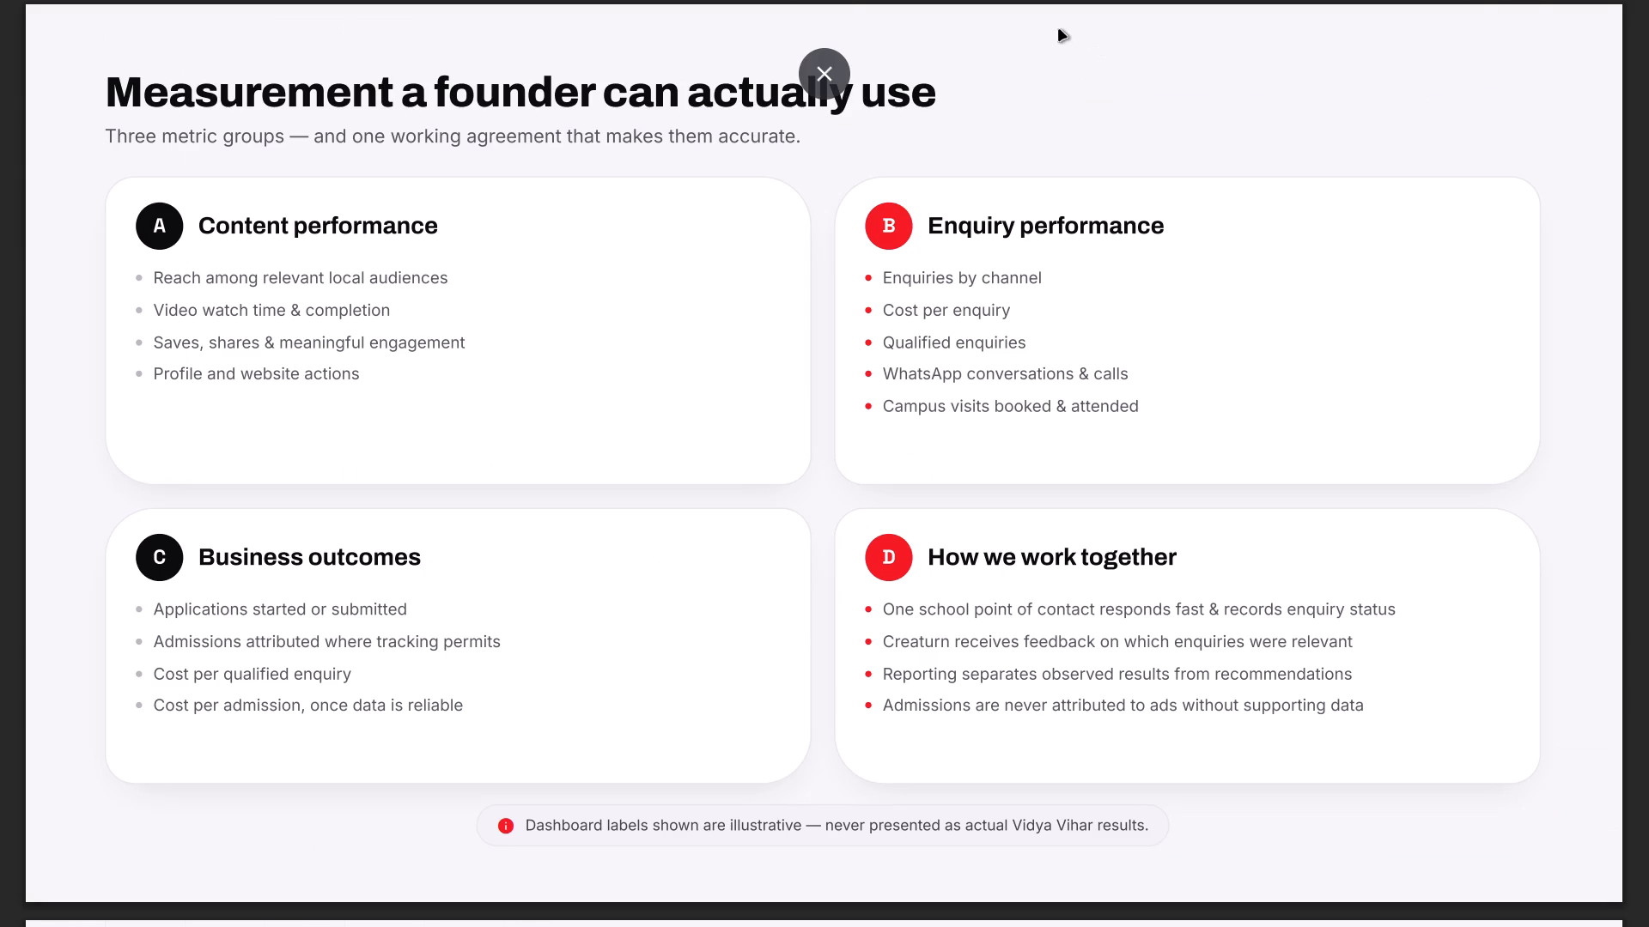
pyautogui.click(832, 63)
# Present the proposal PDF in full screen starting from page 15, The Investment Plan.
pyautogui.scroll(-7, 1068, 431)
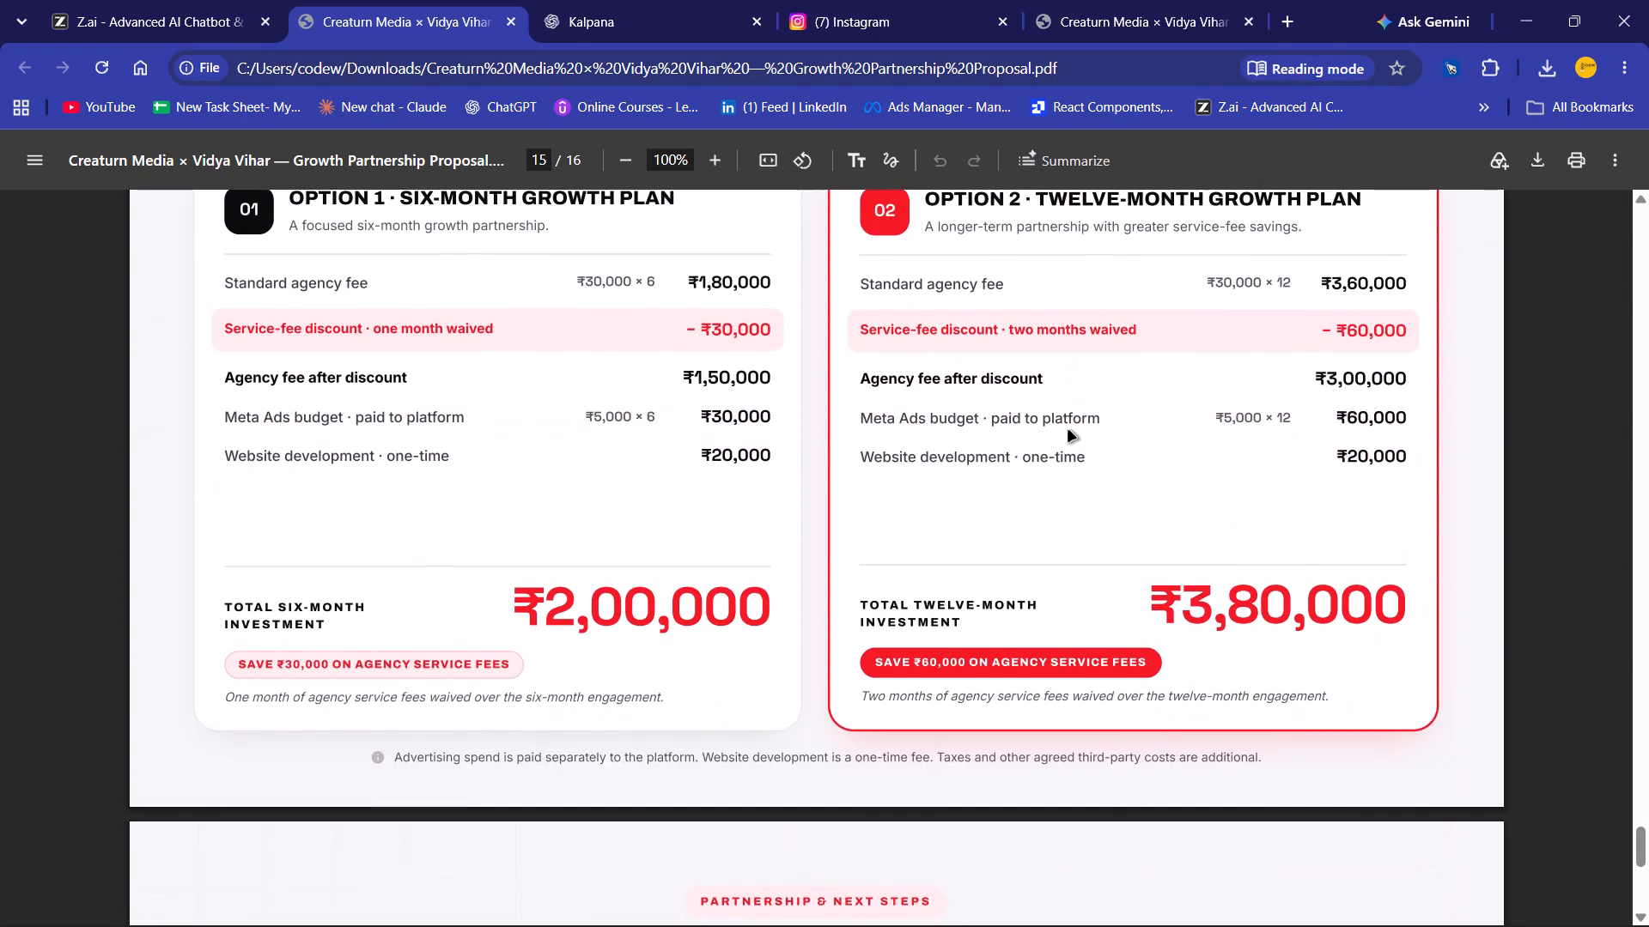
pyautogui.click(1068, 431)
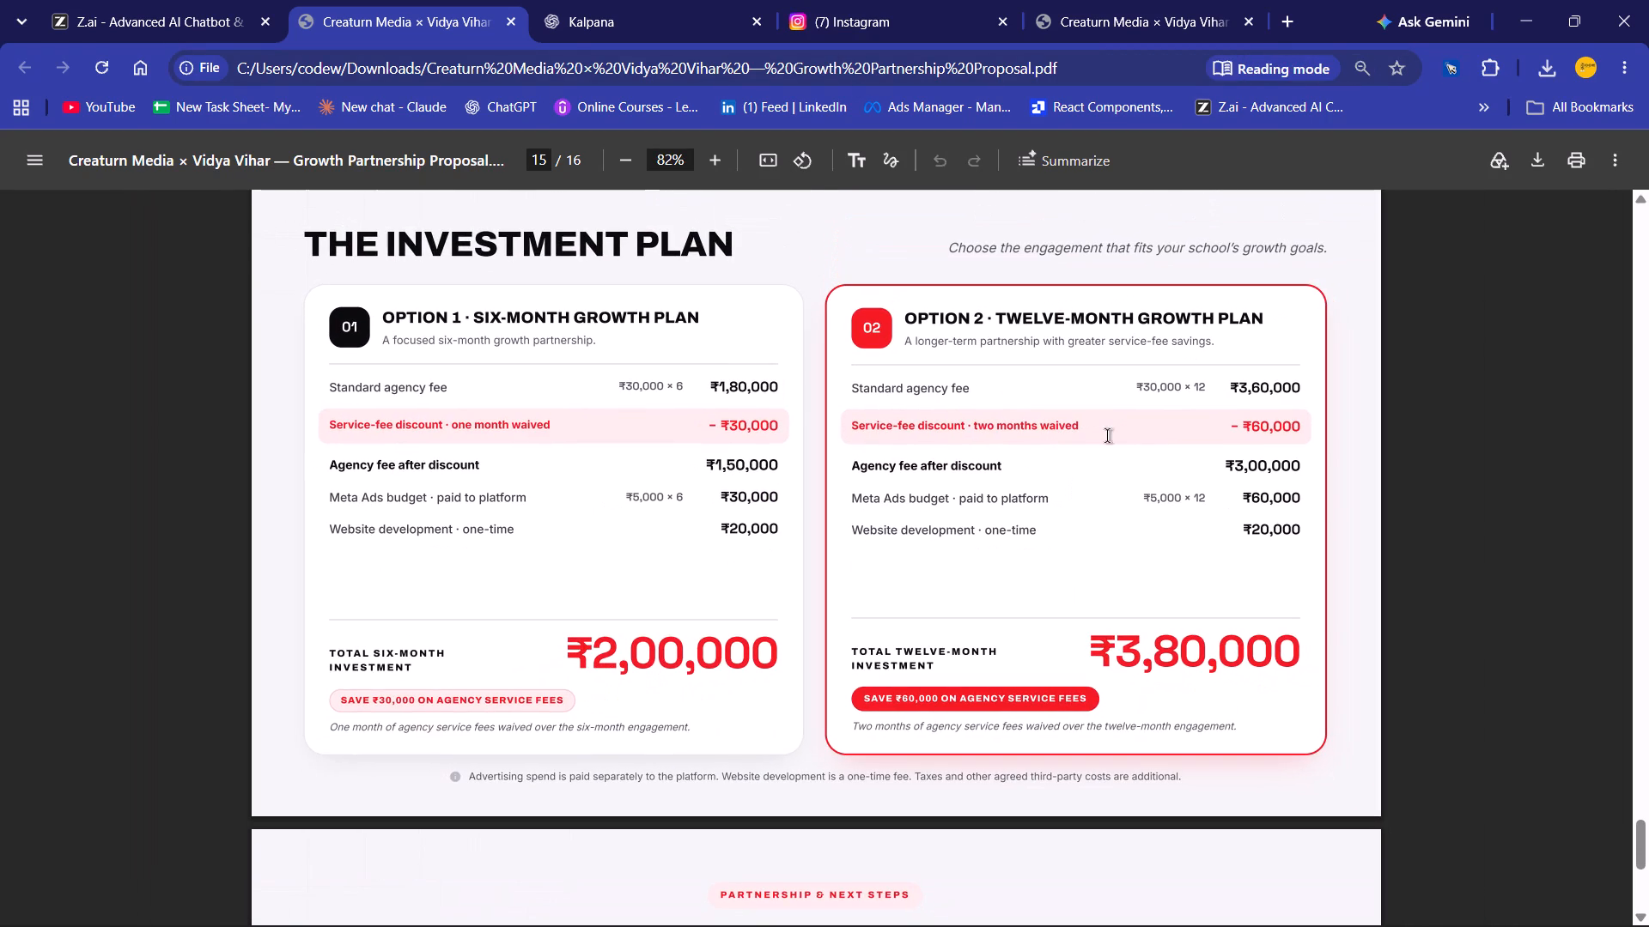
pyautogui.scroll(1, 1176, 462)
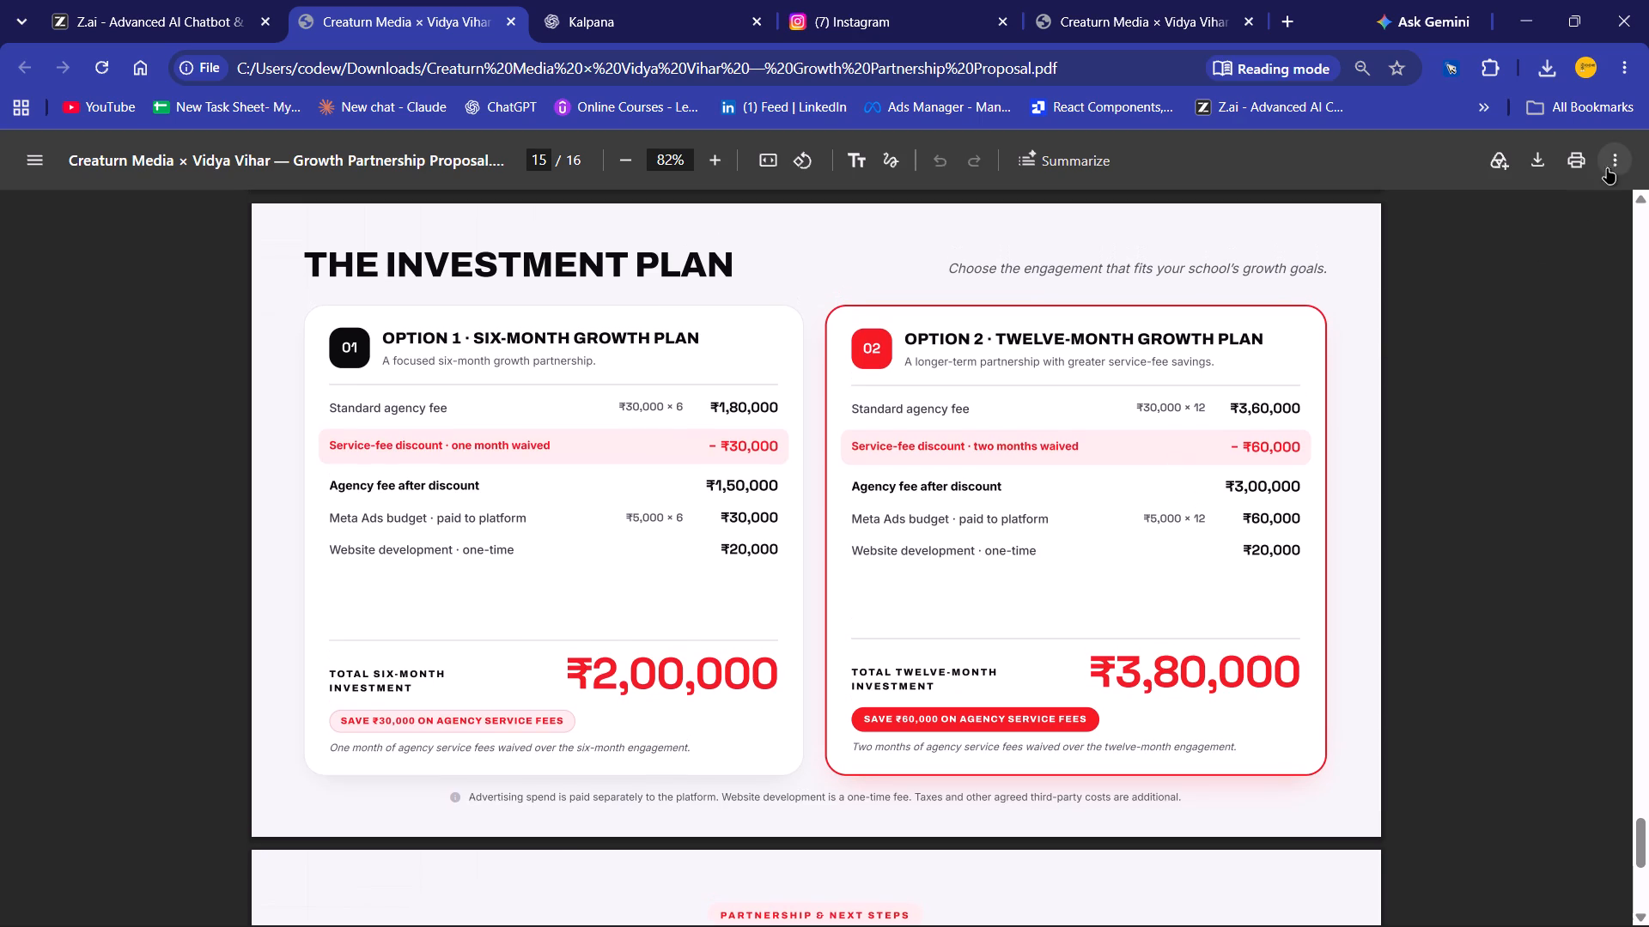
pyautogui.click(1616, 161)
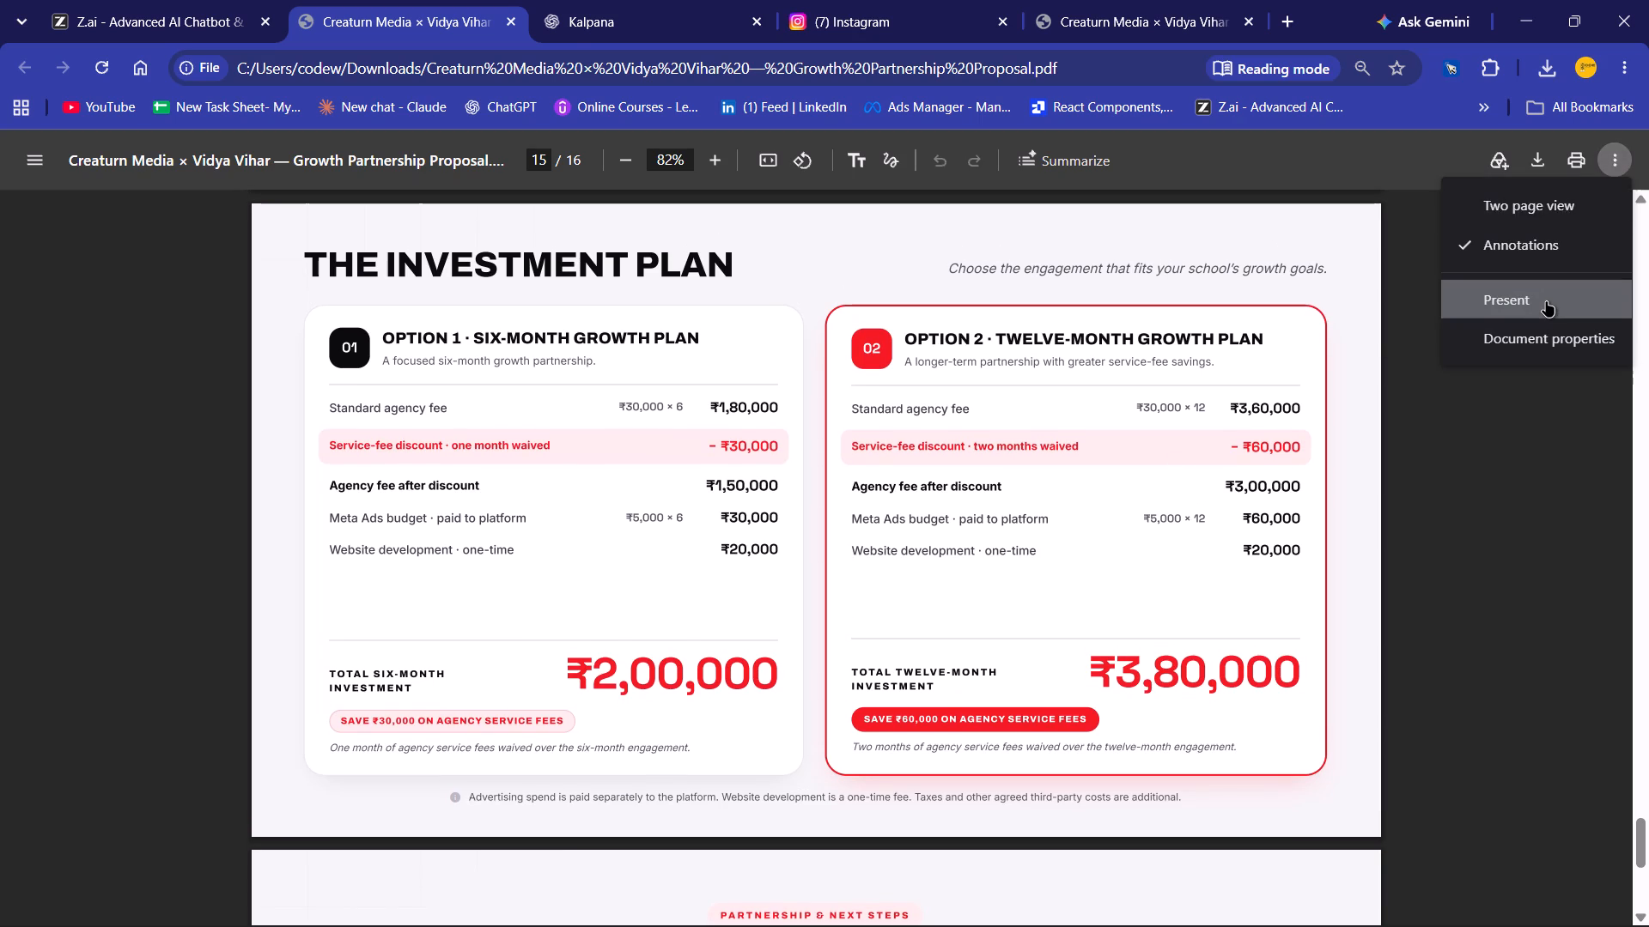
pyautogui.click(1546, 301)
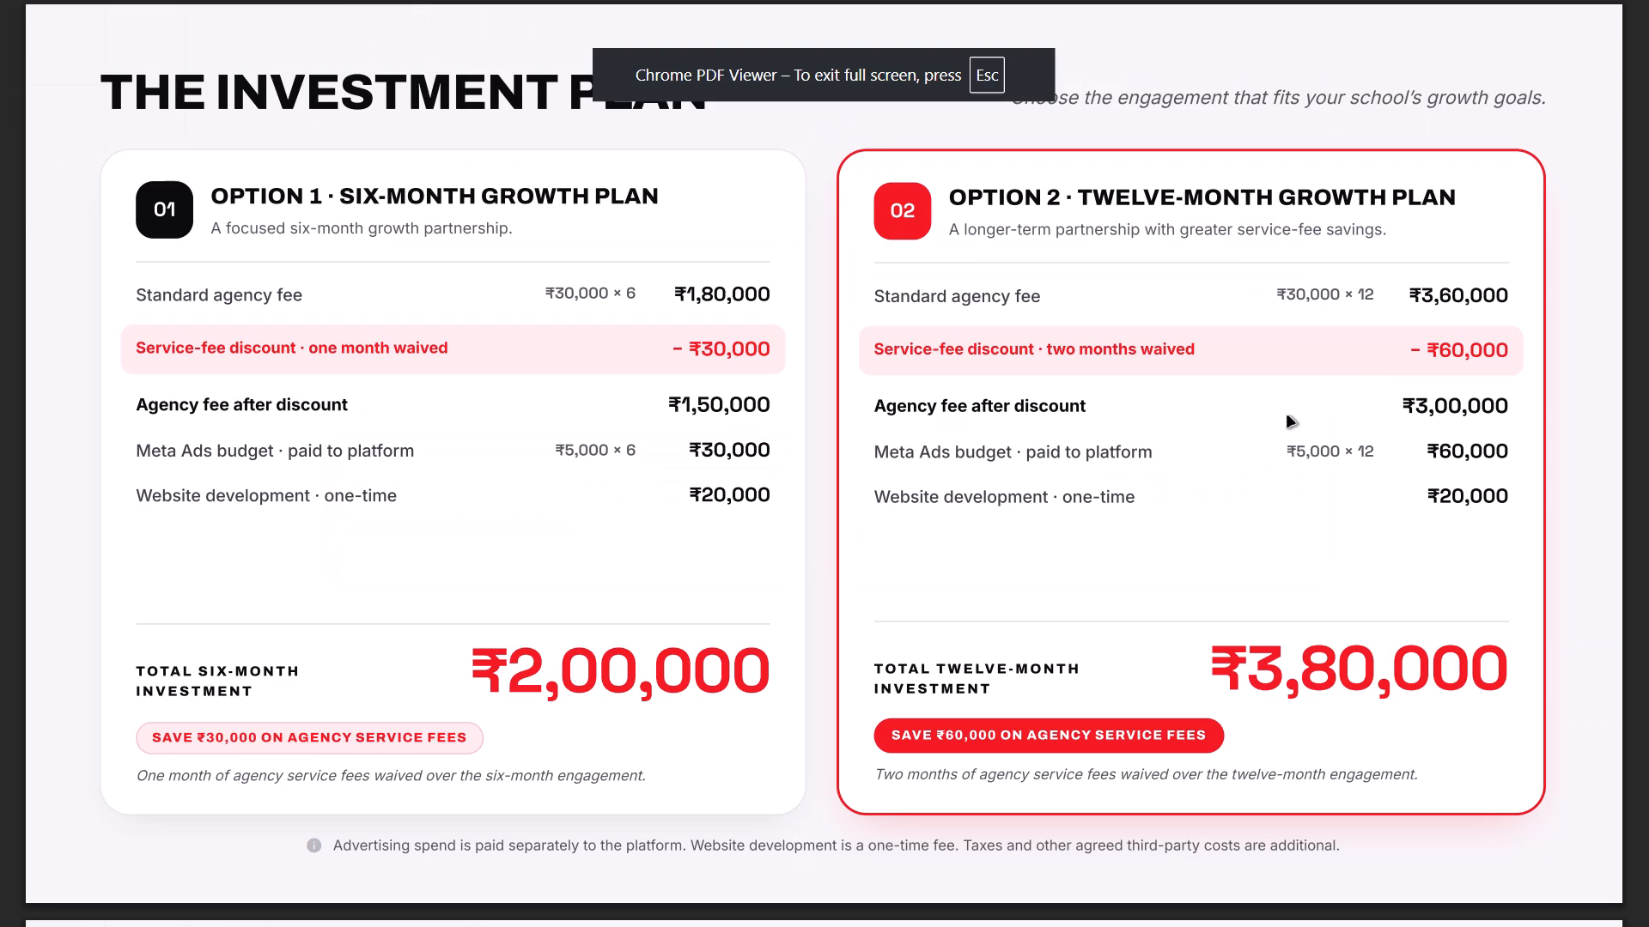